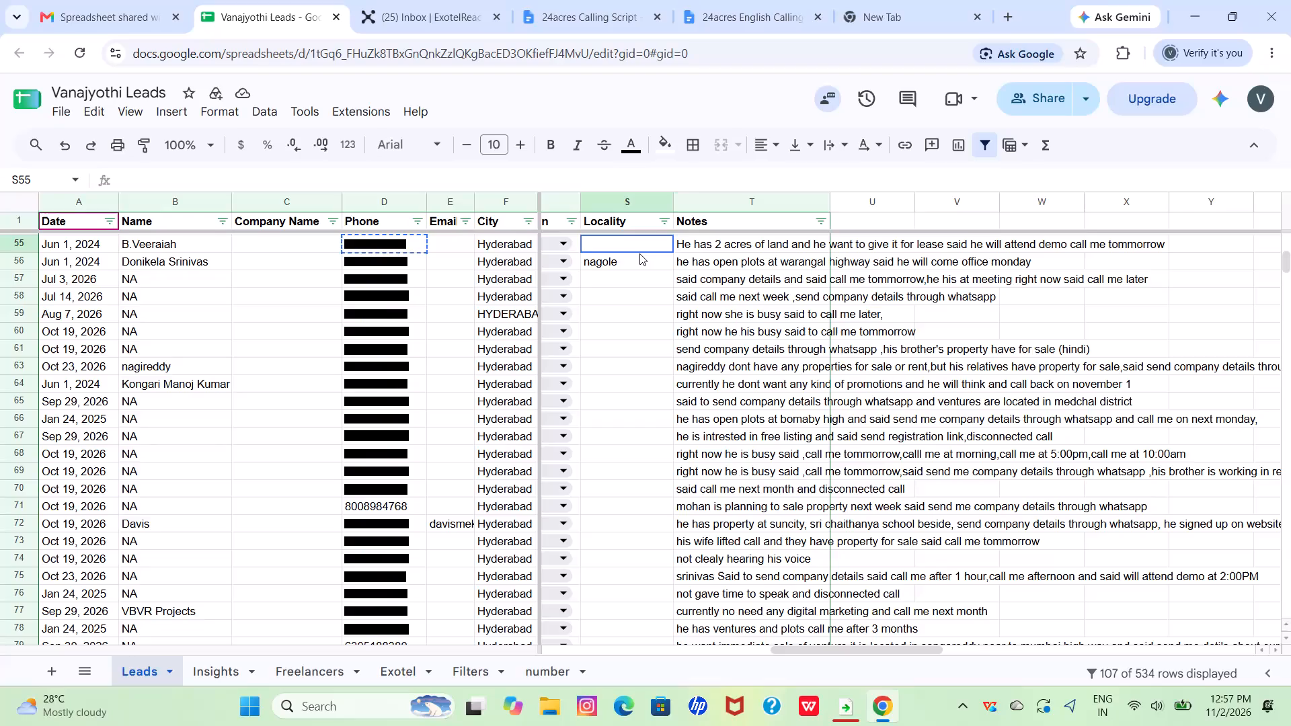
Select the phone number of the row 56 lead, the one with locality nagole, in the Leads sheet.
{"action": "left_click", "coordinate": [392, 255]}
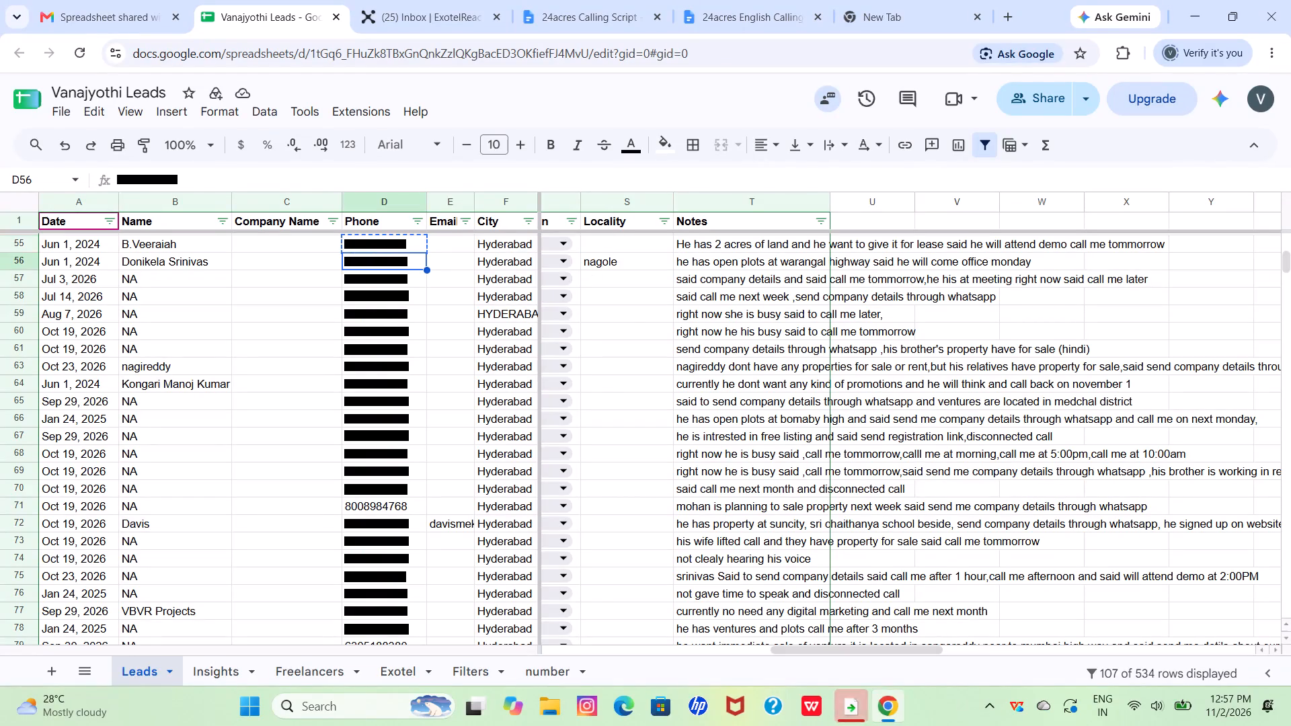
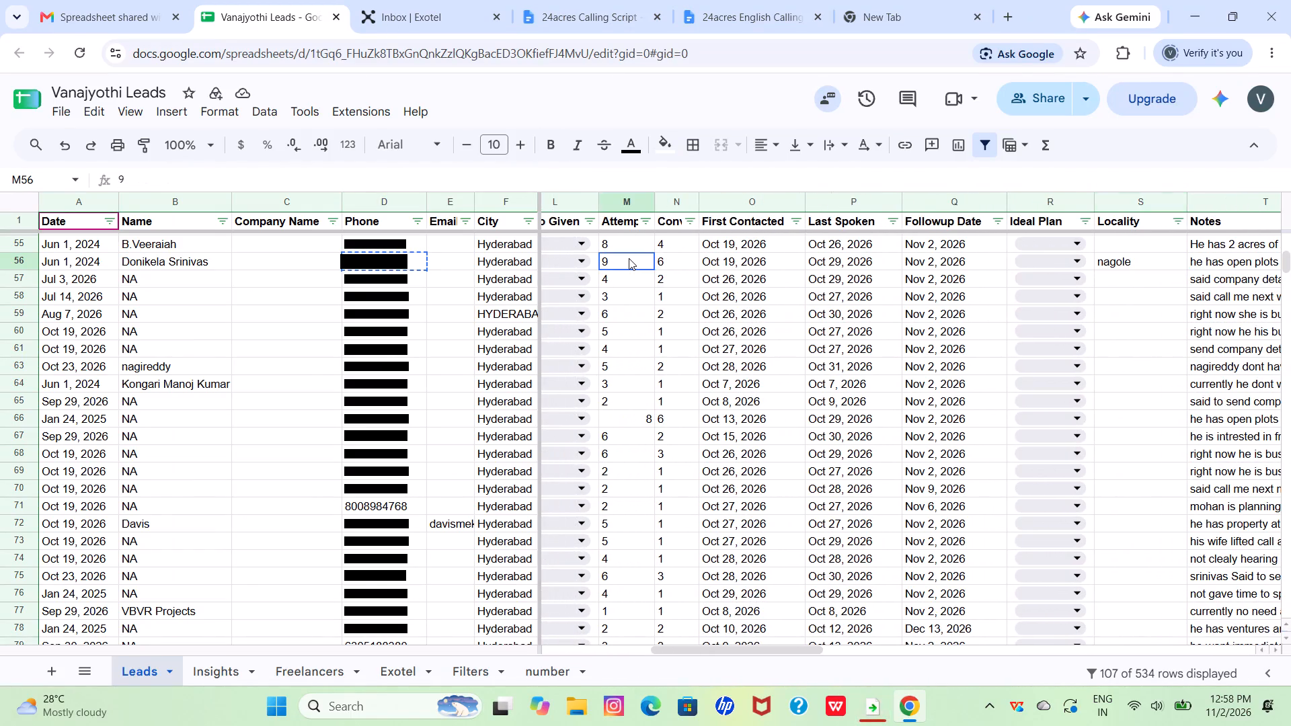
Check the Attempts and Conv counts of the row 56 lead, the one with locality nagole.
{"action": "left_click", "coordinate": [662, 259]}
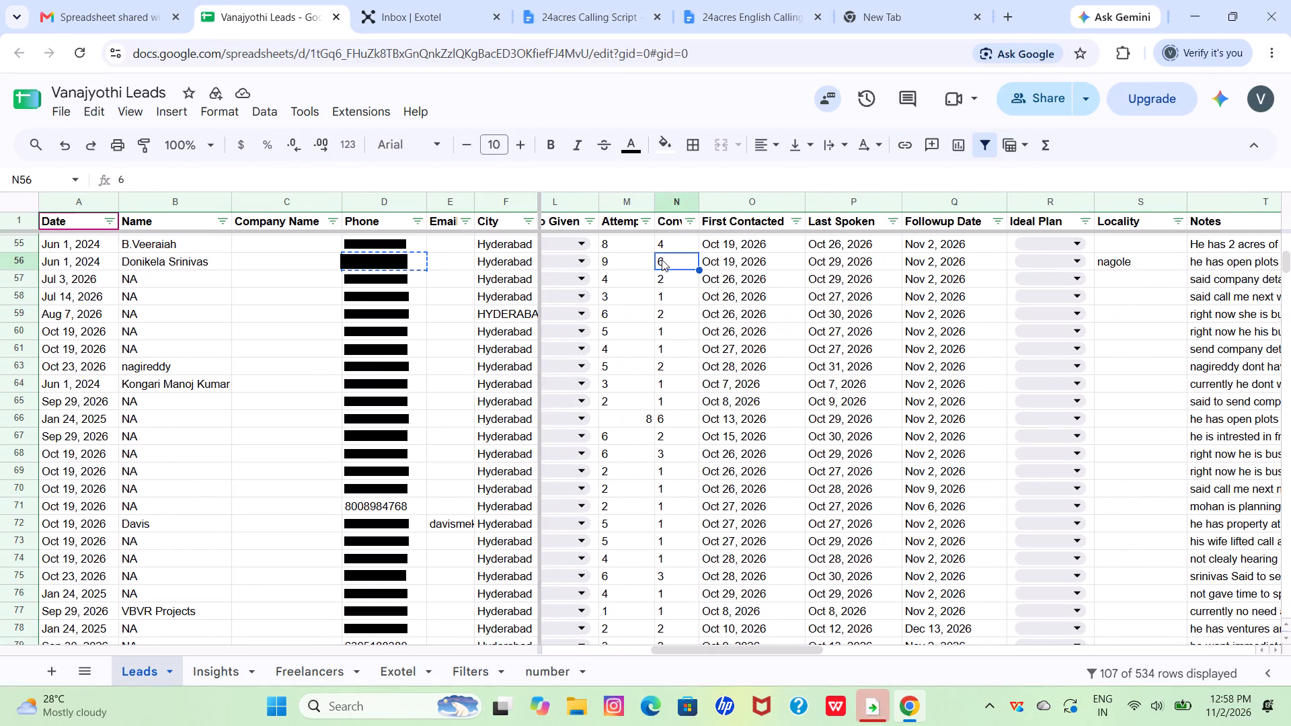
{"action": "left_click", "coordinate": [667, 272]}
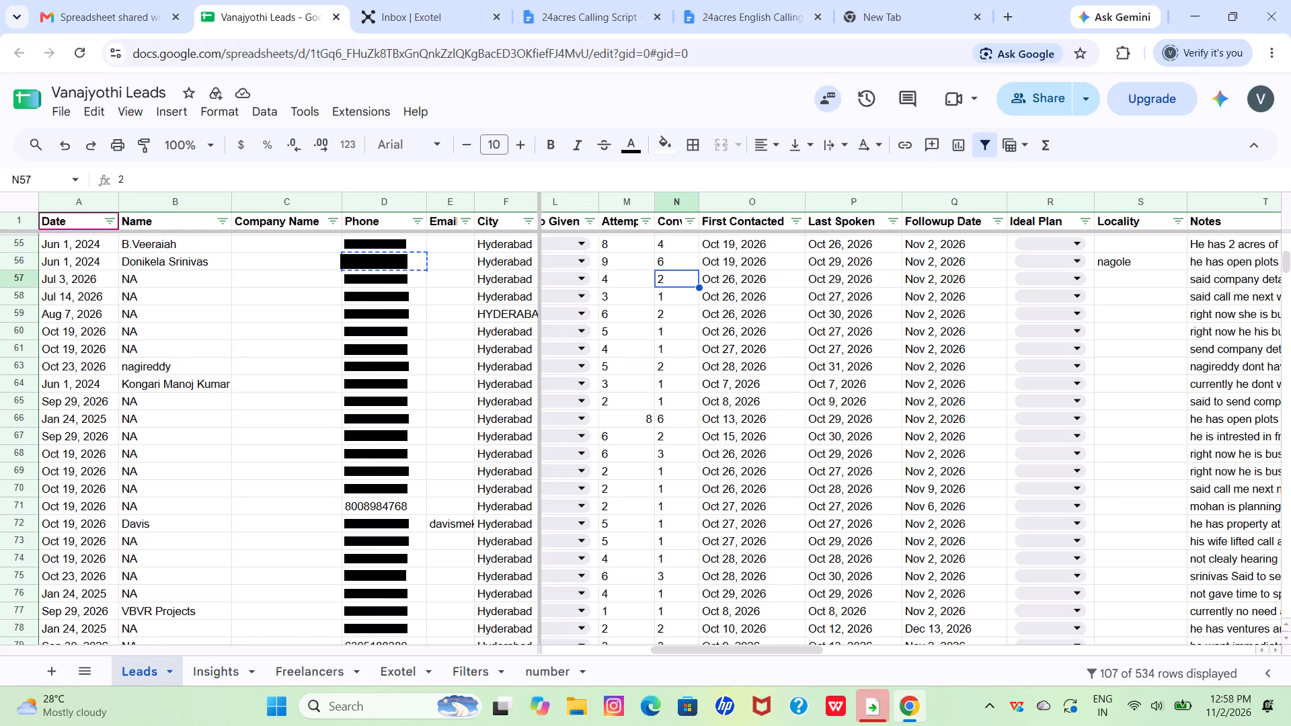
{"action": "left_click", "coordinate": [673, 257]}
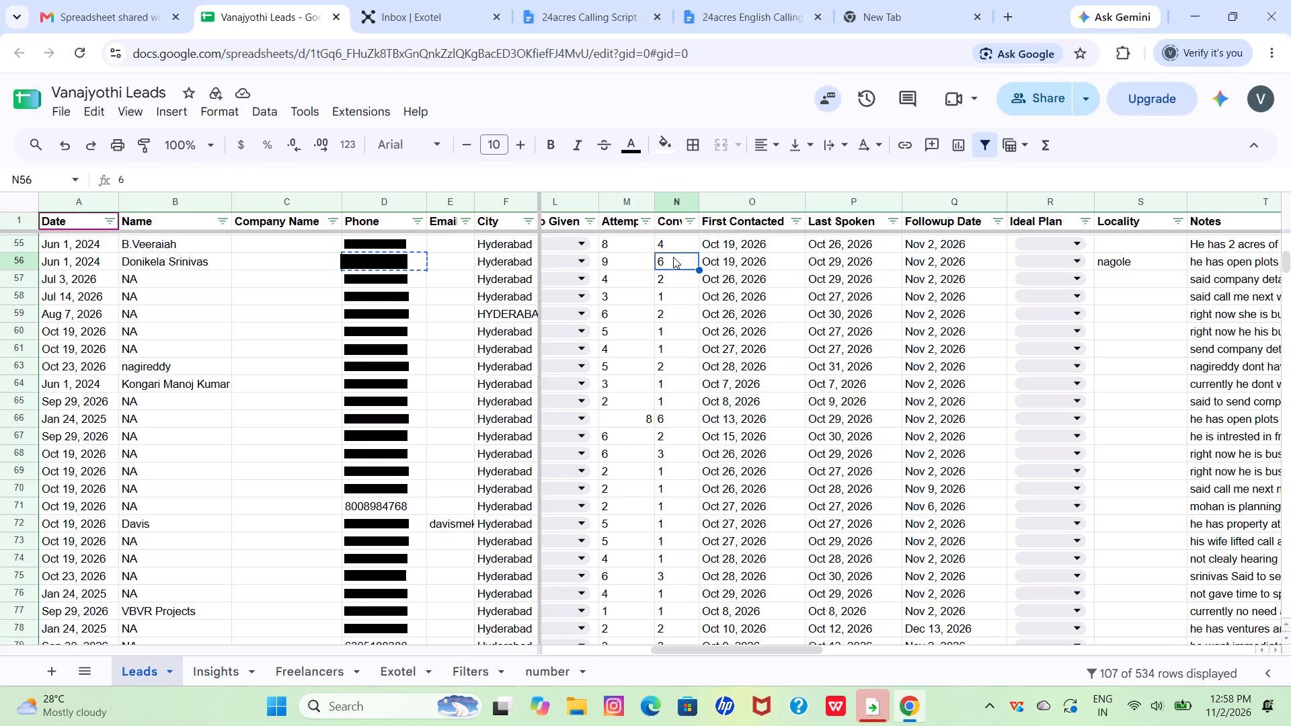
{"action": "left_click", "coordinate": [611, 259]}
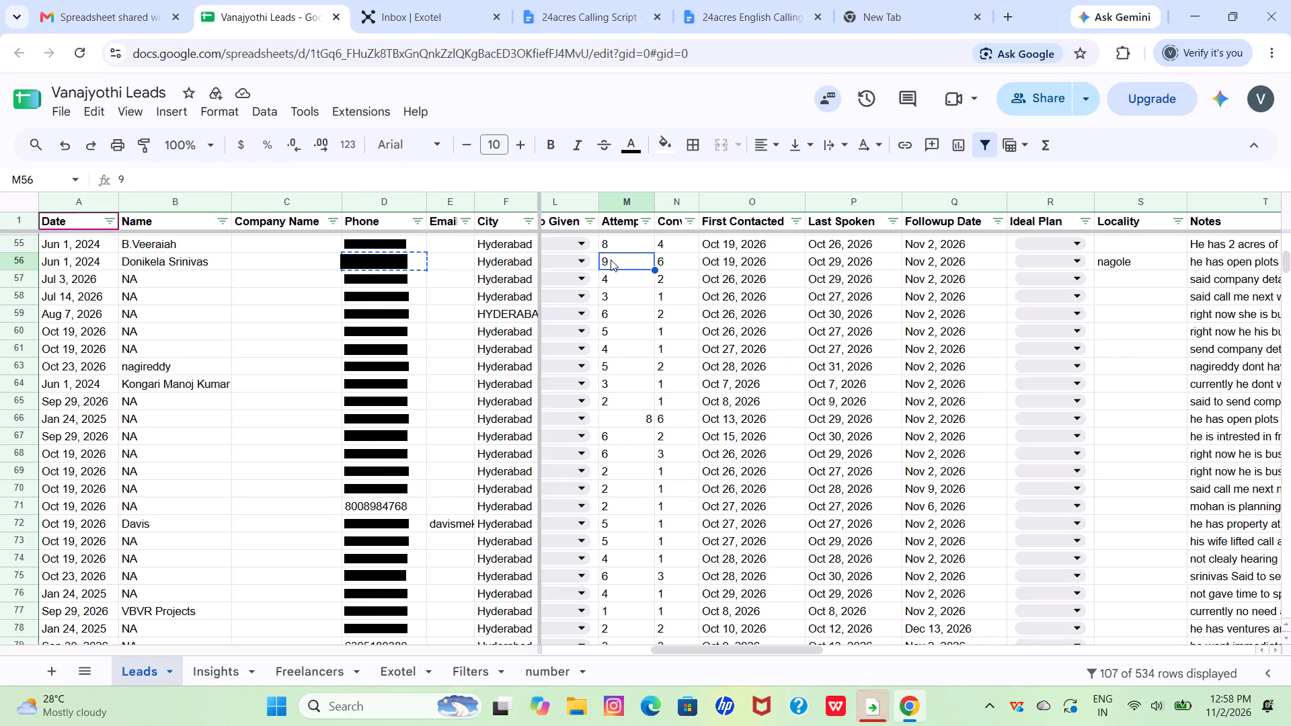
{"action": "left_click", "coordinate": [669, 263]}
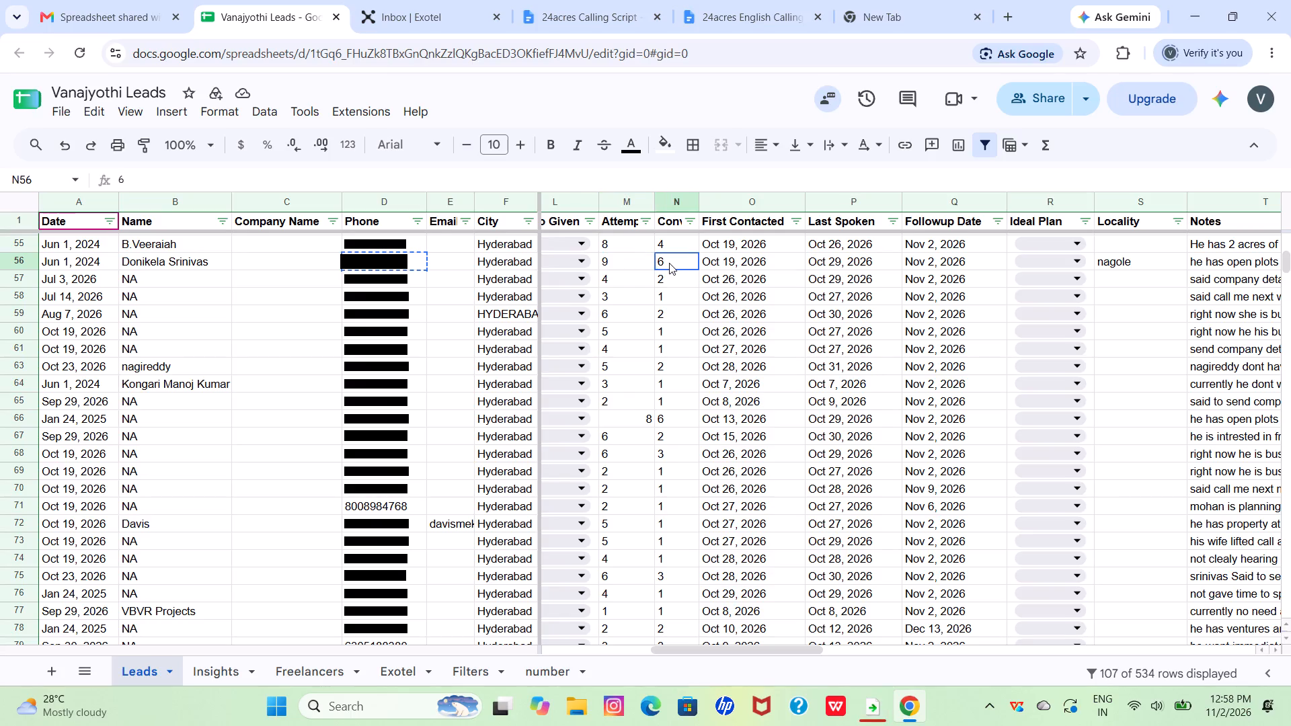
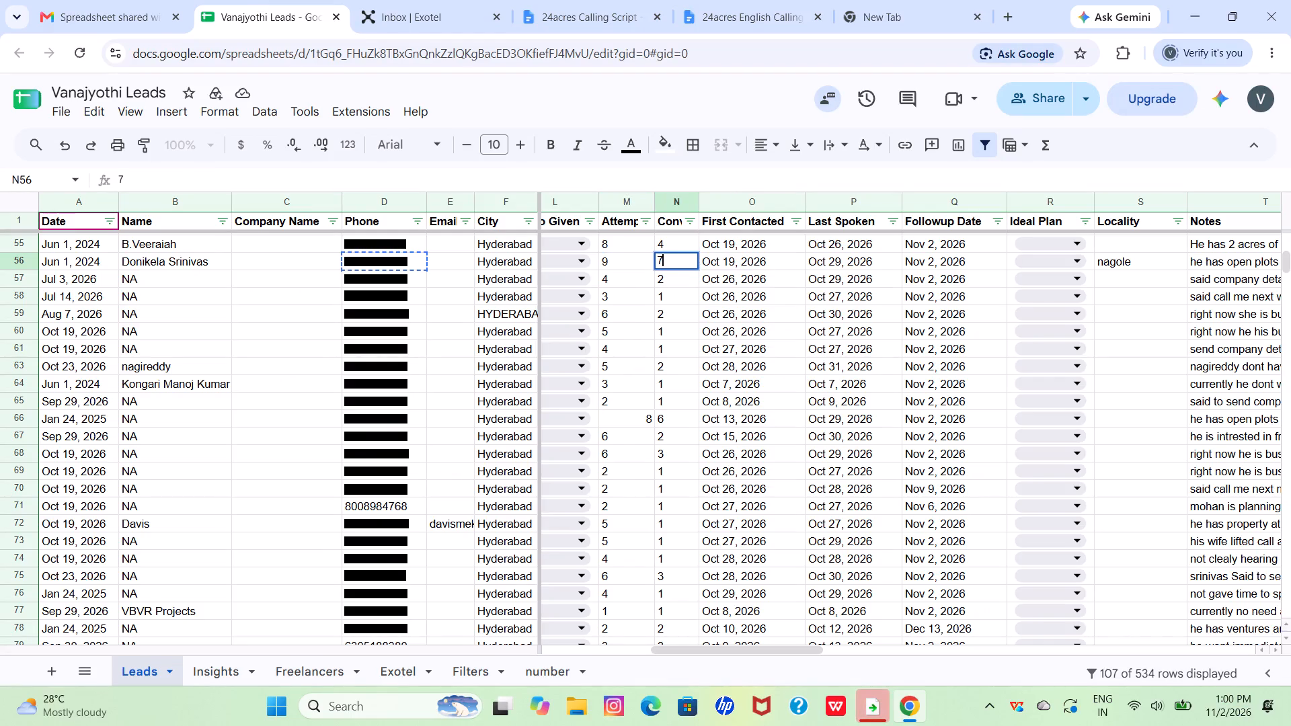
Enter 7 as the Conv count of the row 56 lead with locality nagole, and review that lead's notes.
{"action": "left_click", "coordinate": [754, 259]}
{"action": "scroll", "coordinate": [754, 259], "scroll_direction": "left", "scroll_amount": 4}
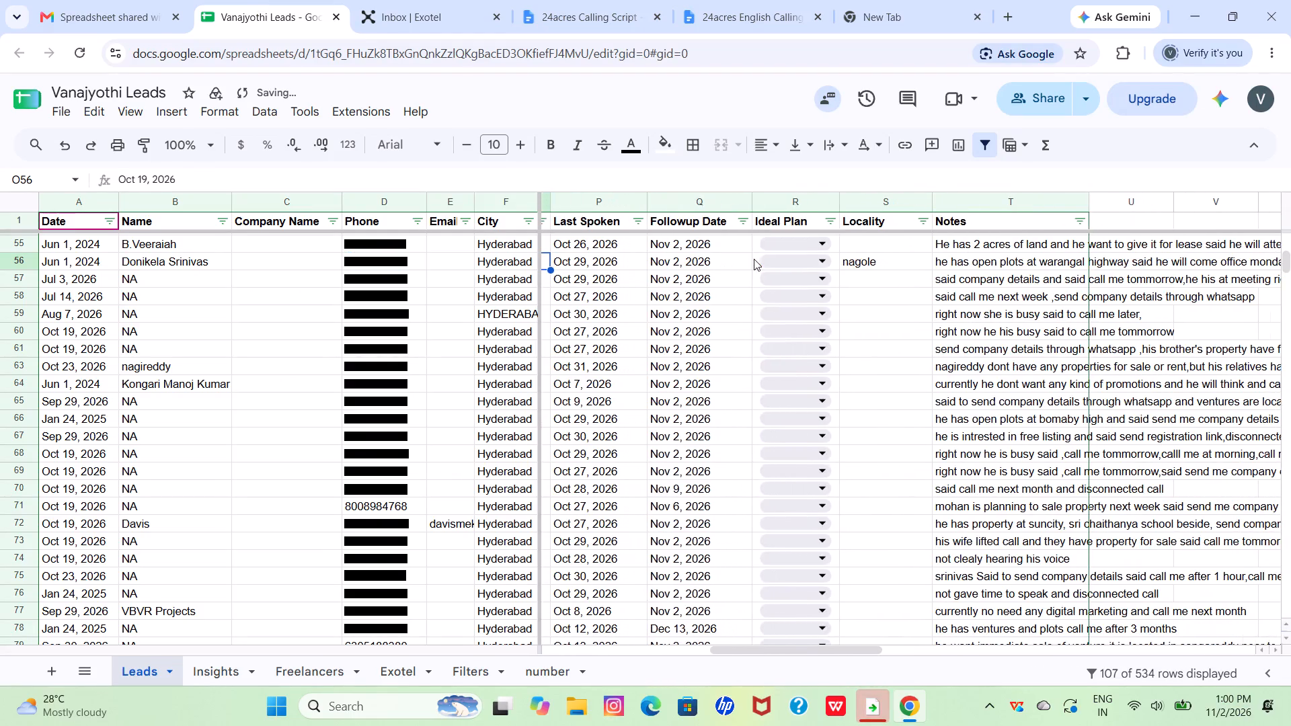
{"action": "scroll", "coordinate": [754, 259], "scroll_direction": "down", "scroll_amount": 1}
{"action": "scroll", "coordinate": [754, 259], "scroll_direction": "left", "scroll_amount": 3}
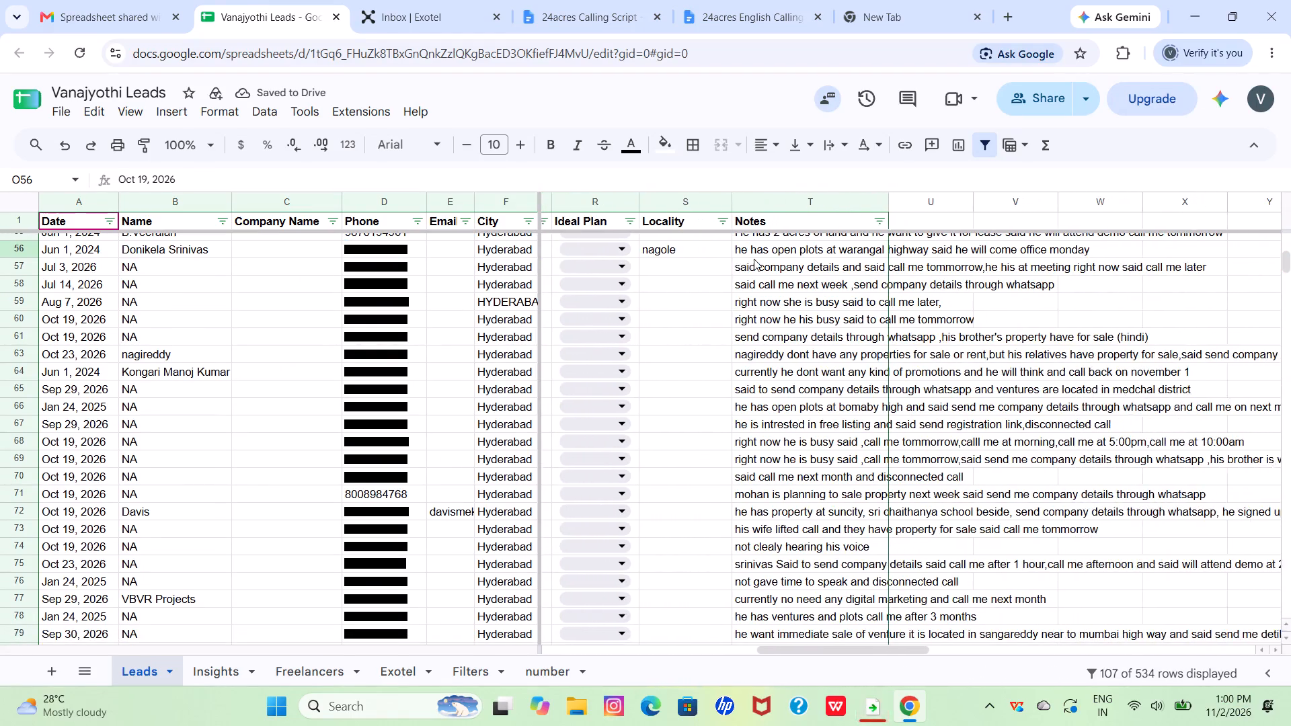
{"action": "scroll", "coordinate": [754, 259], "scroll_direction": "right", "scroll_amount": 5}
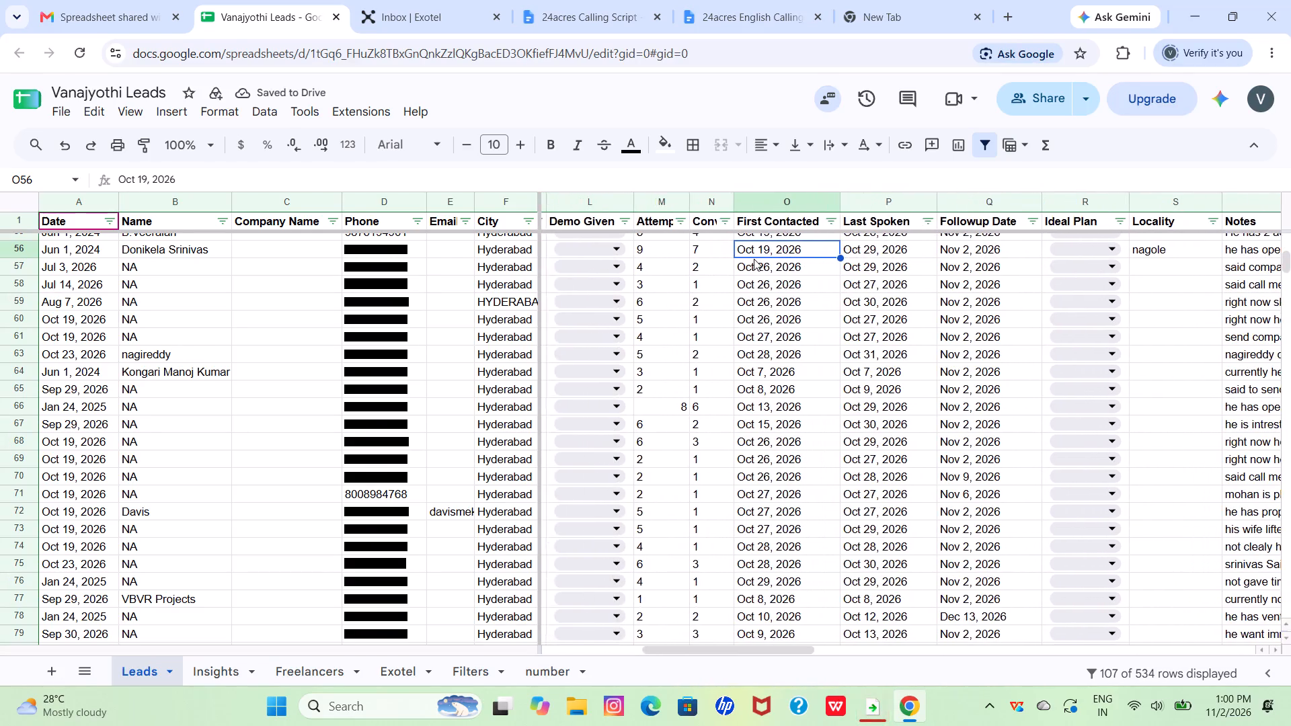
Select the row 57 lead's phone number and look through the contact counts, follow-up dates and notes of the leads down to about row 105.
{"action": "left_click", "coordinate": [413, 268]}
{"action": "scroll", "coordinate": [413, 268], "scroll_direction": "down", "scroll_amount": 1}
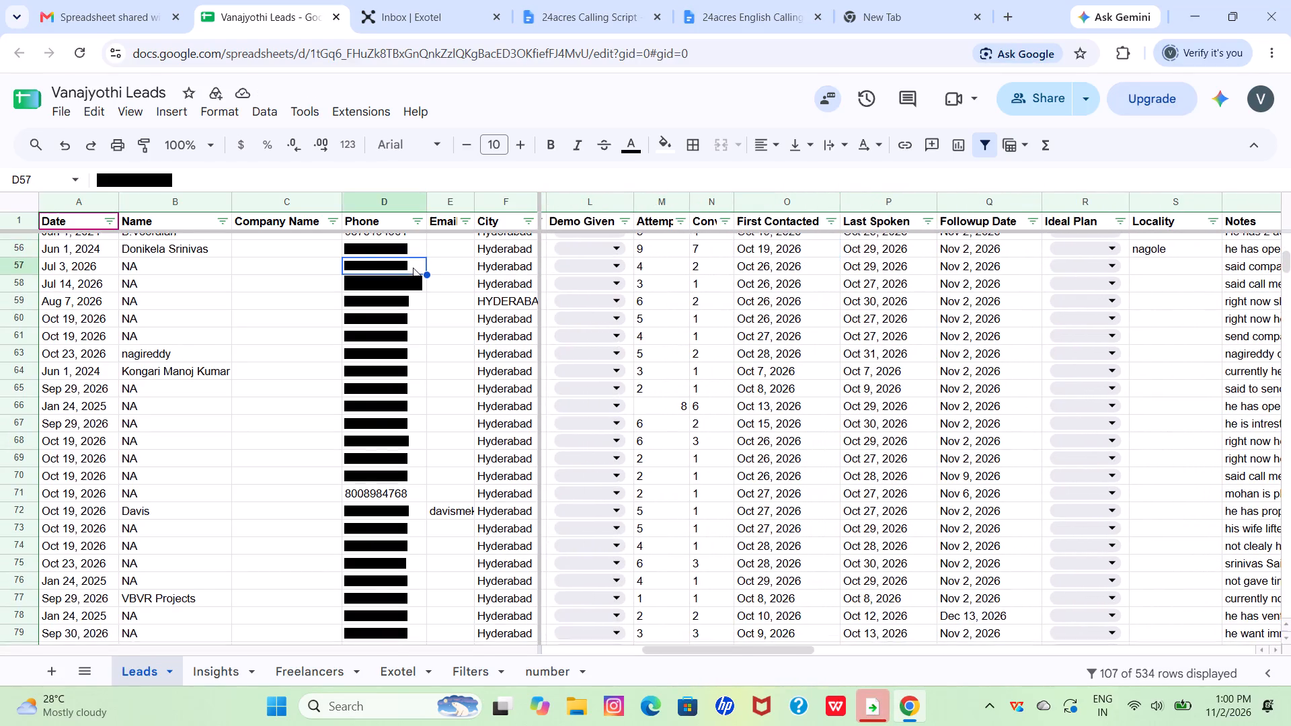
{"action": "scroll", "coordinate": [413, 268], "scroll_direction": "down", "scroll_amount": 1}
{"action": "scroll", "coordinate": [413, 268], "scroll_direction": "left", "scroll_amount": 2}
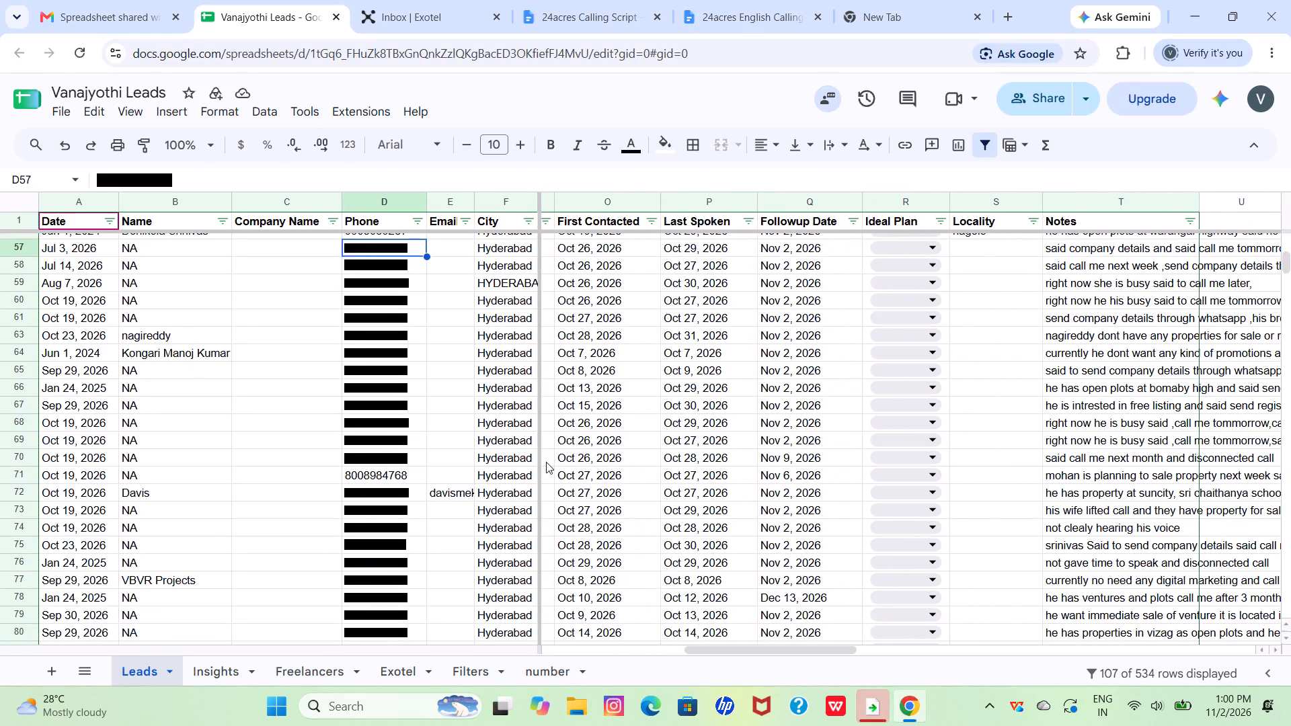
{"action": "scroll", "coordinate": [546, 462], "scroll_direction": "down", "scroll_amount": 4}
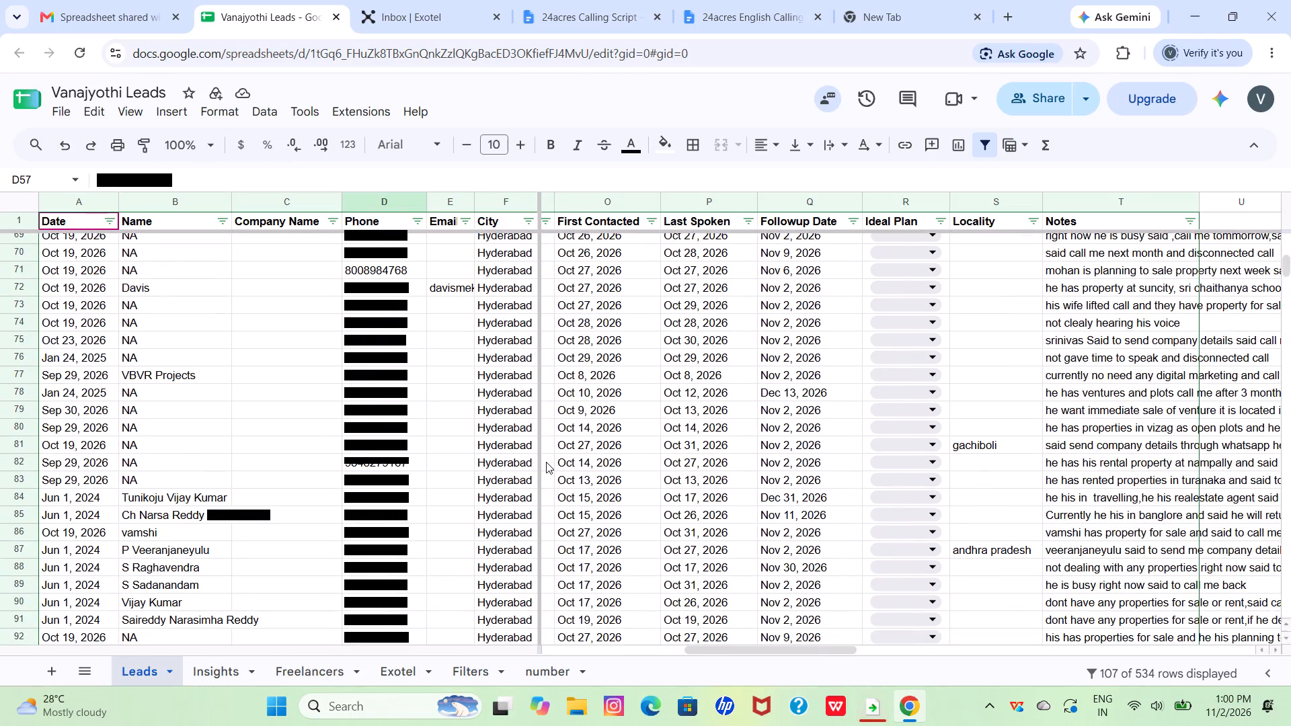
{"action": "scroll", "coordinate": [546, 462], "scroll_direction": "down", "scroll_amount": 2}
{"action": "scroll", "coordinate": [546, 462], "scroll_direction": "up", "scroll_amount": 1}
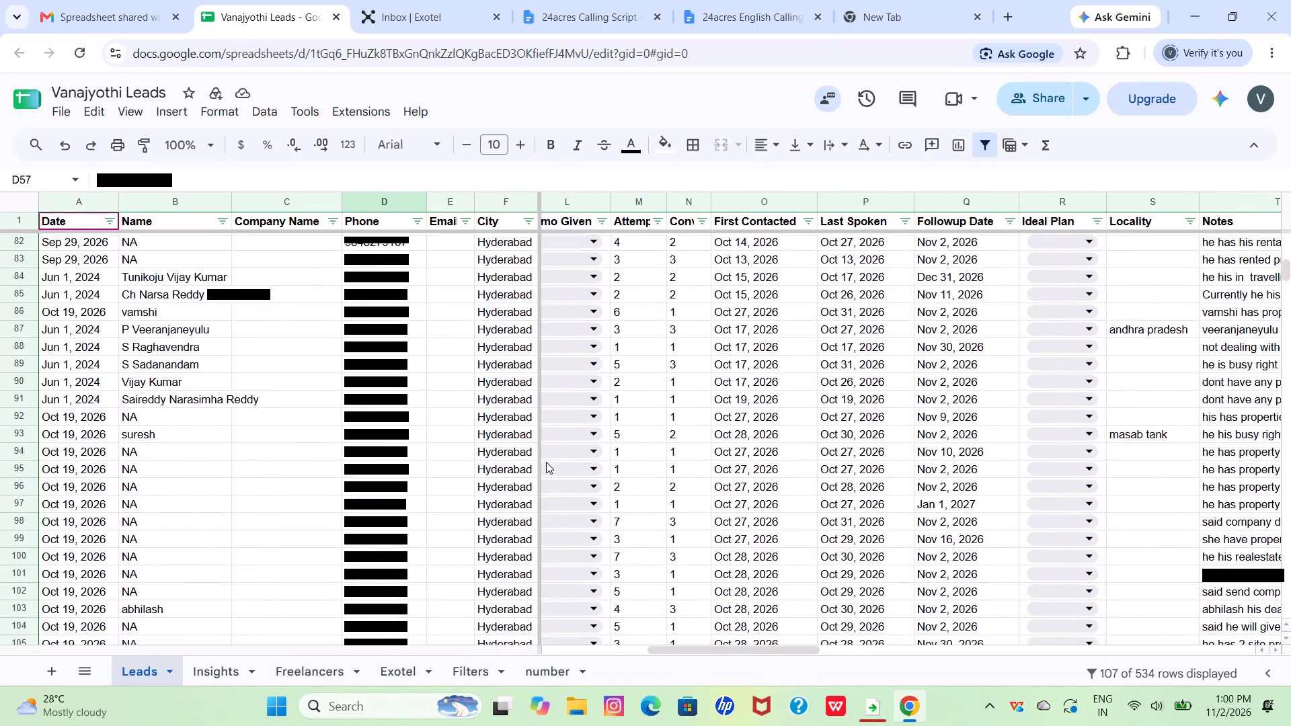
{"action": "scroll", "coordinate": [546, 462], "scroll_direction": "up", "scroll_amount": 1}
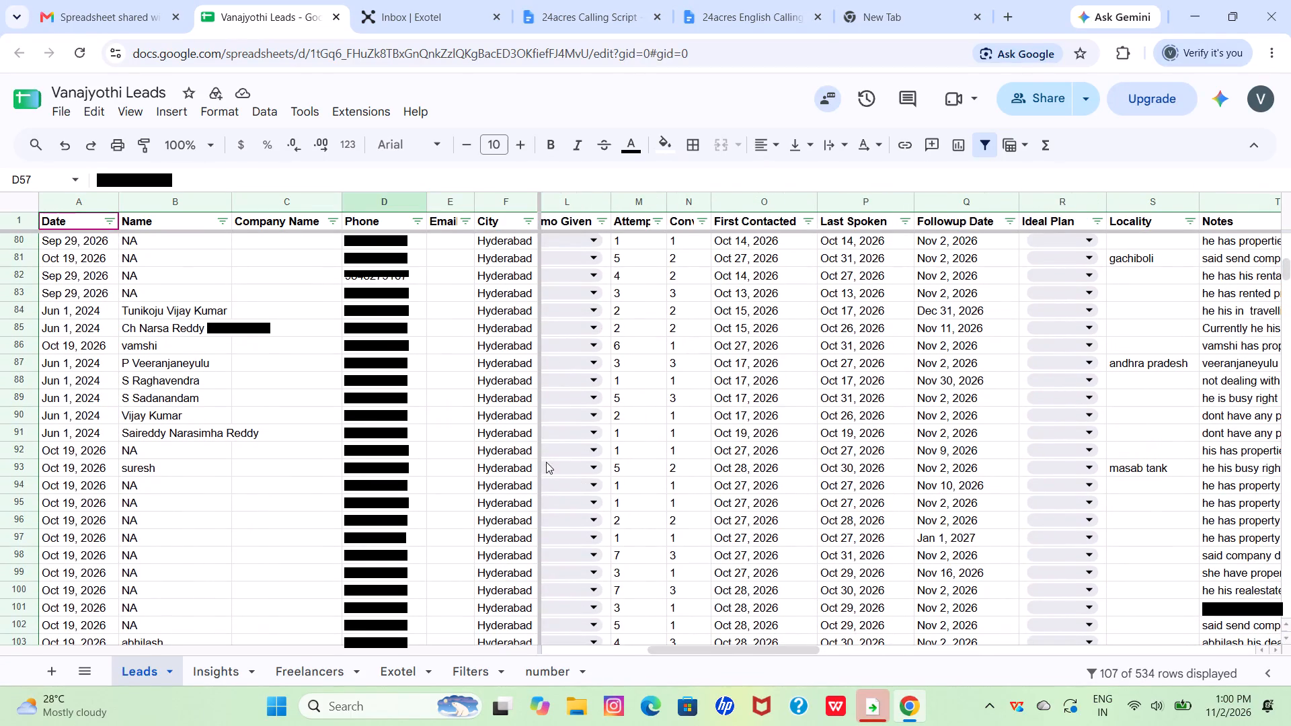
{"action": "scroll", "coordinate": [546, 462], "scroll_direction": "down", "scroll_amount": 2}
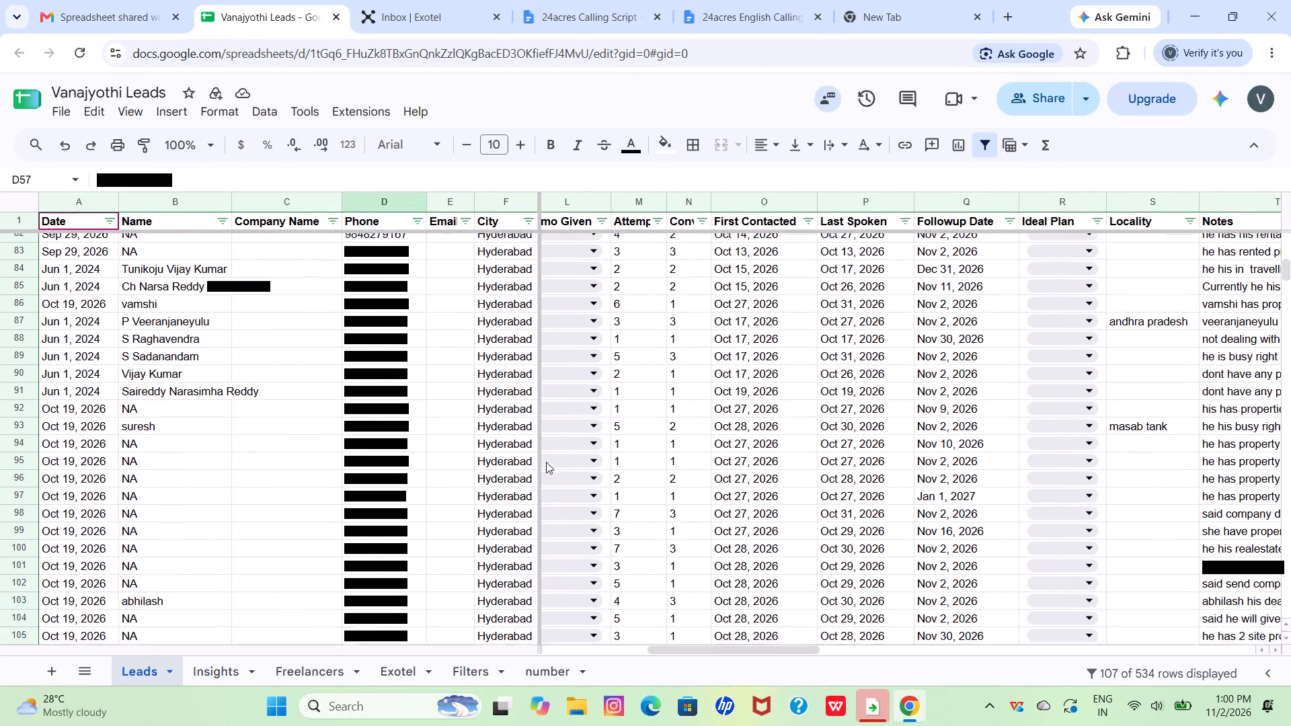
Look through the remaining filtered leads to the end of the list, and return to the row 57 lead.
{"action": "scroll", "coordinate": [546, 462], "scroll_direction": "down", "scroll_amount": 2}
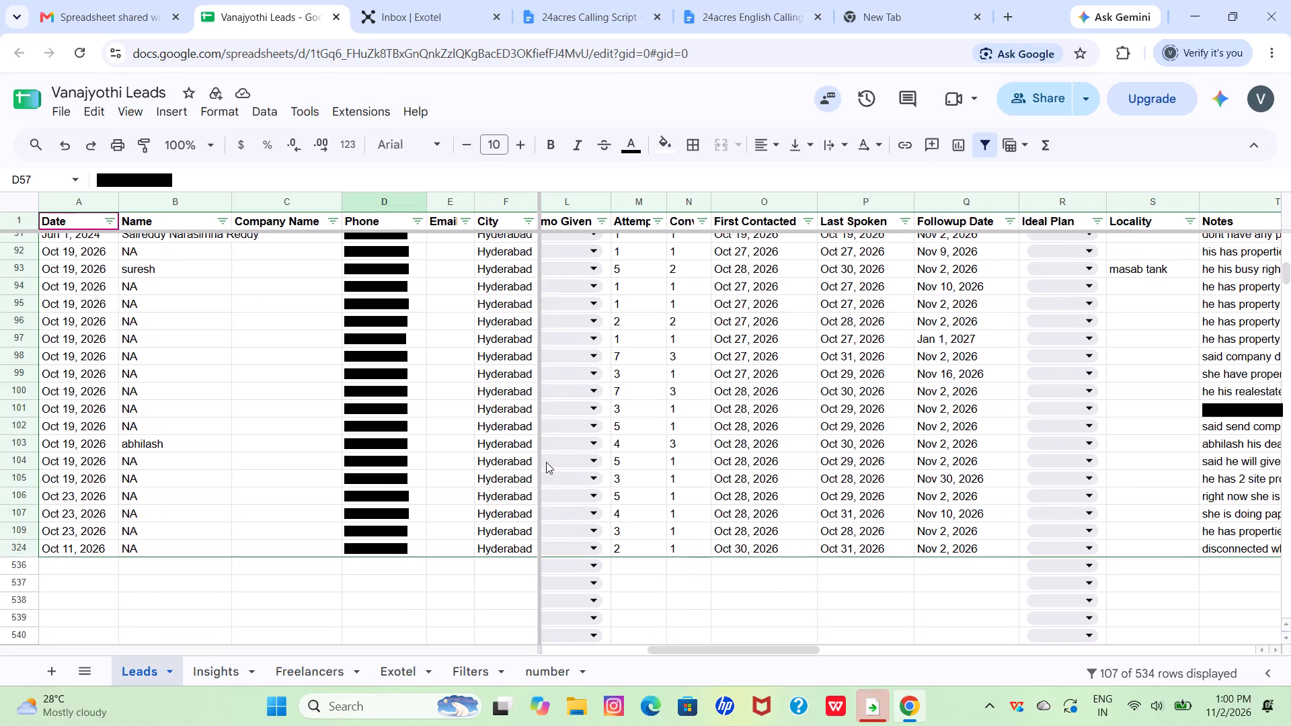
{"action": "scroll", "coordinate": [546, 462], "scroll_direction": "up", "scroll_amount": 1}
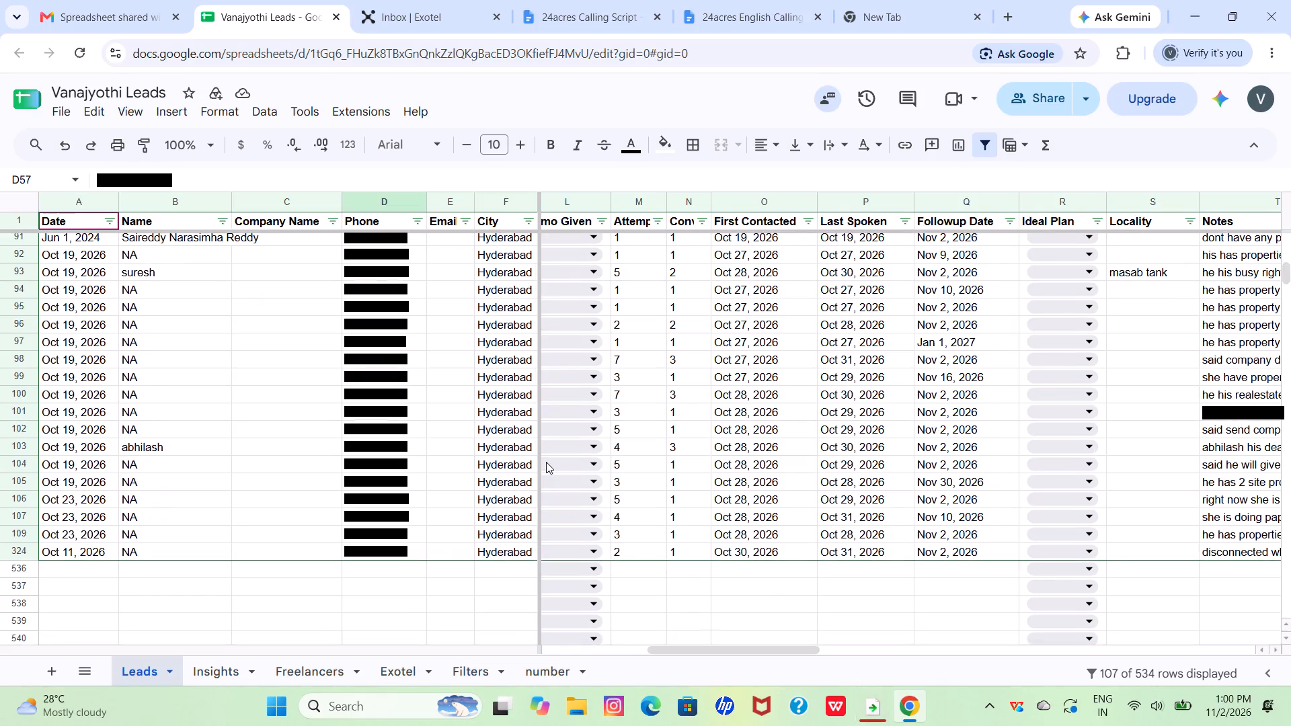
{"action": "scroll", "coordinate": [546, 462], "scroll_direction": "up", "scroll_amount": 4}
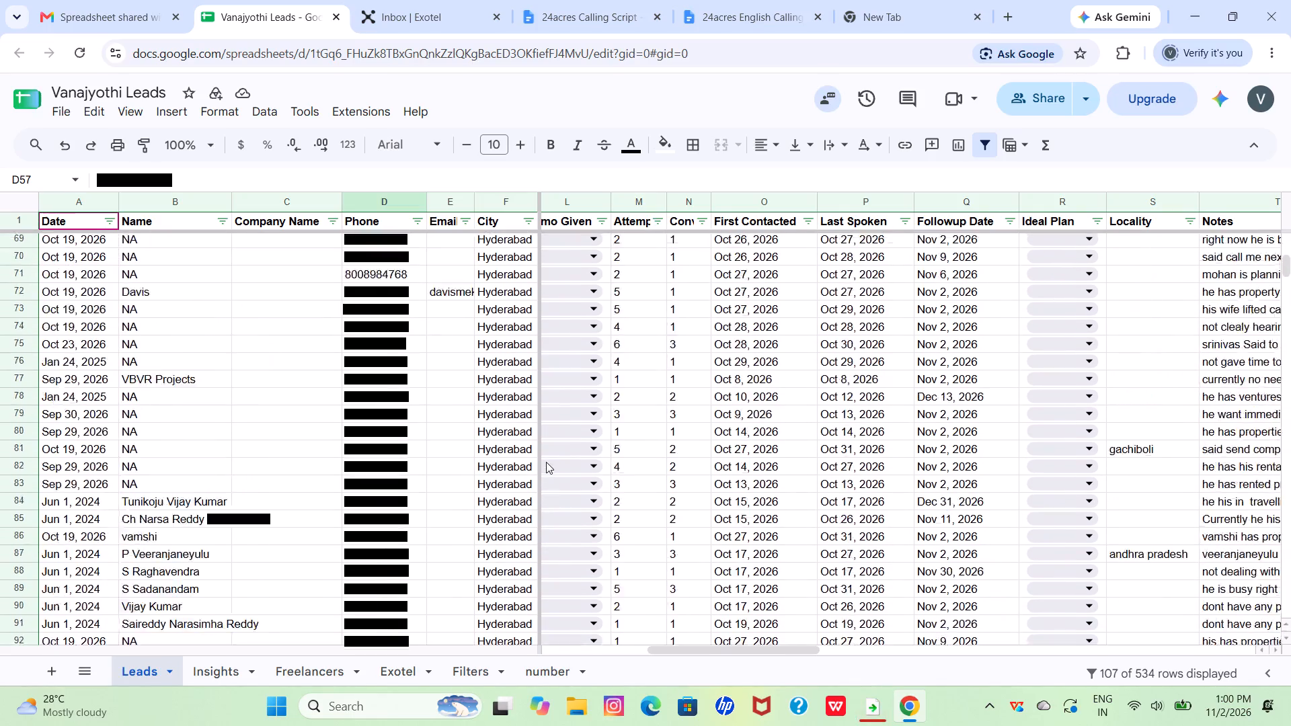
{"action": "scroll", "coordinate": [546, 462], "scroll_direction": "up", "scroll_amount": 1}
{"action": "scroll", "coordinate": [546, 462], "scroll_direction": "left", "scroll_amount": 1}
{"action": "scroll", "coordinate": [546, 462], "scroll_direction": "up", "scroll_amount": 1}
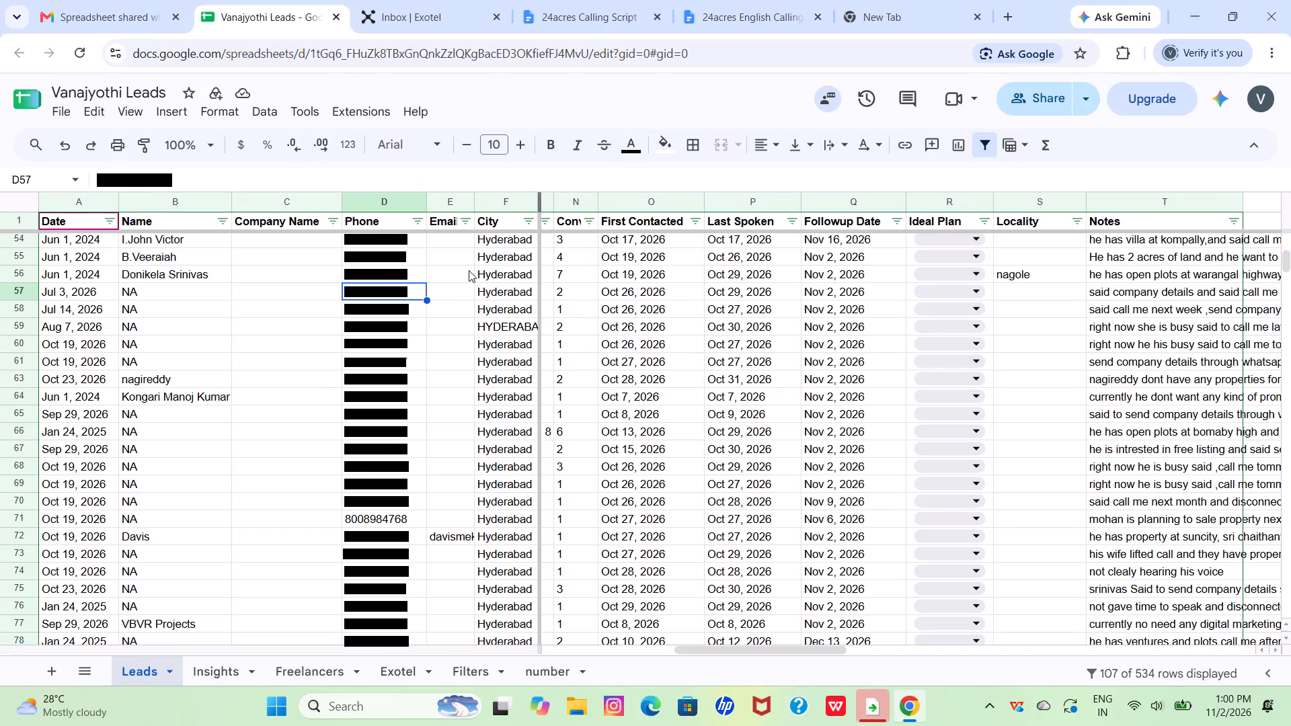
Select the row 57 lead's First Contacted date and review that lead's follow-up date and notes.
{"action": "left_click", "coordinate": [650, 300]}
{"action": "scroll", "coordinate": [650, 300], "scroll_direction": "left", "scroll_amount": 3}
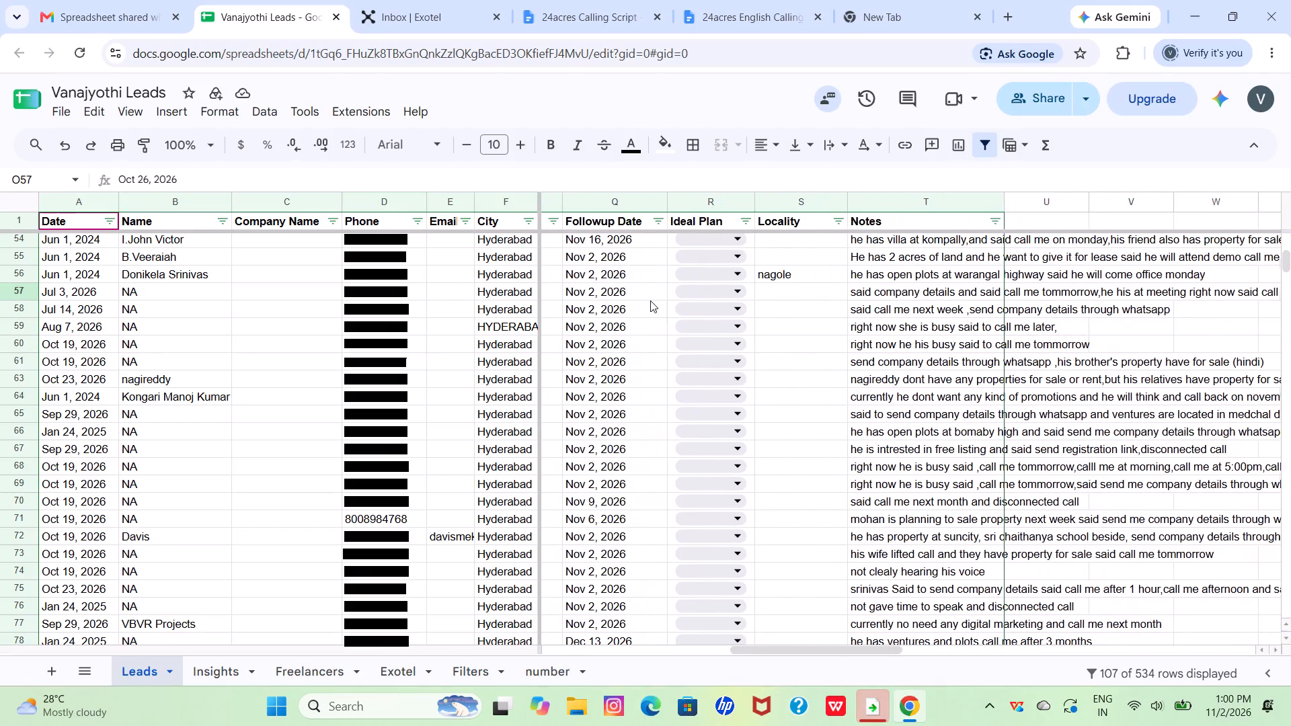
{"action": "scroll", "coordinate": [650, 300], "scroll_direction": "left", "scroll_amount": 1}
{"action": "scroll", "coordinate": [650, 300], "scroll_direction": "right", "scroll_amount": 7}
Select the row 57 lead's phone number and check that lead's contact dates and notes.
{"action": "left_click", "coordinate": [387, 290]}
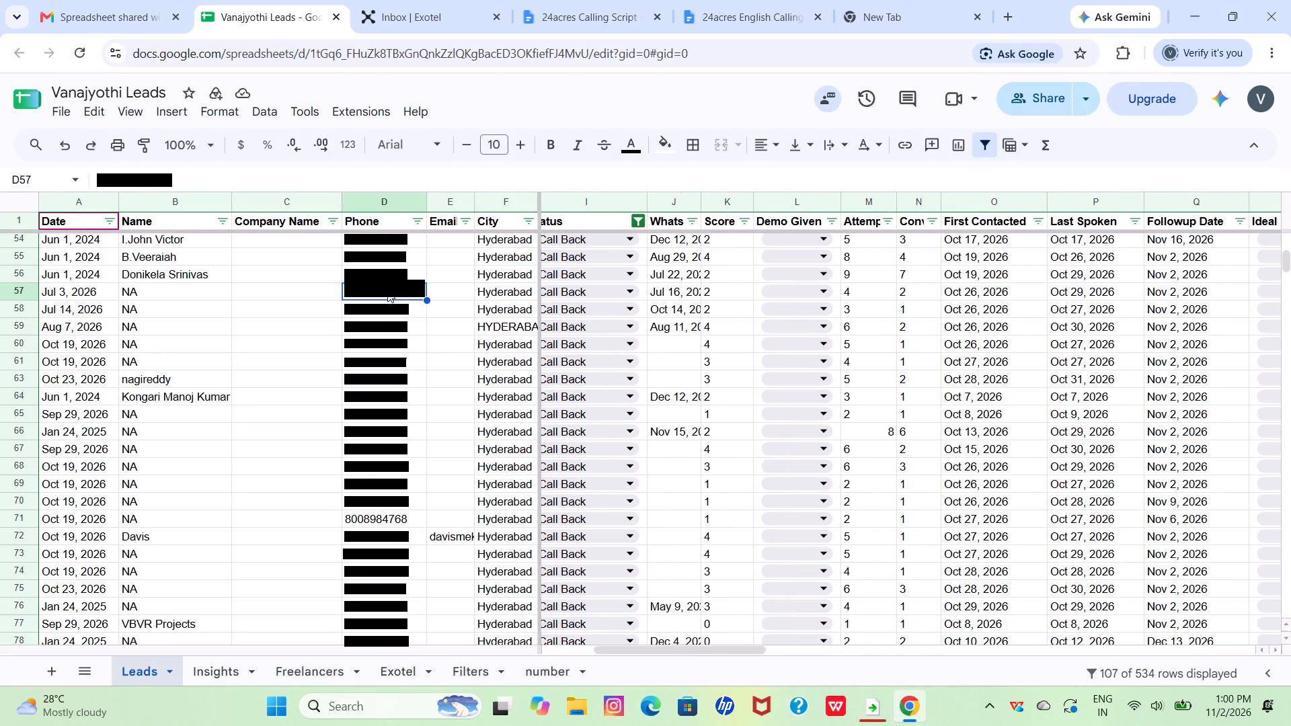
{"action": "scroll", "coordinate": [639, 307], "scroll_direction": "left", "scroll_amount": 5}
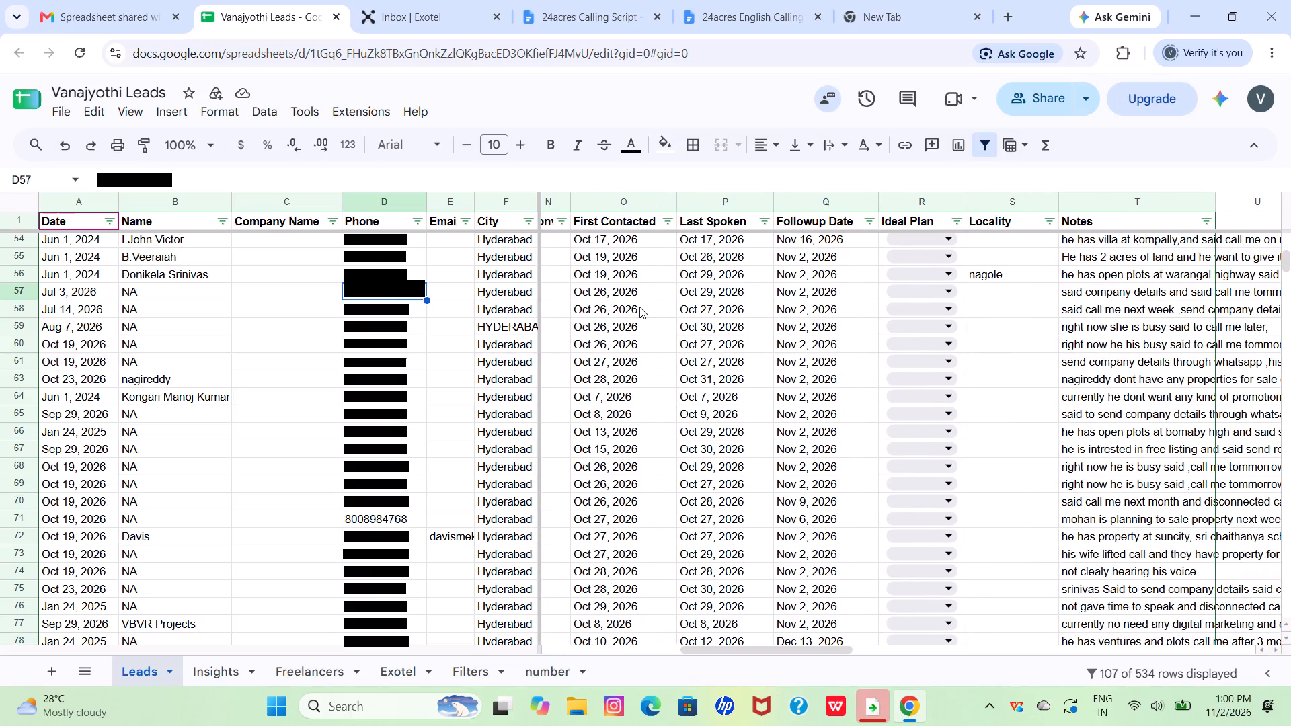
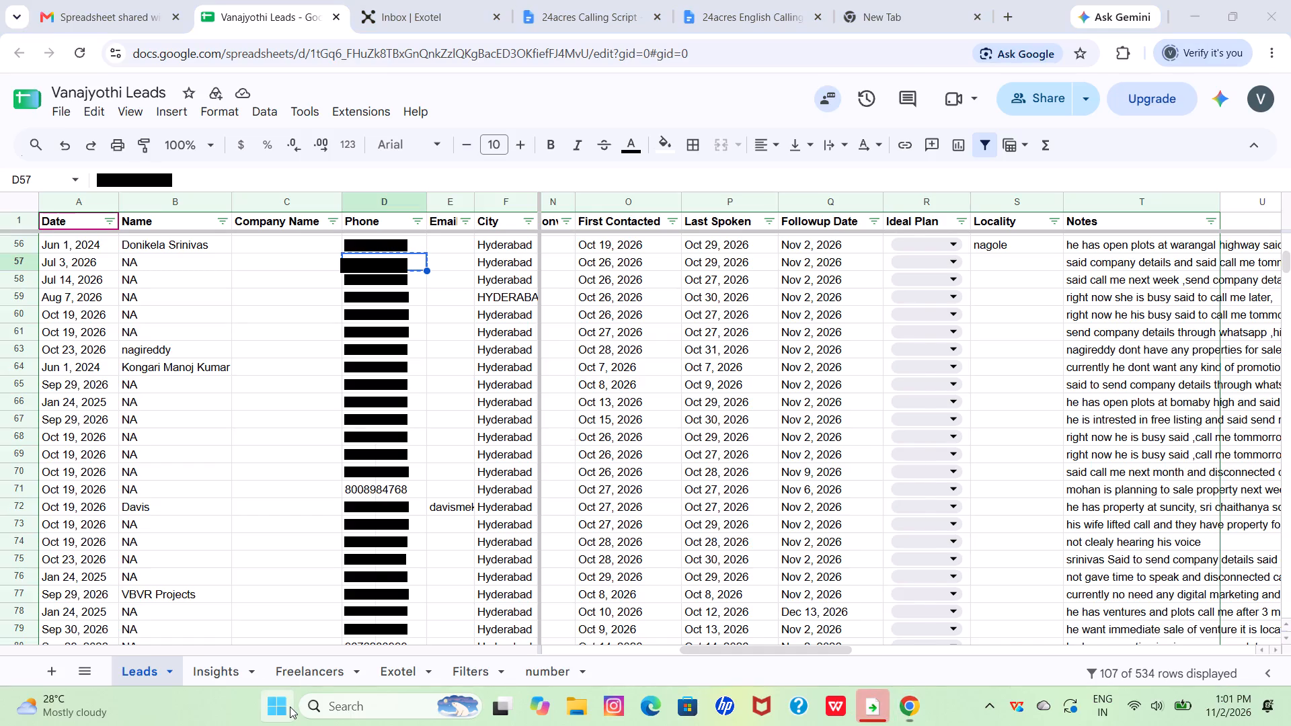
Switch from the leads spreadsheet to the WhatsApp desktop app by launching it.
{"action": "left_click", "coordinate": [619, 568]}
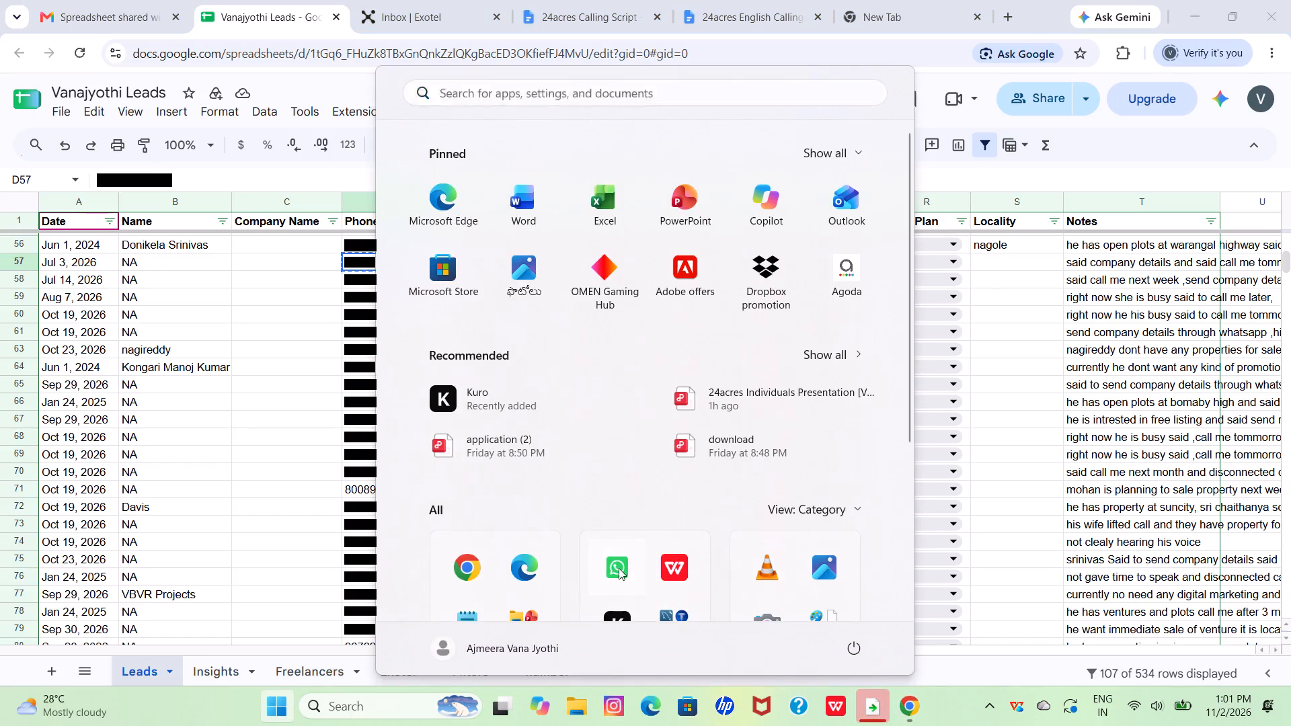
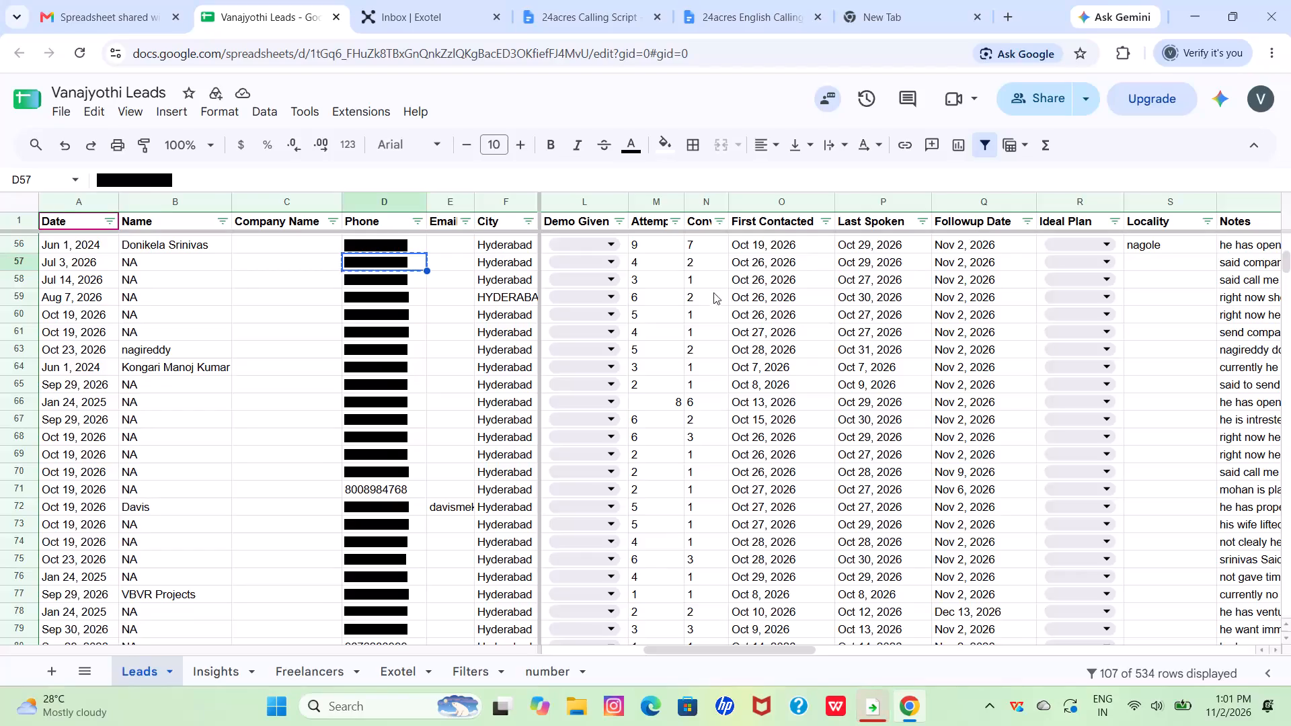
Set the contact attempts count for the lead in row 57 to 5.
{"action": "left_click", "coordinate": [678, 274]}
{"action": "left_click", "coordinate": [642, 259]}
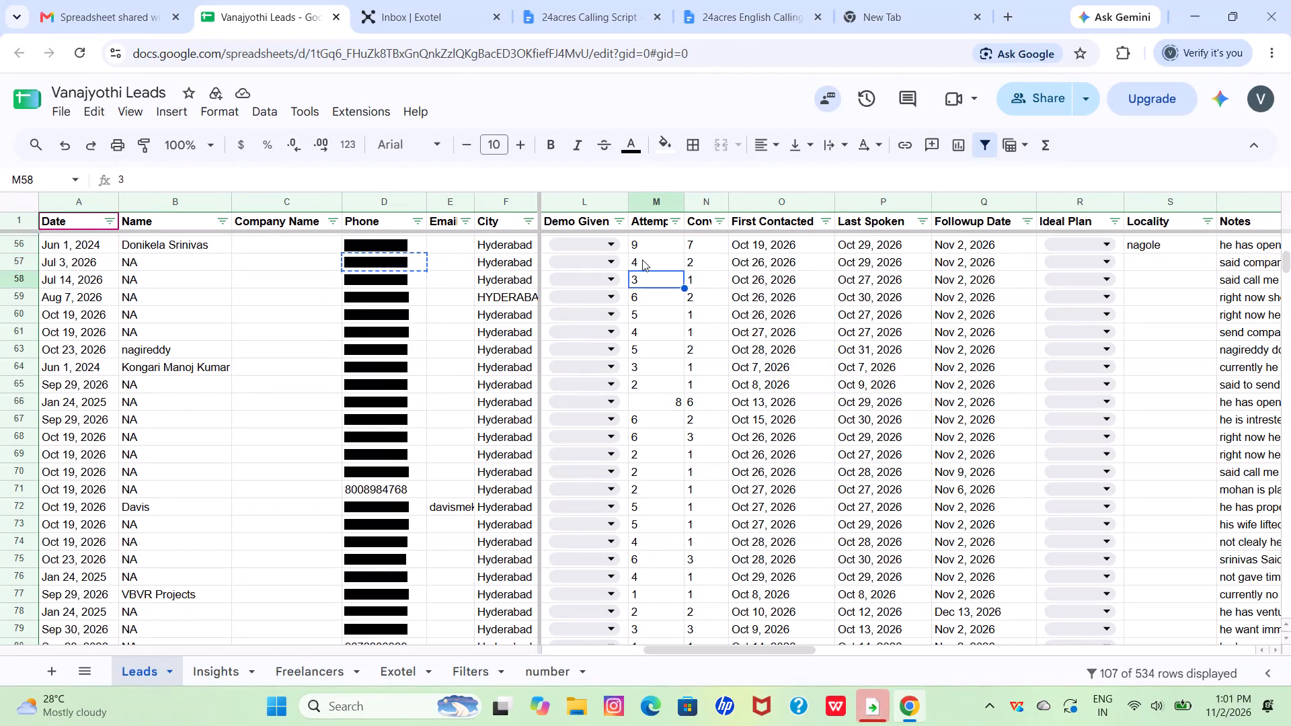
{"action": "key", "text": "5"}
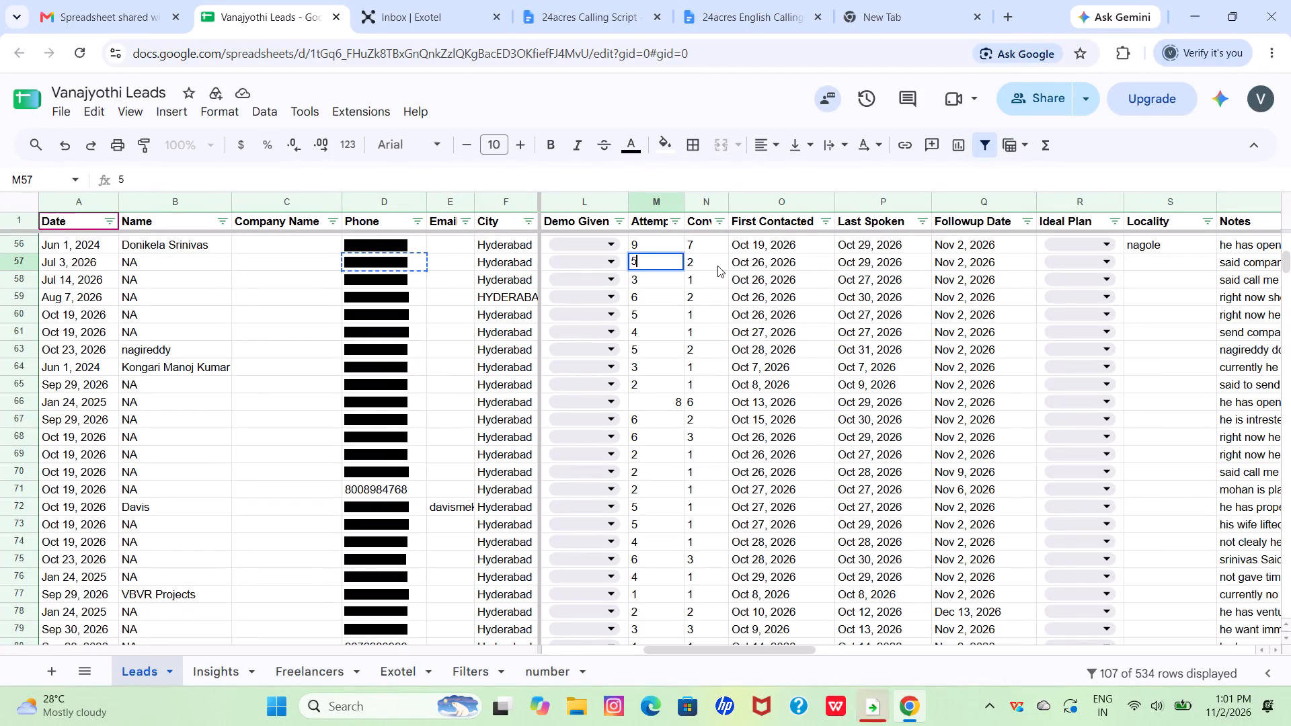
{"action": "left_click", "coordinate": [717, 266]}
Review the locality and call notes recorded for the lead in row 57.
{"action": "scroll", "coordinate": [717, 266], "scroll_direction": "left", "scroll_amount": 8}
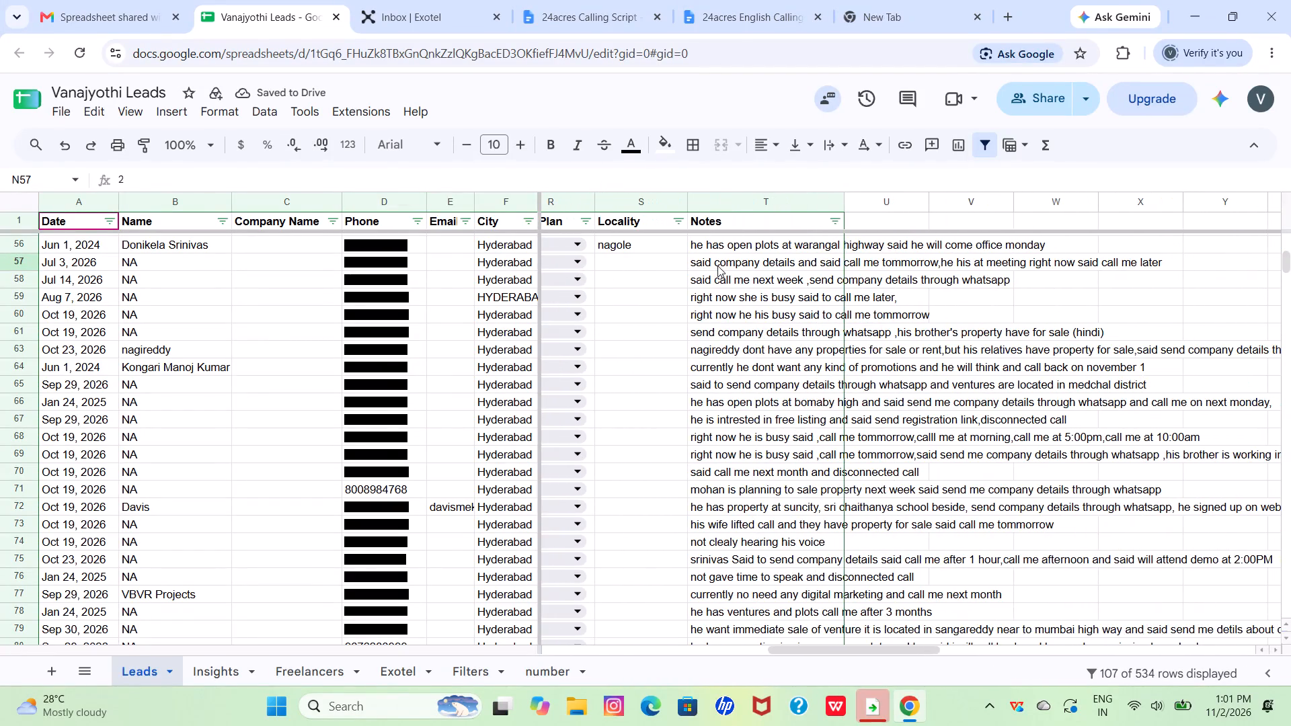
{"action": "left_click", "coordinate": [657, 265]}
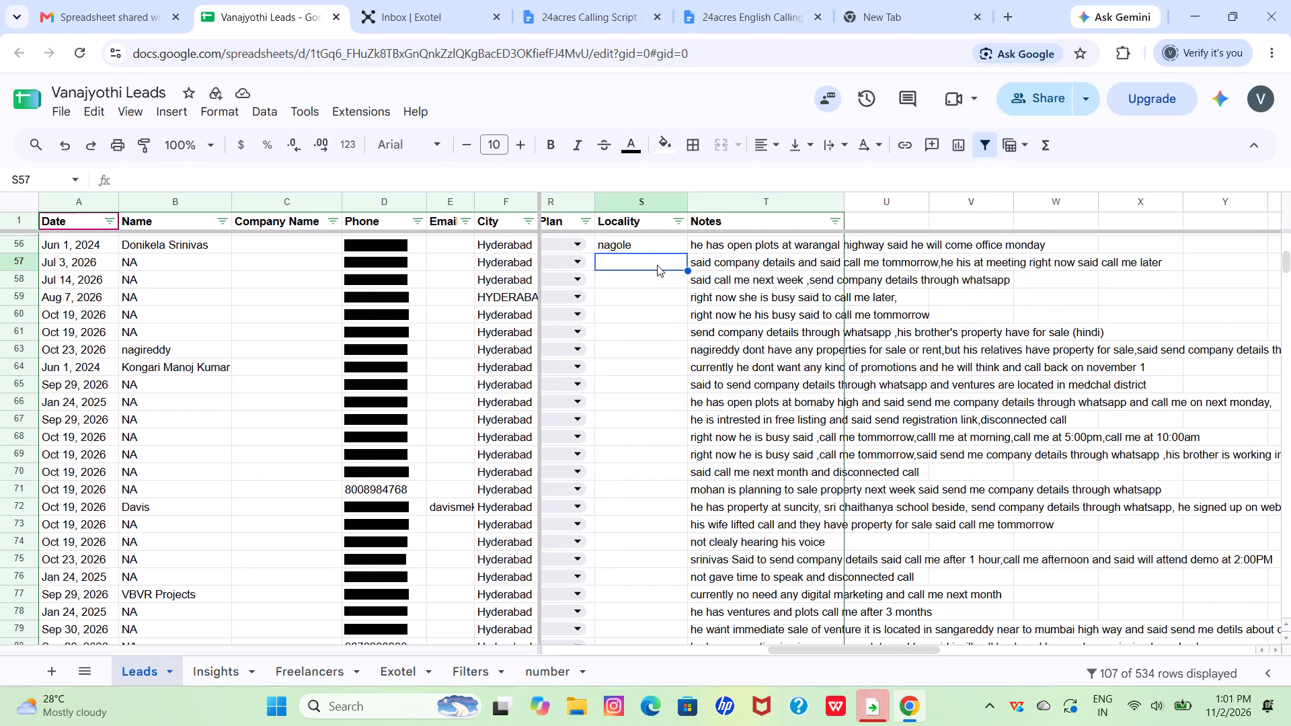
{"action": "left_click", "coordinate": [707, 259]}
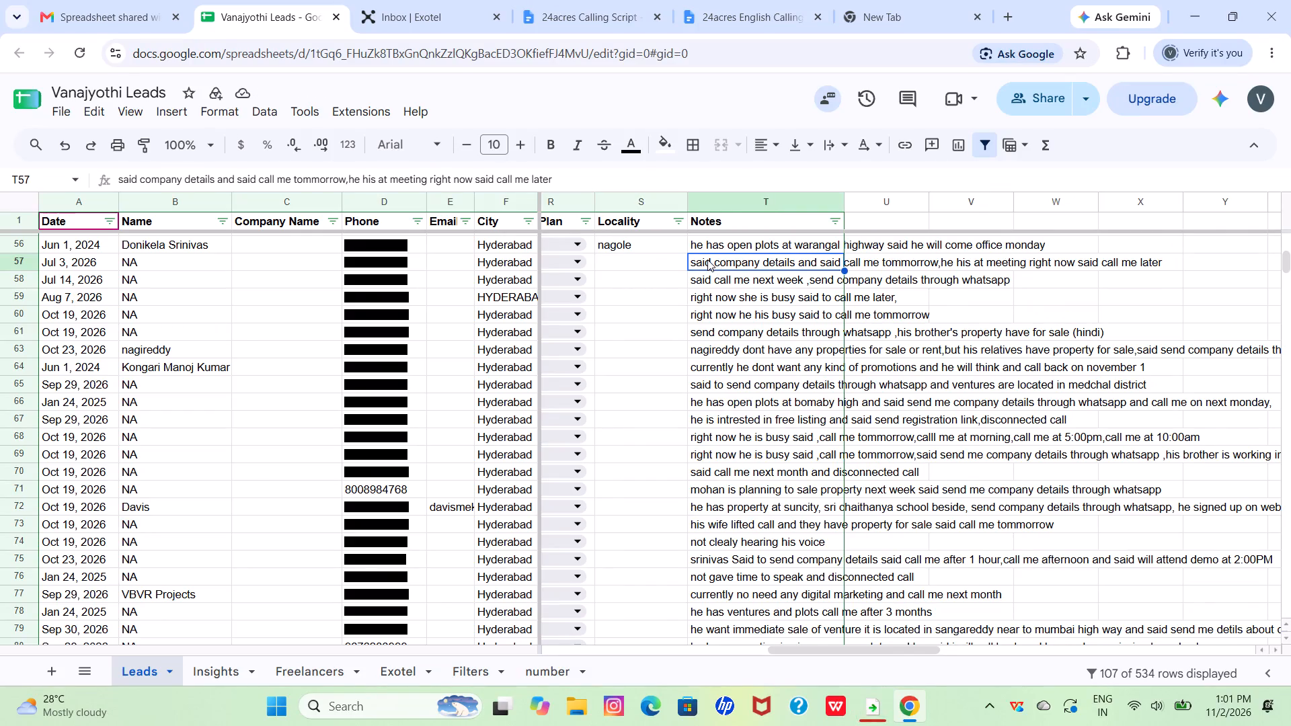
Move on to the lead in row 58 and select its phone number.
{"action": "left_click", "coordinate": [629, 307]}
{"action": "left_click", "coordinate": [640, 282]}
{"action": "scroll", "coordinate": [640, 282], "scroll_direction": "right", "scroll_amount": 1}
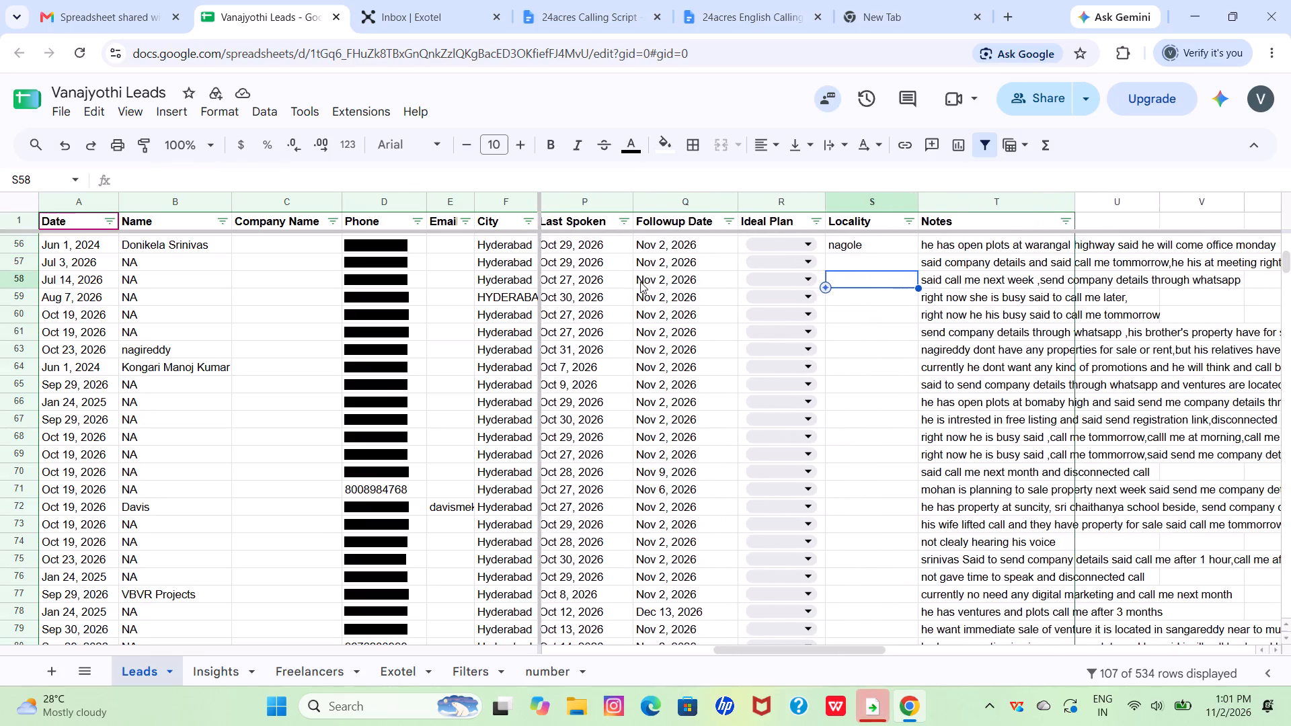
{"action": "scroll", "coordinate": [640, 282], "scroll_direction": "right", "scroll_amount": 1}
{"action": "left_click", "coordinate": [383, 277]}
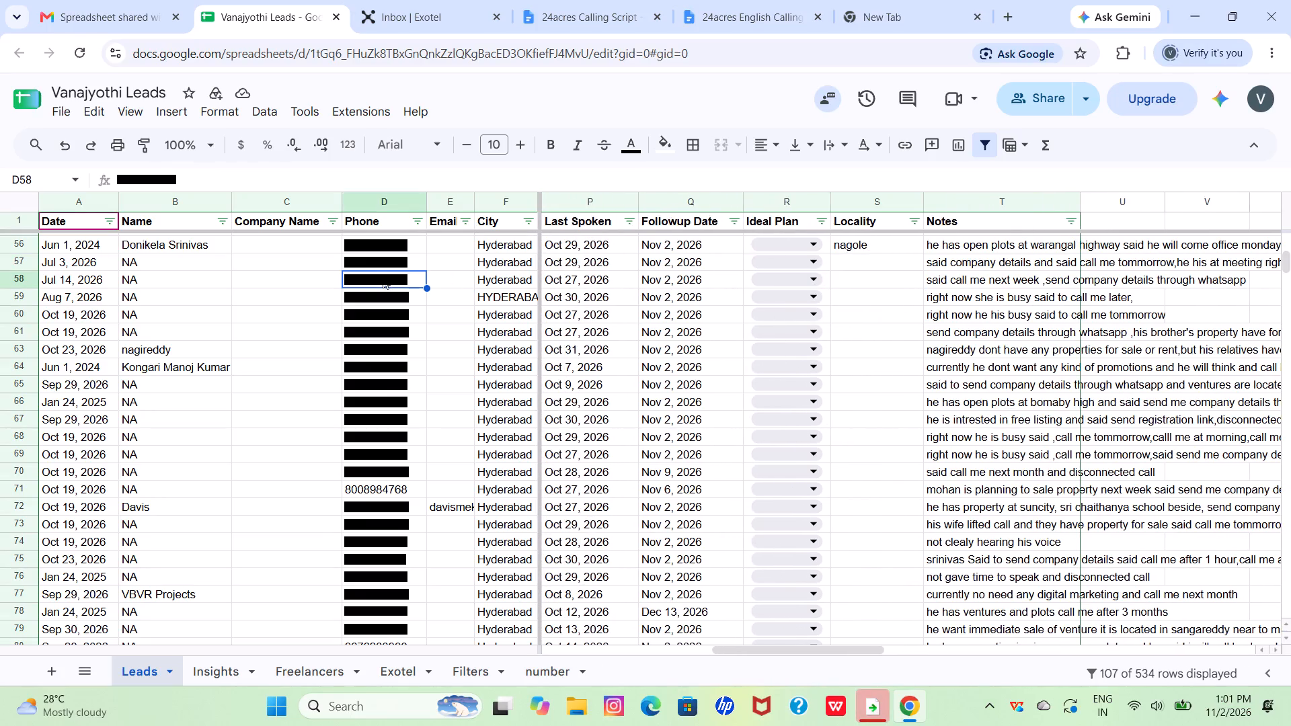
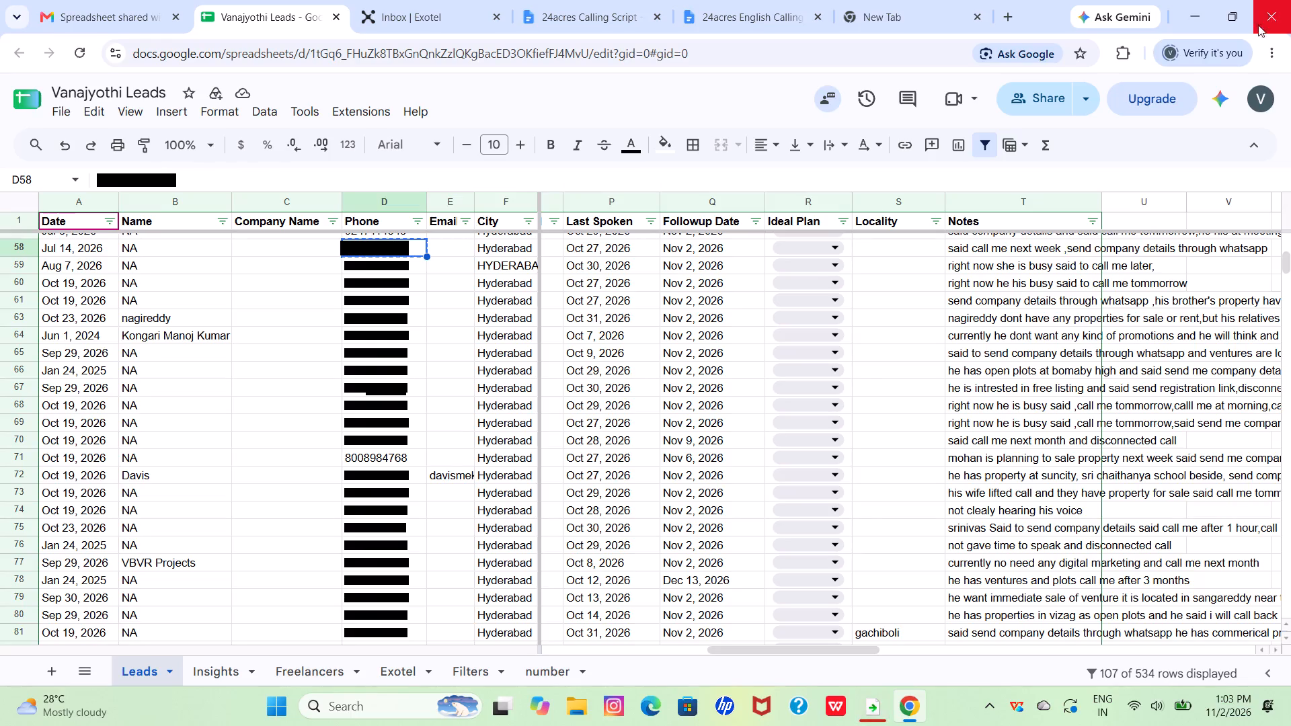
Switch from the leads spreadsheet to the WhatsApp desktop app to look up the selected lead's phone number.
{"action": "left_click", "coordinate": [292, 710]}
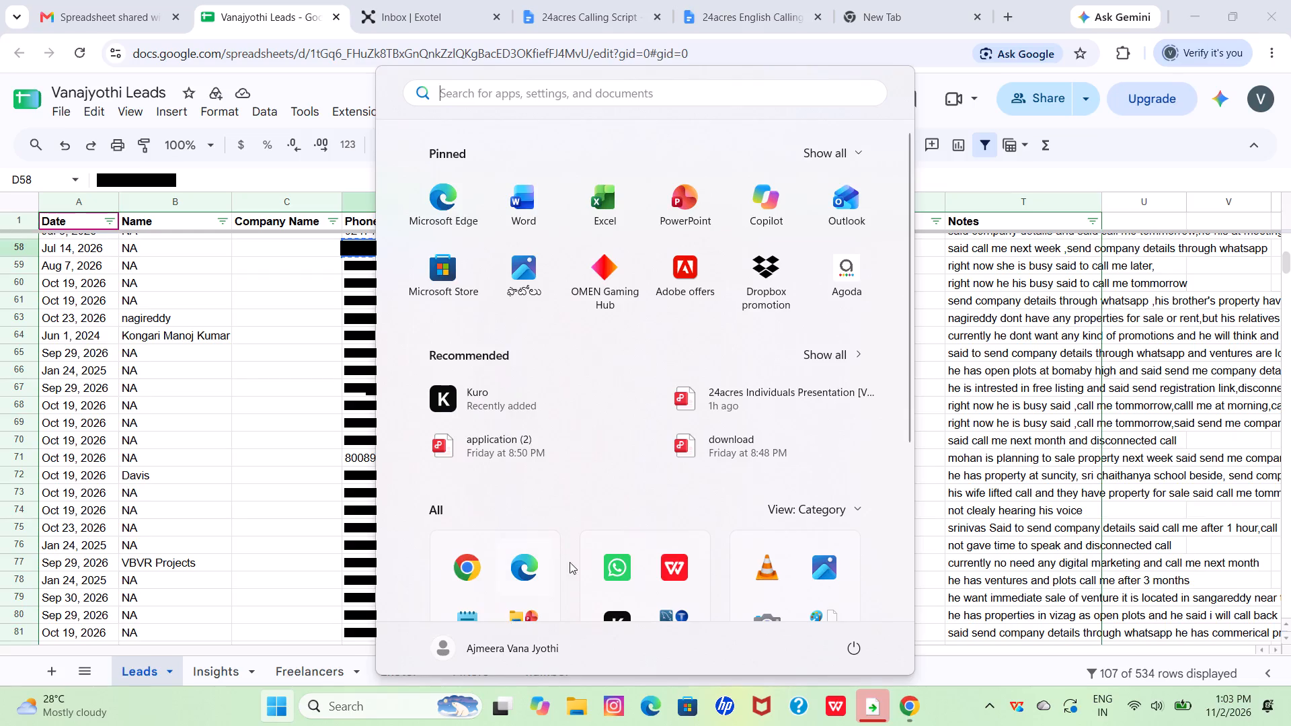
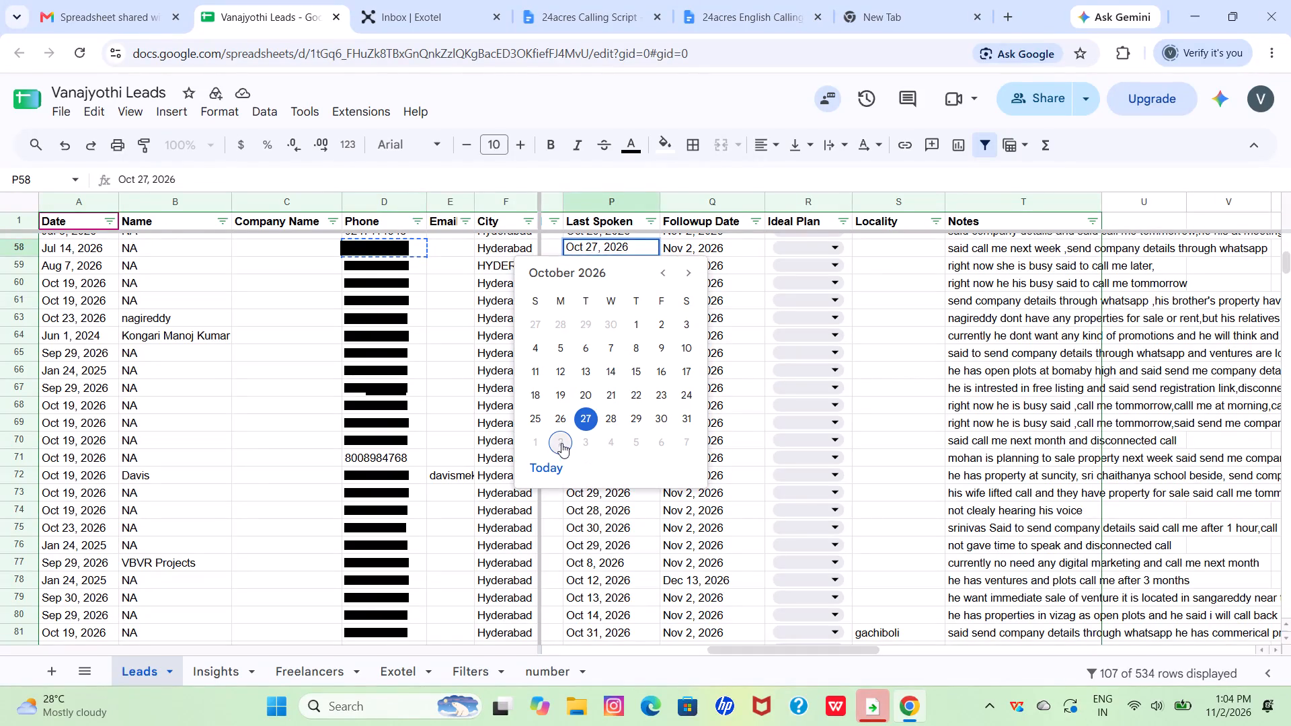
Set the Last Spoken date for the lead in row 58 to Nov 2, 2026.
{"action": "left_click", "coordinate": [561, 442]}
{"action": "left_click", "coordinate": [694, 257]}
Update the contact counts for the lead in row 58, setting Attempts to 4 and the adjacent Conv count to 2.
{"action": "scroll", "coordinate": [694, 257], "scroll_direction": "right", "scroll_amount": 1}
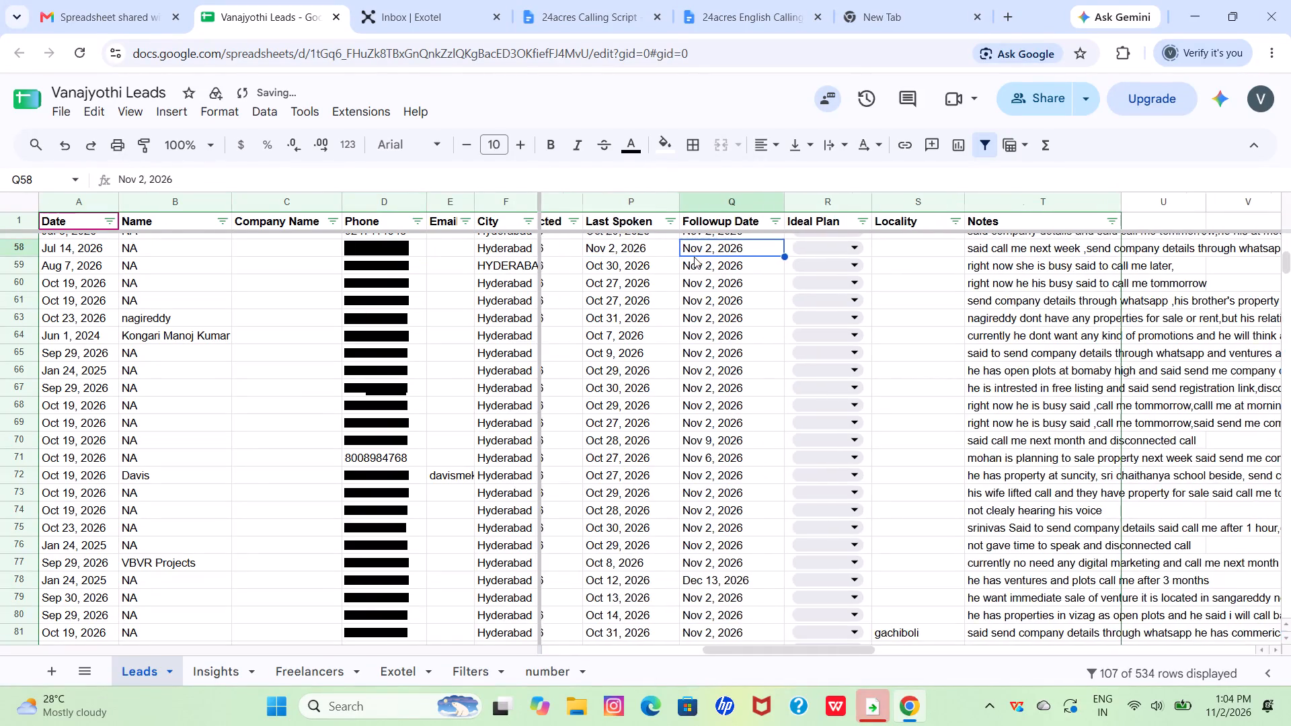
{"action": "scroll", "coordinate": [694, 257], "scroll_direction": "right", "scroll_amount": 3}
{"action": "left_click", "coordinate": [630, 247]}
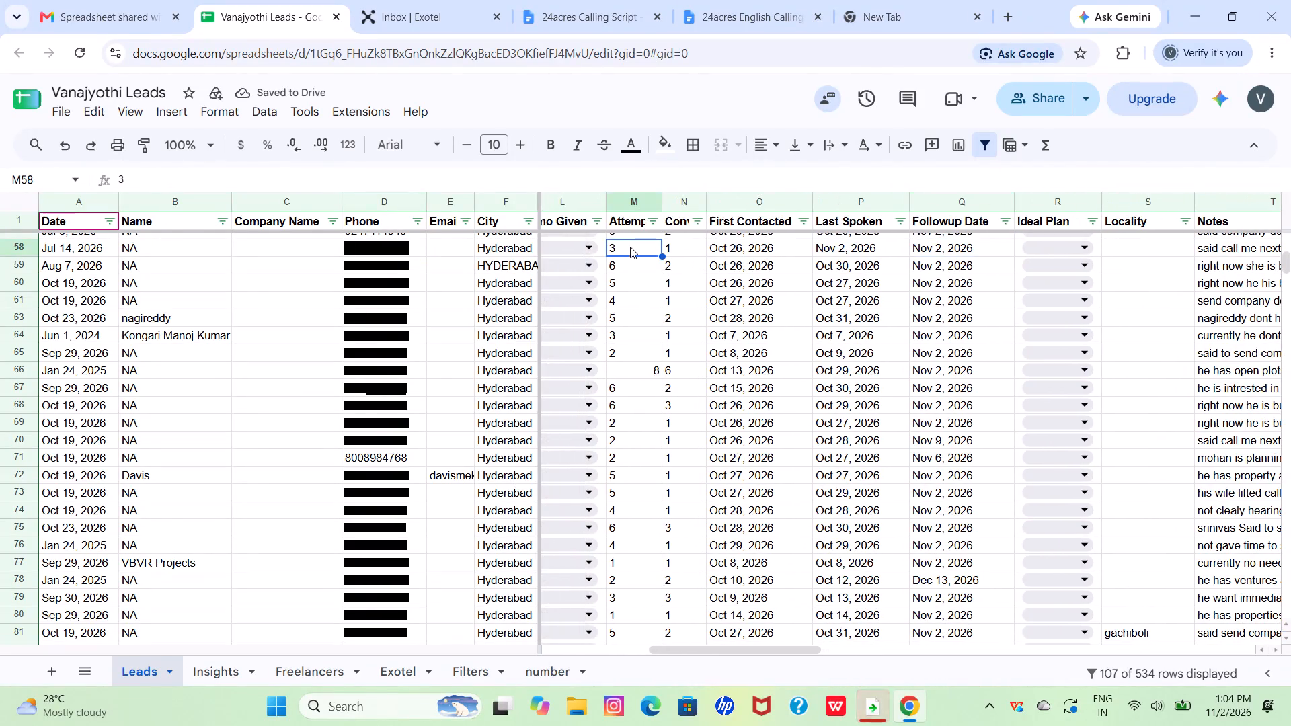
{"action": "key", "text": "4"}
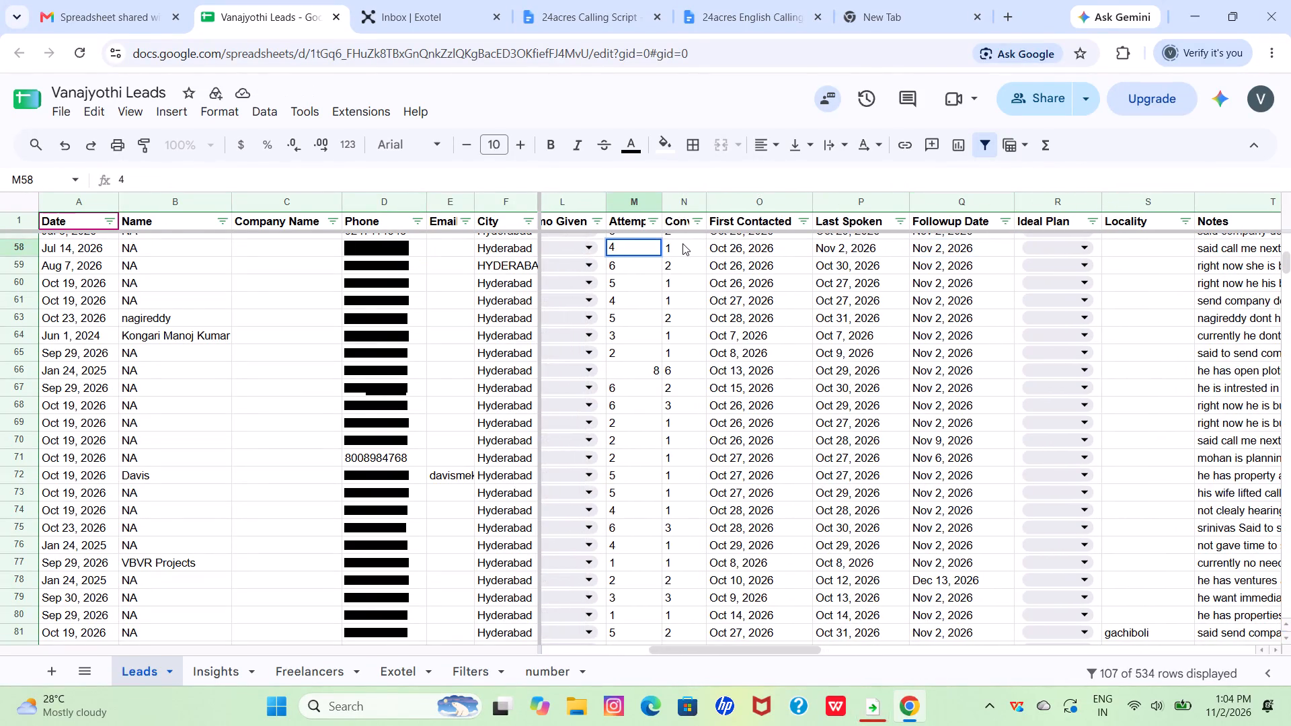
{"action": "left_click", "coordinate": [682, 245]}
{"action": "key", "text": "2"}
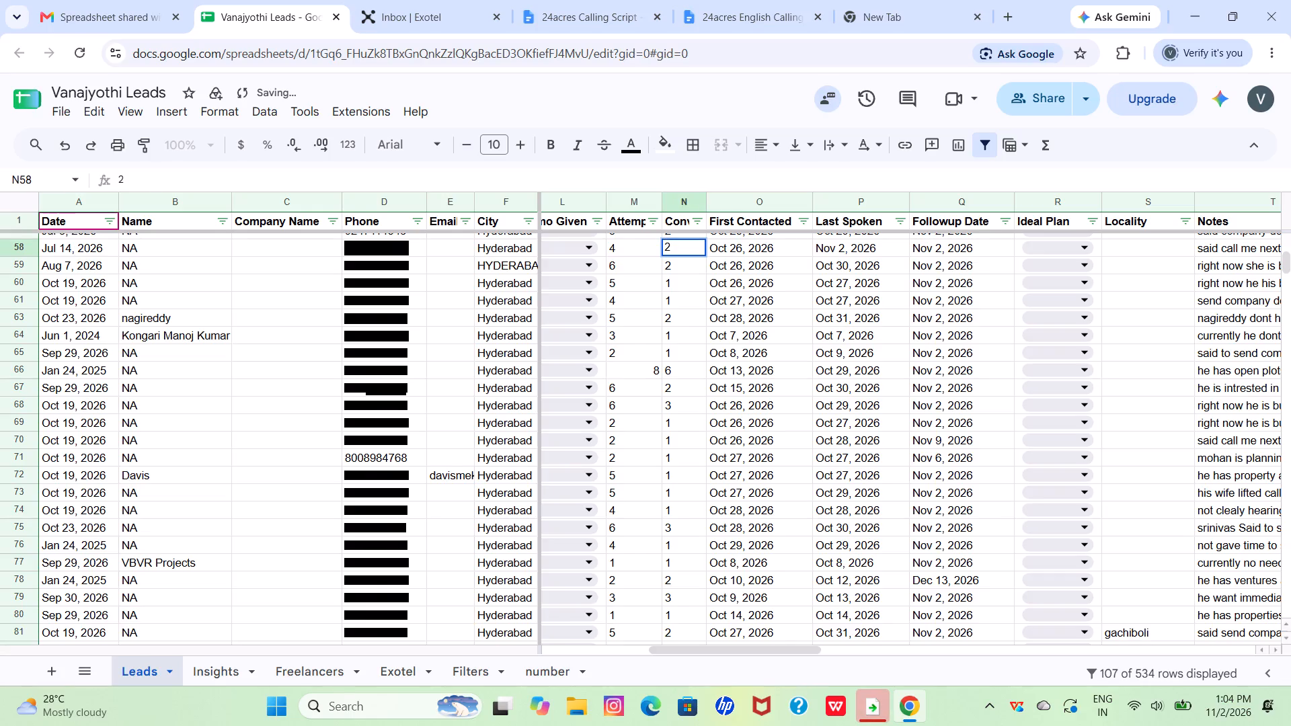
Move on to the lead in row 59, select its phone number and review its contact dates and call notes.
{"action": "left_click", "coordinate": [728, 249]}
{"action": "left_click", "coordinate": [673, 267]}
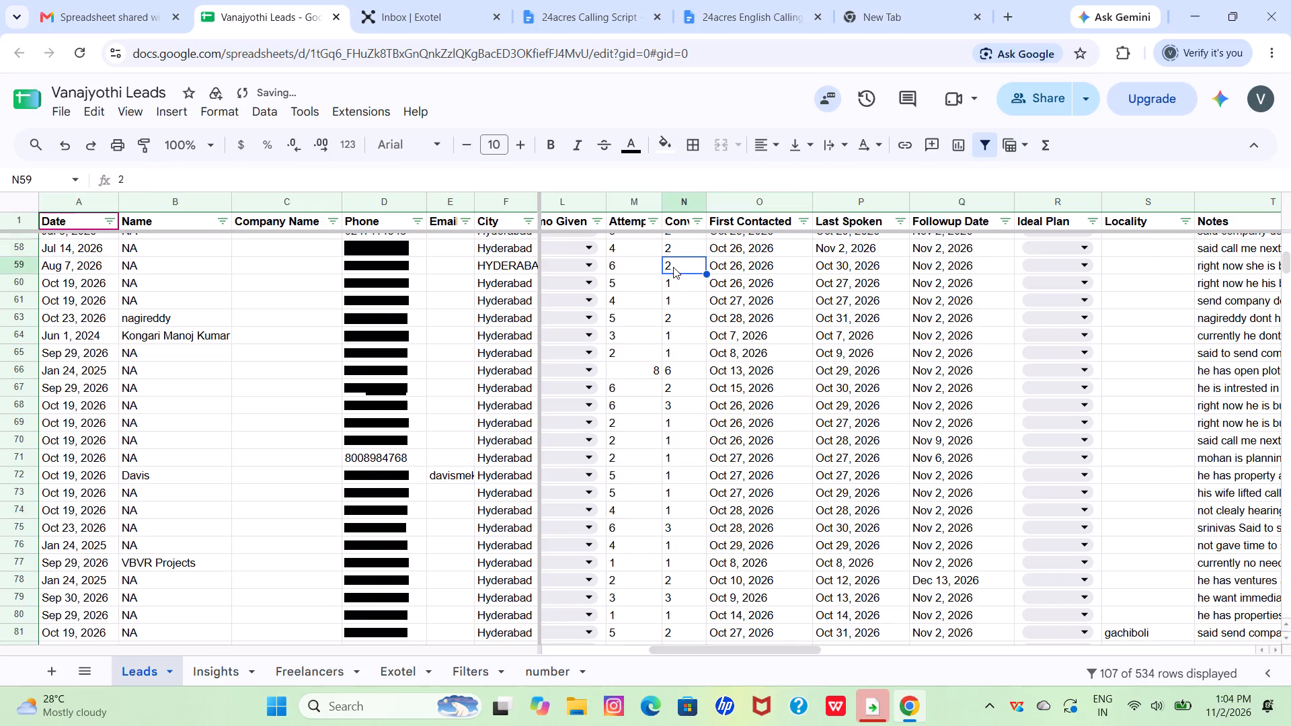
{"action": "scroll", "coordinate": [673, 267], "scroll_direction": "left", "scroll_amount": 2}
{"action": "scroll", "coordinate": [673, 267], "scroll_direction": "right", "scroll_amount": 2}
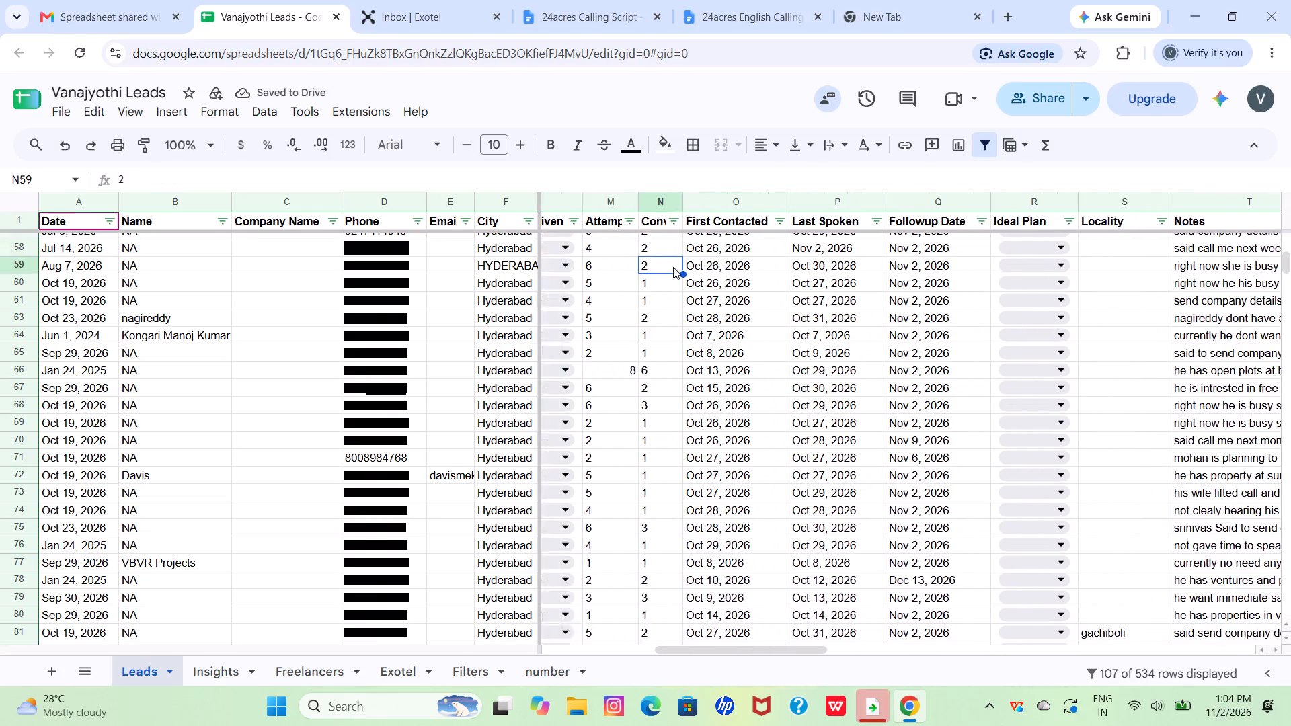
{"action": "scroll", "coordinate": [673, 267], "scroll_direction": "right", "scroll_amount": 2}
{"action": "left_click", "coordinate": [414, 267]}
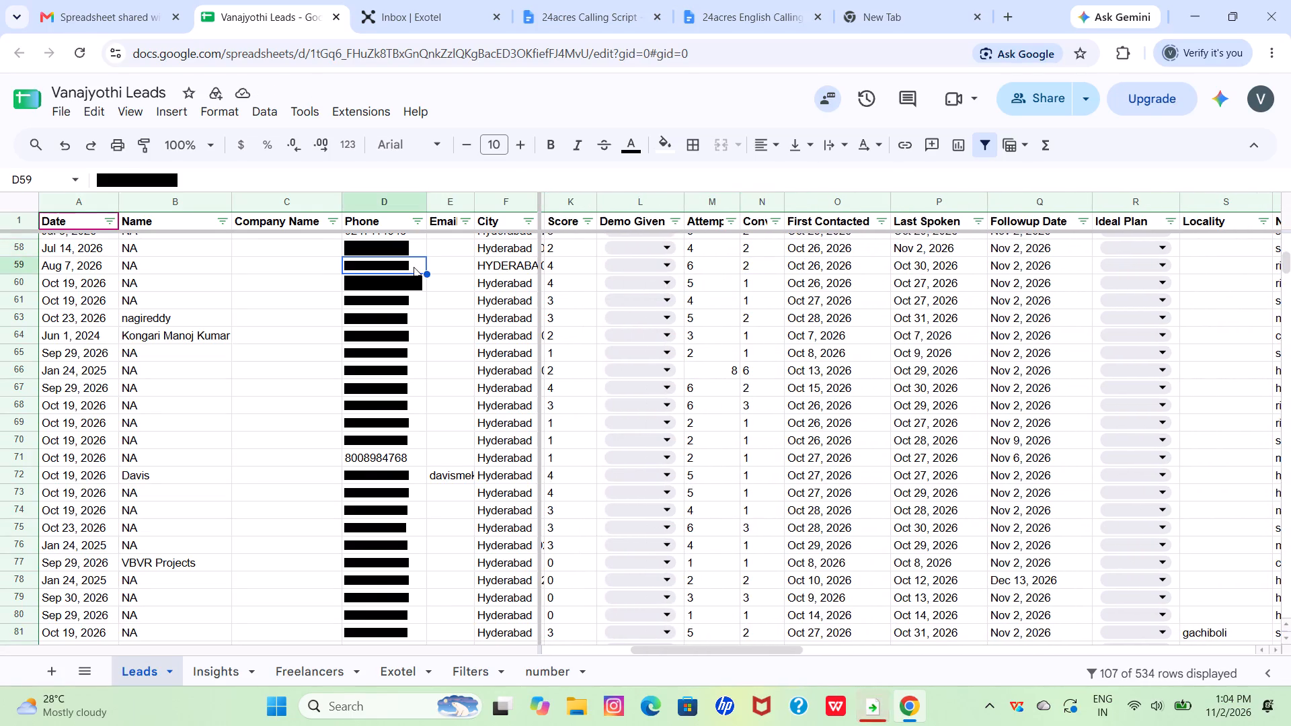
{"action": "scroll", "coordinate": [414, 267], "scroll_direction": "down", "scroll_amount": 1}
{"action": "scroll", "coordinate": [414, 267], "scroll_direction": "left", "scroll_amount": 3}
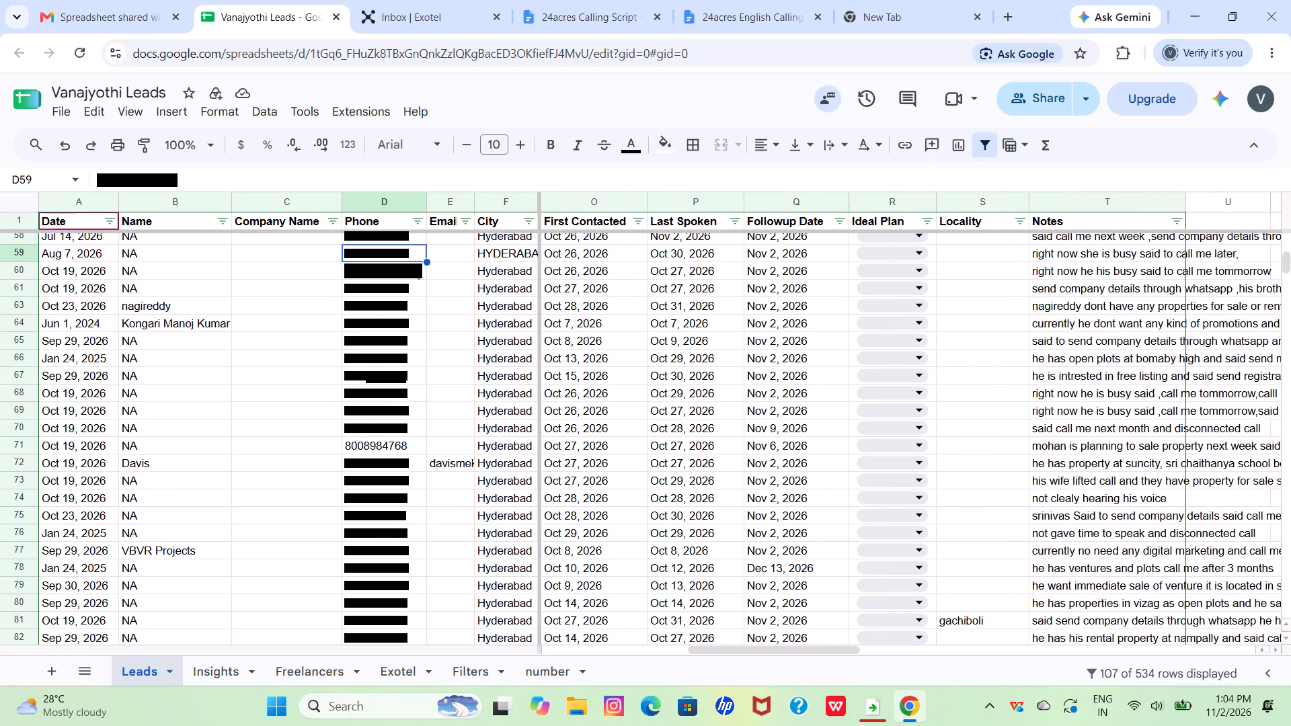
{"action": "scroll", "coordinate": [414, 267], "scroll_direction": "left", "scroll_amount": 1}
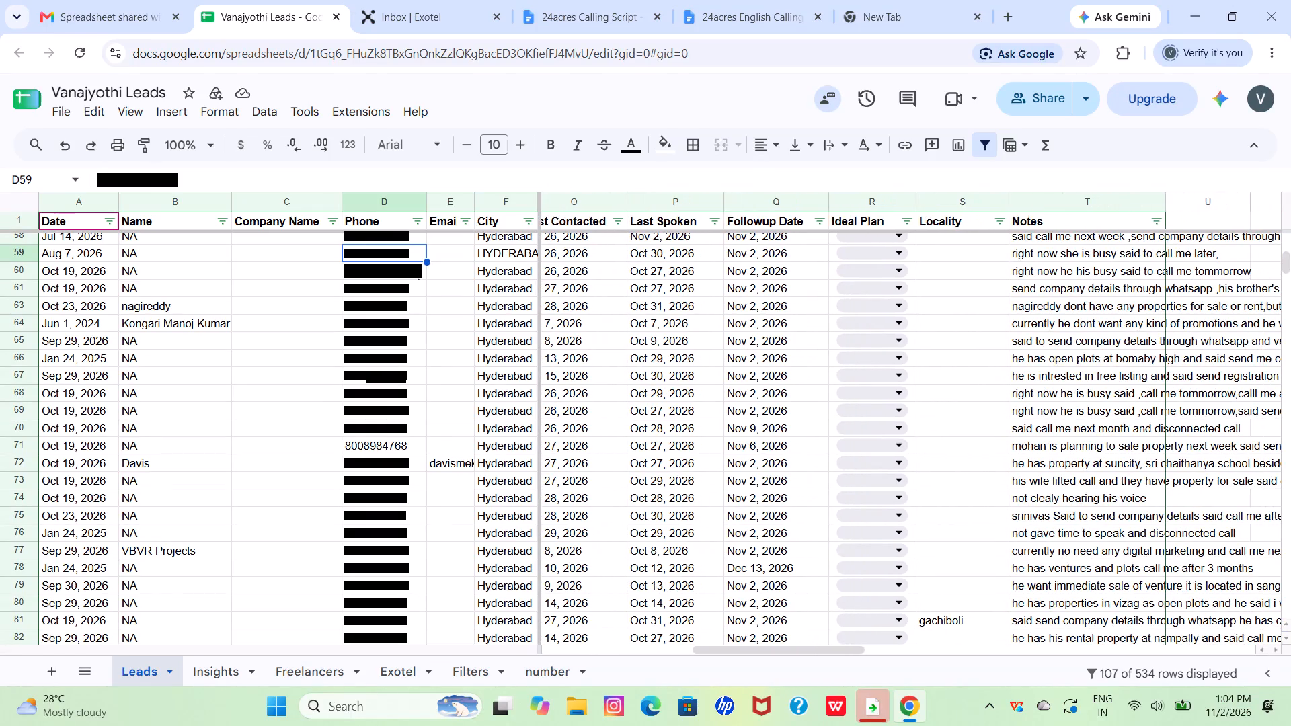
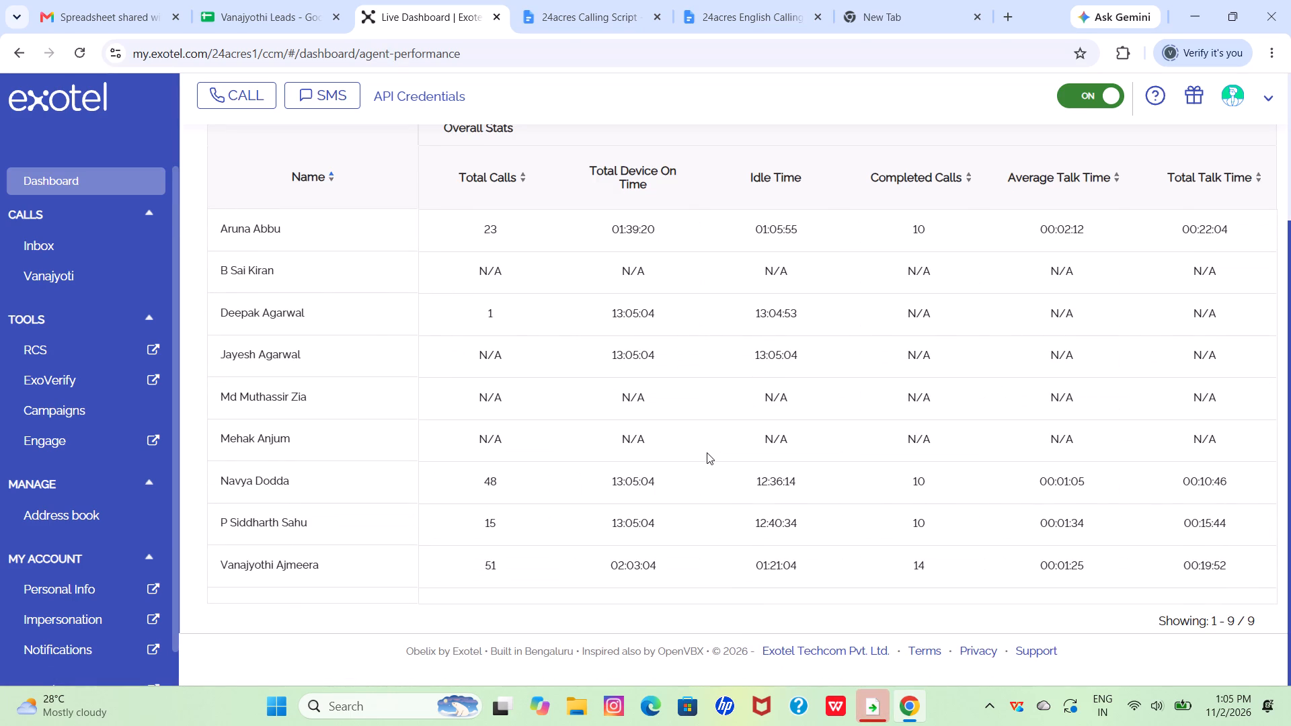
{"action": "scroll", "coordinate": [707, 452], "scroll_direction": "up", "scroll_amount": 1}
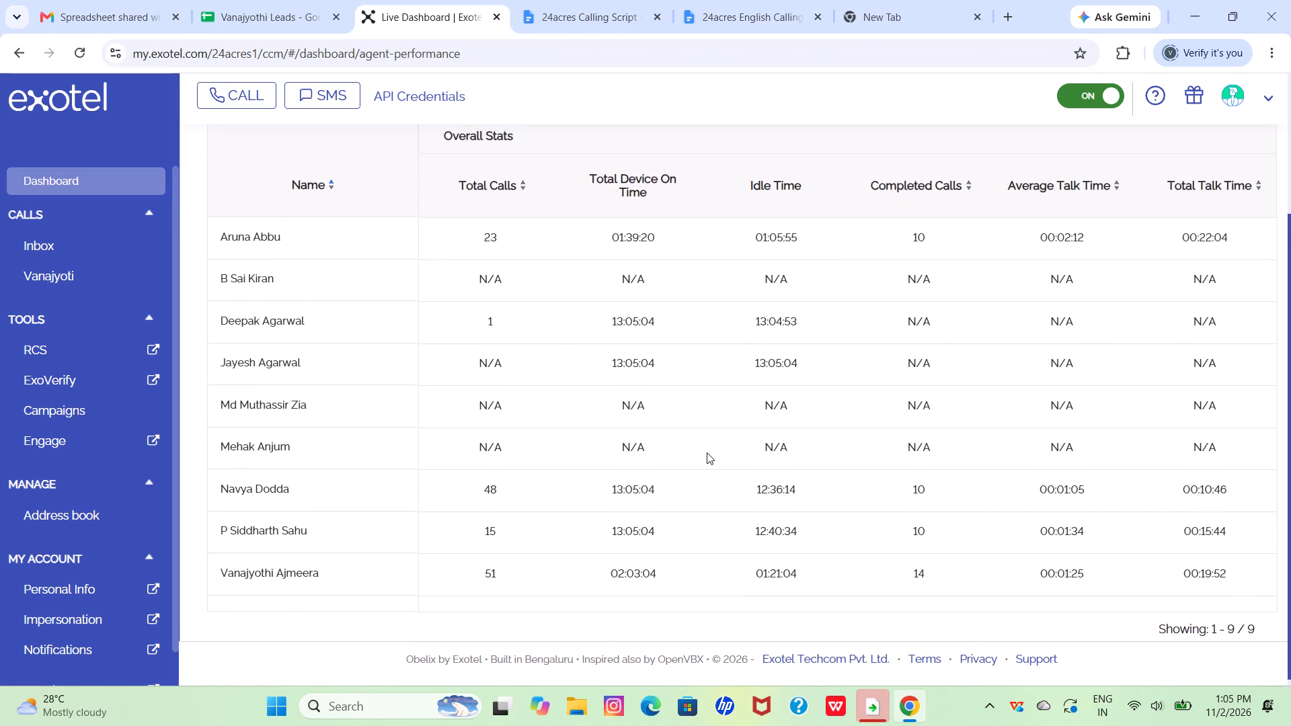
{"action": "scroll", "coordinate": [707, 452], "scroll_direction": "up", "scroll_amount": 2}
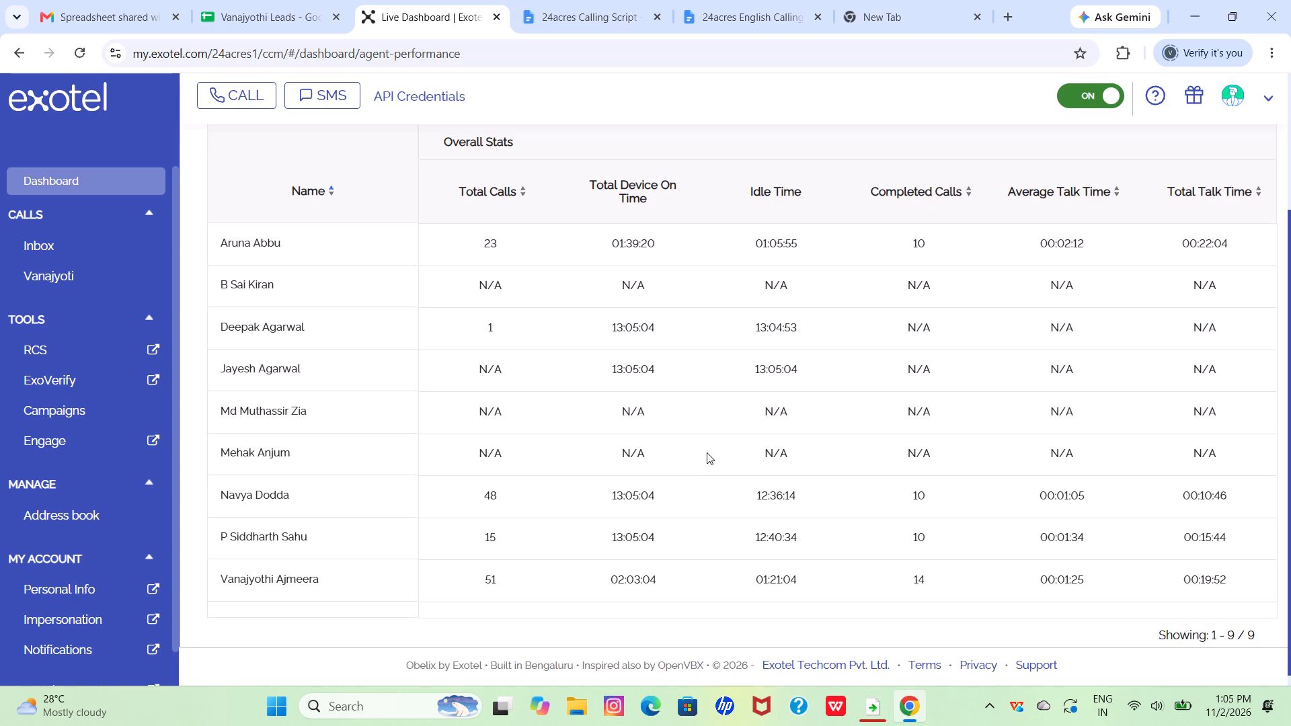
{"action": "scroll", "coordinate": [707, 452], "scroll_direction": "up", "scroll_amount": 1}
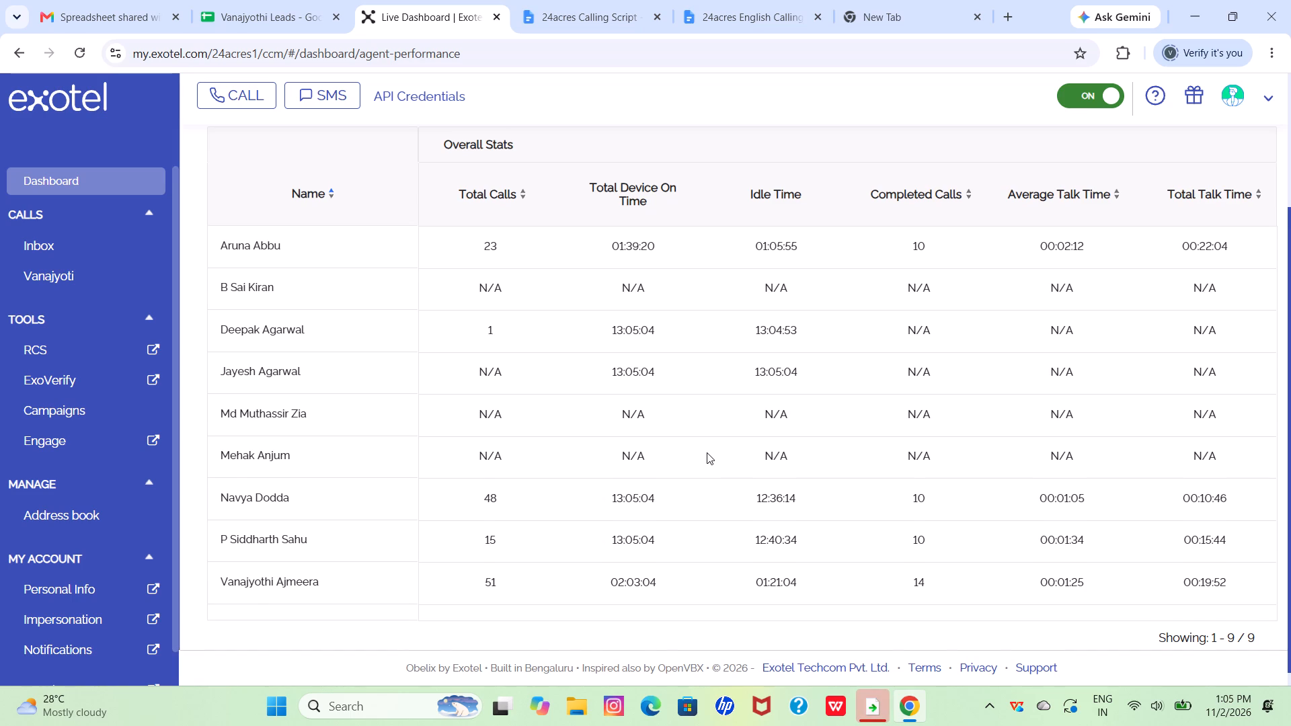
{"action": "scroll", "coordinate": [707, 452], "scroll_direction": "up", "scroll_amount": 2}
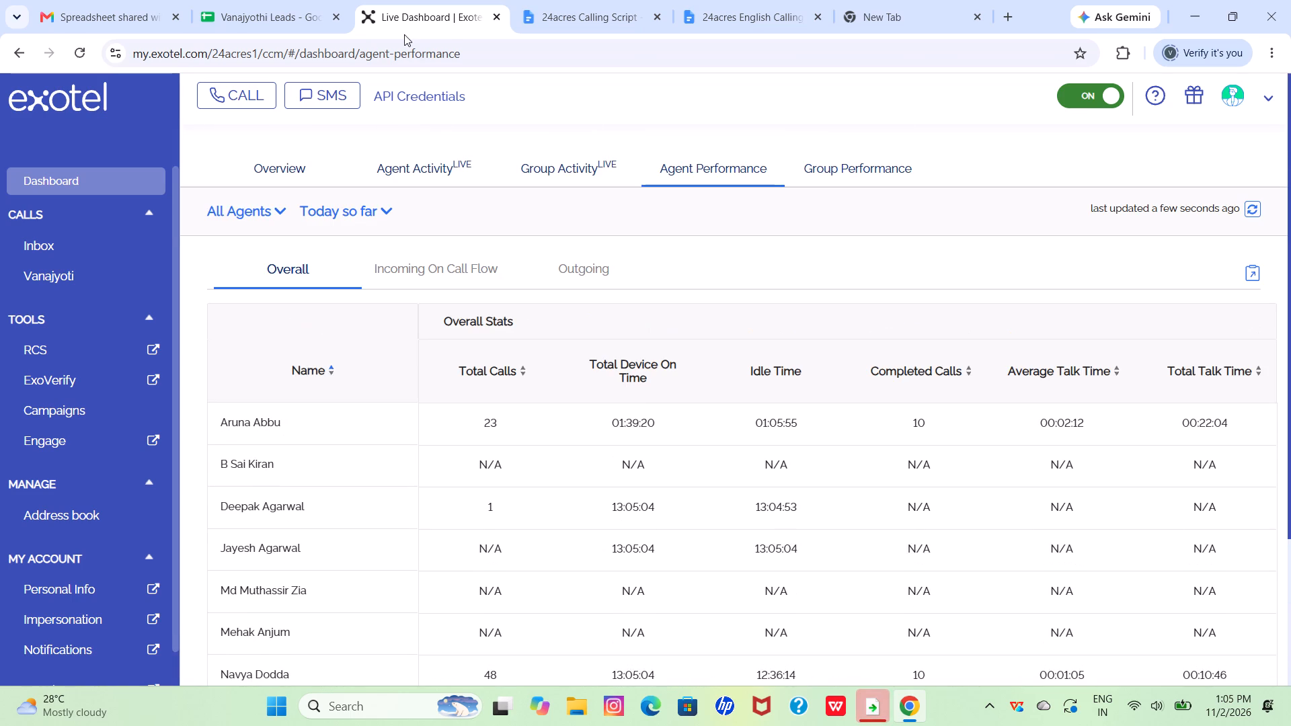
Return to the Vanajyothi Leads spreadsheet and set the attempt count of the lead in row 59 to 7.
{"action": "left_click", "coordinate": [192, 0]}
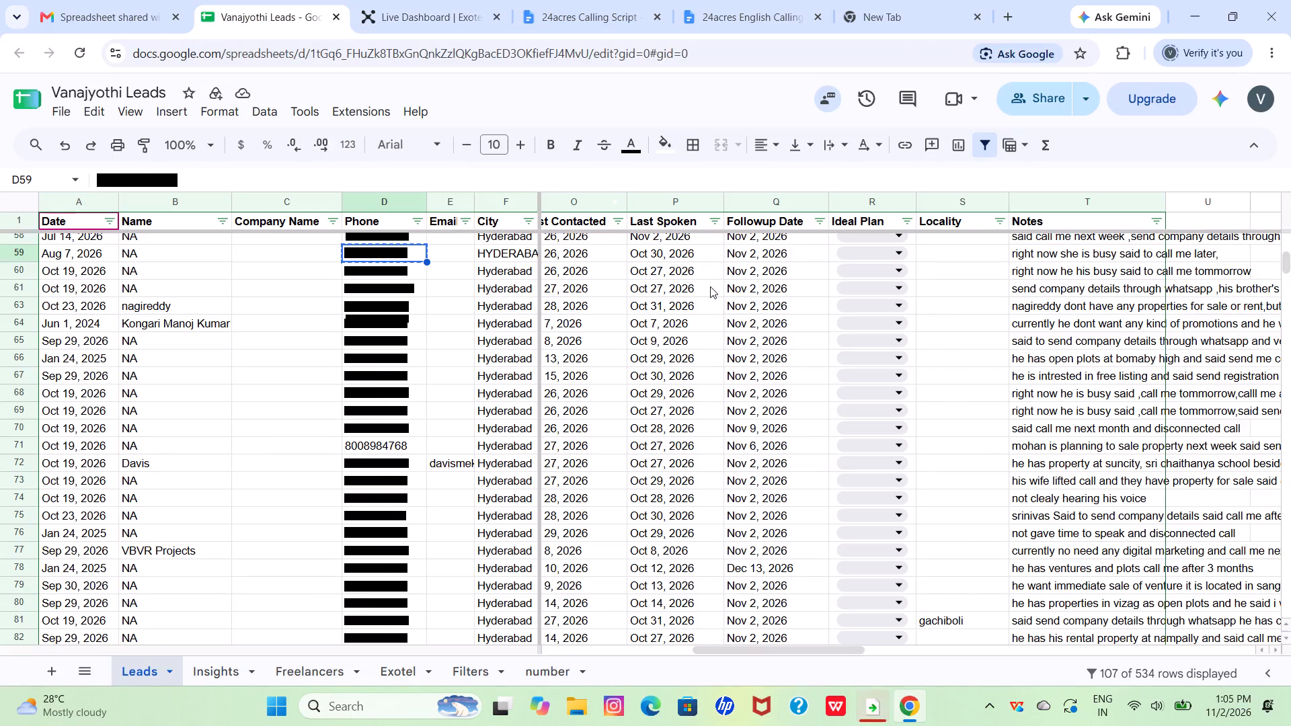
{"action": "scroll", "coordinate": [710, 286], "scroll_direction": "right", "scroll_amount": 4}
{"action": "left_click", "coordinate": [787, 250]}
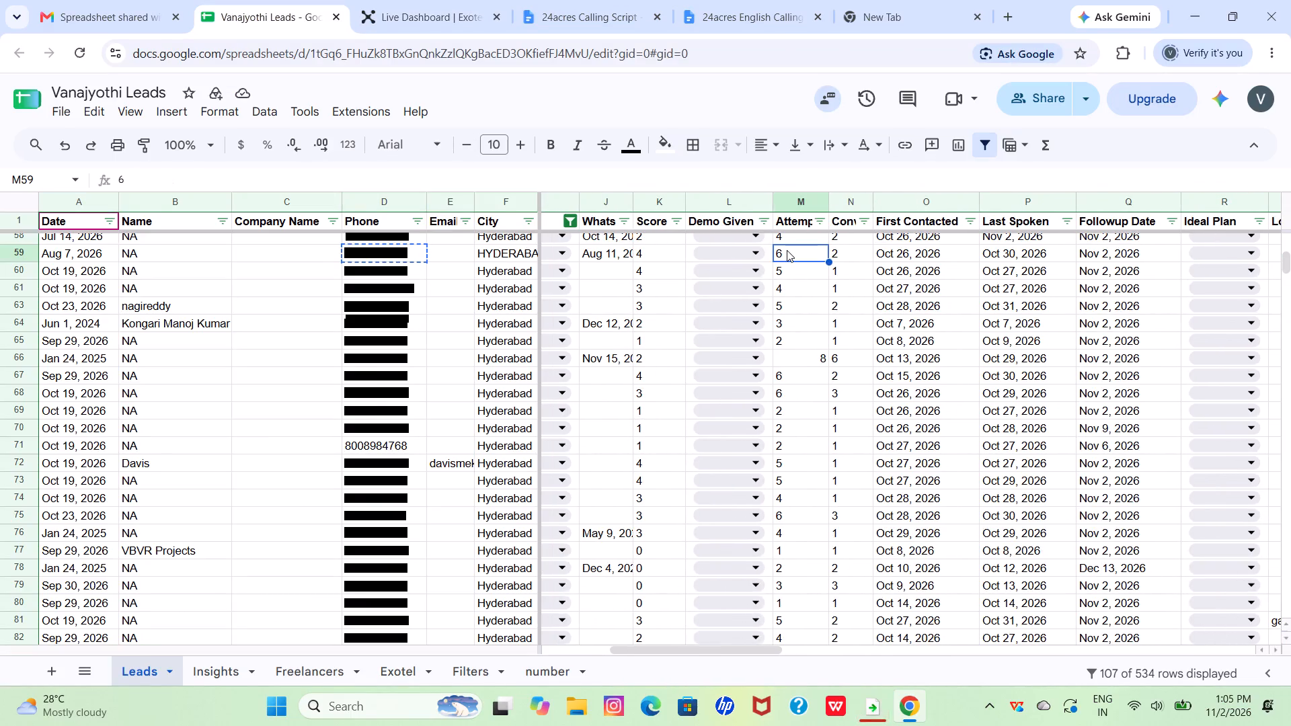
{"action": "key", "text": "7"}
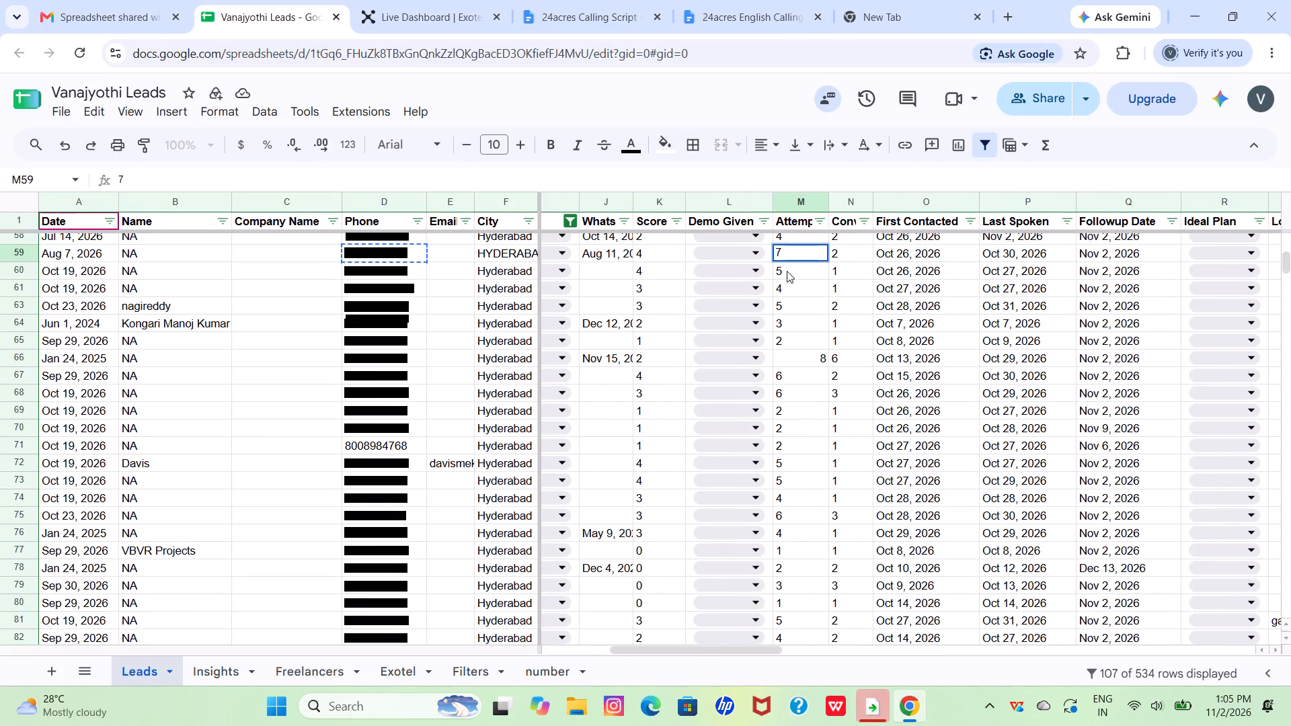
{"action": "left_click", "coordinate": [788, 272]}
Copy the phone number of the lead in row 60 and switch to the Exotel dashboard.
{"action": "scroll", "coordinate": [788, 272], "scroll_direction": "left", "scroll_amount": 2}
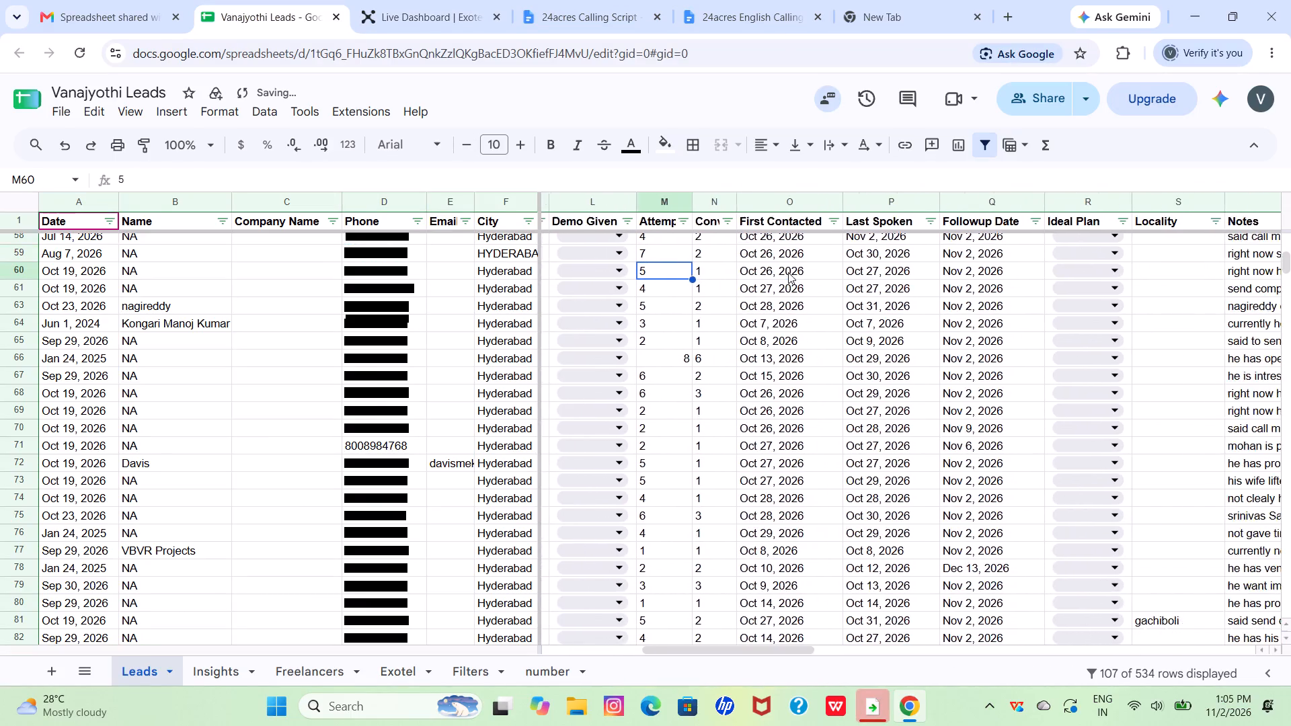
{"action": "scroll", "coordinate": [788, 272], "scroll_direction": "left", "scroll_amount": 3}
{"action": "scroll", "coordinate": [788, 272], "scroll_direction": "right", "scroll_amount": 5}
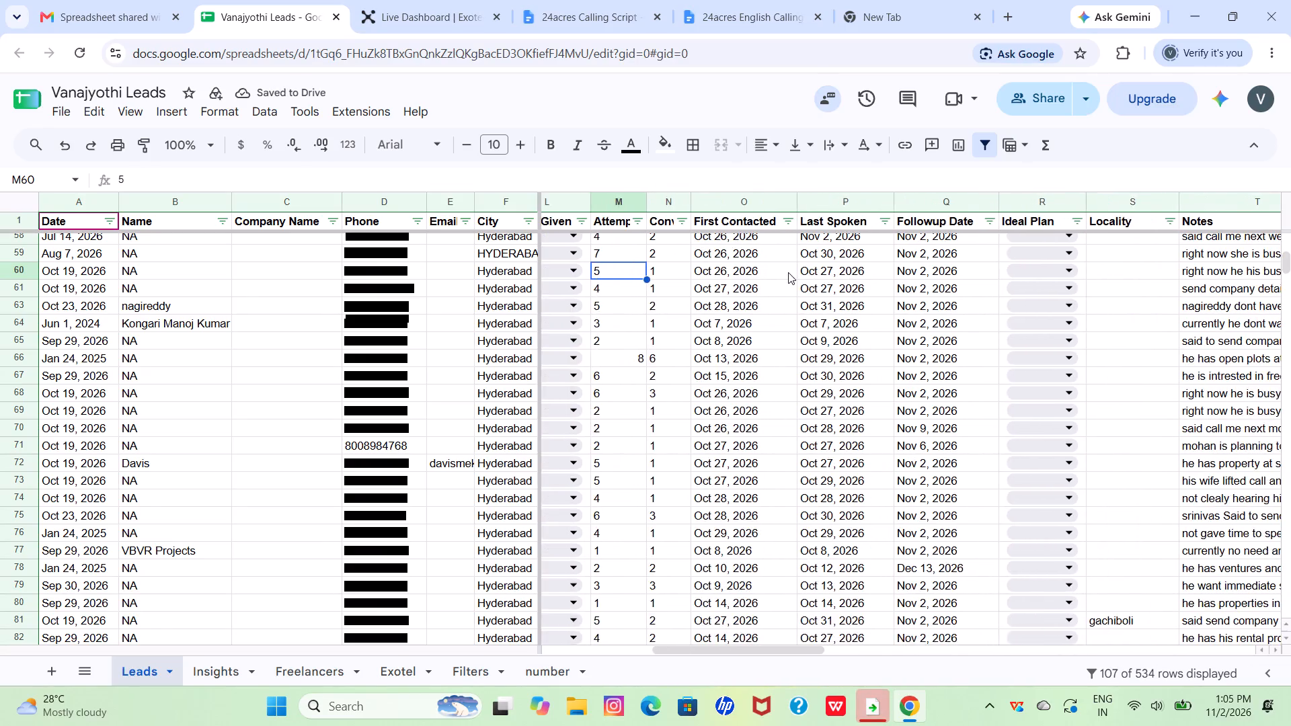
{"action": "scroll", "coordinate": [788, 272], "scroll_direction": "right", "scroll_amount": 1}
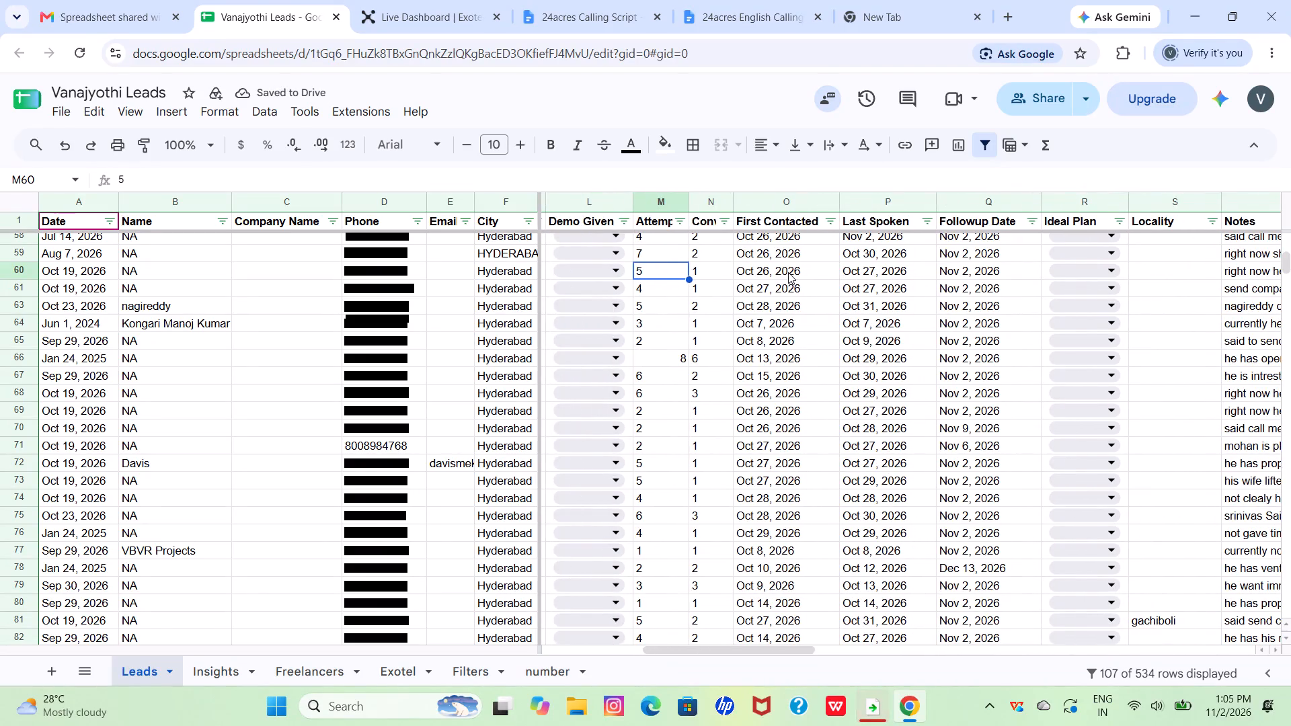
{"action": "left_click", "coordinate": [403, 276]}
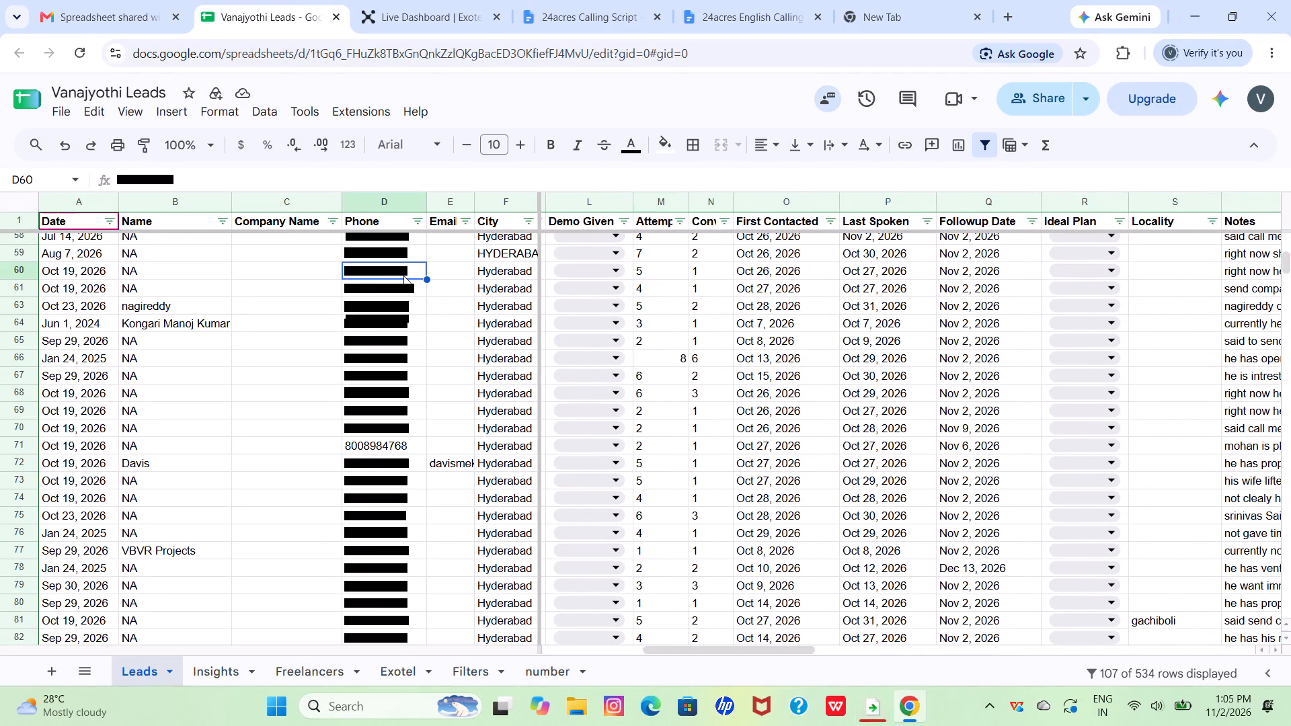
{"action": "key", "text": "ctrl+c"}
{"action": "left_click", "coordinate": [434, 0]}
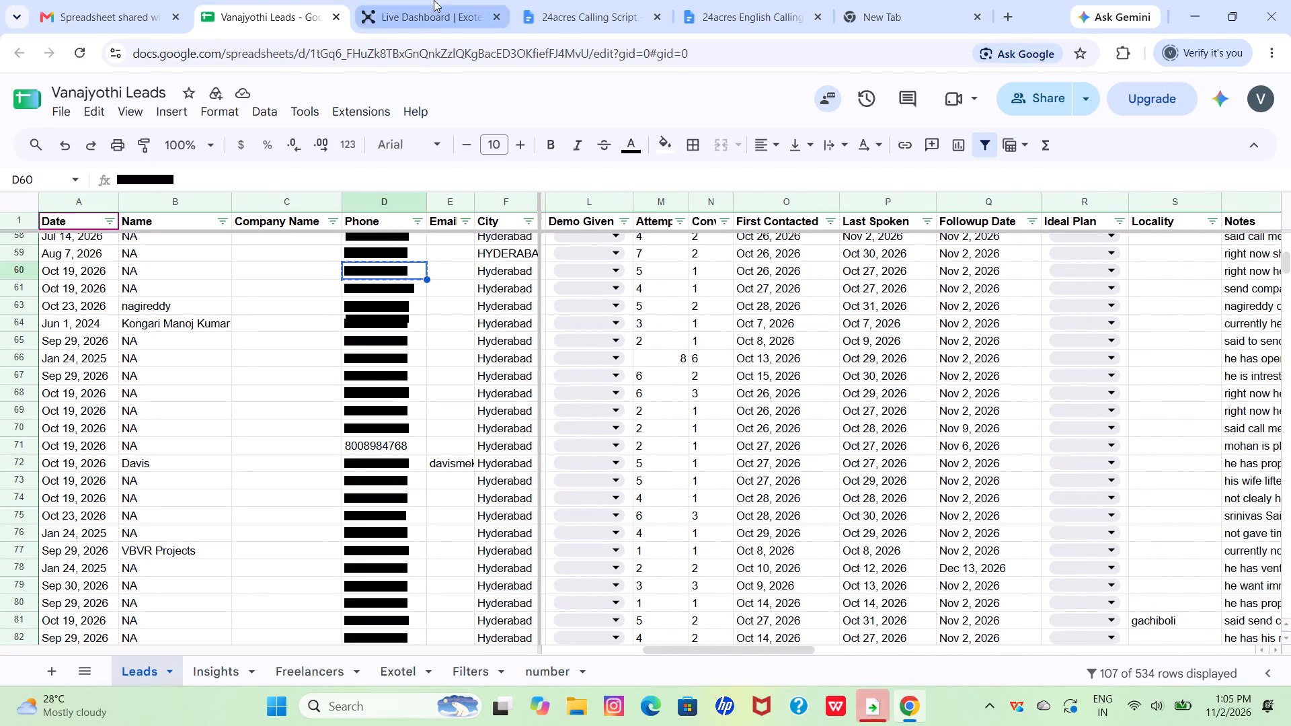
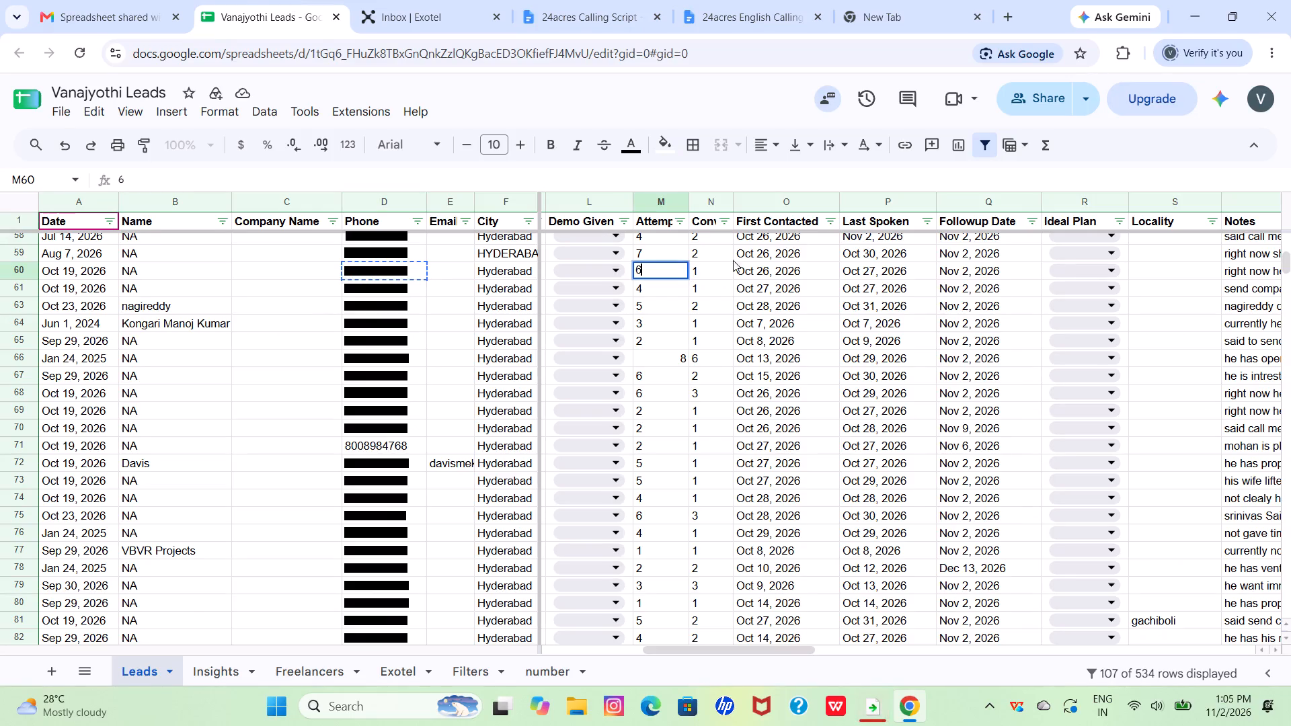
Set the attempt count of the lead in row 60 to 6.
{"action": "left_click", "coordinate": [716, 276]}
Review the contact dates, follow-up dates and notes of the leads in rows 60 to 63.
{"action": "scroll", "coordinate": [716, 276], "scroll_direction": "left", "scroll_amount": 2}
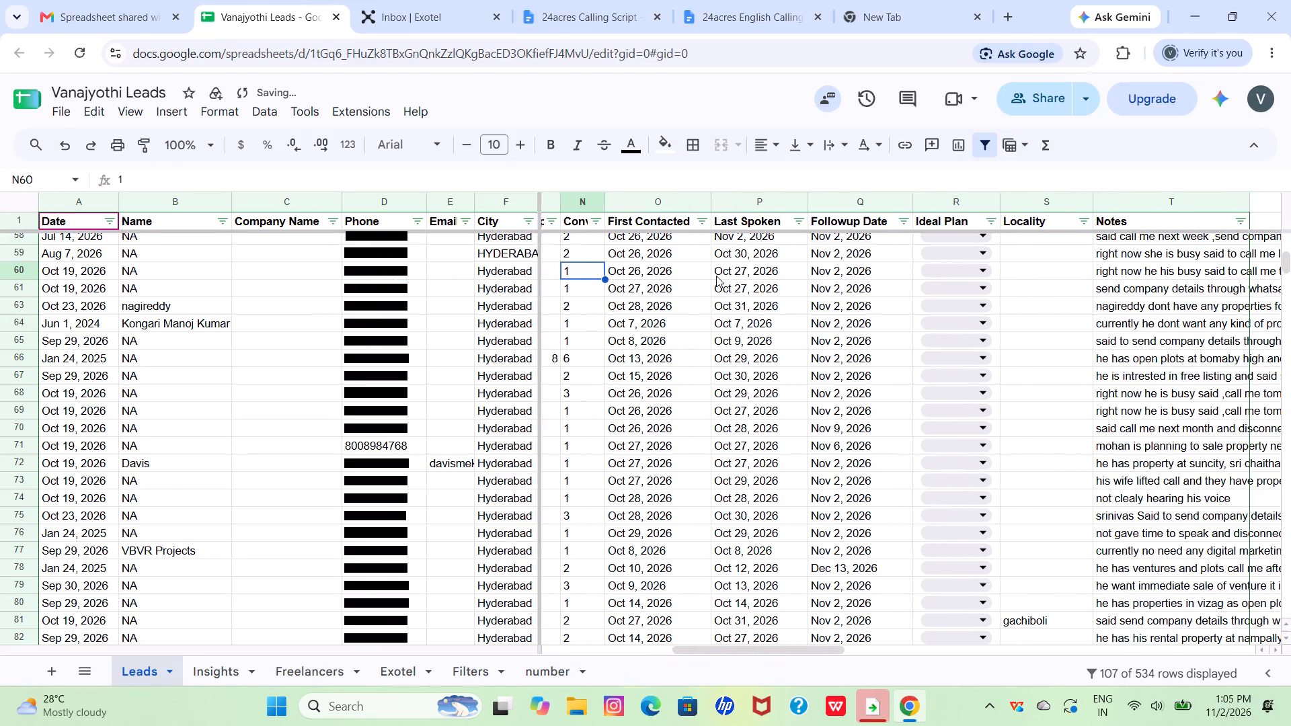
{"action": "scroll", "coordinate": [716, 276], "scroll_direction": "left", "scroll_amount": 2}
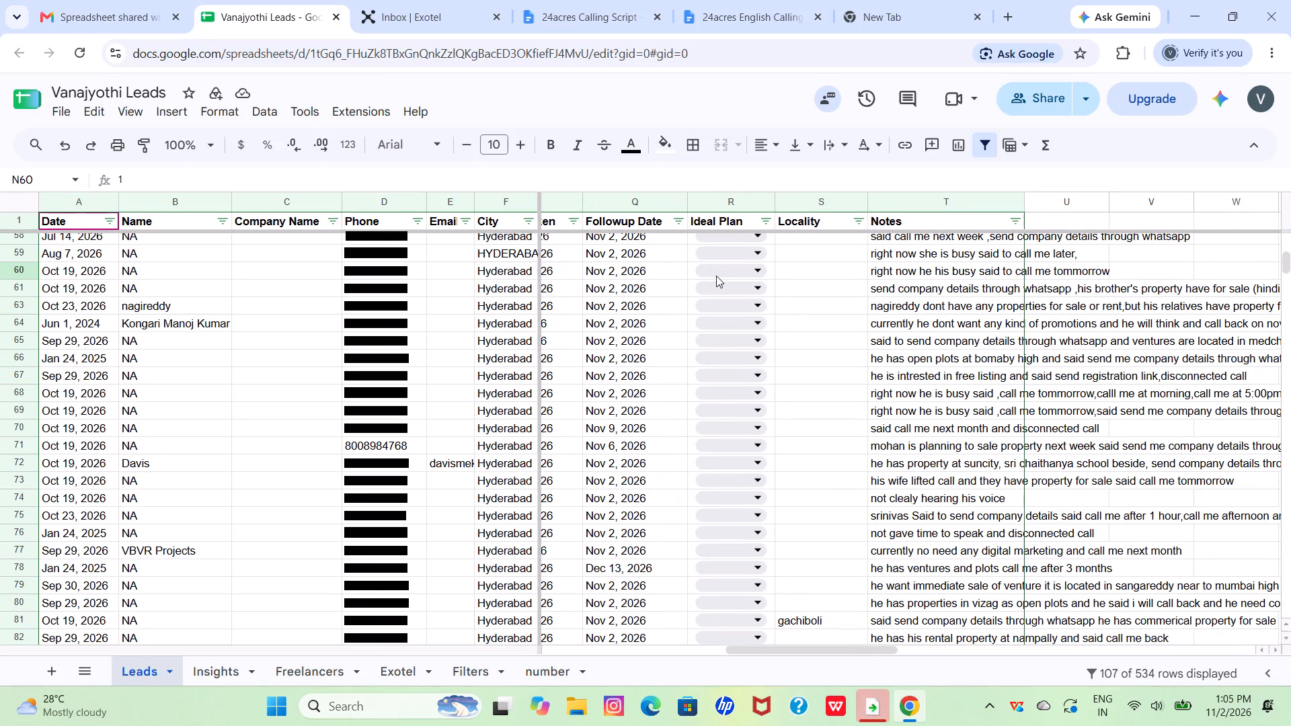
{"action": "scroll", "coordinate": [716, 276], "scroll_direction": "right", "scroll_amount": 5}
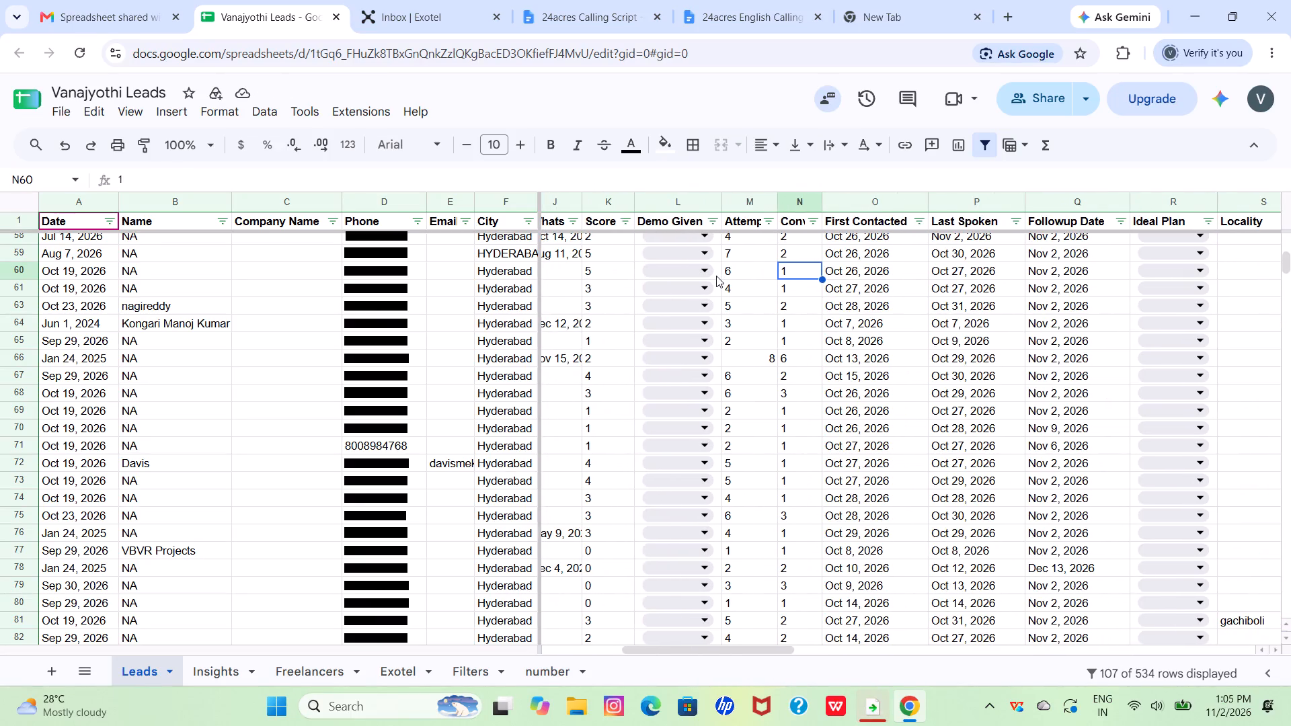
{"action": "scroll", "coordinate": [716, 276], "scroll_direction": "left", "scroll_amount": 4}
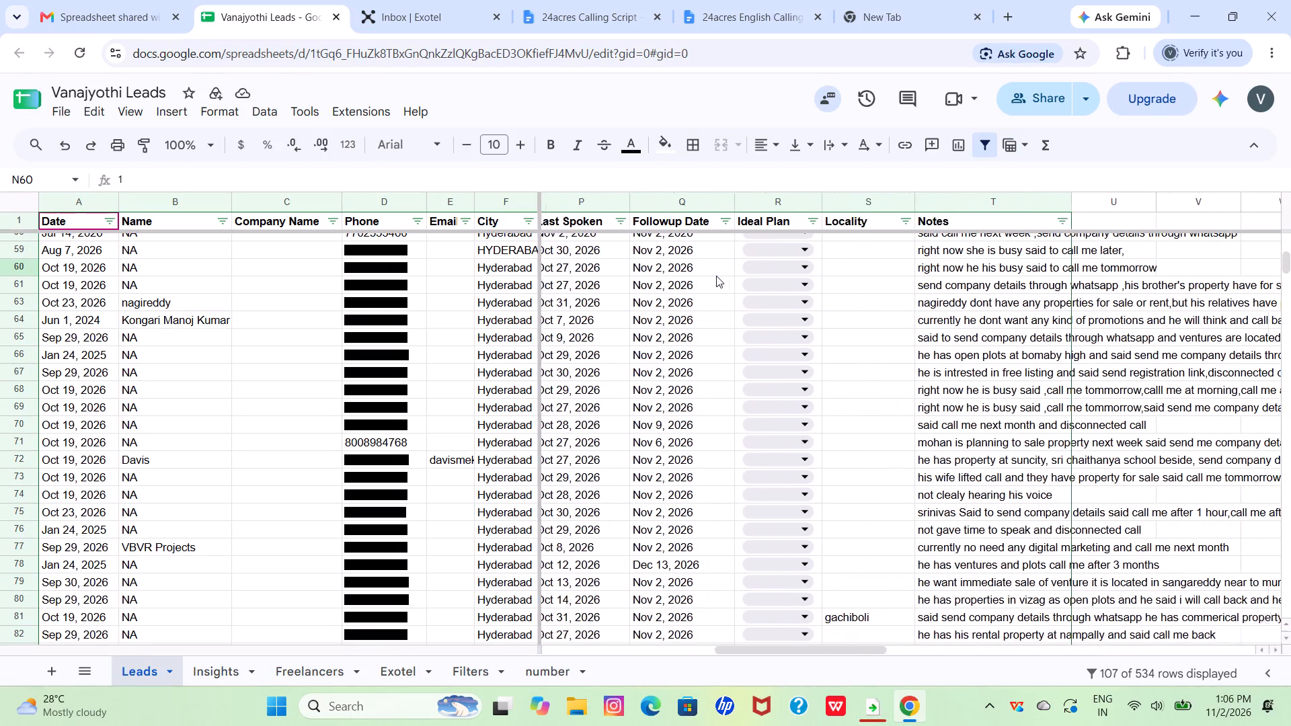
{"action": "left_click", "coordinate": [687, 288]}
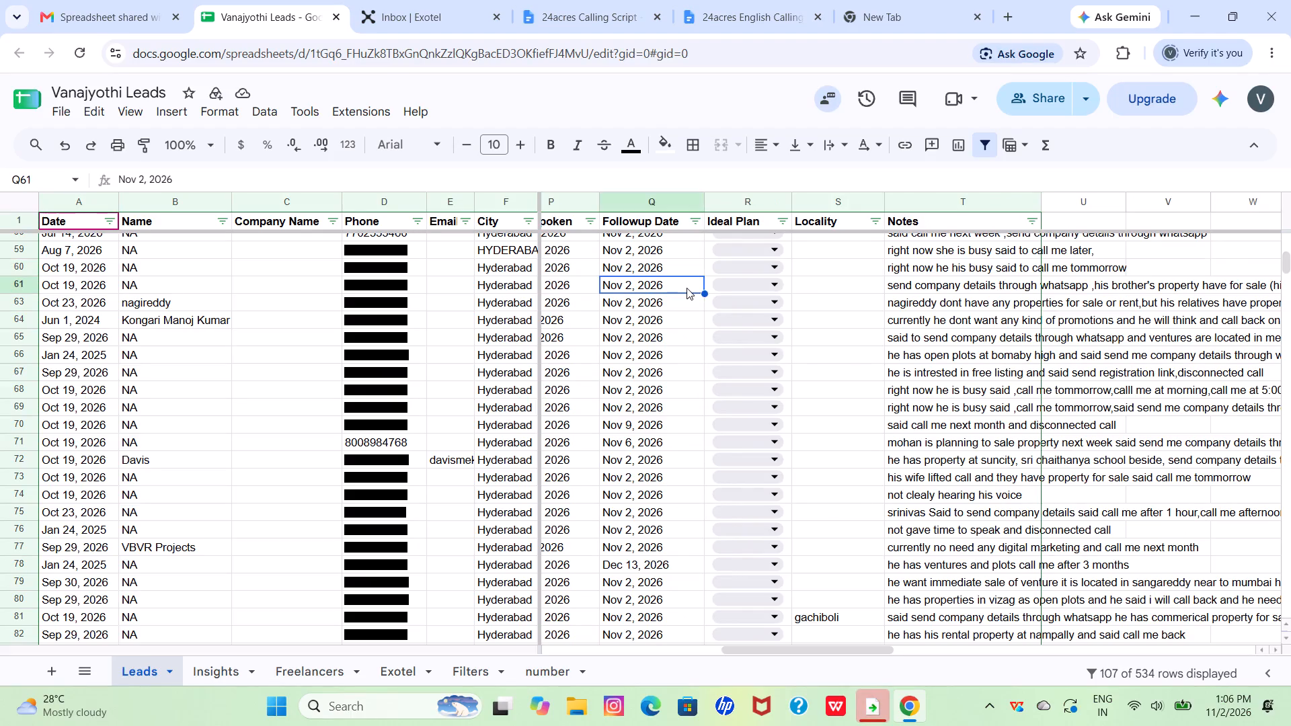
{"action": "left_click", "coordinate": [832, 284]}
{"action": "left_click", "coordinate": [832, 302]}
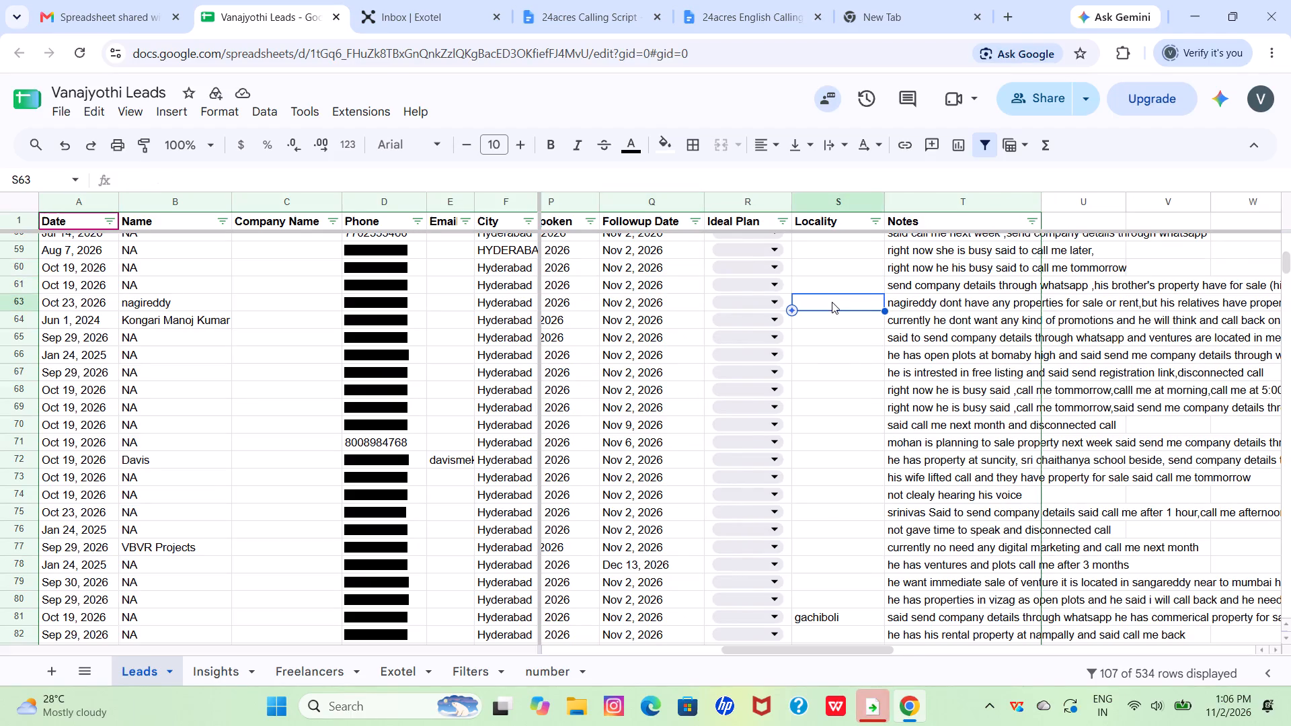
{"action": "scroll", "coordinate": [832, 302], "scroll_direction": "left", "scroll_amount": 2}
{"action": "scroll", "coordinate": [832, 302], "scroll_direction": "right", "scroll_amount": 4}
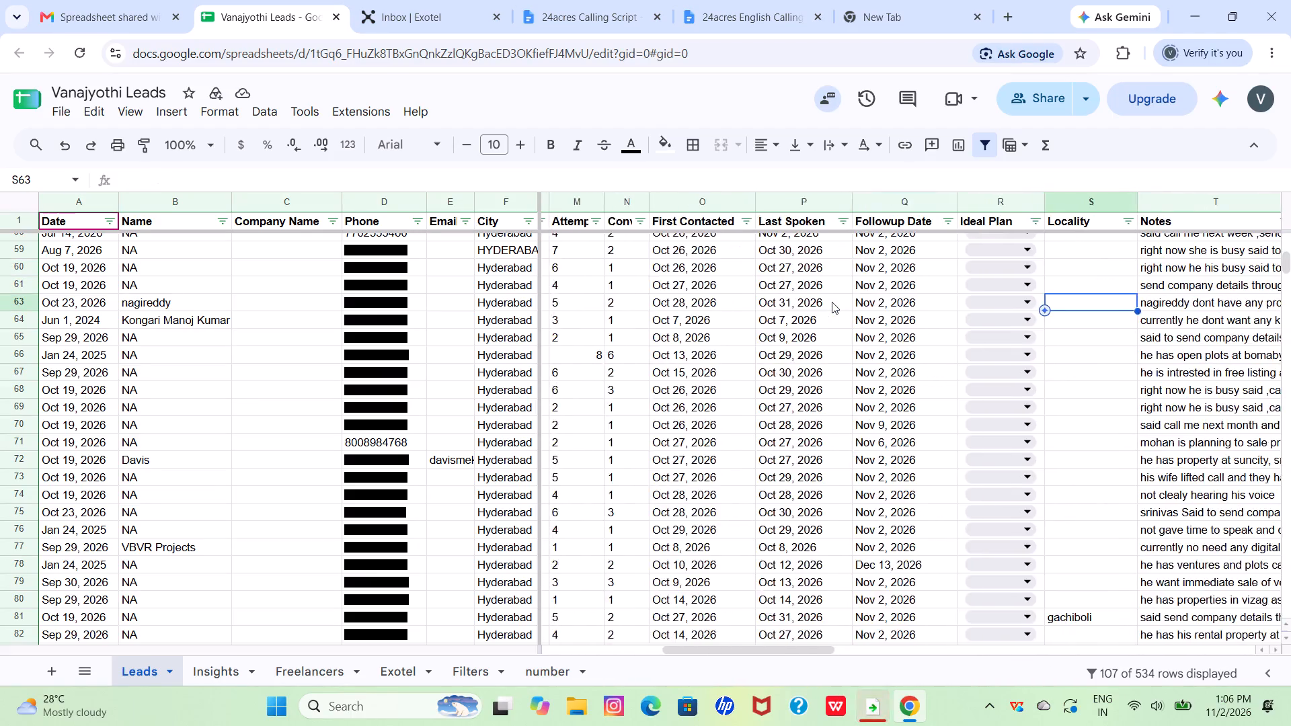
{"action": "scroll", "coordinate": [832, 302], "scroll_direction": "right", "scroll_amount": 3}
{"action": "scroll", "coordinate": [882, 298], "scroll_direction": "left", "scroll_amount": 1}
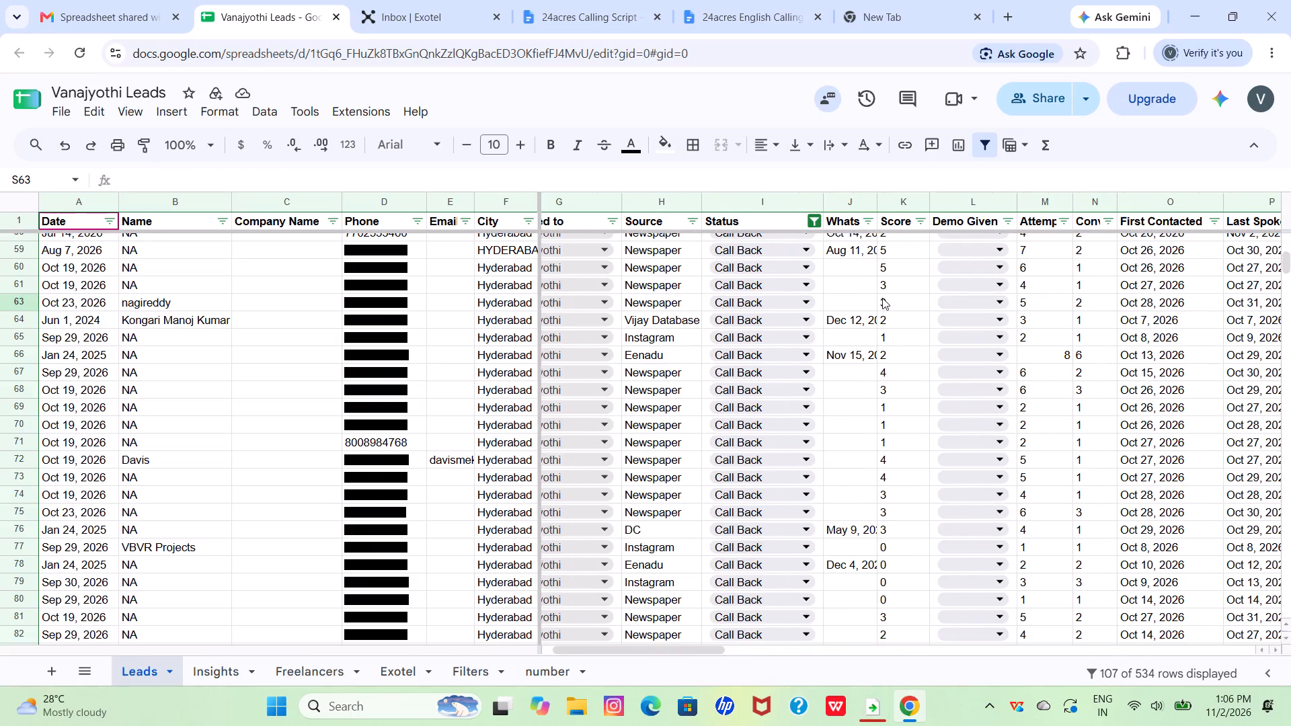
{"action": "scroll", "coordinate": [882, 298], "scroll_direction": "left", "scroll_amount": 6}
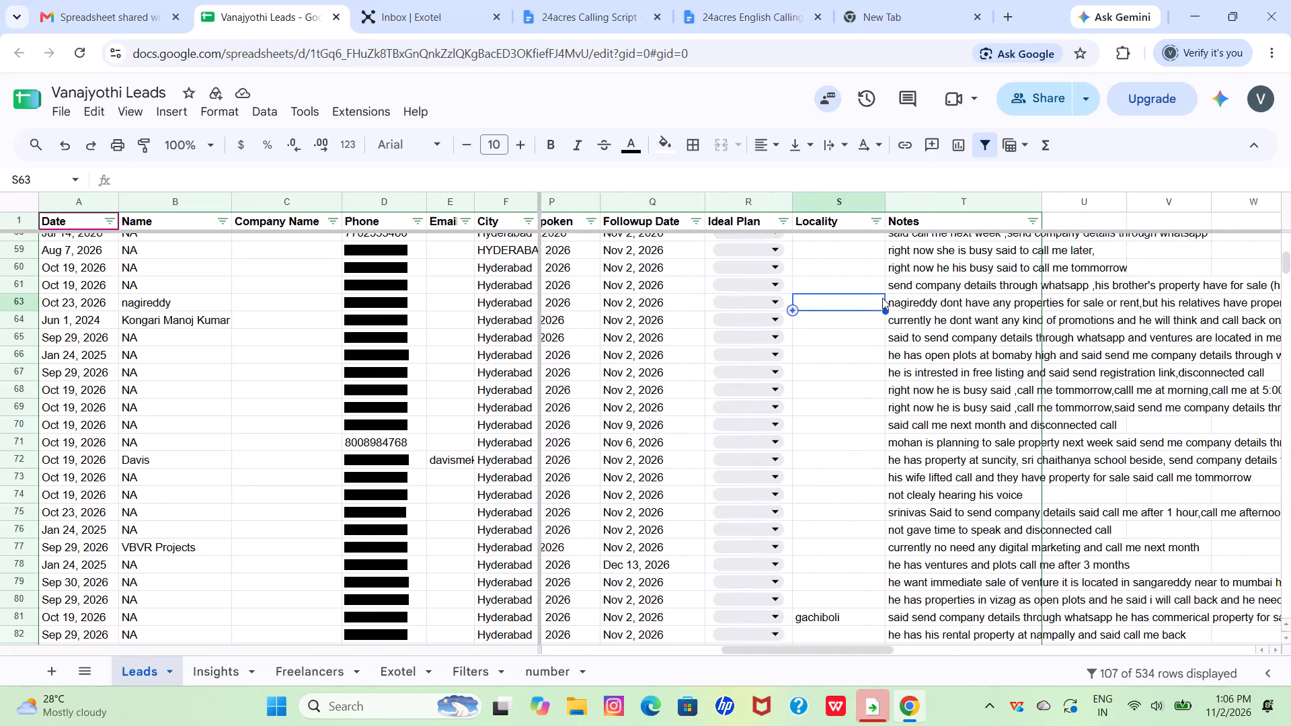
{"action": "scroll", "coordinate": [882, 298], "scroll_direction": "right", "scroll_amount": 1}
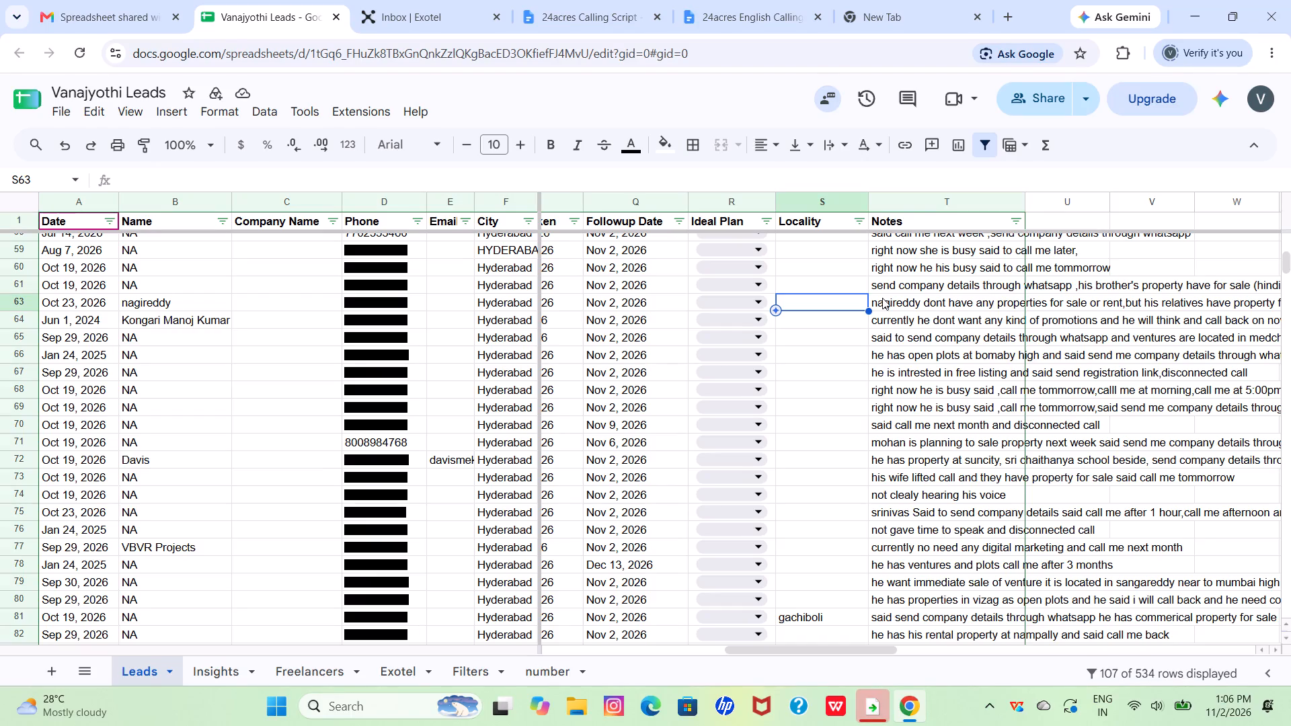
Read through the 24acres Calling Script - First Call document, and return to the Vanajyothi Leads spreadsheet.
{"action": "left_click", "coordinate": [602, 1]}
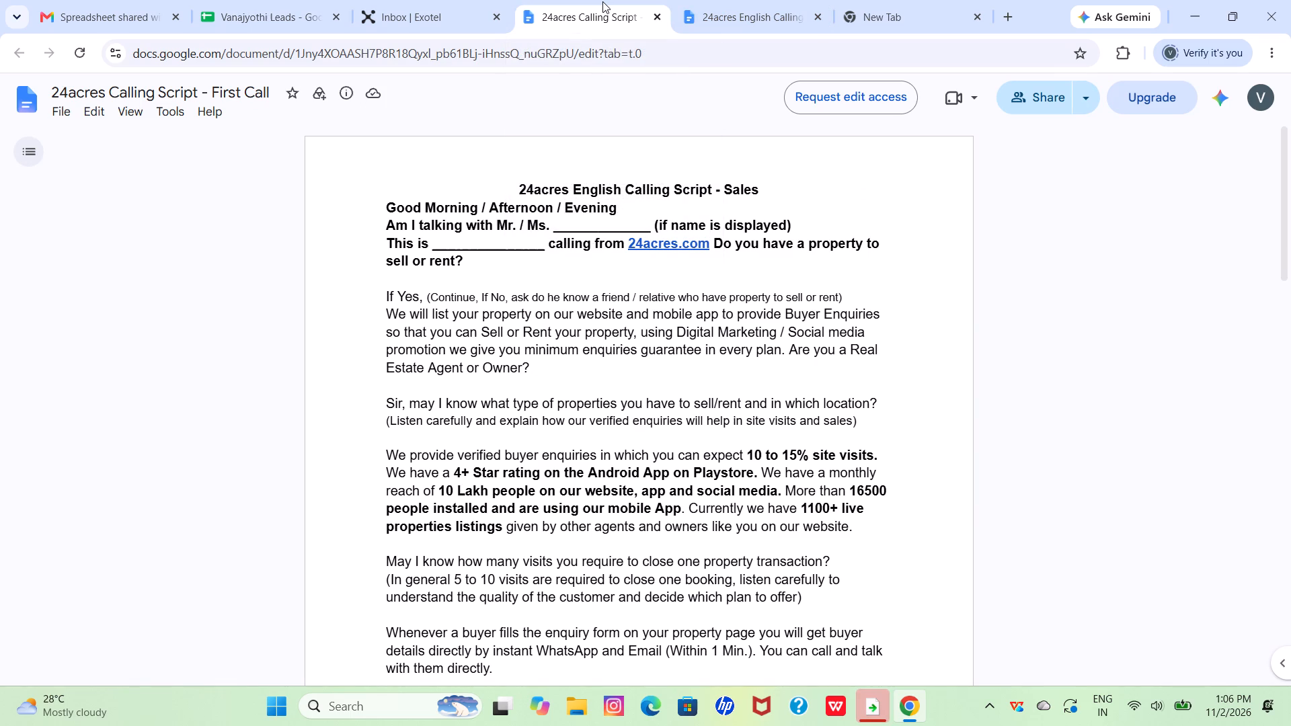
{"action": "scroll", "coordinate": [742, 398], "scroll_direction": "down", "scroll_amount": 2}
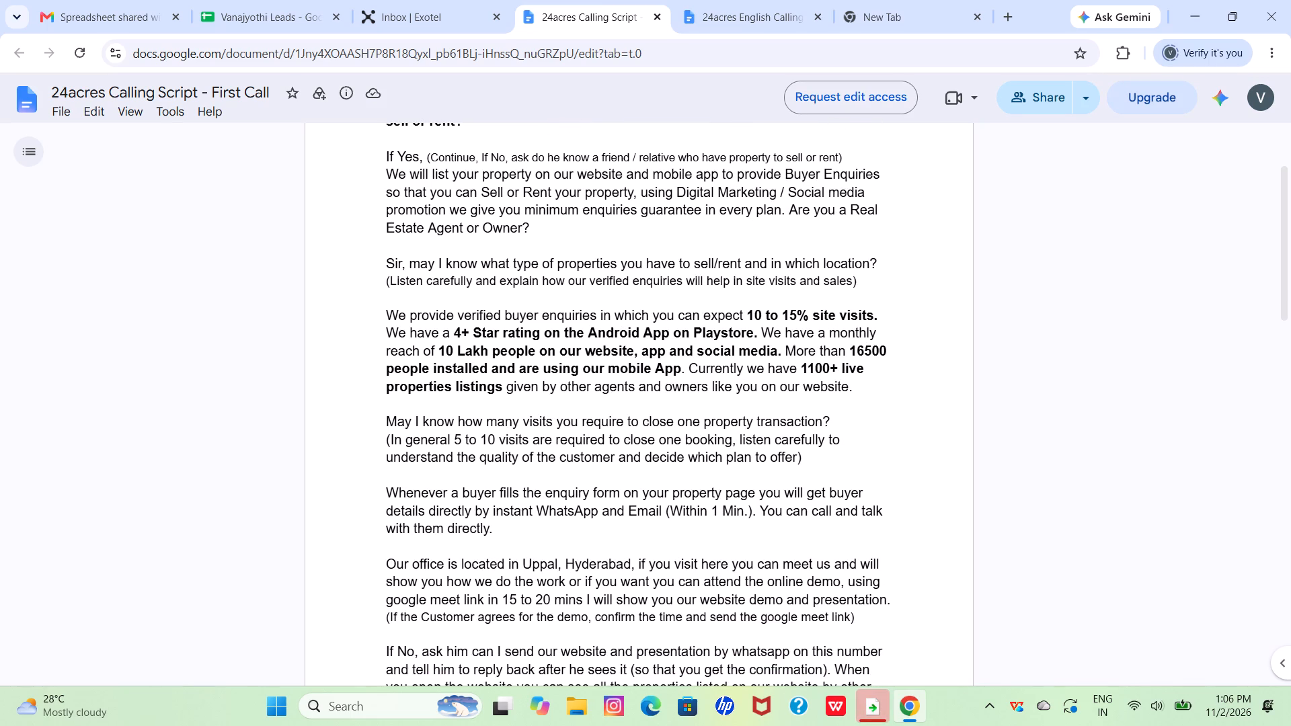
{"action": "scroll", "coordinate": [742, 398], "scroll_direction": "up", "scroll_amount": 1}
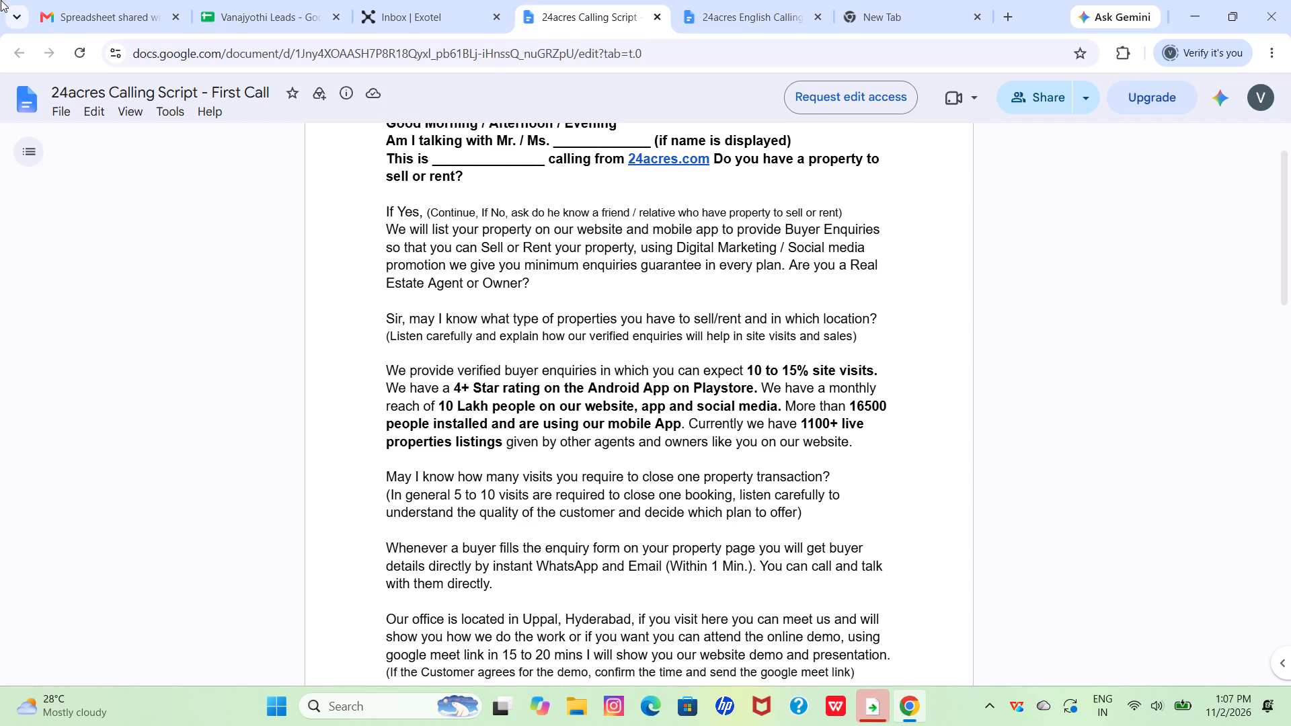
{"action": "left_click", "coordinate": [251, 32]}
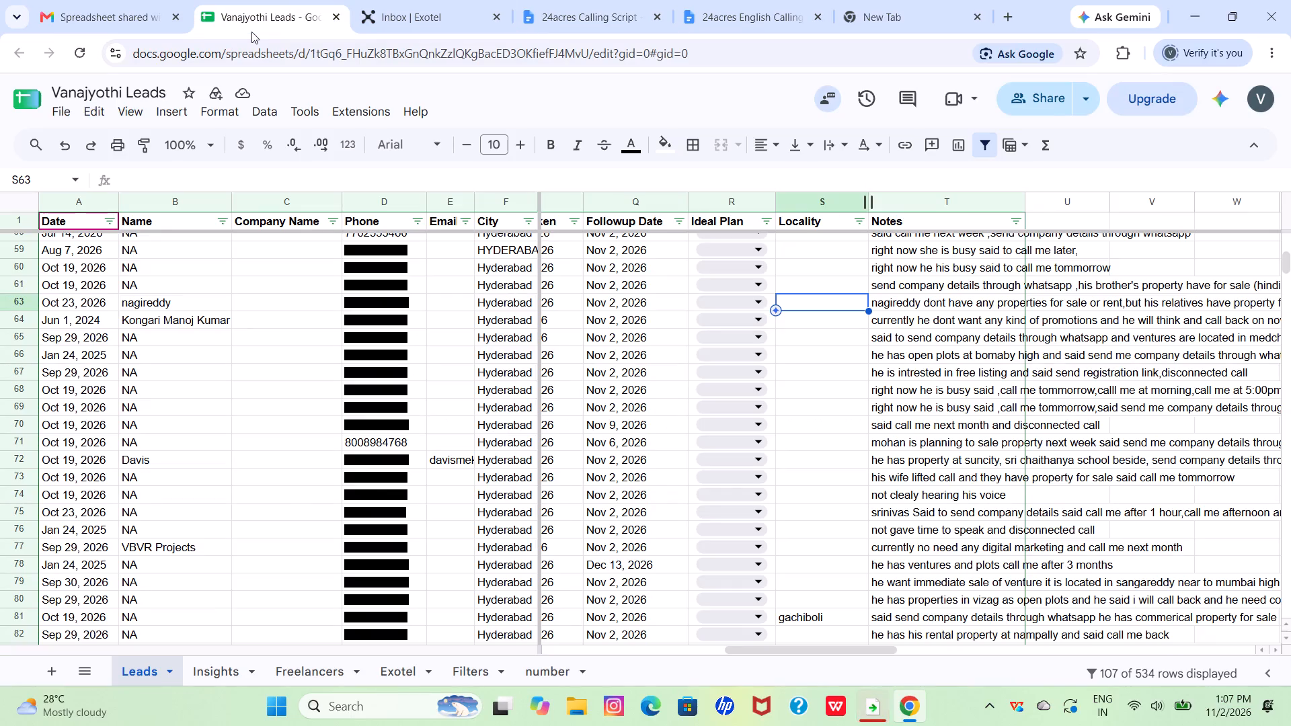
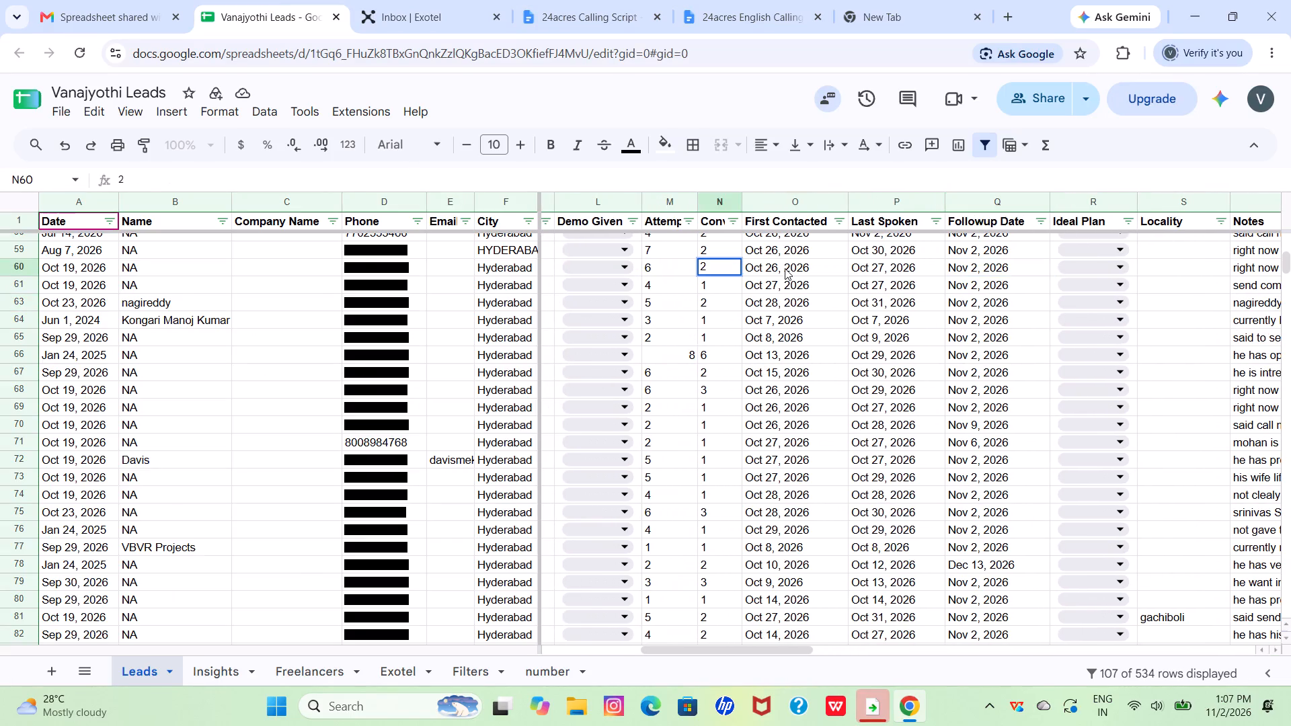
Set the Last Spoken date of the lead in row 60 to Nov 2, 2026.
{"action": "left_click", "coordinate": [785, 268]}
{"action": "double_click", "coordinate": [901, 268]}
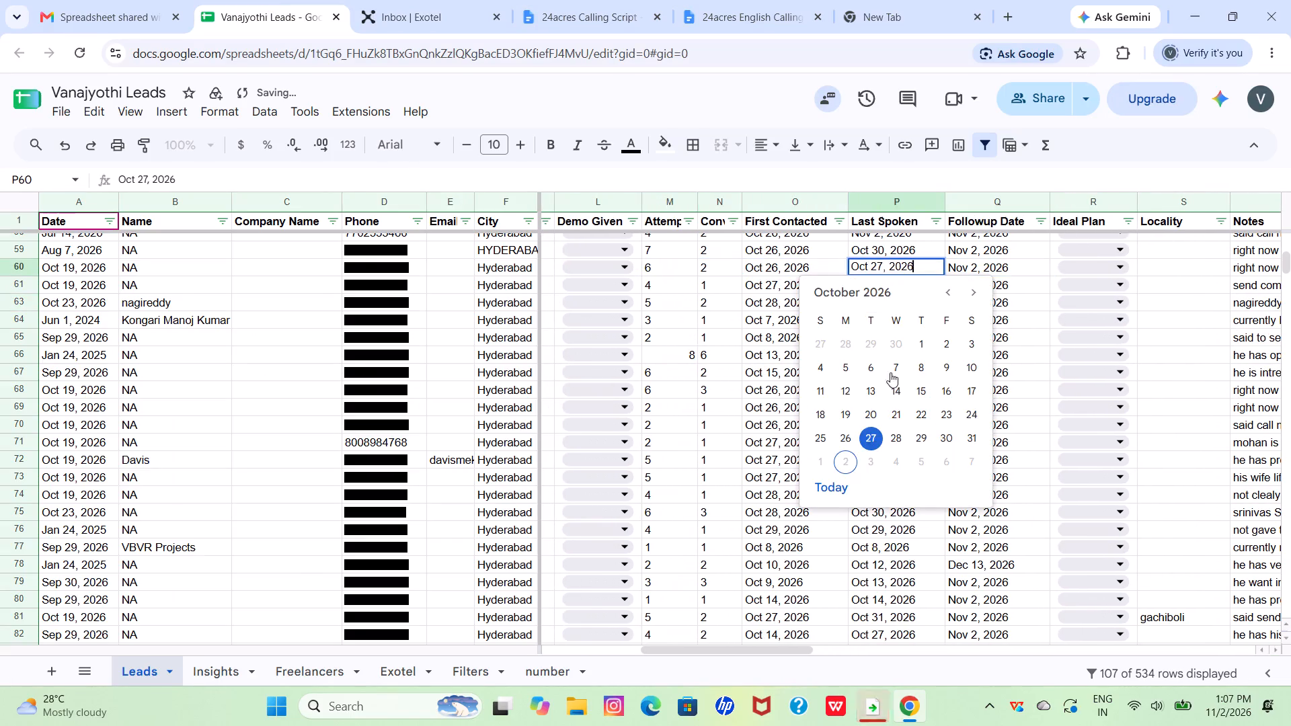
{"action": "left_click", "coordinate": [849, 456]}
{"action": "left_click", "coordinate": [984, 261]}
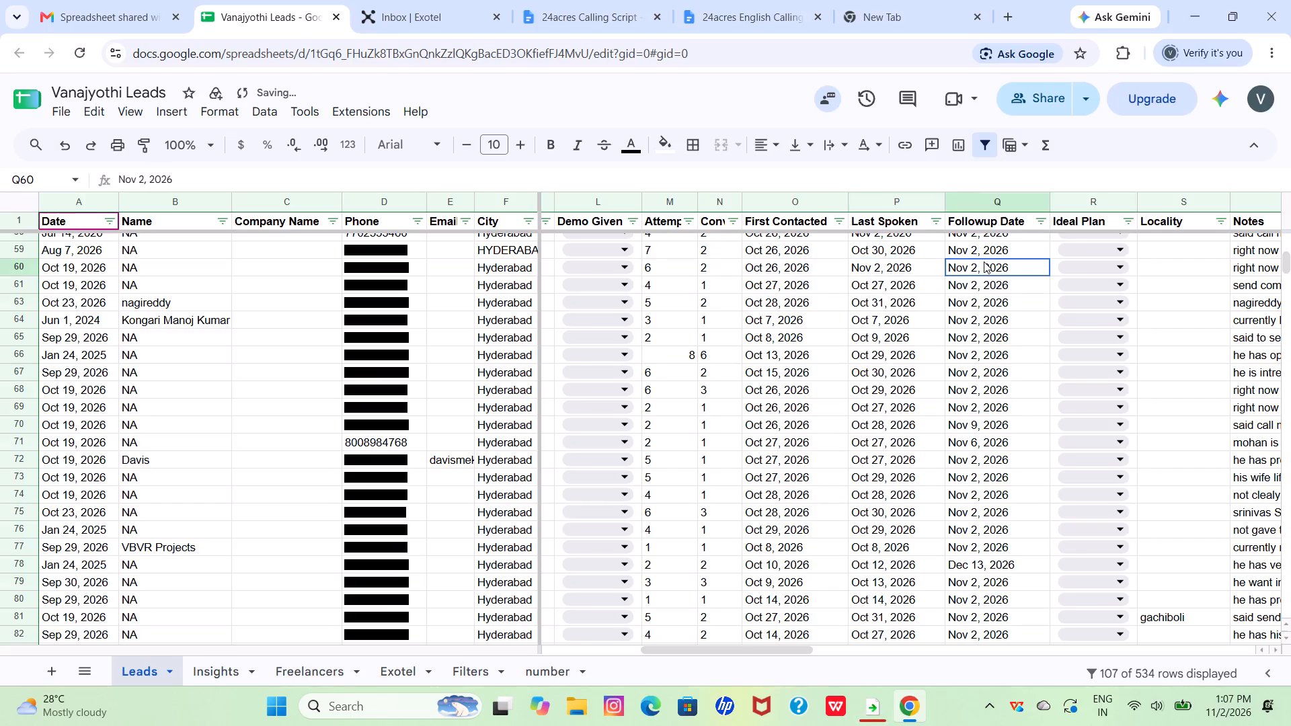
{"action": "scroll", "coordinate": [984, 261], "scroll_direction": "left", "scroll_amount": 4}
{"action": "scroll", "coordinate": [984, 261], "scroll_direction": "right", "scroll_amount": 4}
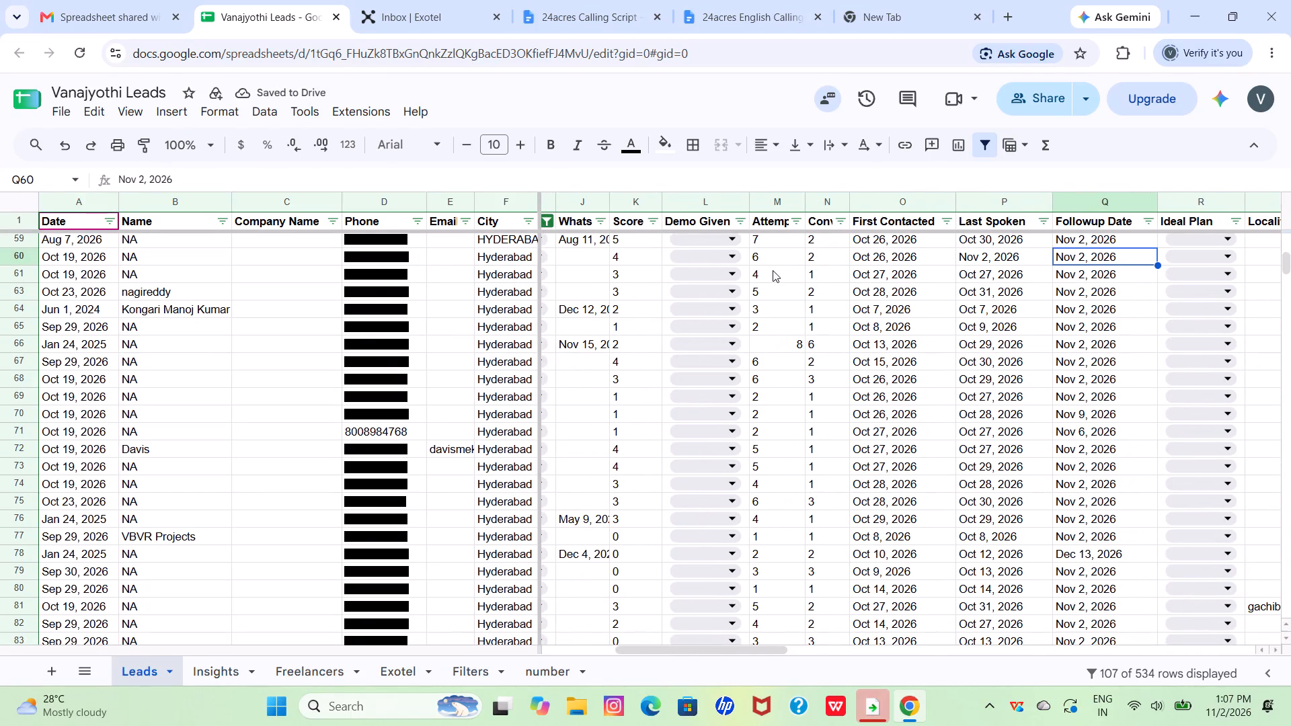
Bring up the Windows Start screen with the installed apps.
{"action": "left_click", "coordinate": [279, 717]}
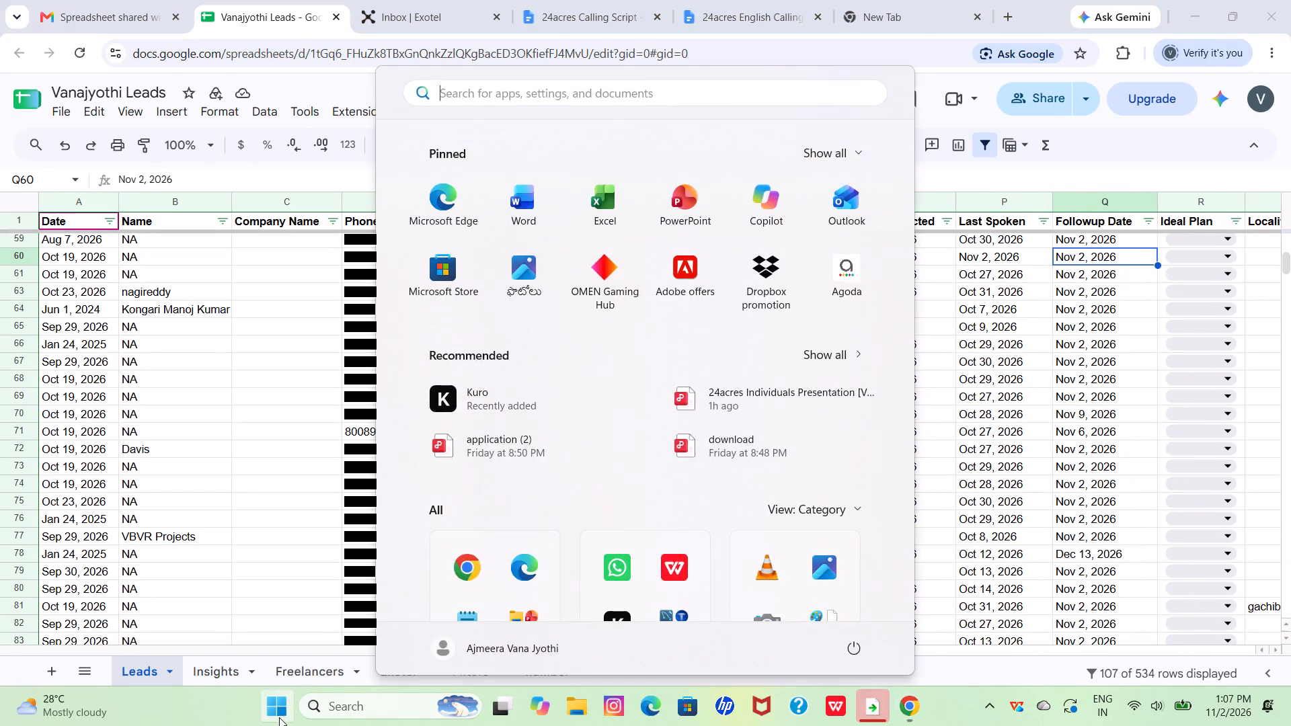
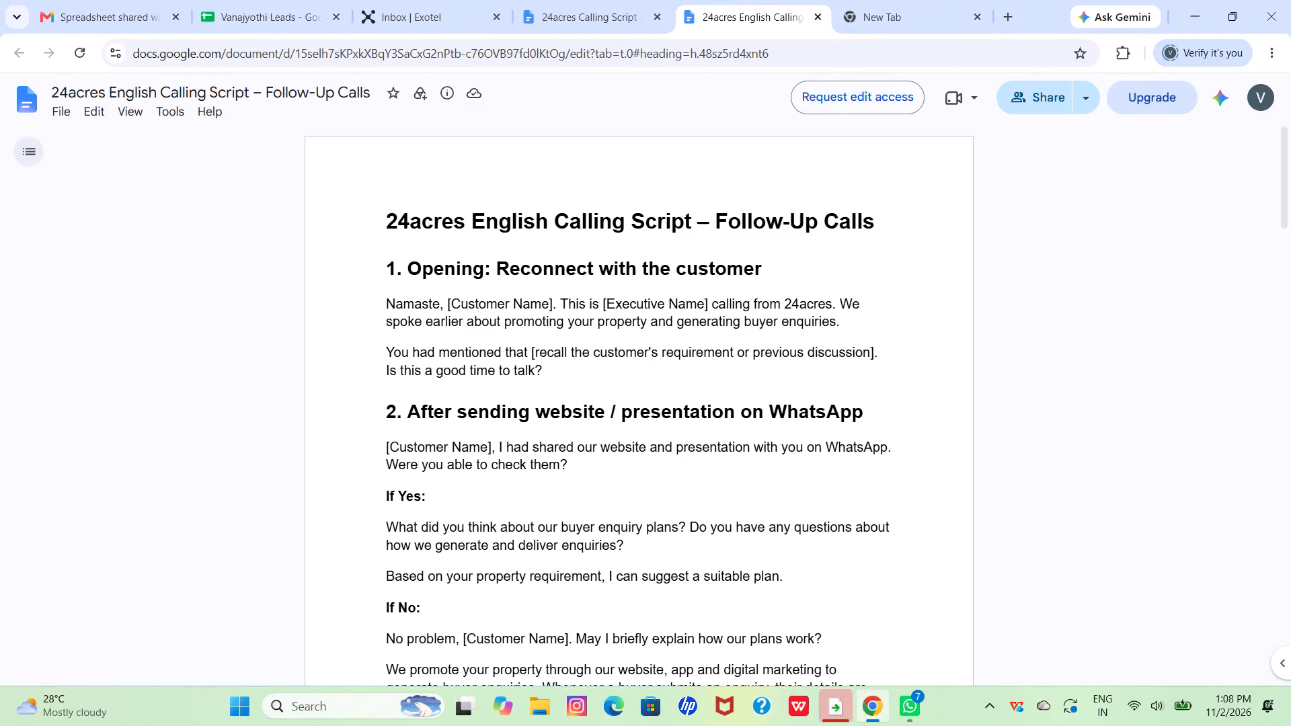
Review the opening part of the 24acres Calling Script - First Call document and return to the Vanajyothi Leads spreadsheet.
{"action": "left_click", "coordinate": [563, 0]}
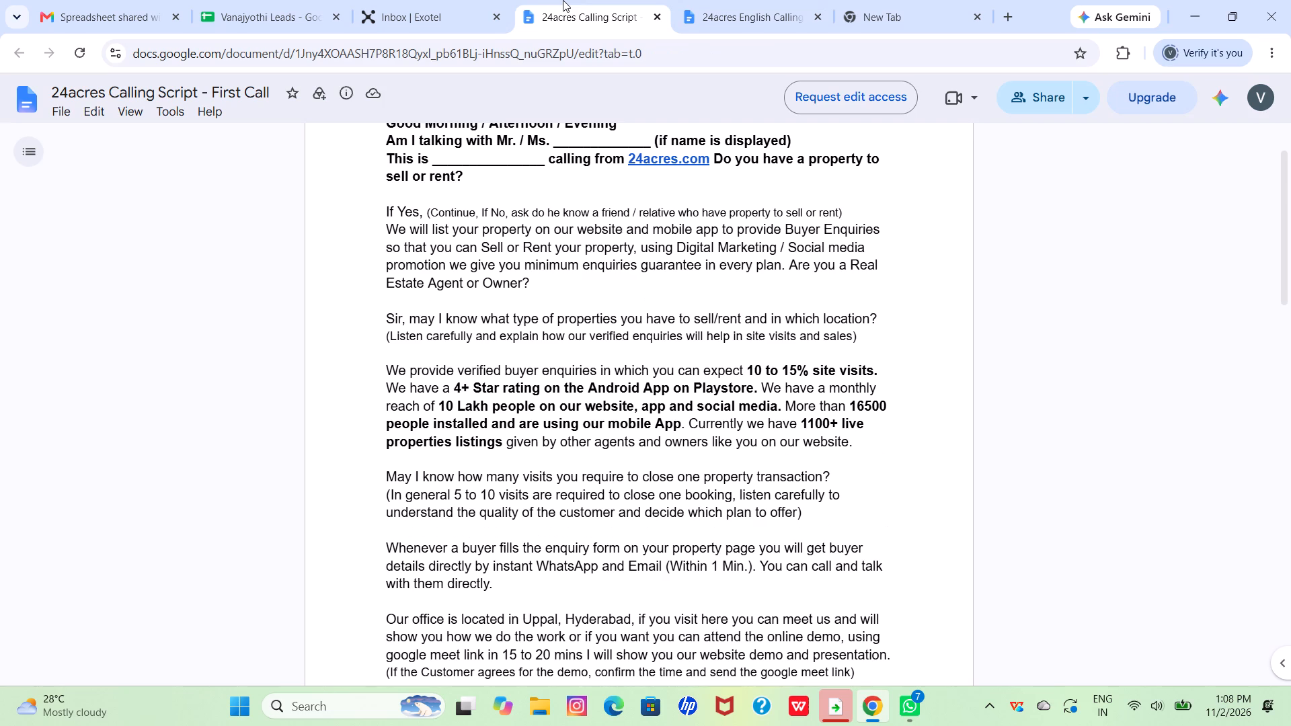
{"action": "scroll", "coordinate": [630, 255], "scroll_direction": "up", "scroll_amount": 1}
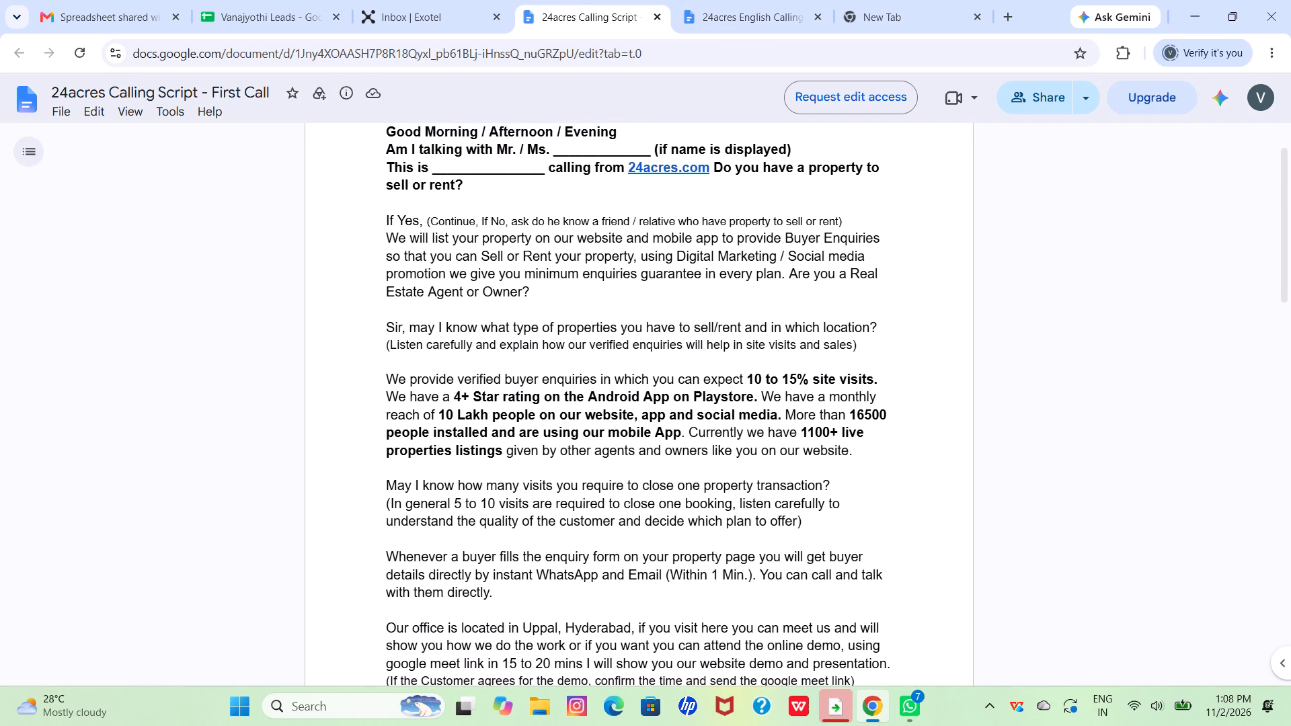
{"action": "left_click", "coordinate": [294, 0]}
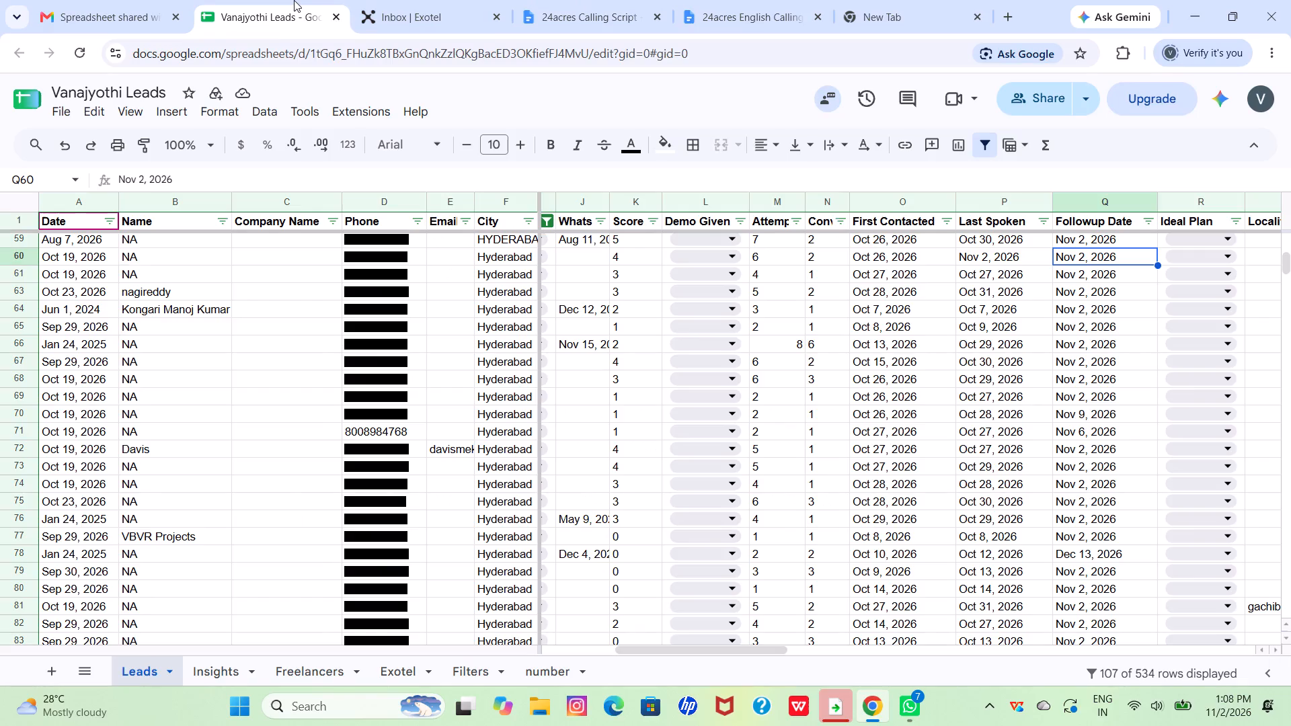
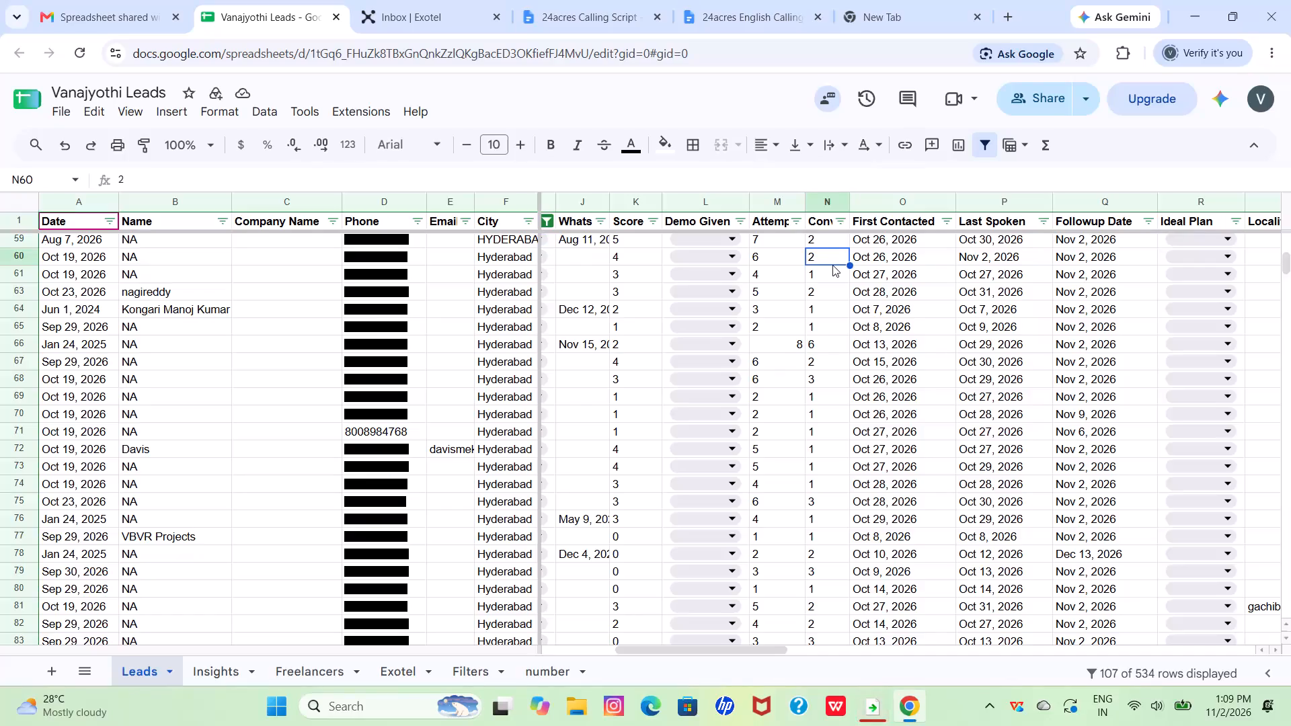
Review the follow-up date and call notes for the lead in row 60 of the Leads sheet.
{"action": "scroll", "coordinate": [832, 265], "scroll_direction": "left", "scroll_amount": 4}
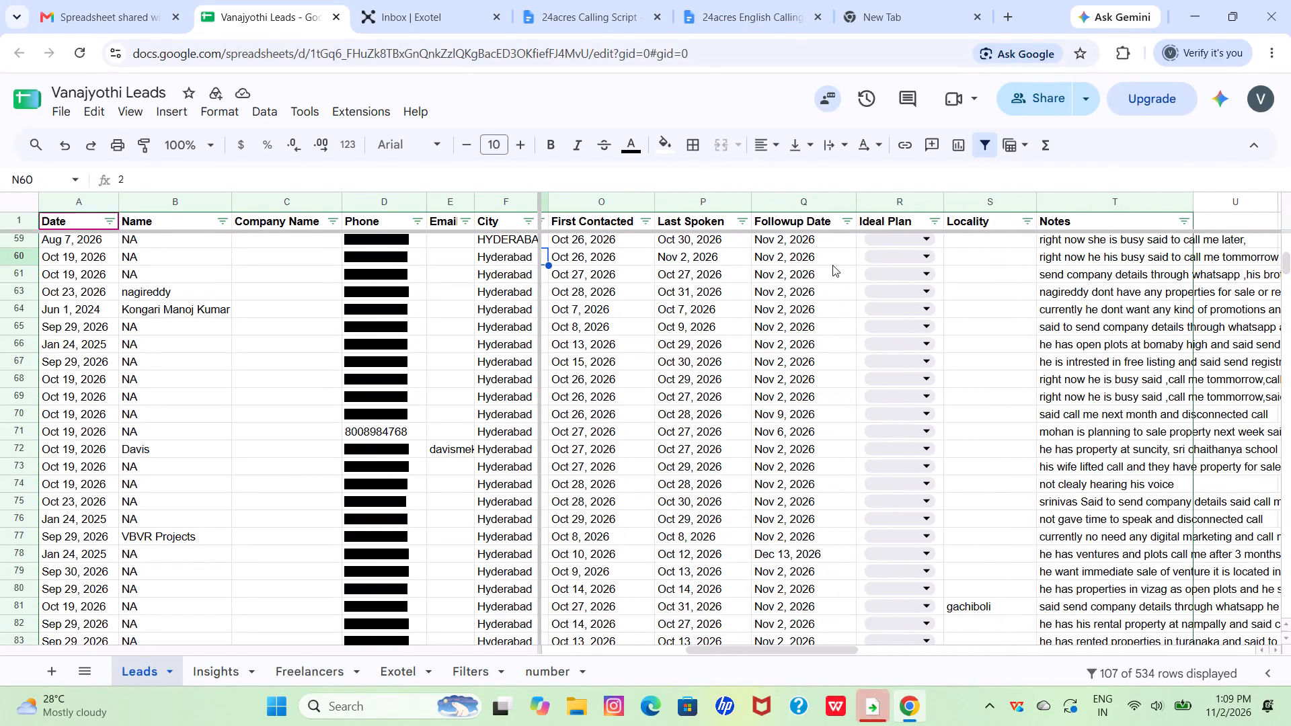
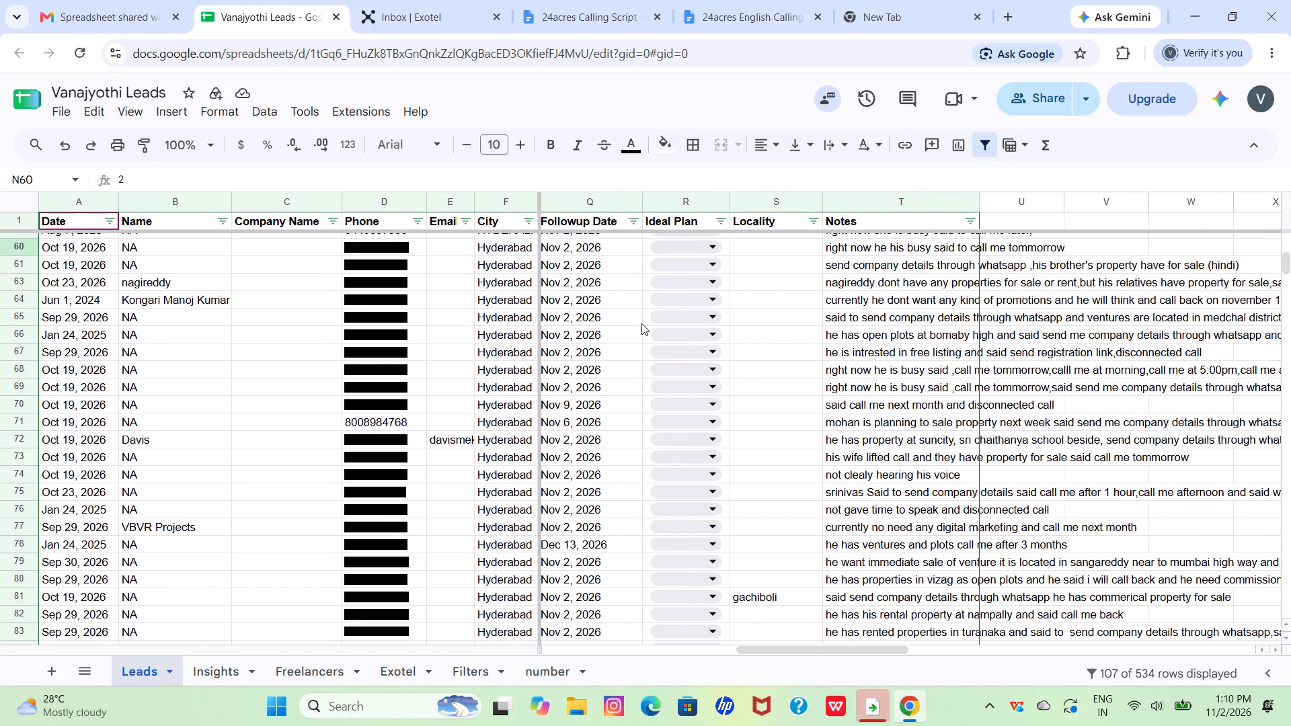
Review the call notes, contact dates and phone entry of the lead in row 63 and the notes of the leads below it.
{"action": "scroll", "coordinate": [641, 323], "scroll_direction": "left", "scroll_amount": 2}
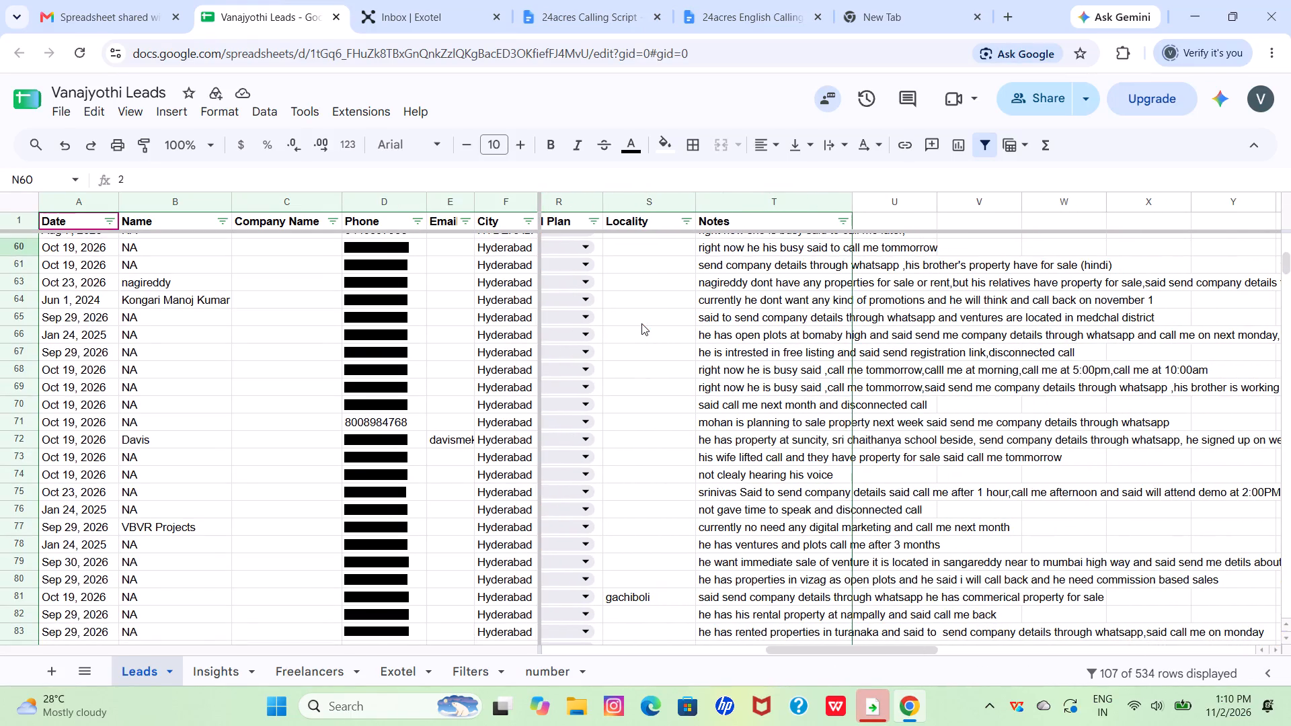
{"action": "left_click", "coordinate": [654, 278]}
{"action": "left_click", "coordinate": [716, 285]}
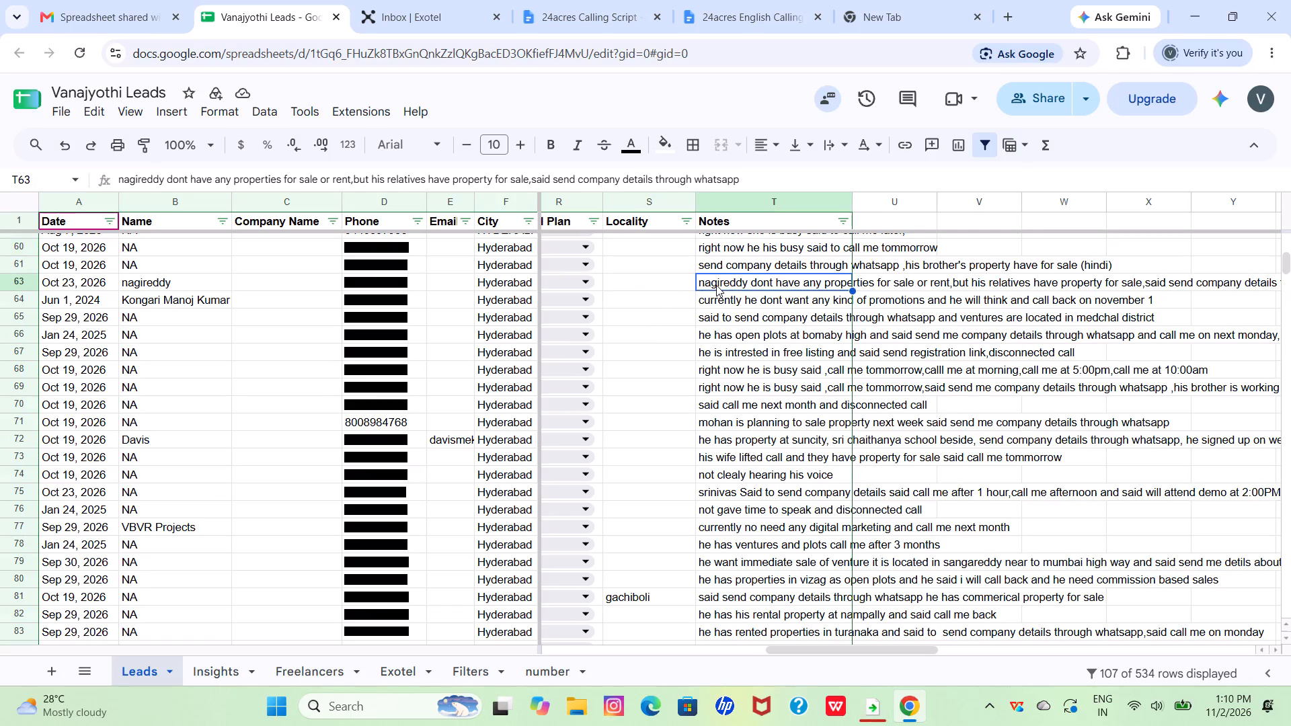
{"action": "left_click", "coordinate": [642, 288]}
{"action": "scroll", "coordinate": [642, 288], "scroll_direction": "left", "scroll_amount": 1}
{"action": "scroll", "coordinate": [642, 288], "scroll_direction": "right", "scroll_amount": 2}
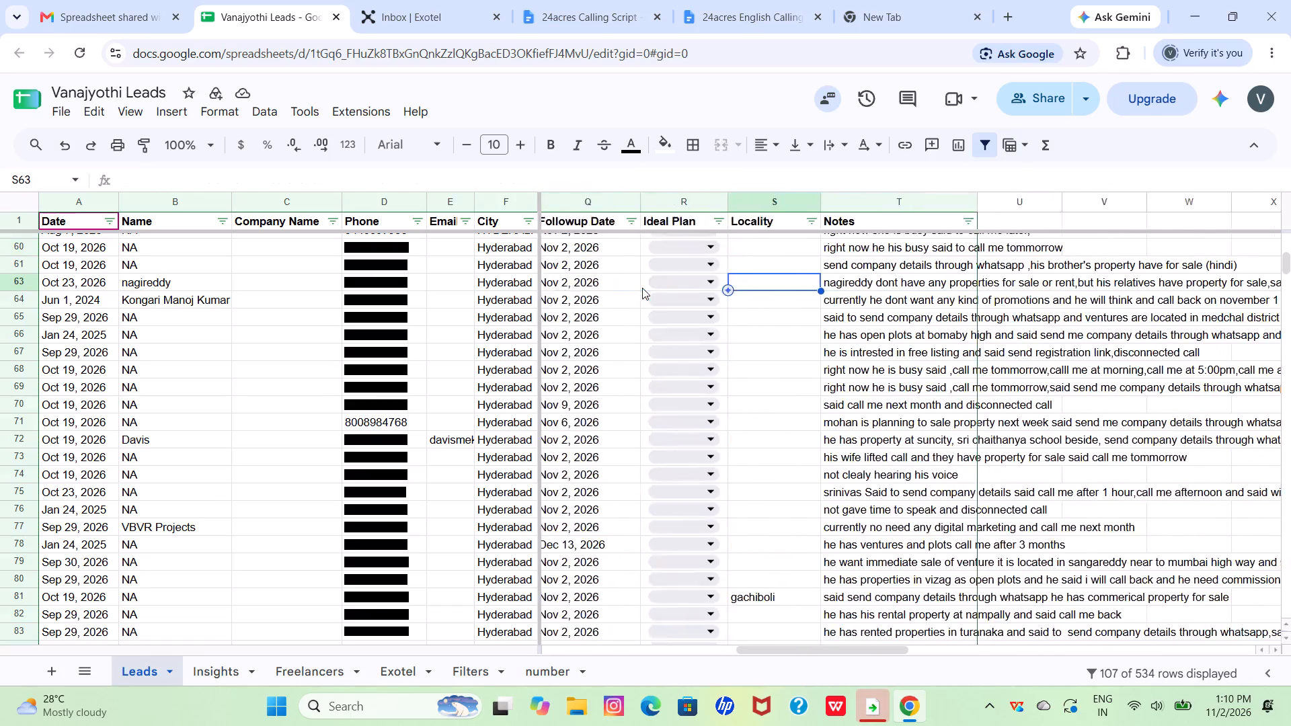
{"action": "scroll", "coordinate": [642, 288], "scroll_direction": "right", "scroll_amount": 10}
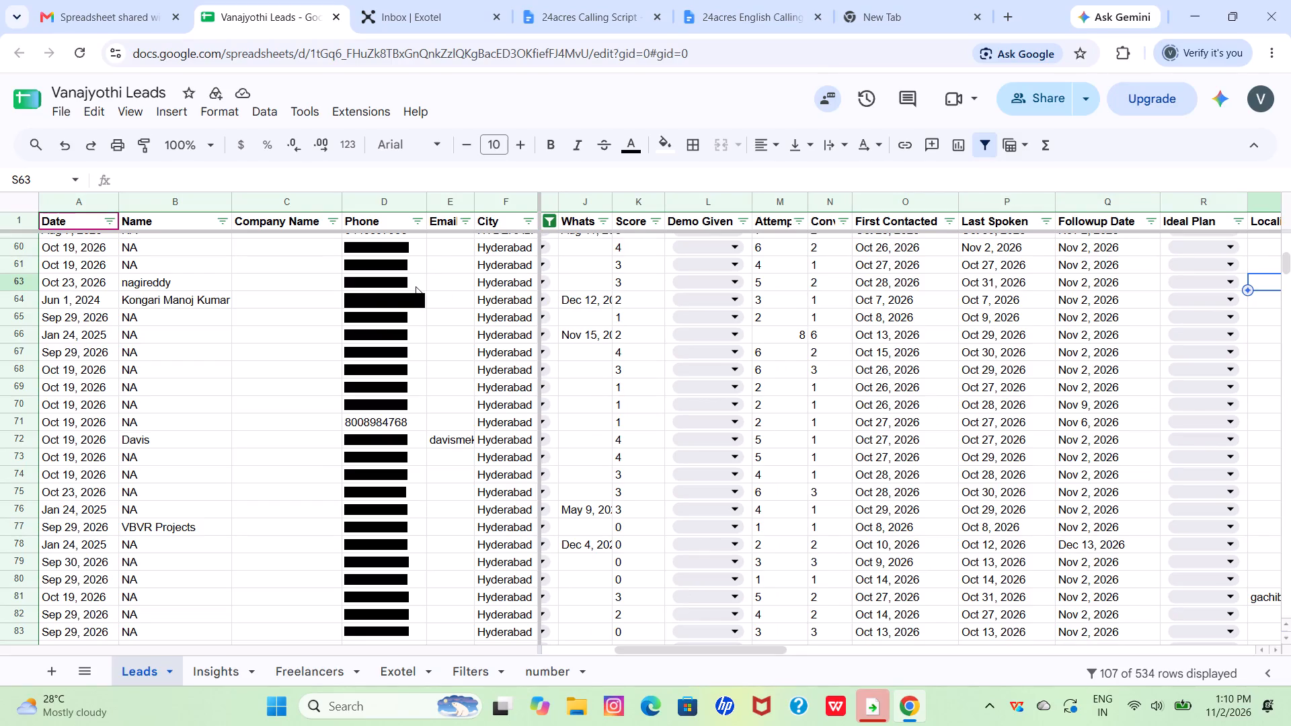
{"action": "left_click", "coordinate": [416, 286]}
{"action": "scroll", "coordinate": [416, 286], "scroll_direction": "down", "scroll_amount": 1}
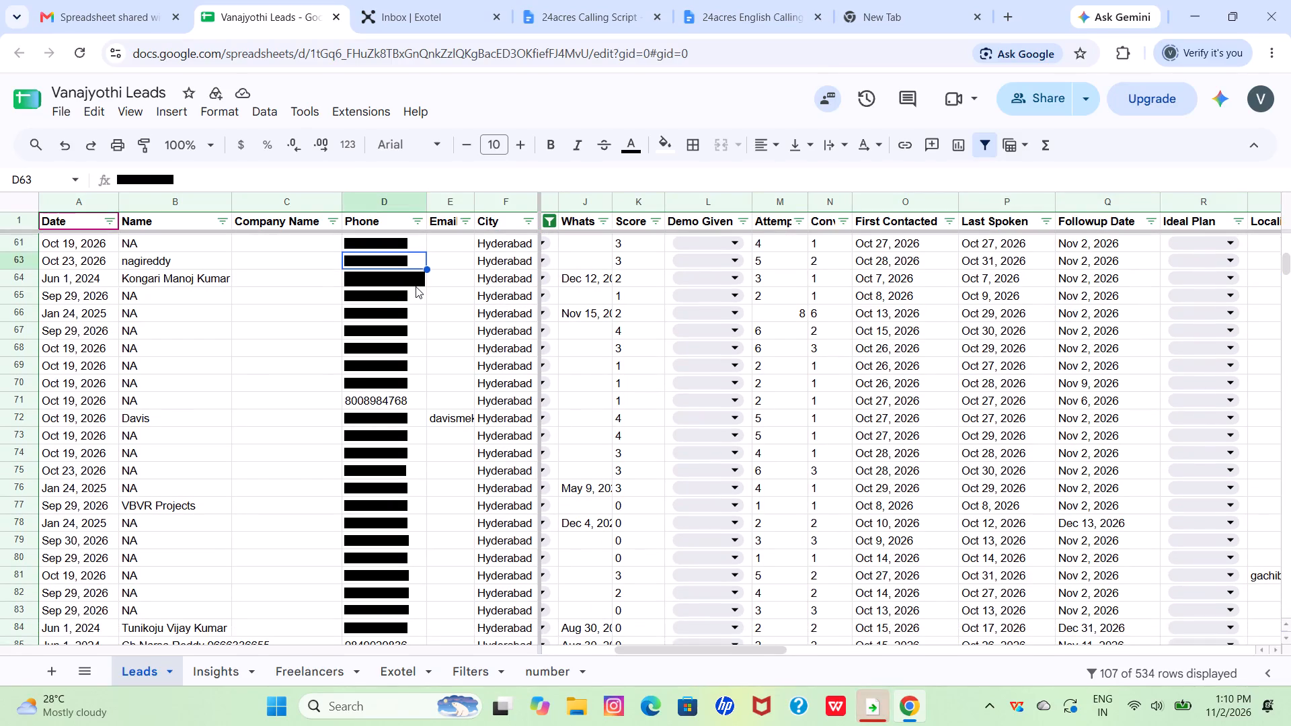
{"action": "scroll", "coordinate": [416, 286], "scroll_direction": "left", "scroll_amount": 6}
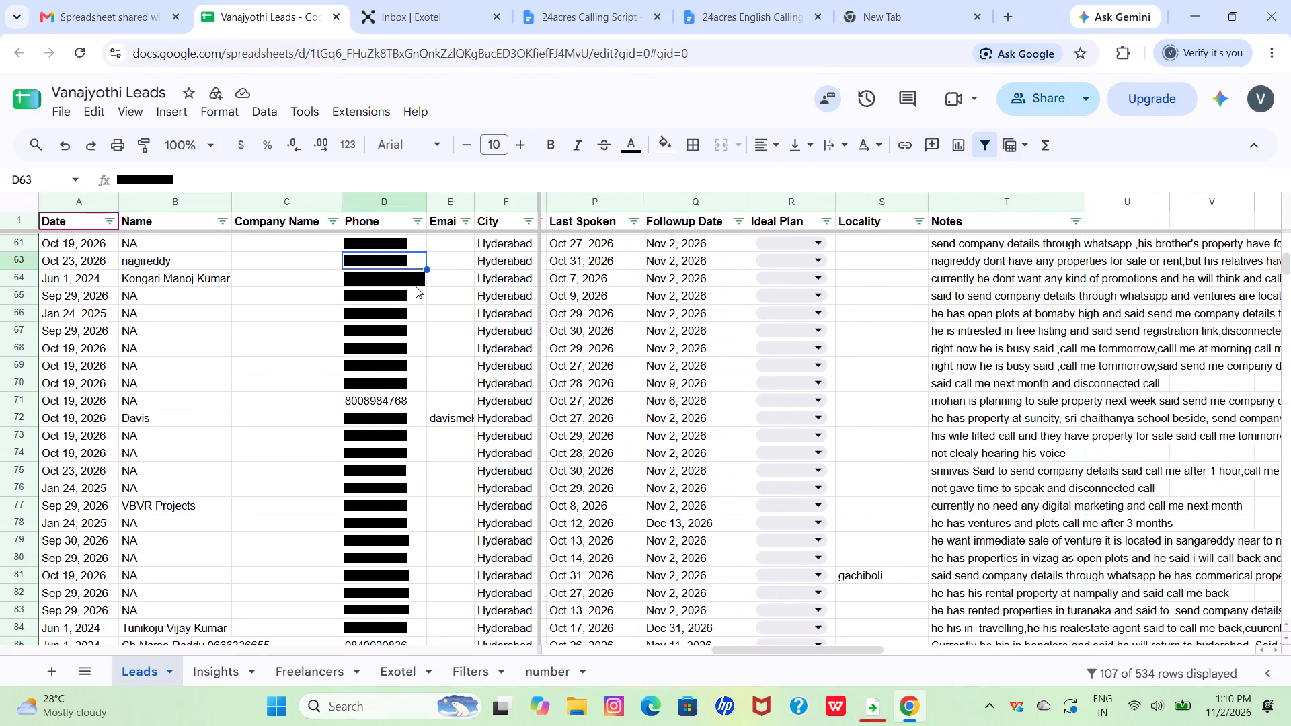
{"action": "scroll", "coordinate": [416, 286], "scroll_direction": "left", "scroll_amount": 2}
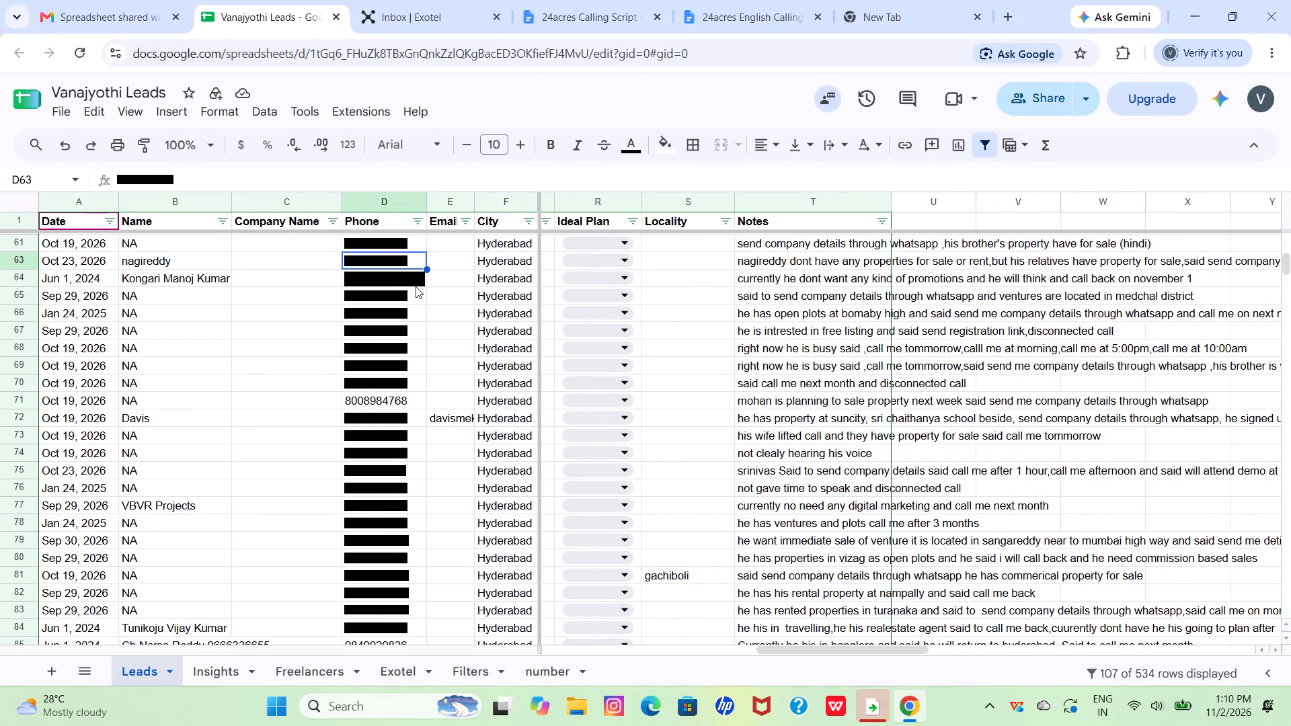
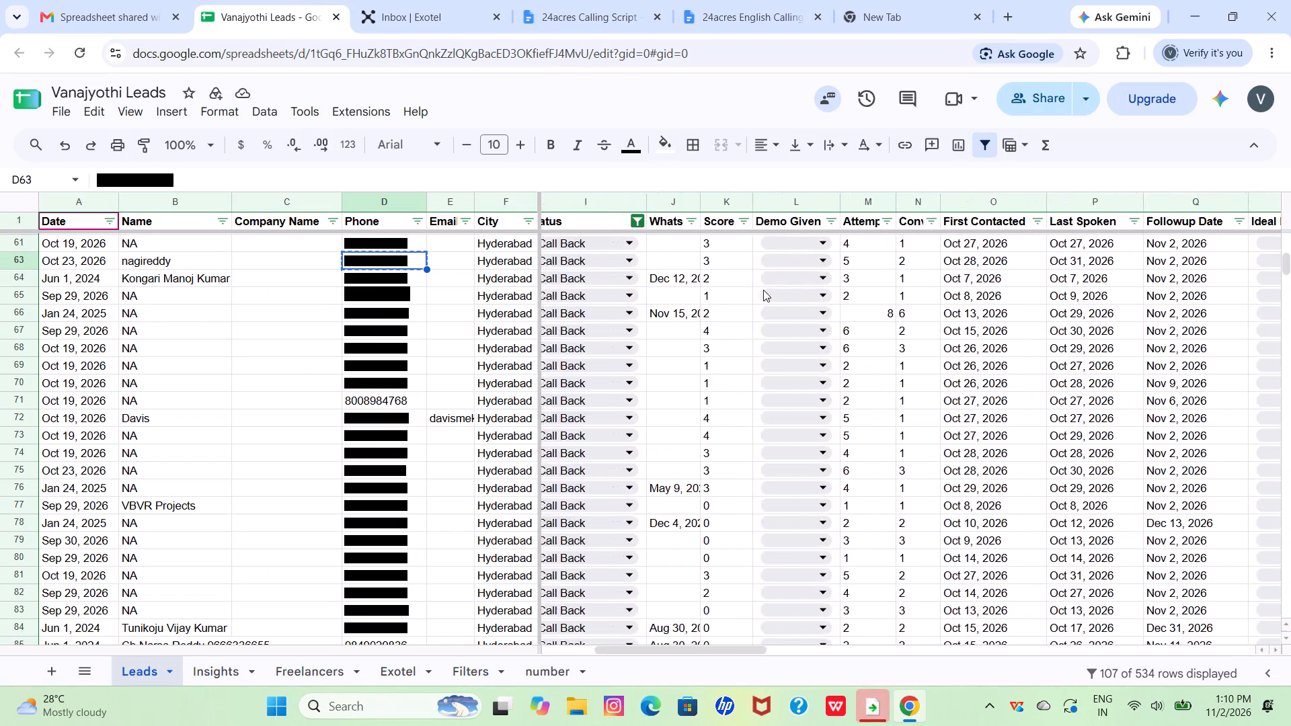
Set the attempt count for the lead in row 63 of the Leads sheet to 6.
{"action": "left_click", "coordinate": [877, 266]}
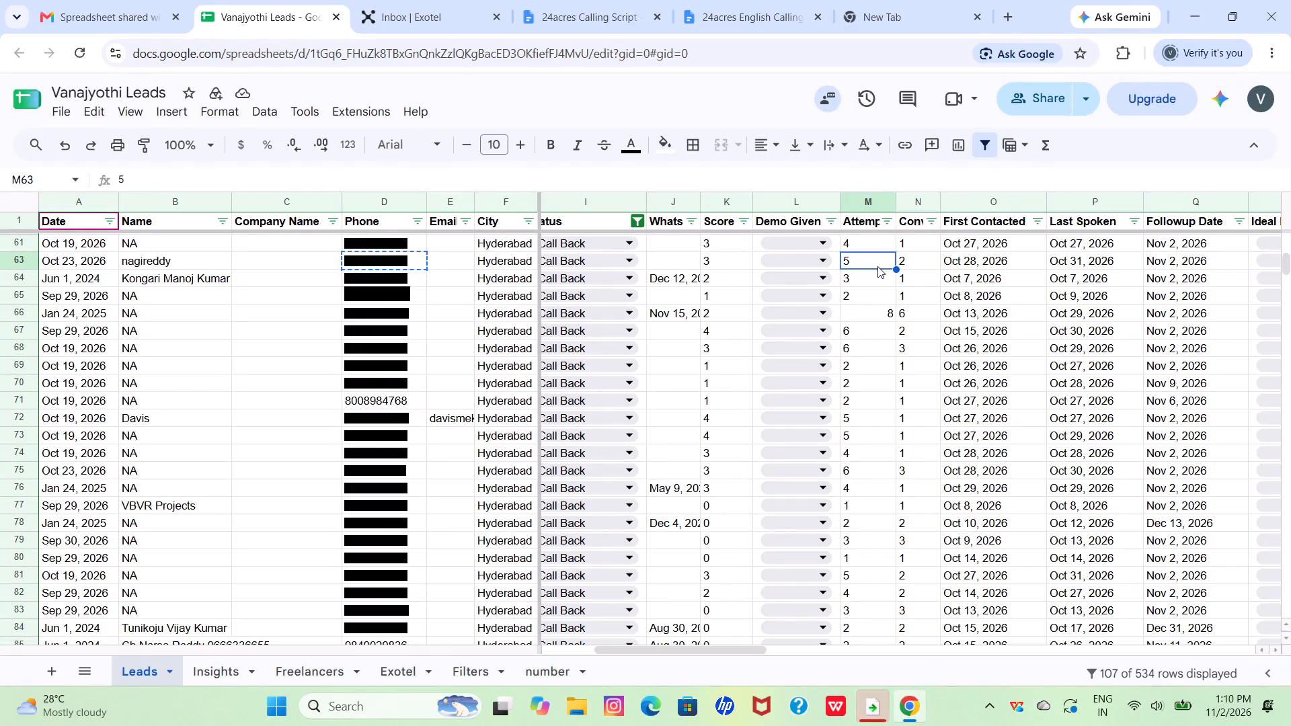
{"action": "key", "text": "6"}
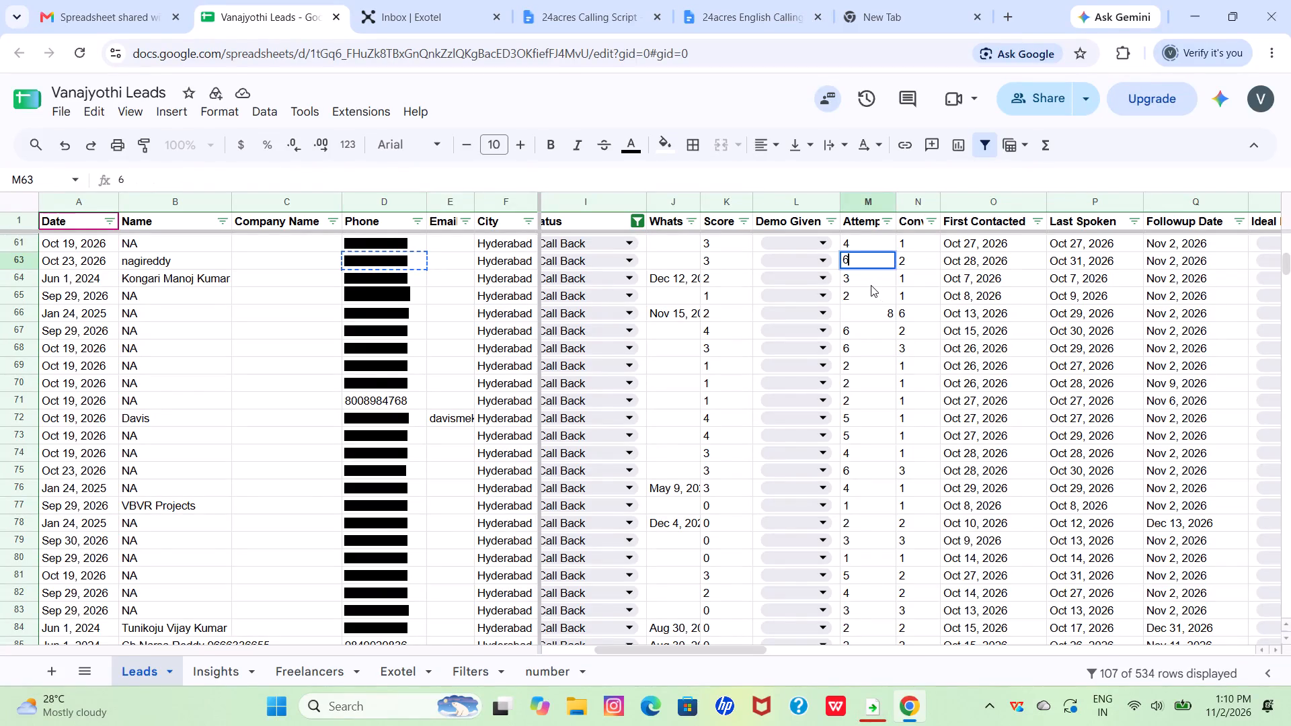
{"action": "left_click", "coordinate": [871, 285]}
Review the phone entry, contact dates, follow-up date and call notes for the row 63 lead and its neighbouring rows.
{"action": "scroll", "coordinate": [871, 285], "scroll_direction": "up", "scroll_amount": 1}
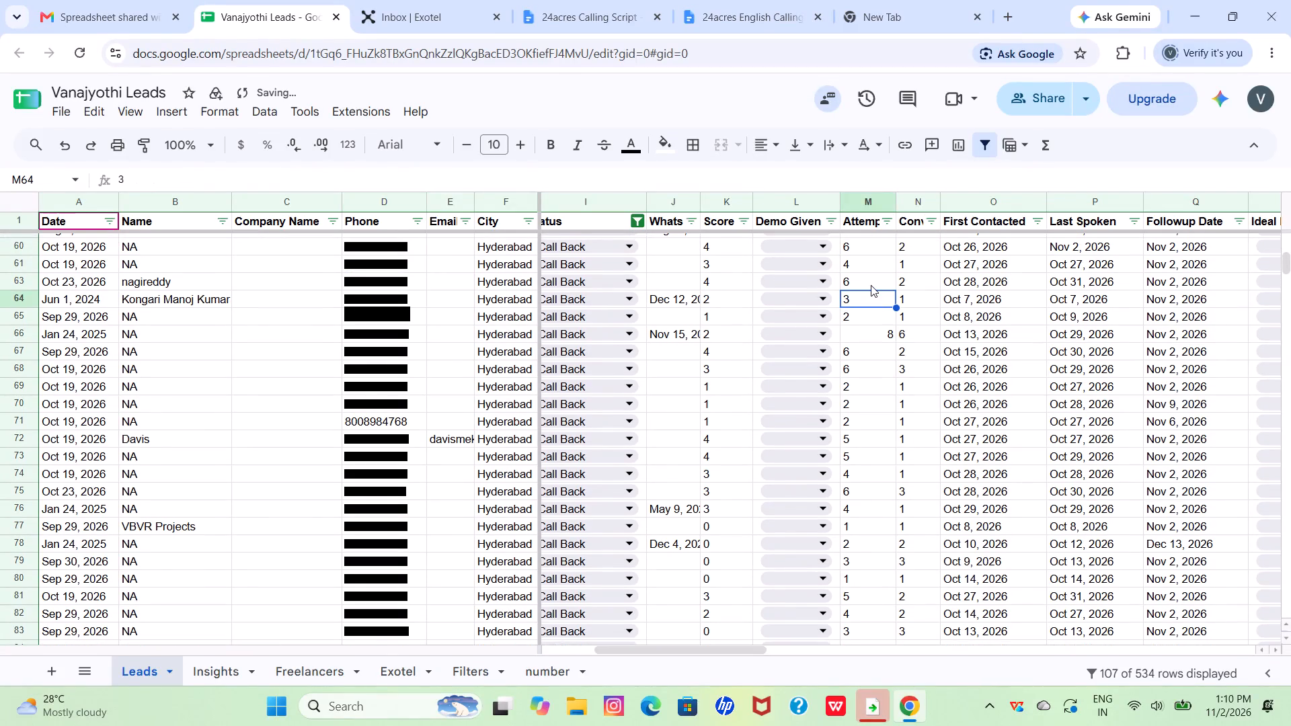
{"action": "scroll", "coordinate": [871, 285], "scroll_direction": "up", "scroll_amount": 1}
{"action": "scroll", "coordinate": [871, 285], "scroll_direction": "down", "scroll_amount": 1}
{"action": "scroll", "coordinate": [871, 285], "scroll_direction": "left", "scroll_amount": 1}
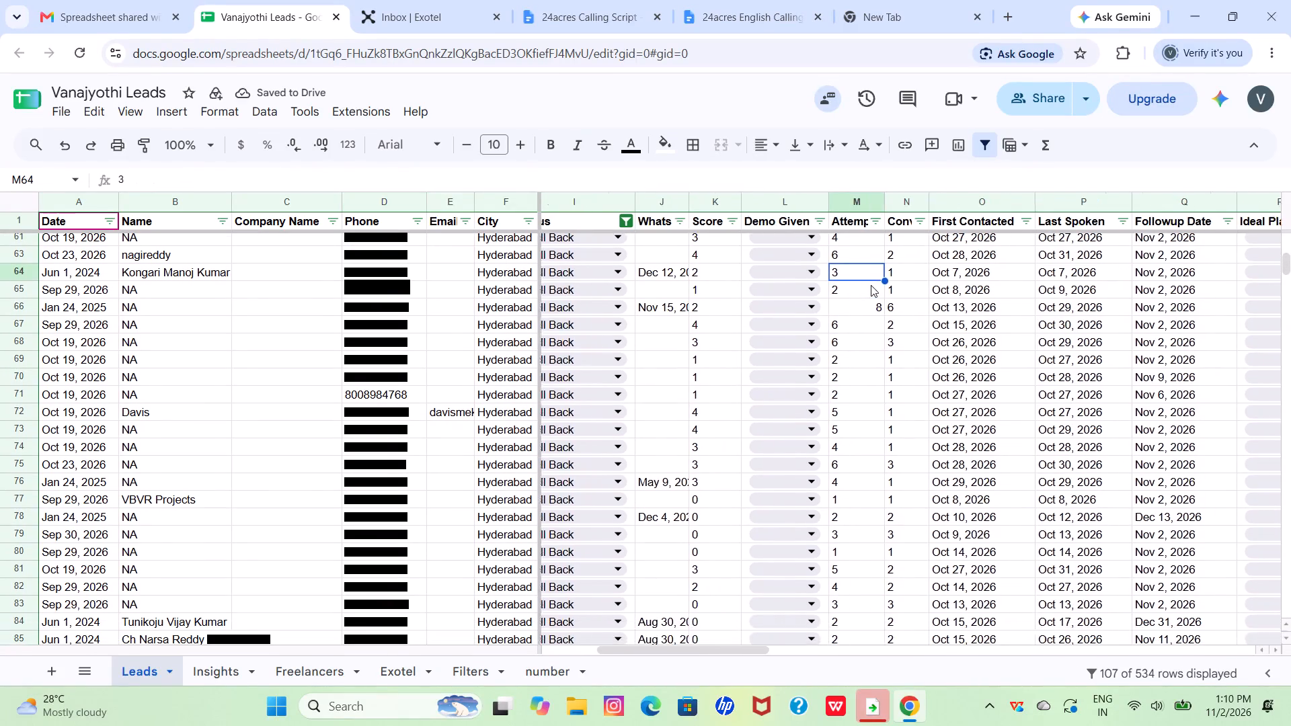
{"action": "scroll", "coordinate": [871, 285], "scroll_direction": "left", "scroll_amount": 3}
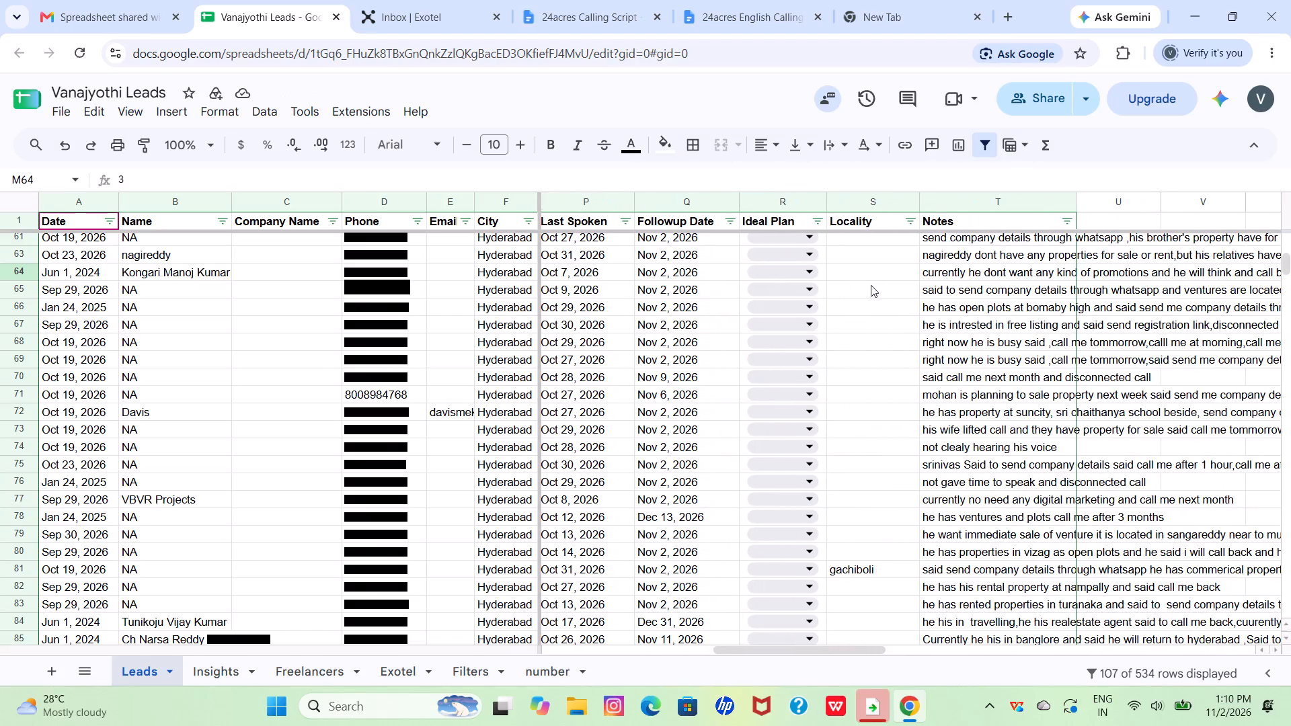
{"action": "left_click", "coordinate": [845, 278]}
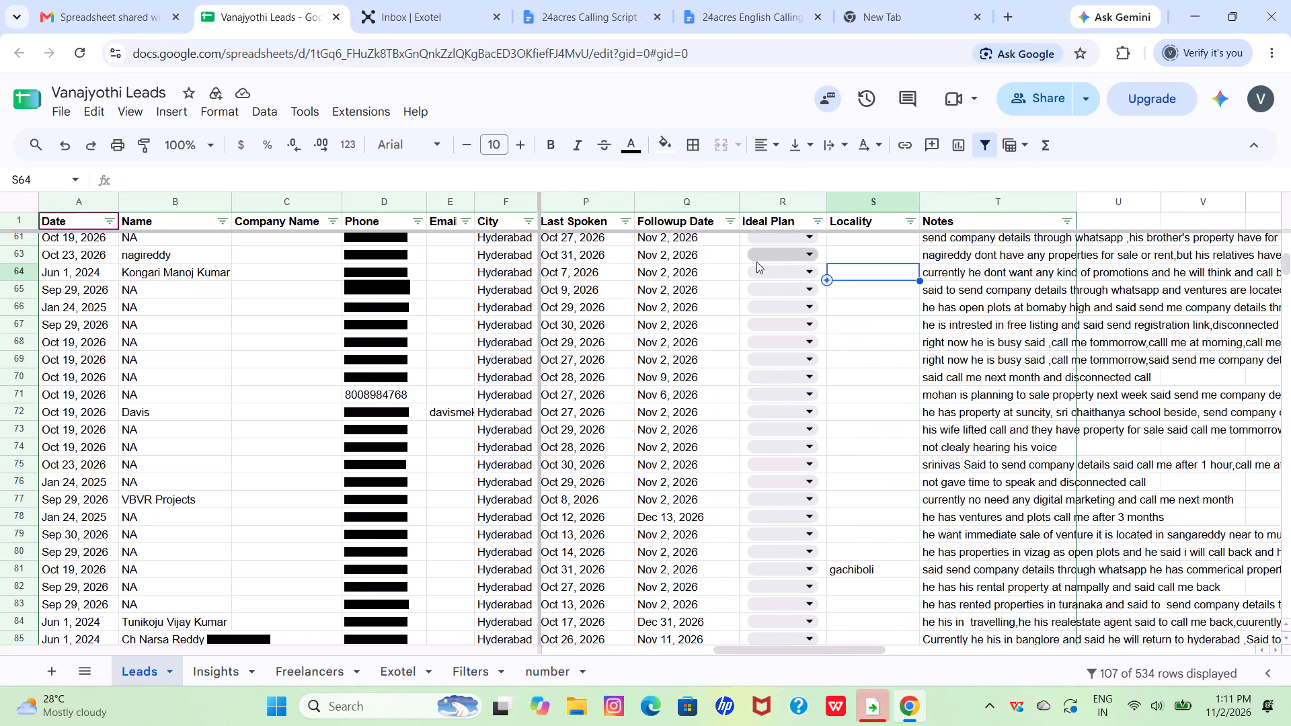
{"action": "left_click", "coordinate": [703, 268]}
{"action": "left_click", "coordinate": [683, 253]}
{"action": "scroll", "coordinate": [683, 253], "scroll_direction": "right", "scroll_amount": 3}
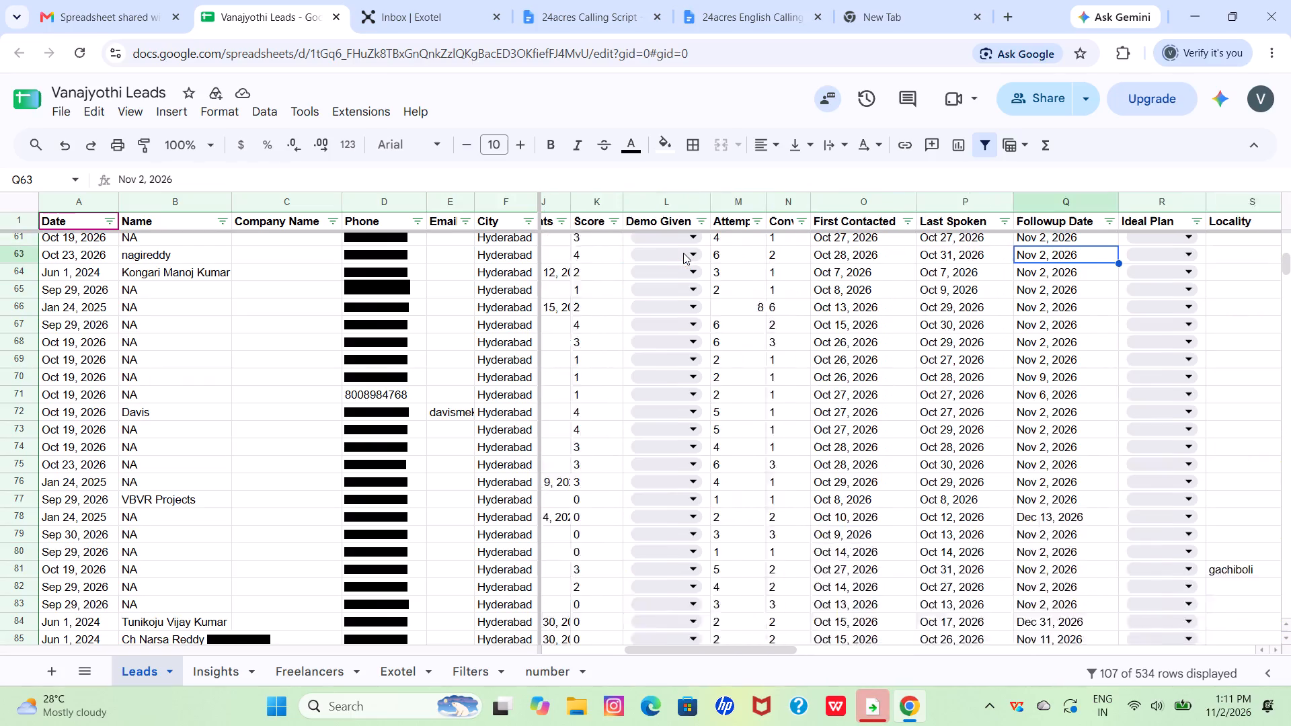
{"action": "scroll", "coordinate": [683, 253], "scroll_direction": "right", "scroll_amount": 1}
{"action": "left_click", "coordinate": [416, 243]}
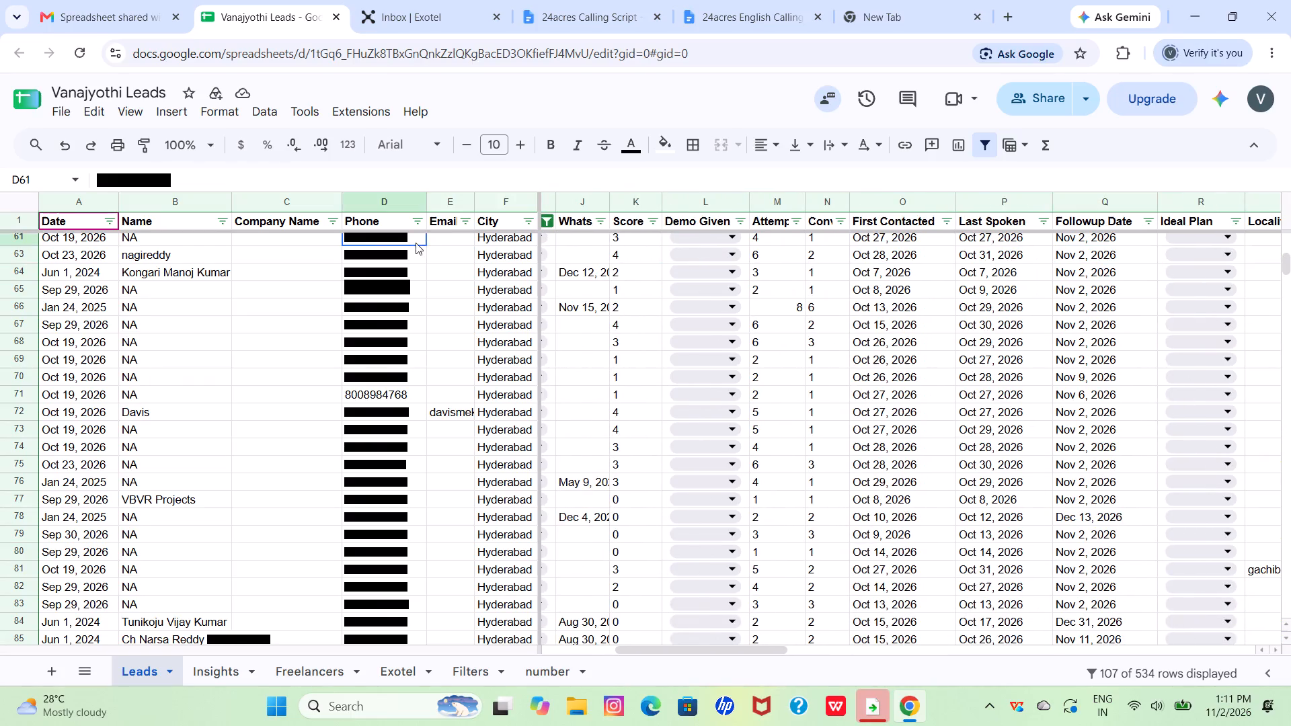
{"action": "left_click", "coordinate": [403, 252]}
{"action": "scroll", "coordinate": [403, 252], "scroll_direction": "down", "scroll_amount": 1}
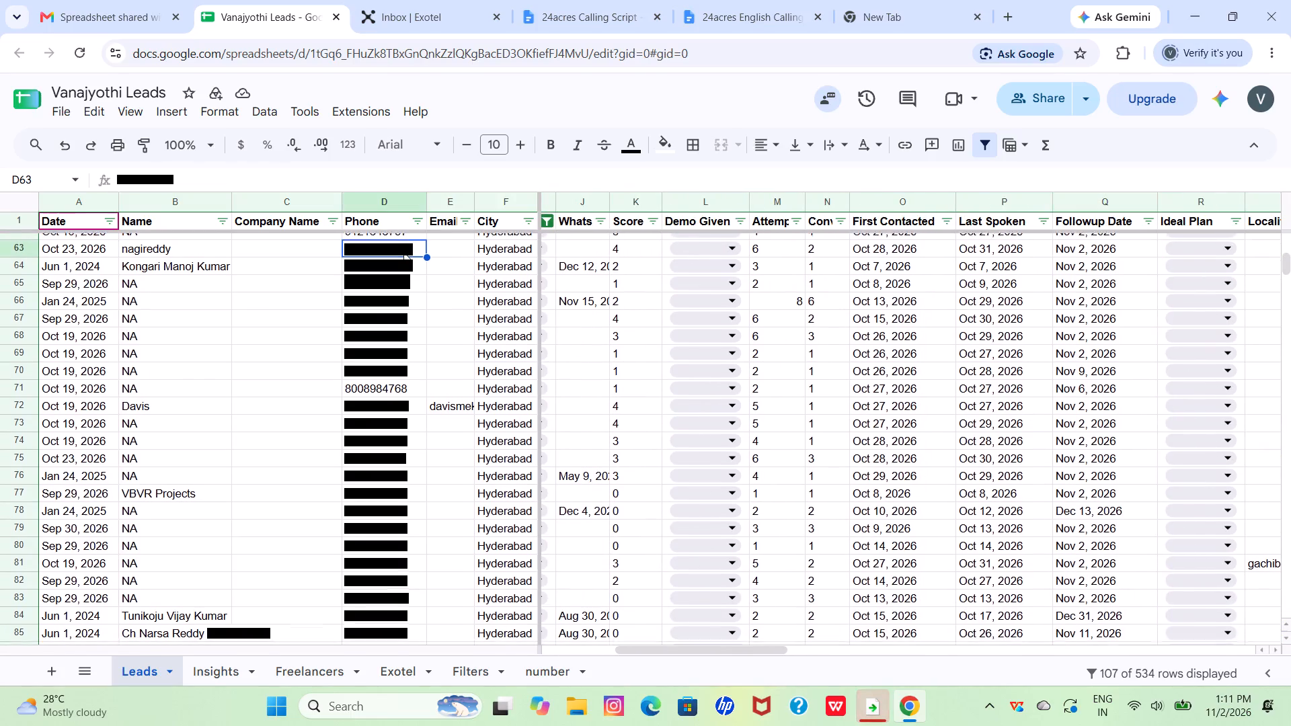
{"action": "scroll", "coordinate": [403, 252], "scroll_direction": "down", "scroll_amount": 1}
{"action": "scroll", "coordinate": [403, 252], "scroll_direction": "left", "scroll_amount": 5}
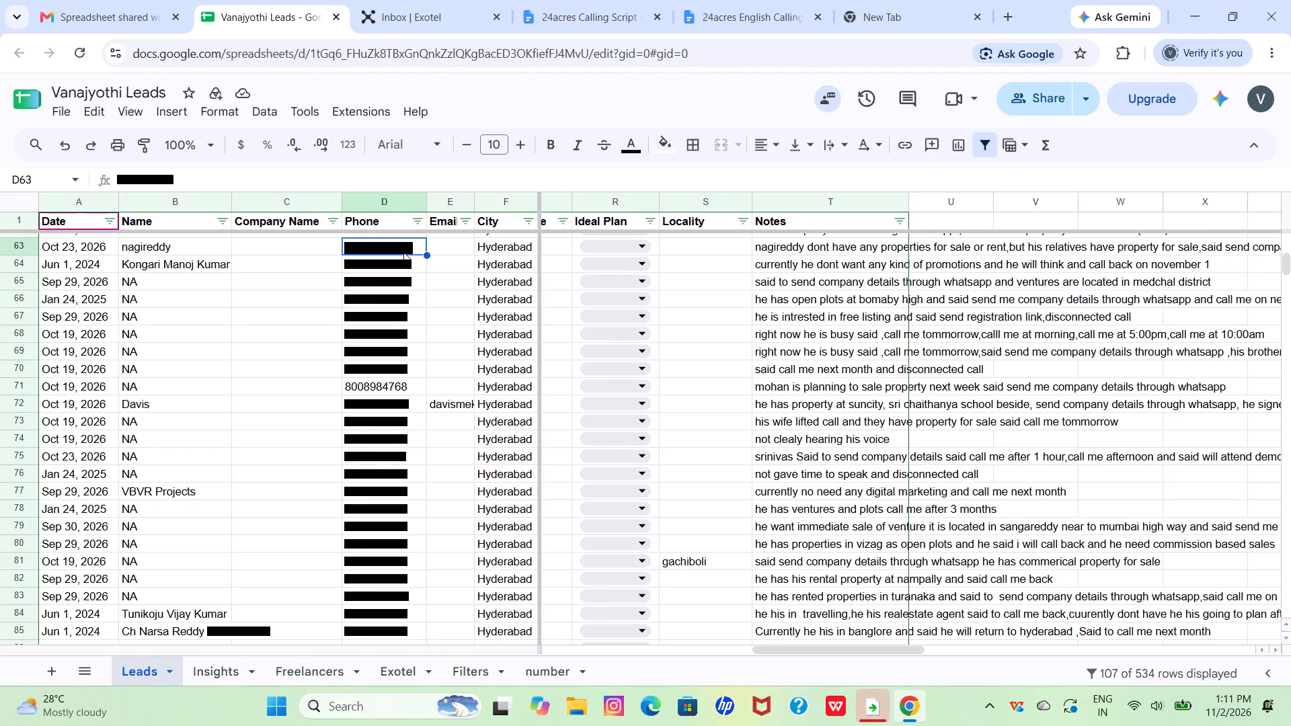
{"action": "scroll", "coordinate": [403, 252], "scroll_direction": "right", "scroll_amount": 9}
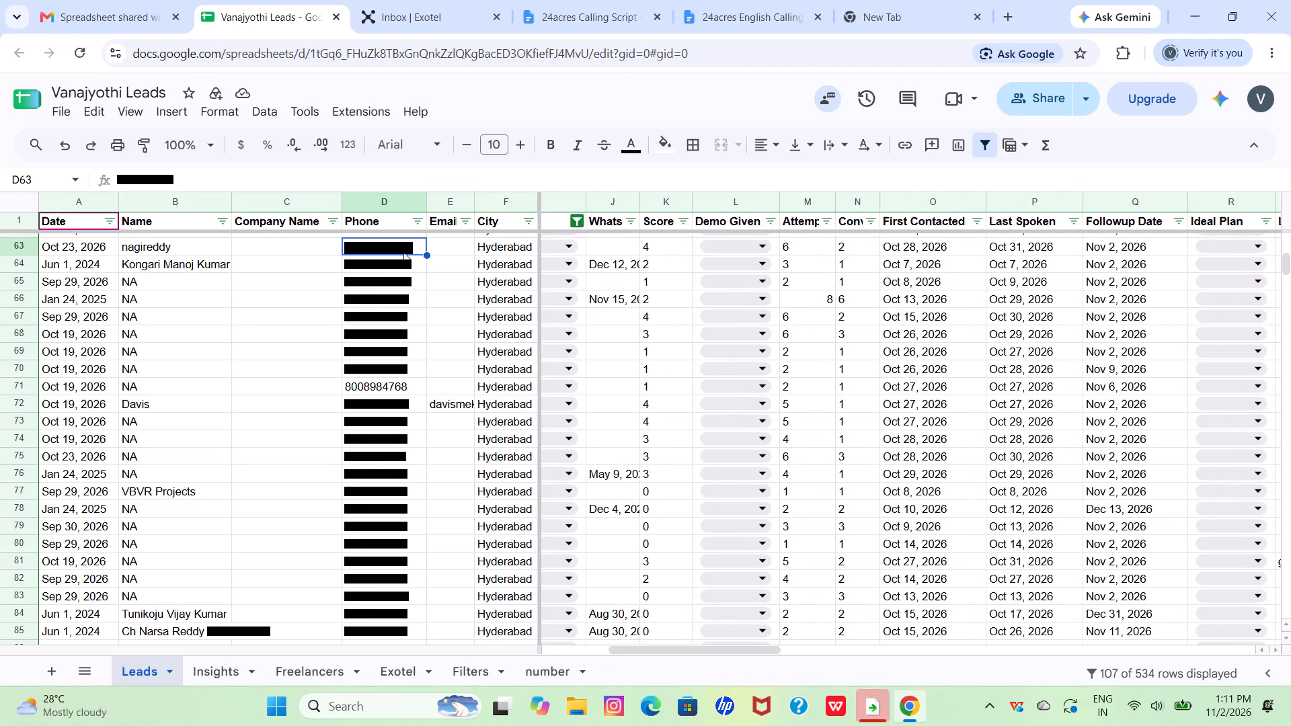
{"action": "scroll", "coordinate": [403, 252], "scroll_direction": "left", "scroll_amount": 3}
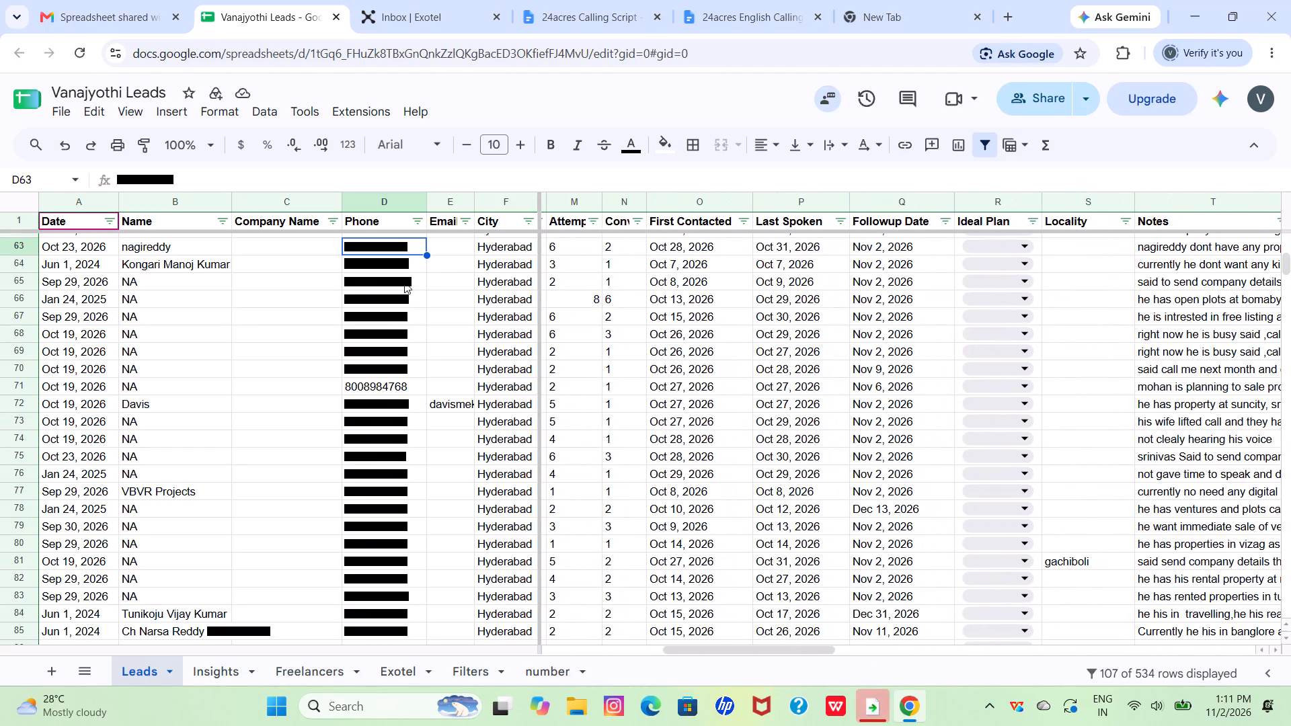
Check the call notes and follow-up date for the lead in row 64, keeping its phone number selected.
{"action": "left_click", "coordinate": [404, 282]}
{"action": "left_click", "coordinate": [403, 264]}
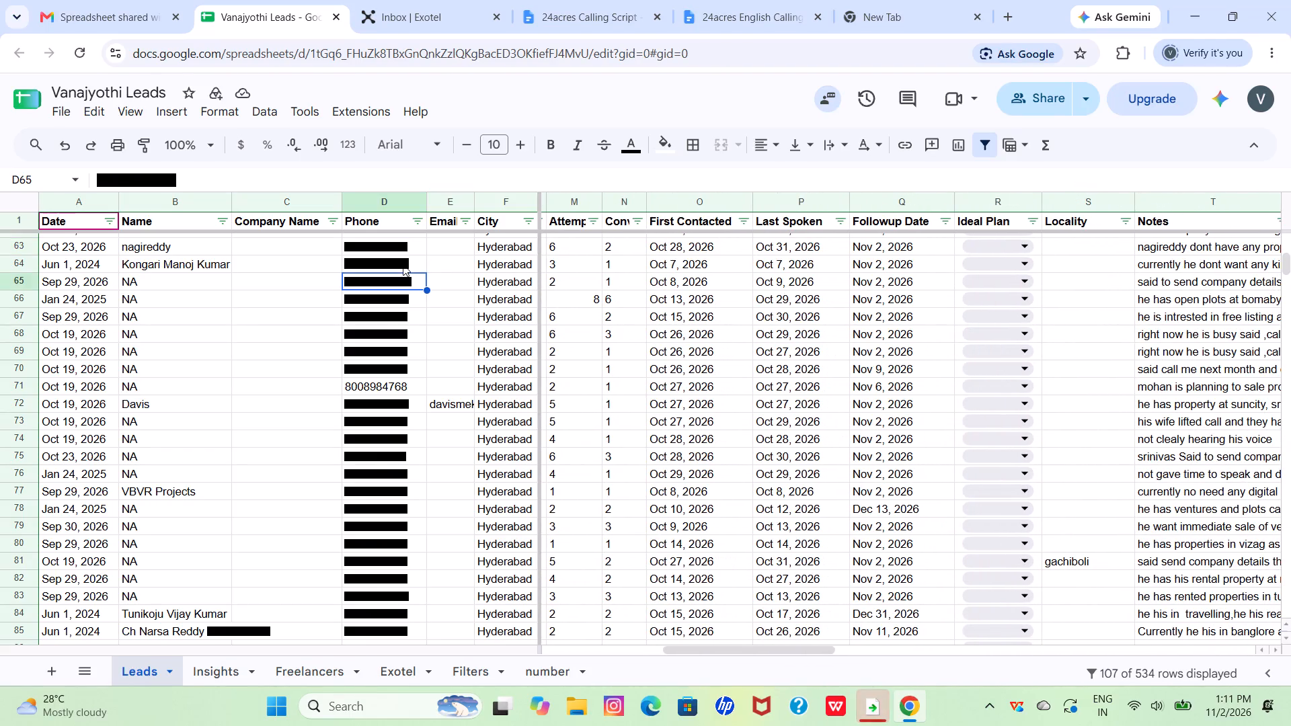
{"action": "scroll", "coordinate": [403, 264], "scroll_direction": "left", "scroll_amount": 4}
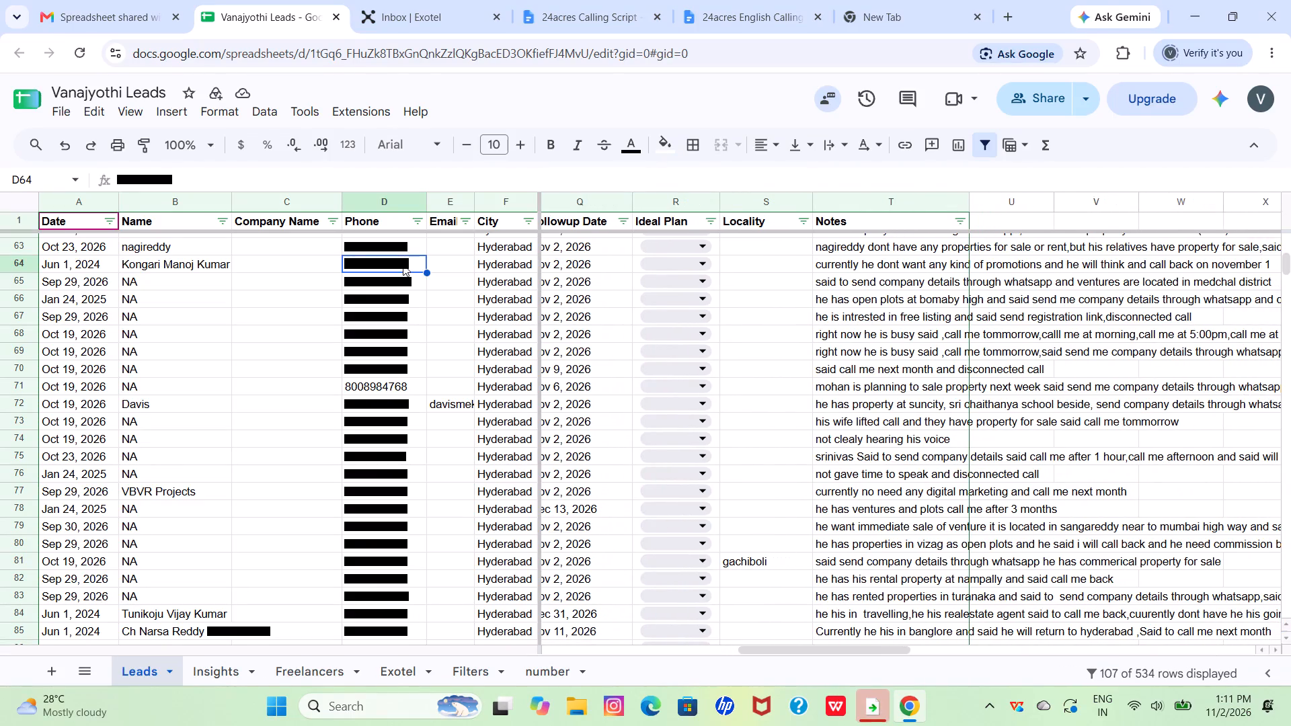
{"action": "scroll", "coordinate": [420, 264], "scroll_direction": "right", "scroll_amount": 3}
{"action": "left_click", "coordinate": [401, 272]}
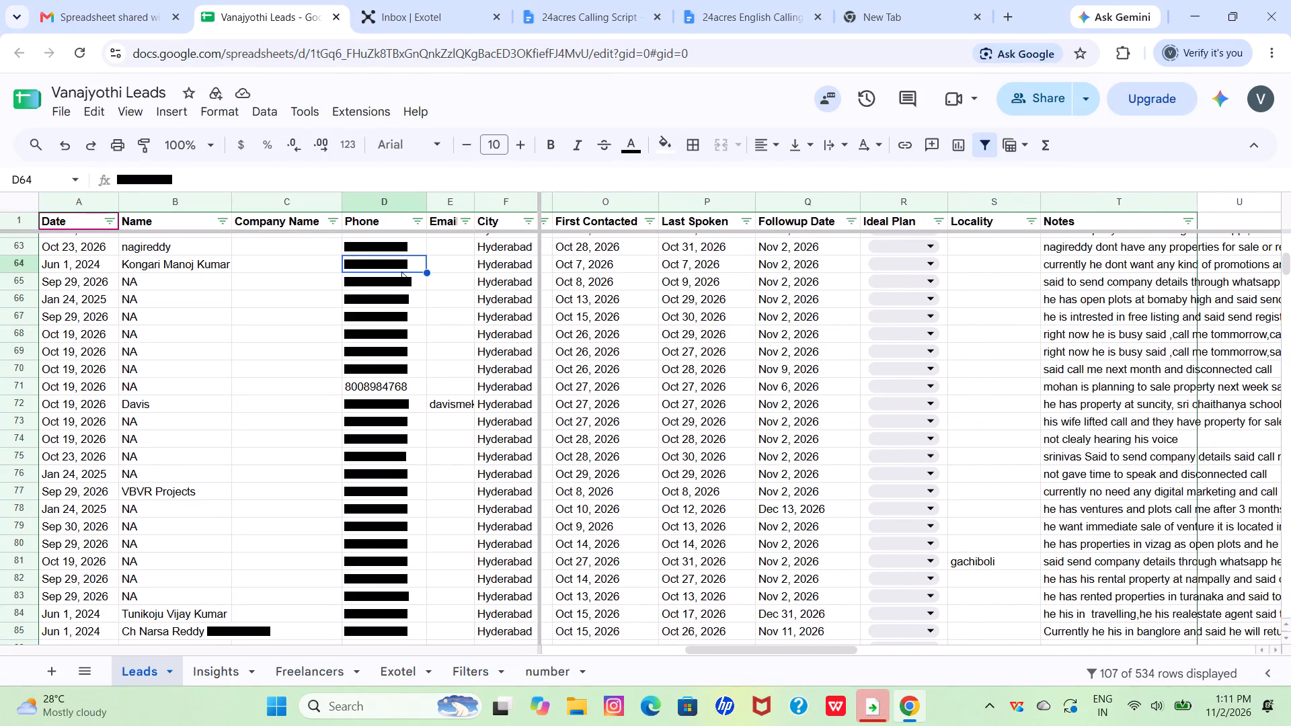
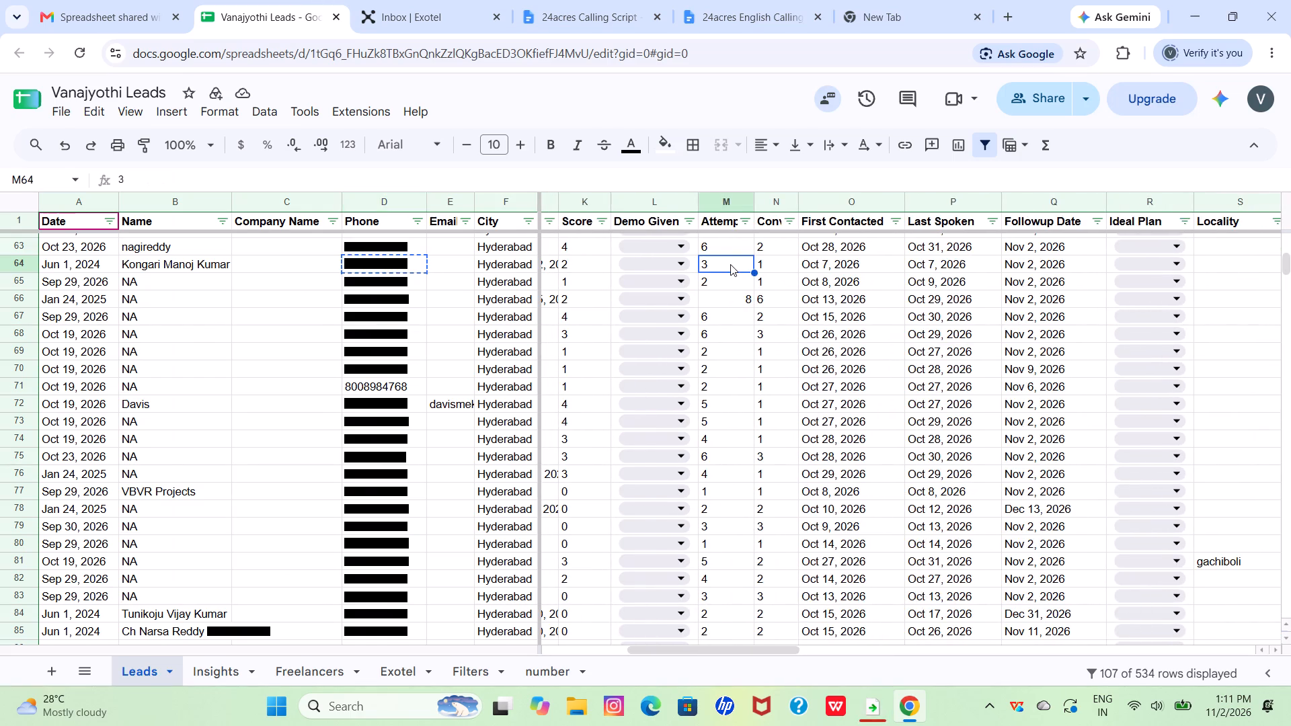
Set the attempt count for the lead in row 64 of the Leads sheet to 4.
{"action": "key", "text": "4"}
{"action": "left_click", "coordinate": [777, 266]}
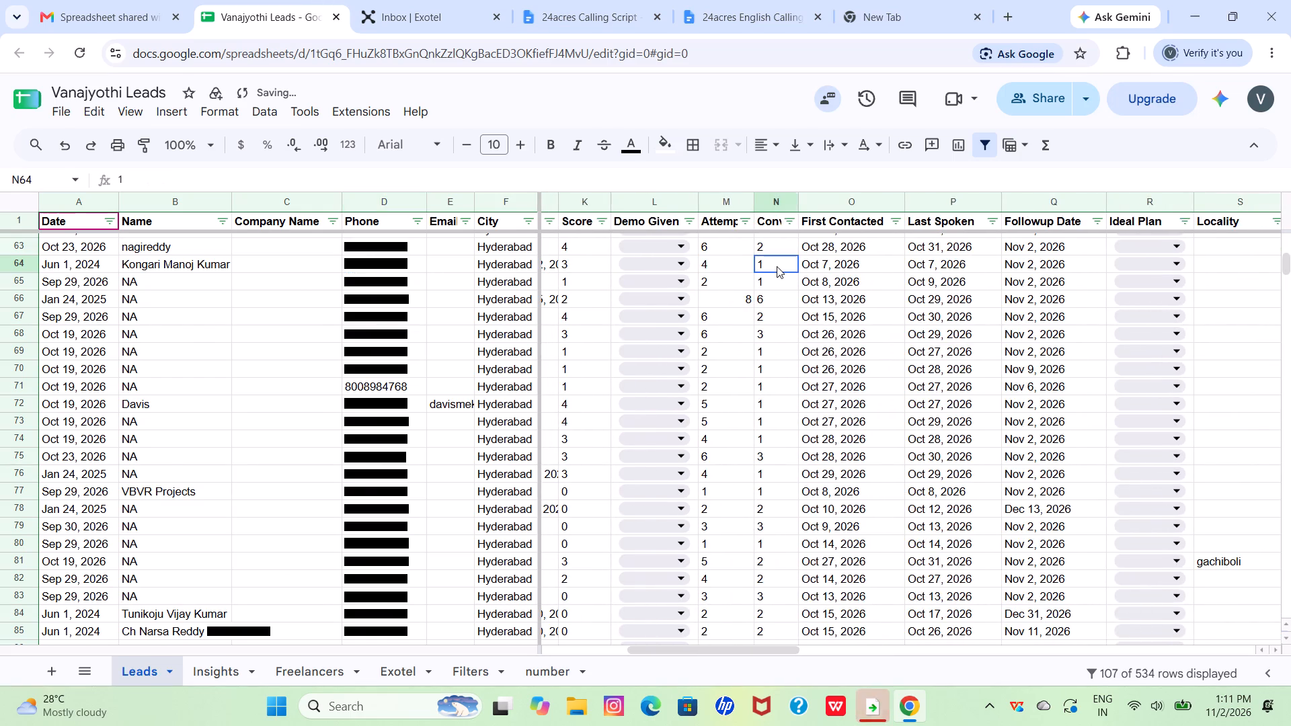
Review the call notes for the row 64 lead alongside the 24acres Calling Script - First Call document.
{"action": "scroll", "coordinate": [777, 266], "scroll_direction": "left", "scroll_amount": 5}
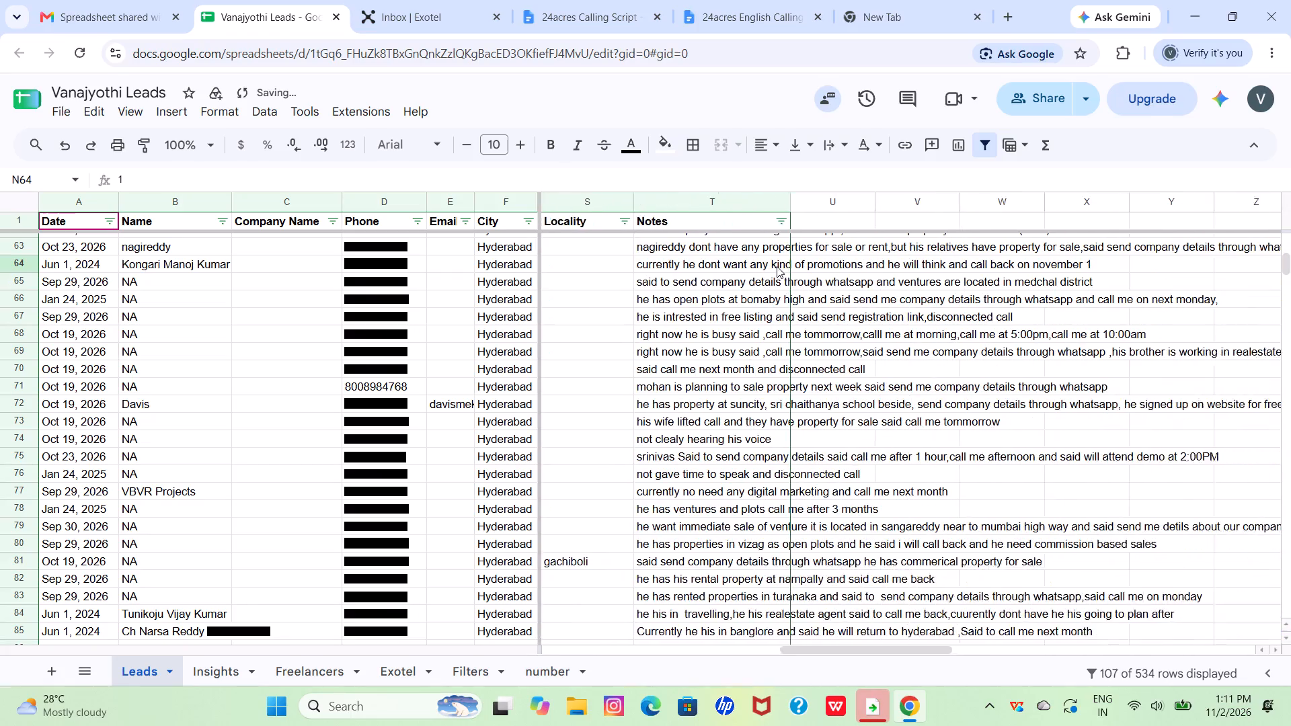
{"action": "scroll", "coordinate": [777, 266], "scroll_direction": "right", "scroll_amount": 3}
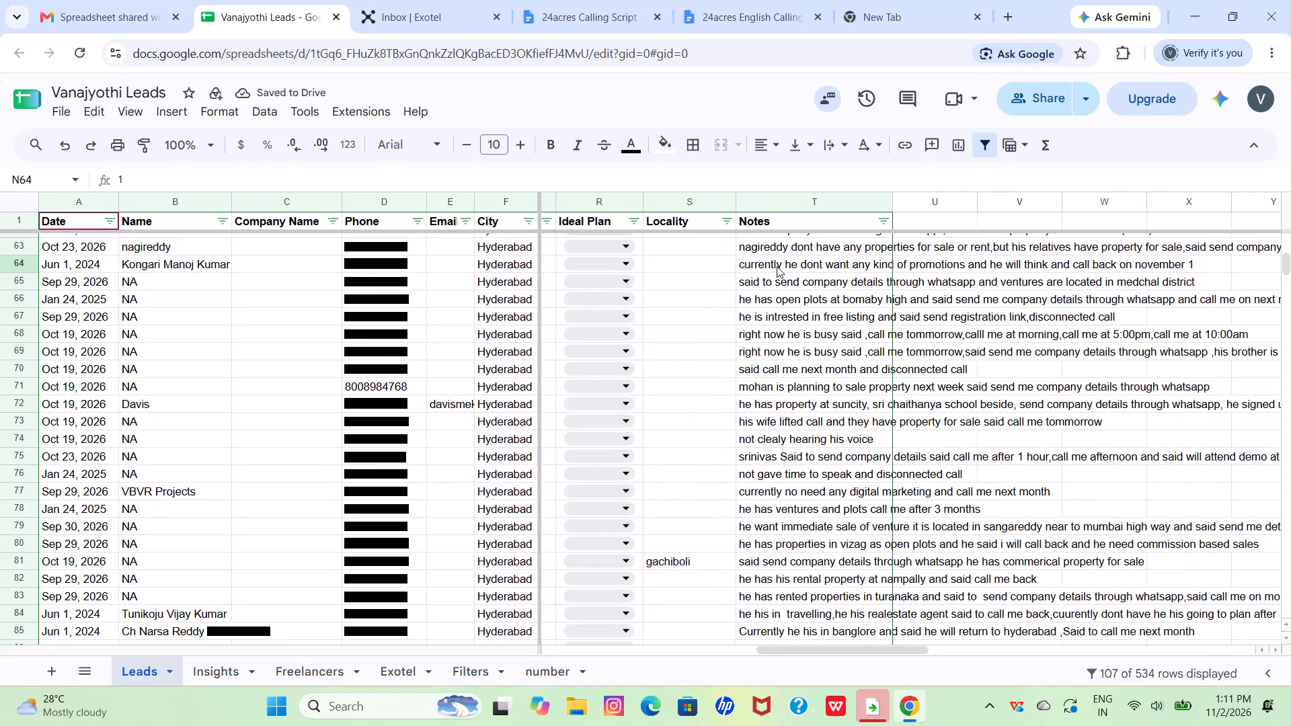
{"action": "scroll", "coordinate": [777, 266], "scroll_direction": "right", "scroll_amount": 1}
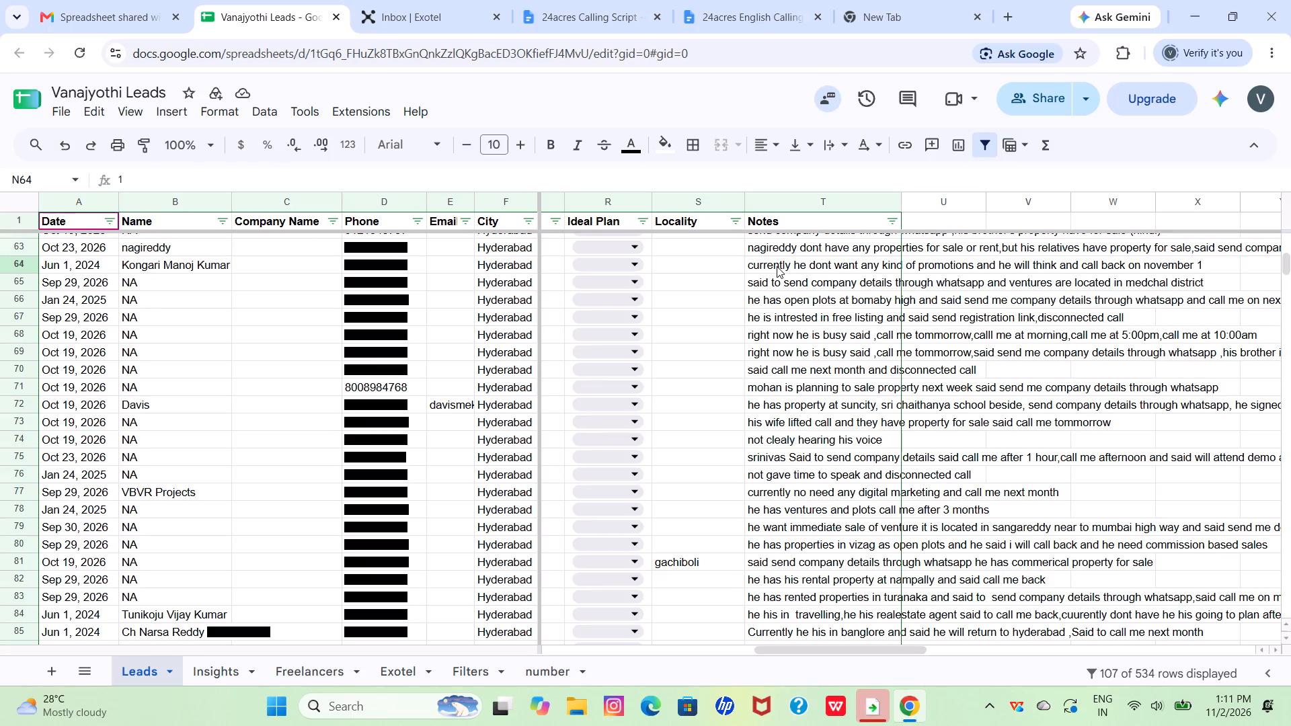
{"action": "left_click", "coordinate": [602, 0]}
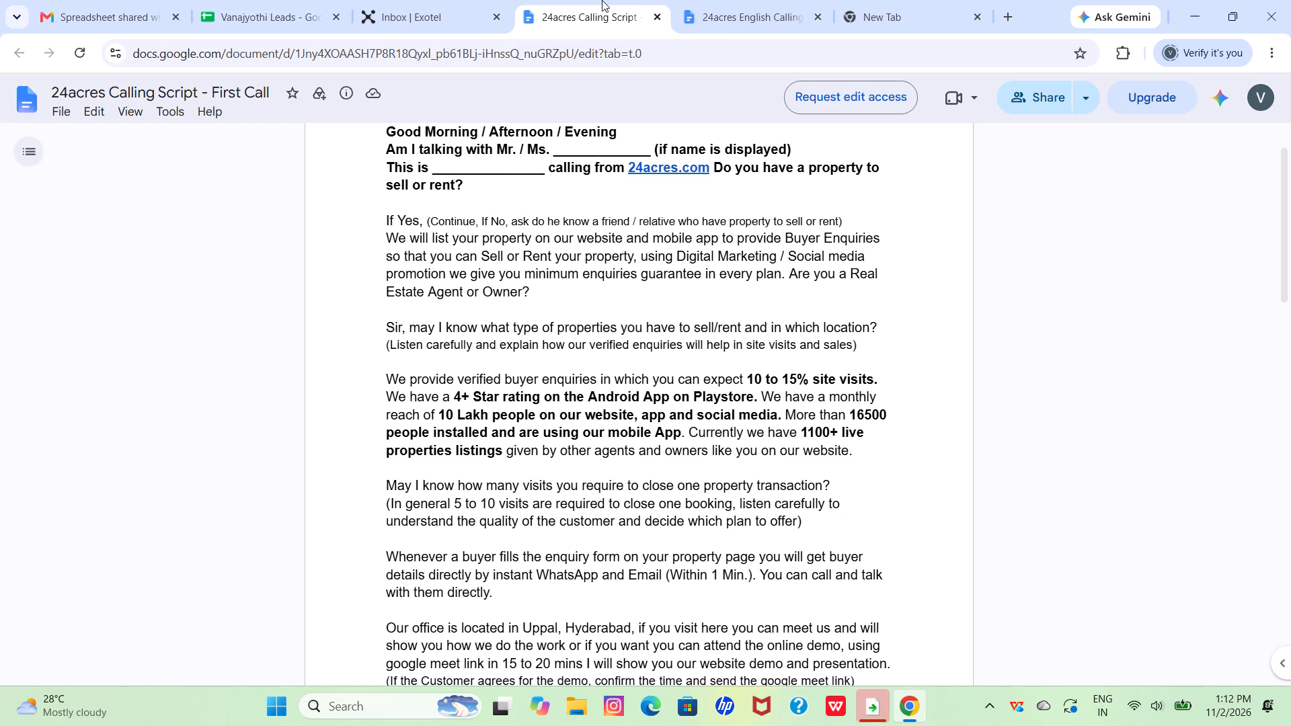
{"action": "left_click", "coordinate": [219, 14]}
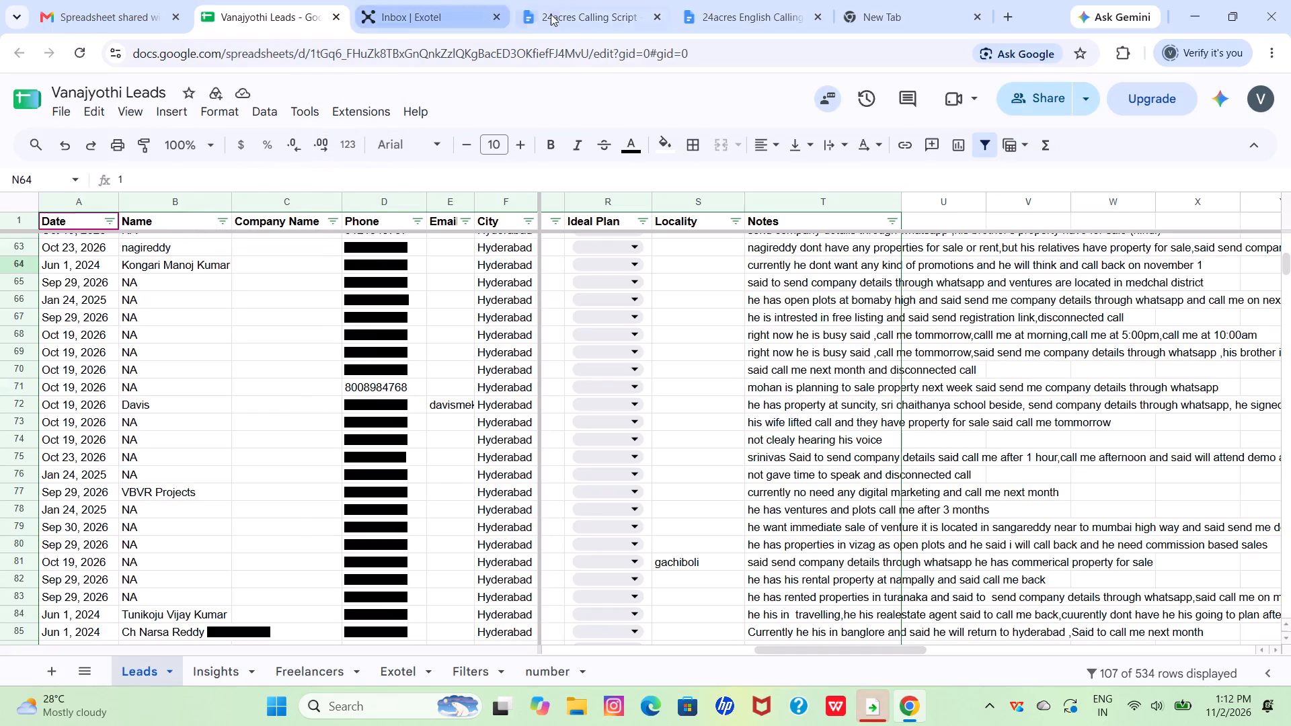
{"action": "left_click", "coordinate": [580, 19]}
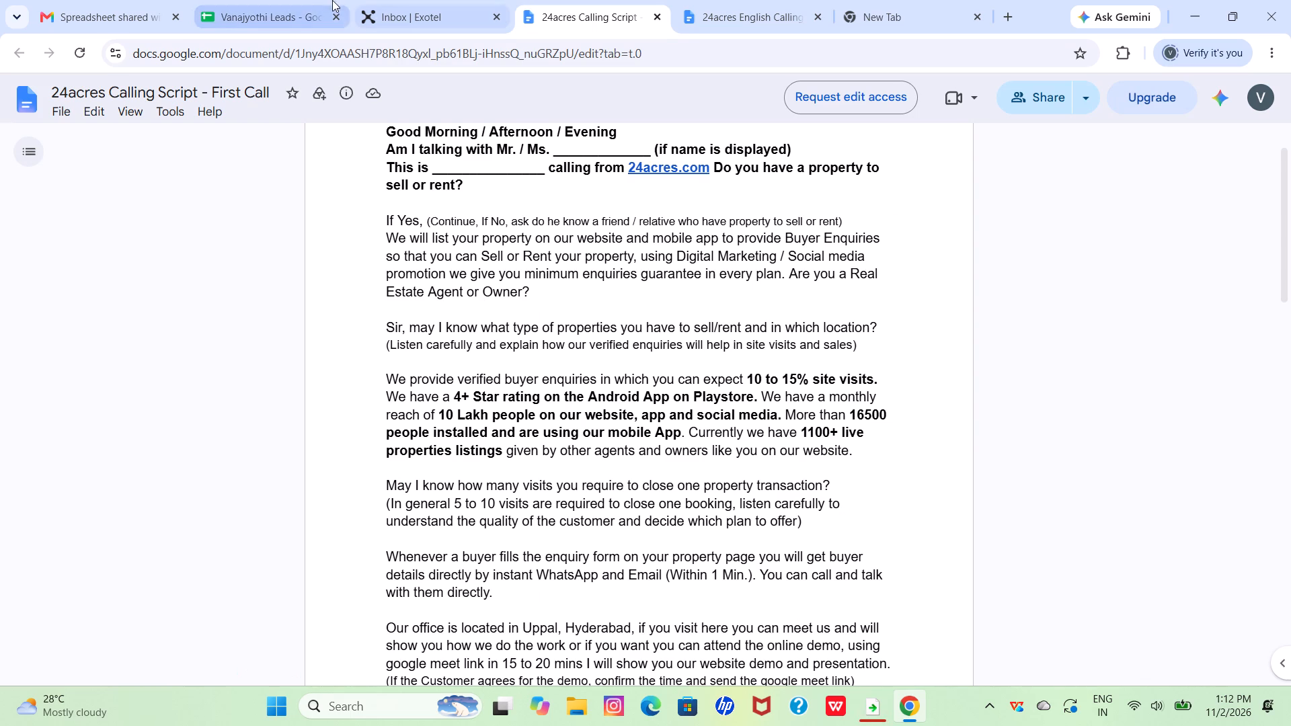
{"action": "left_click", "coordinate": [280, 0]}
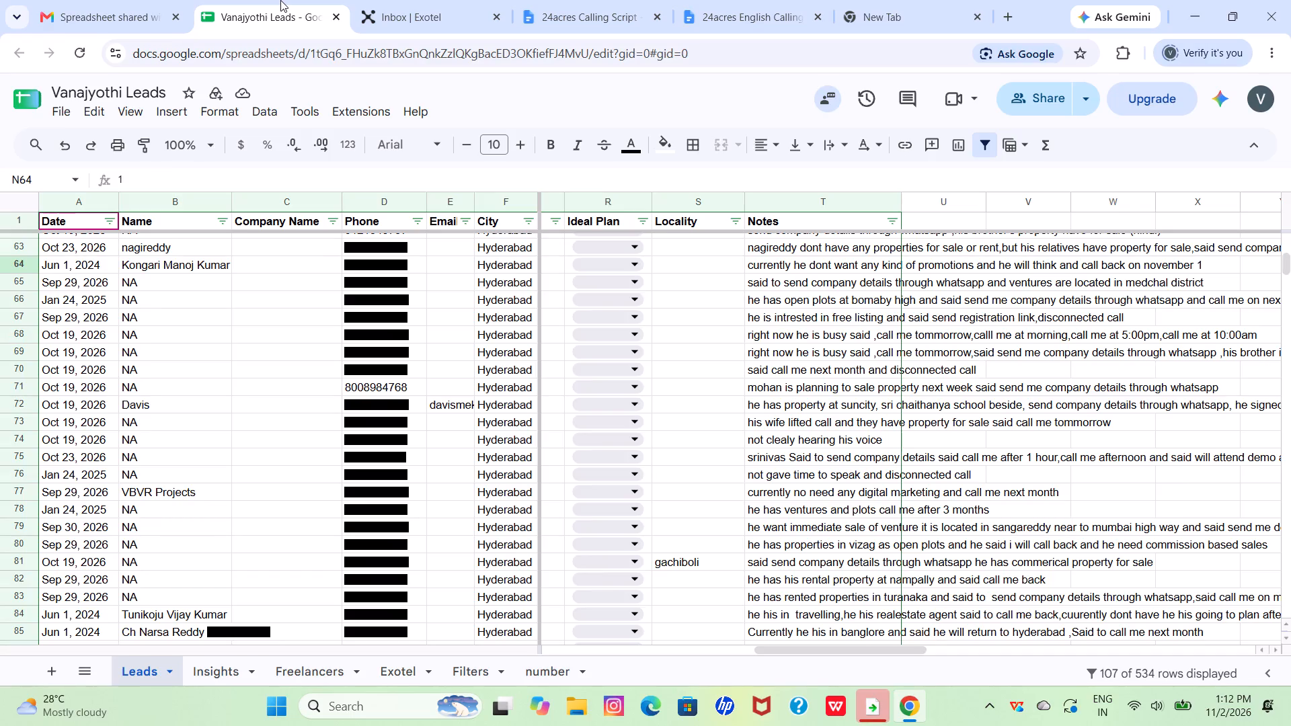
{"action": "left_click", "coordinate": [633, 3]}
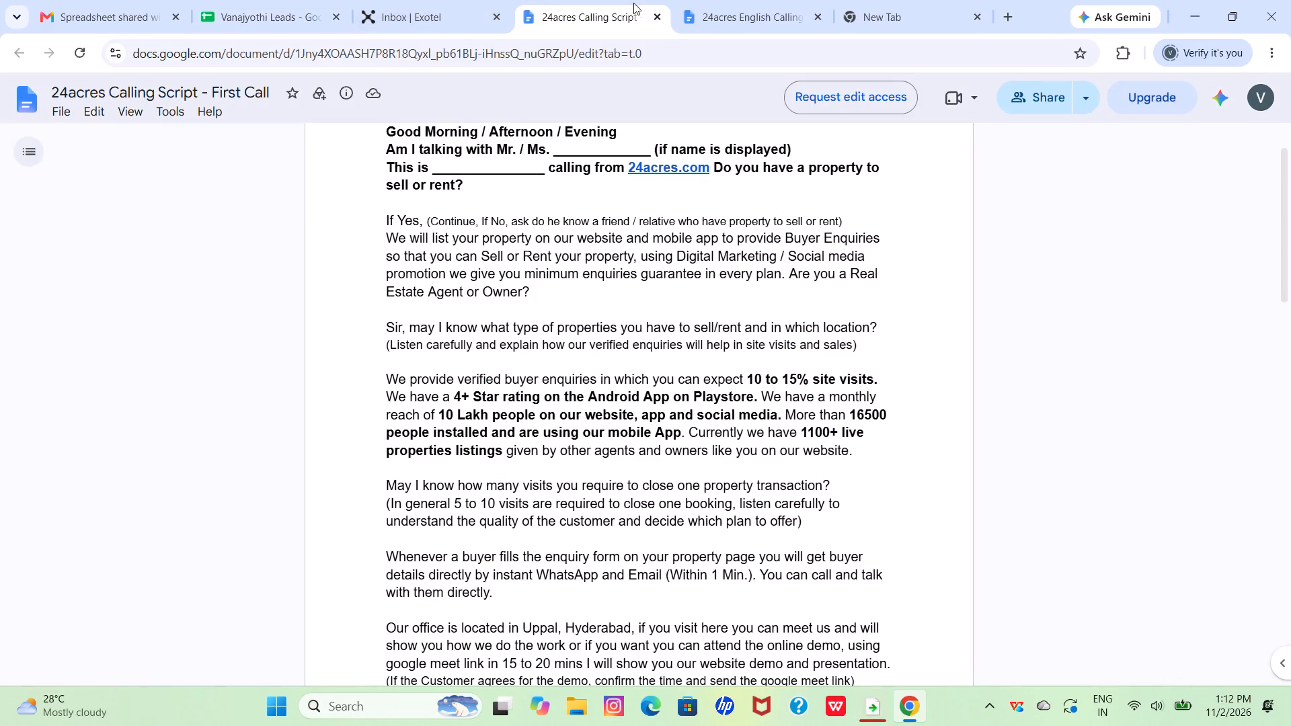
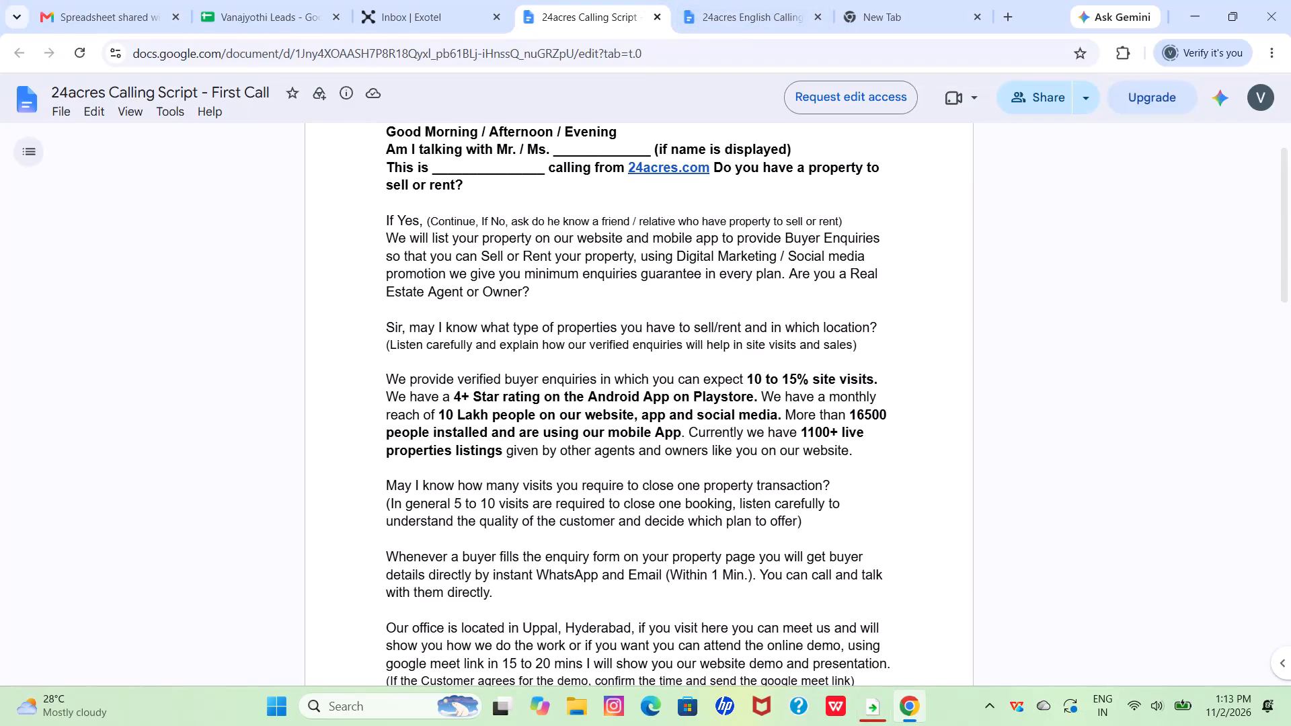
Read further through the 24acres Calling Script - First Call document, covering the office visit, online demo and follow-up parts.
{"action": "scroll", "coordinate": [543, 329], "scroll_direction": "down", "scroll_amount": 2}
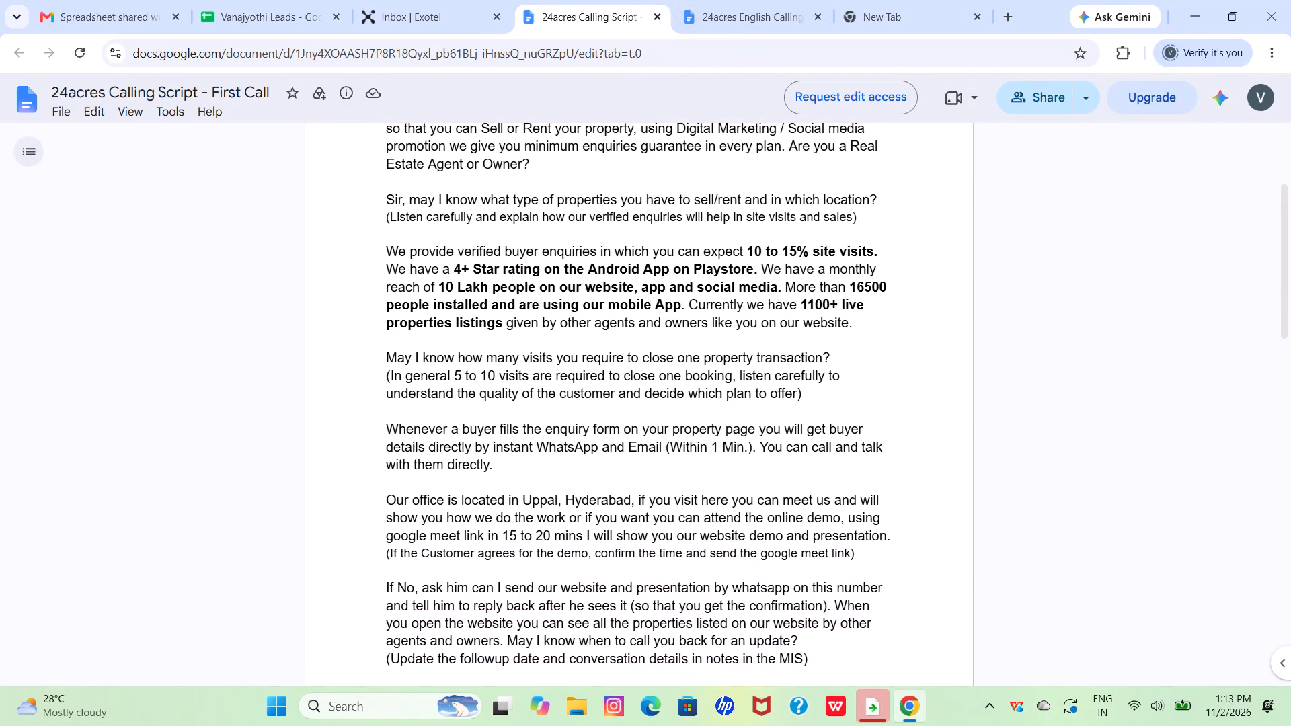
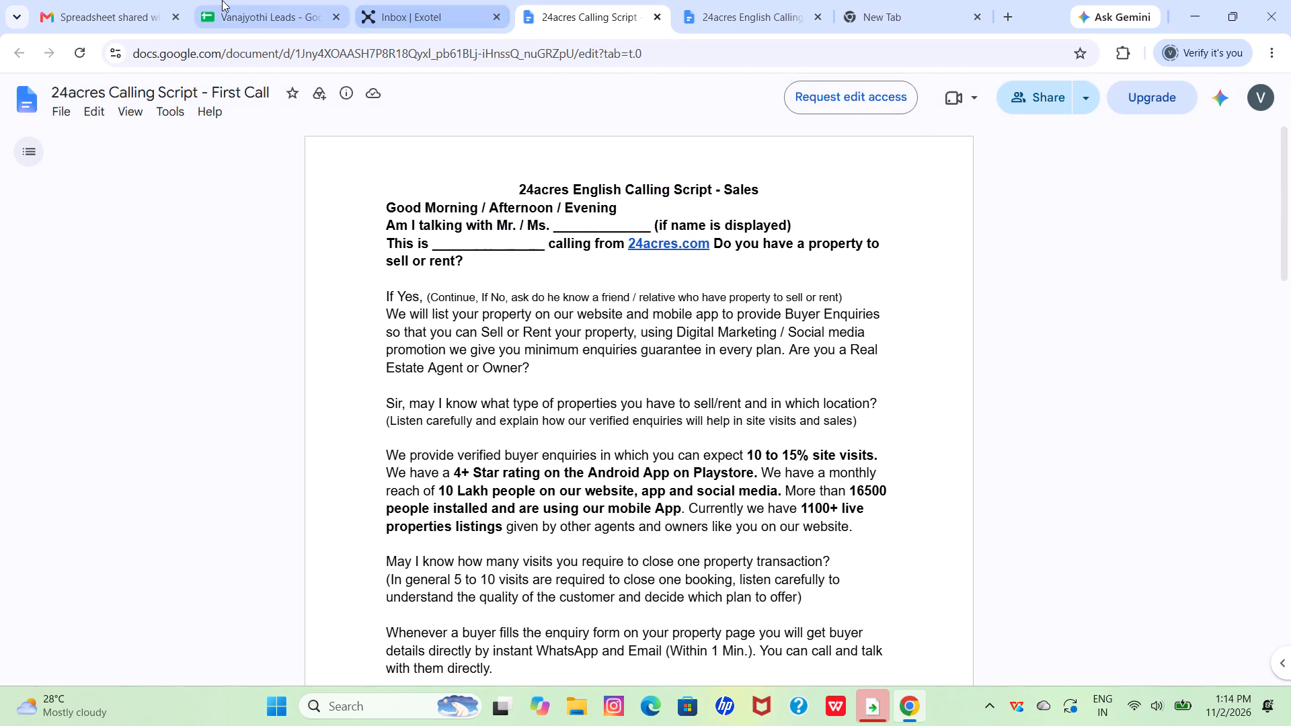
In the Vanajyothi Leads sheet, set row 64's Last Spoken date to Nov 2, 2026 and its Followup Date to Nov 10, 2026.
{"action": "left_click", "coordinate": [221, 0]}
{"action": "left_click", "coordinate": [758, 278]}
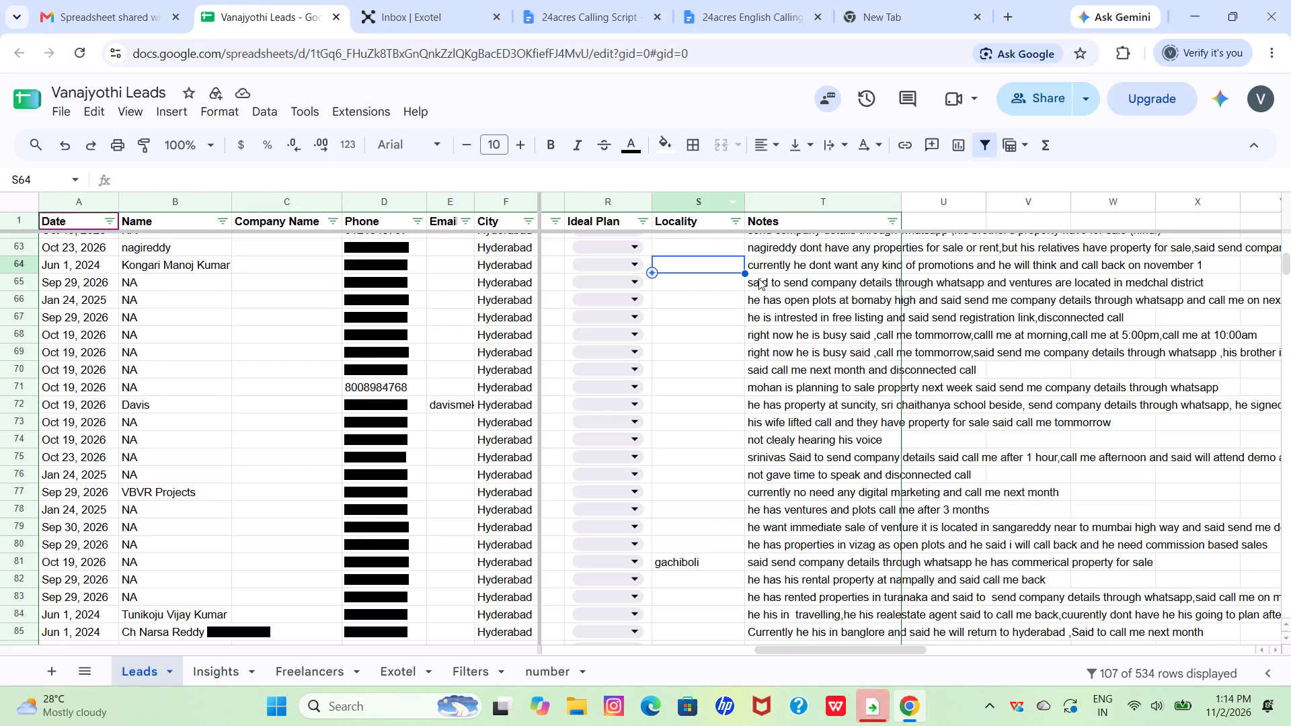
{"action": "left_click", "coordinate": [688, 253]}
{"action": "left_click", "coordinate": [688, 266]}
{"action": "scroll", "coordinate": [688, 266], "scroll_direction": "right", "scroll_amount": 2}
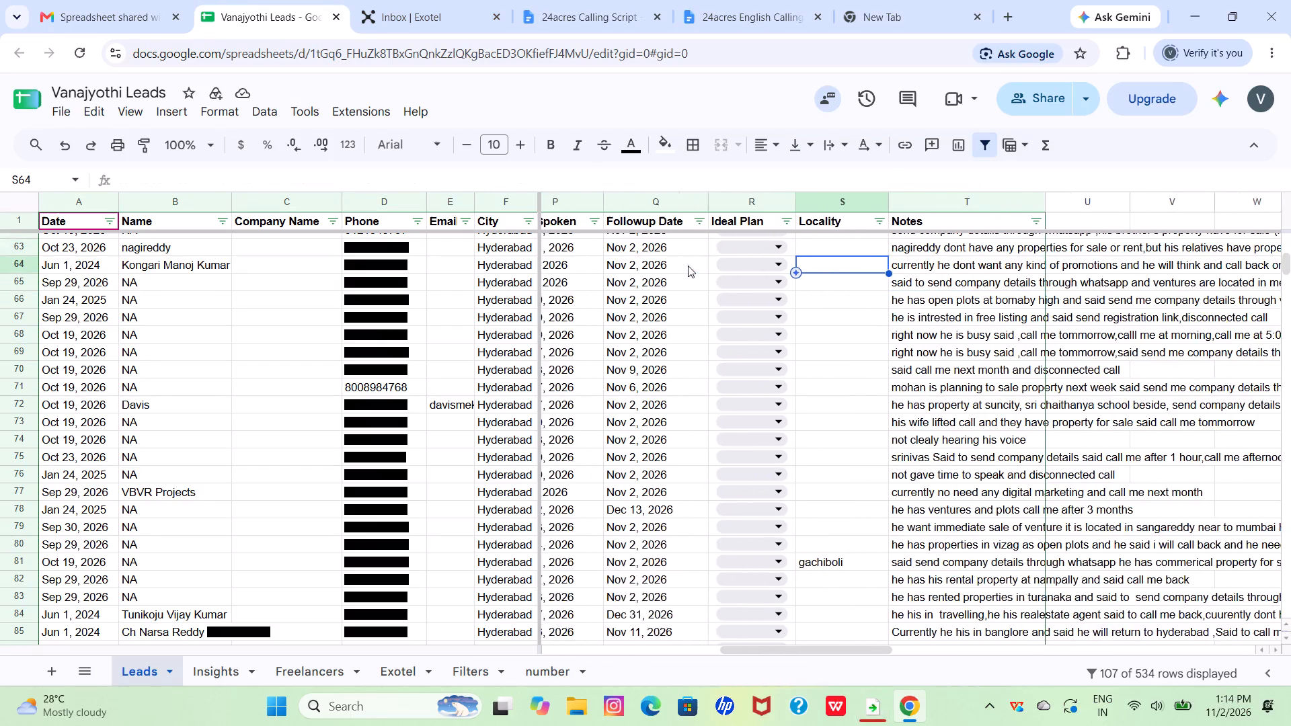
{"action": "scroll", "coordinate": [688, 266], "scroll_direction": "right", "scroll_amount": 3}
{"action": "double_click", "coordinate": [688, 266]}
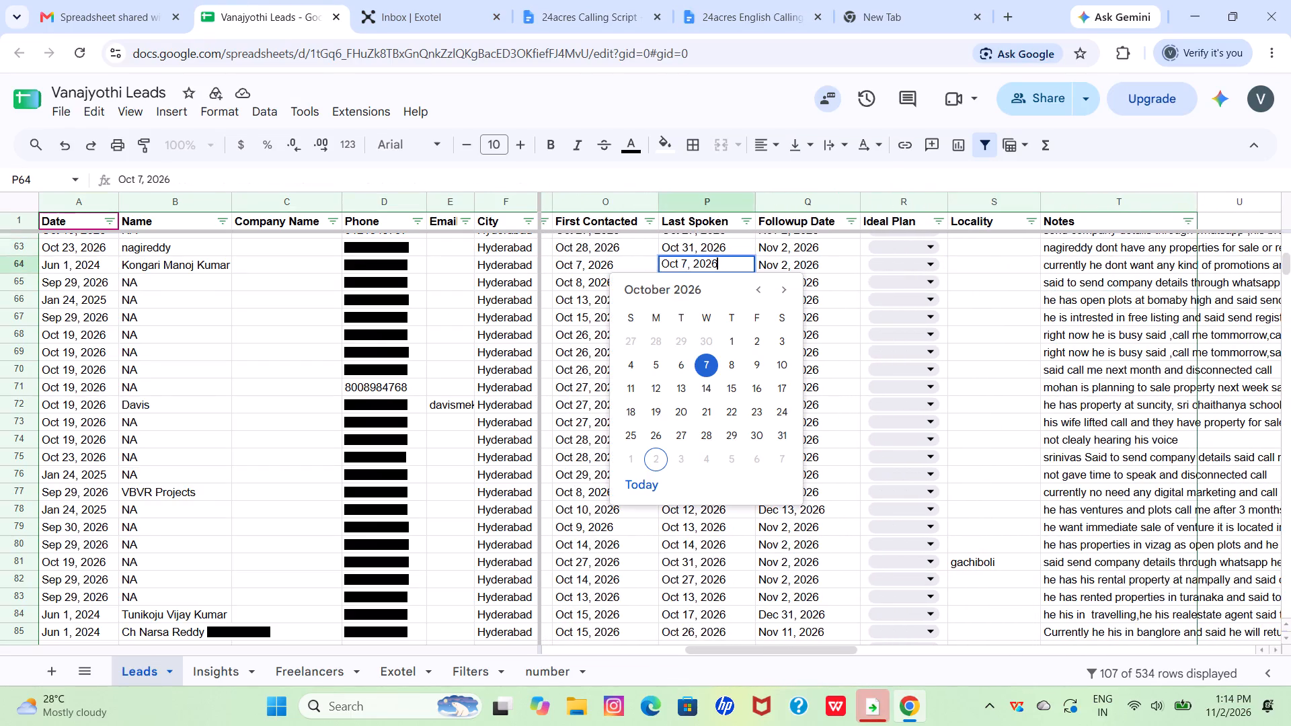
{"action": "left_click", "coordinate": [652, 462]}
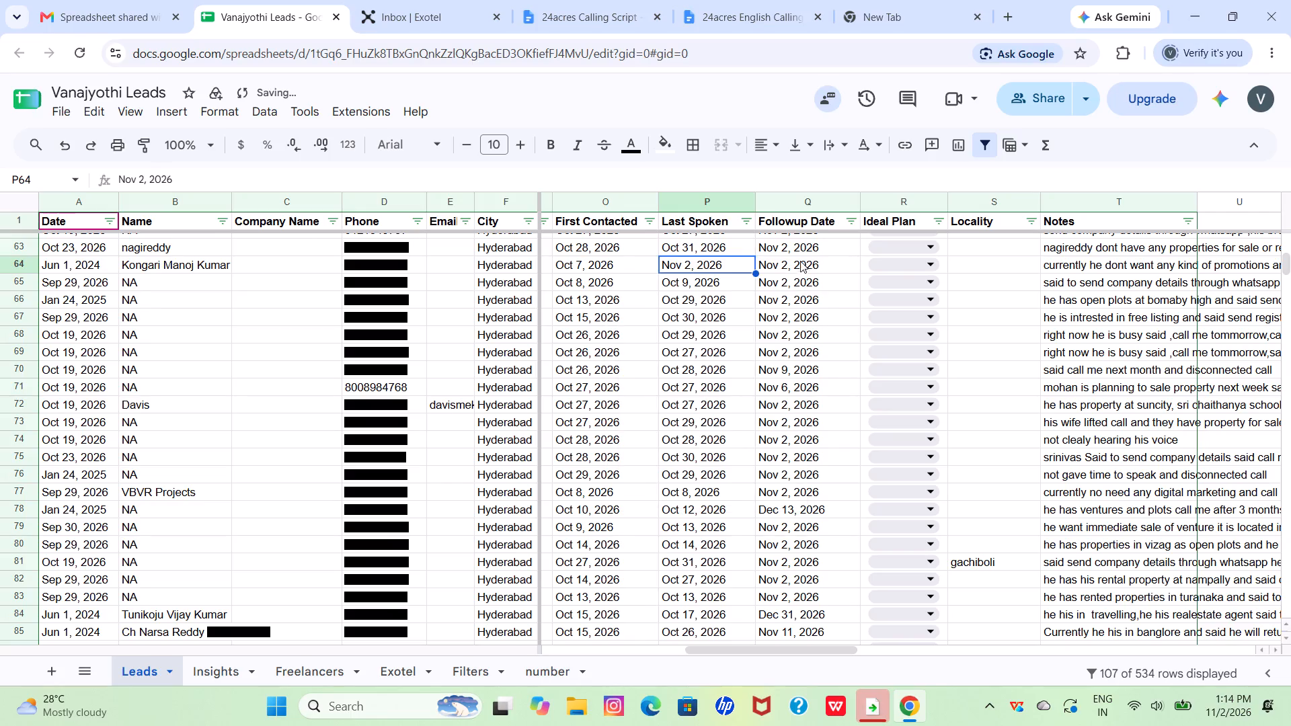
{"action": "double_click", "coordinate": [793, 264]}
{"action": "left_click", "coordinate": [777, 368]}
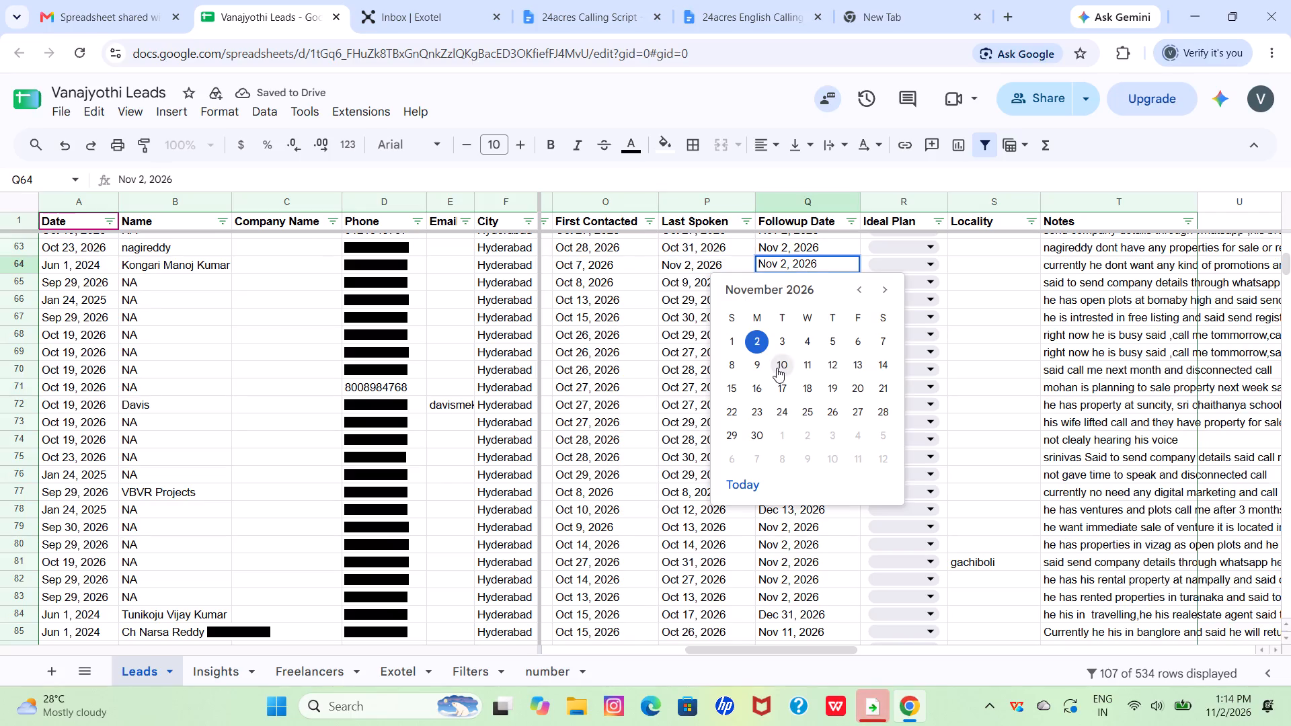
Set the row 64 lead's attempt count to 5 and its Conv count to 2.
{"action": "left_click", "coordinate": [695, 270]}
{"action": "scroll", "coordinate": [695, 270], "scroll_direction": "right", "scroll_amount": 3}
{"action": "left_click", "coordinate": [654, 268]}
{"action": "key", "text": "5"}
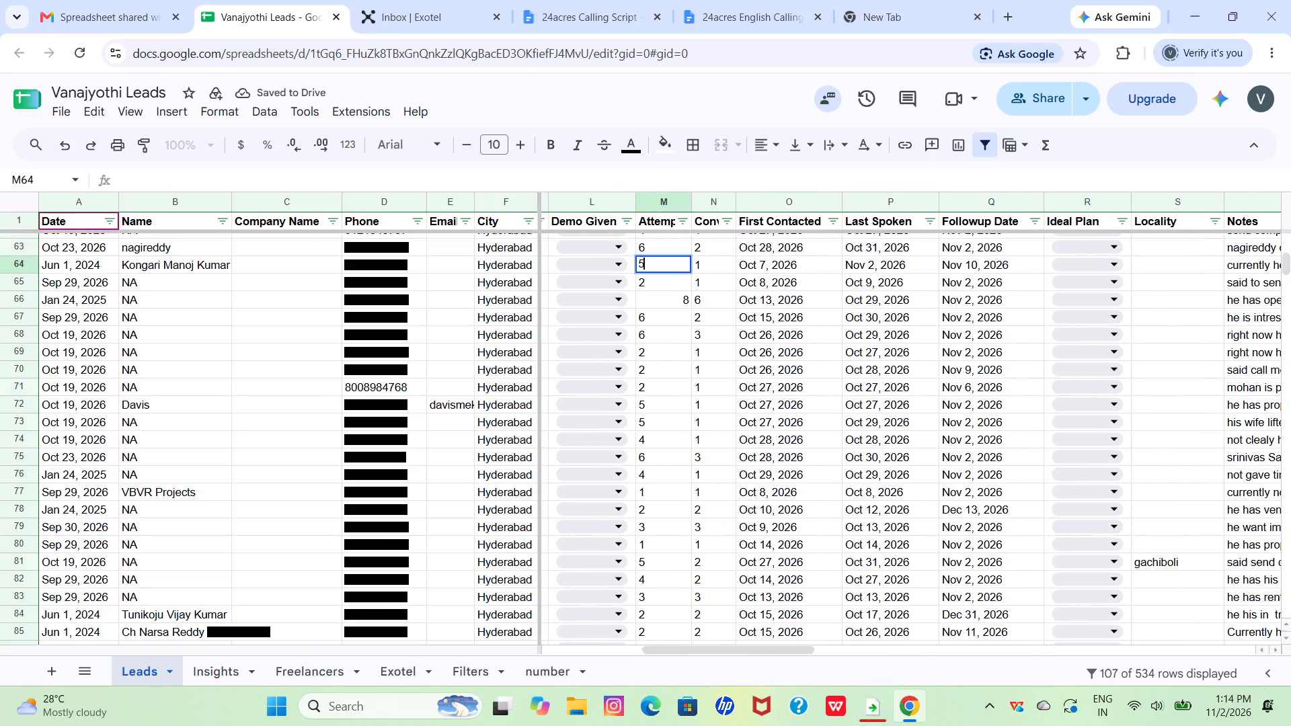
{"action": "left_click", "coordinate": [699, 272]}
{"action": "key", "text": "2"}
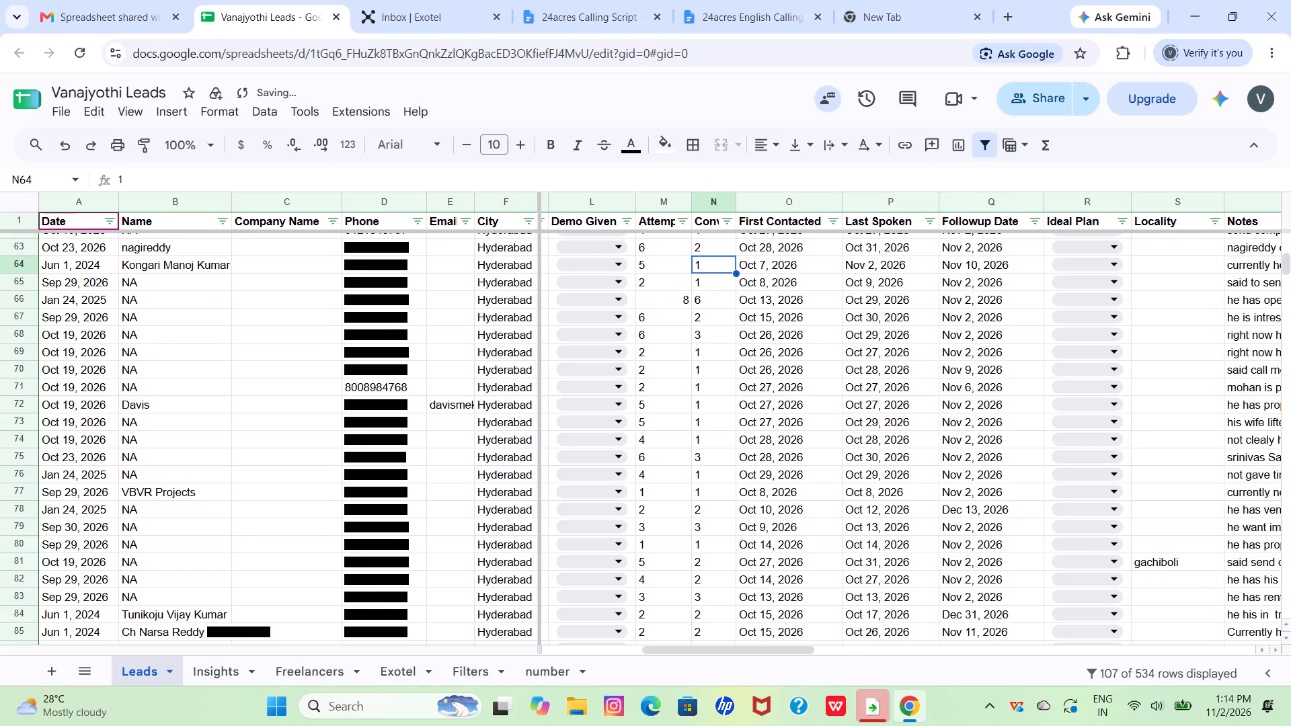
{"action": "left_click", "coordinate": [704, 286]}
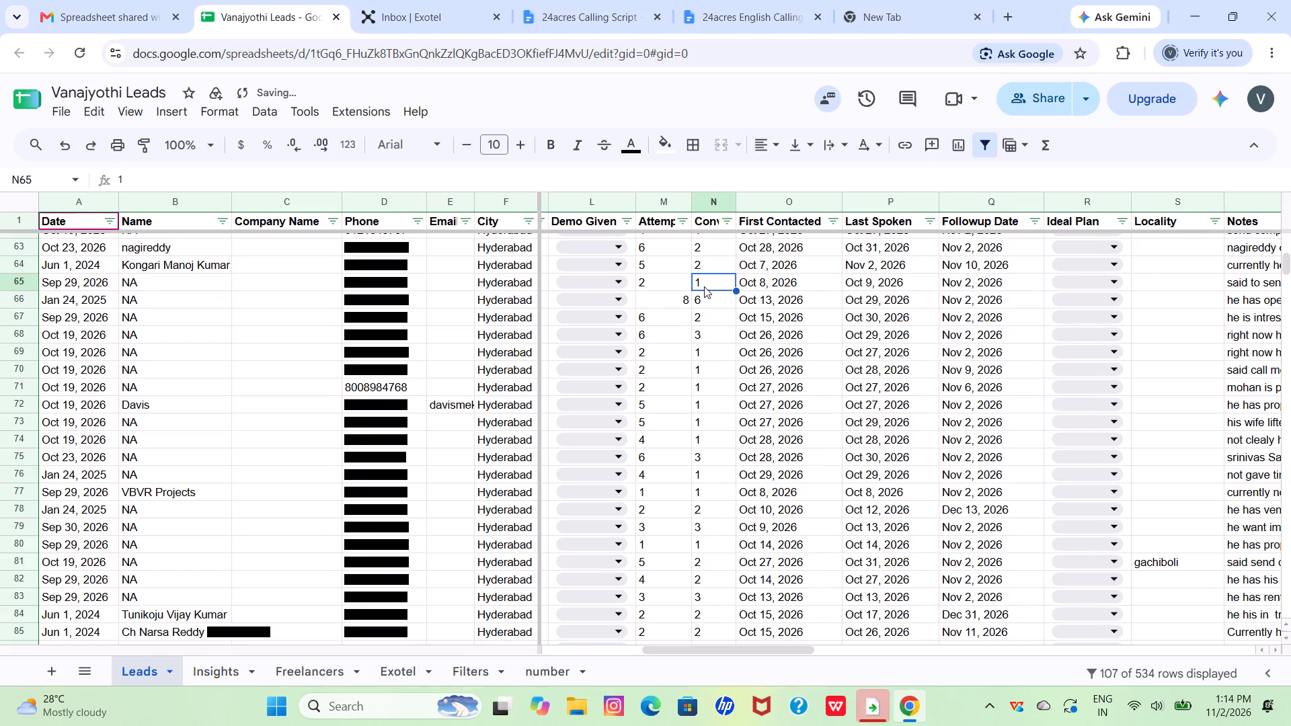
Copy the phone number of the lead in row 64.
{"action": "scroll", "coordinate": [704, 286], "scroll_direction": "left", "scroll_amount": 2}
{"action": "scroll", "coordinate": [704, 286], "scroll_direction": "right", "scroll_amount": 1}
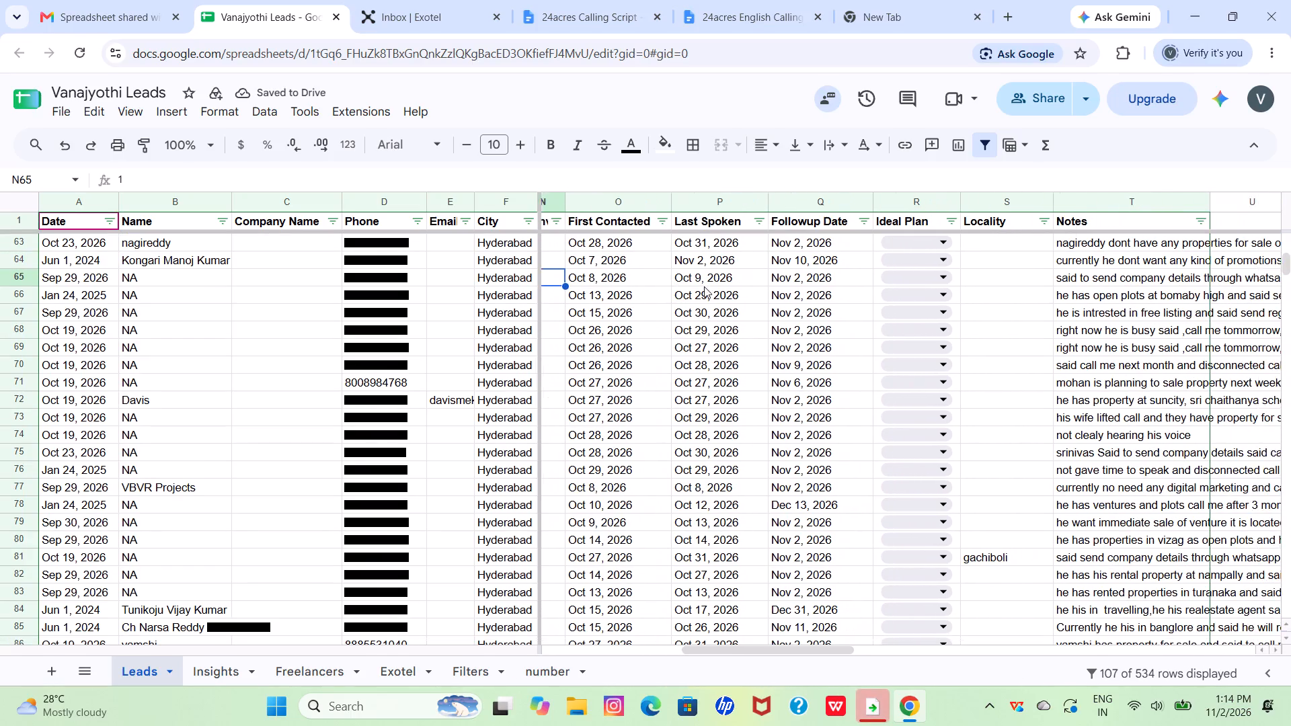
{"action": "scroll", "coordinate": [704, 286], "scroll_direction": "right", "scroll_amount": 1}
{"action": "left_click", "coordinate": [385, 266]}
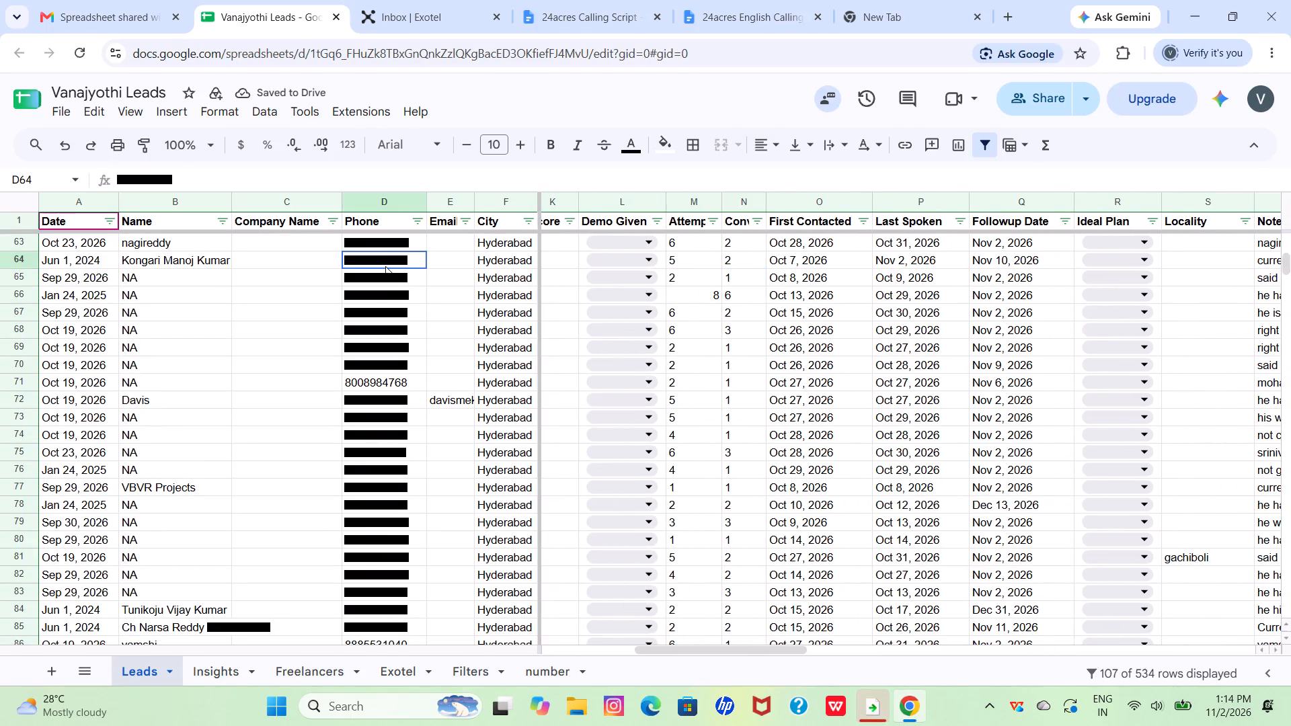
{"action": "key", "text": "ctrl+c"}
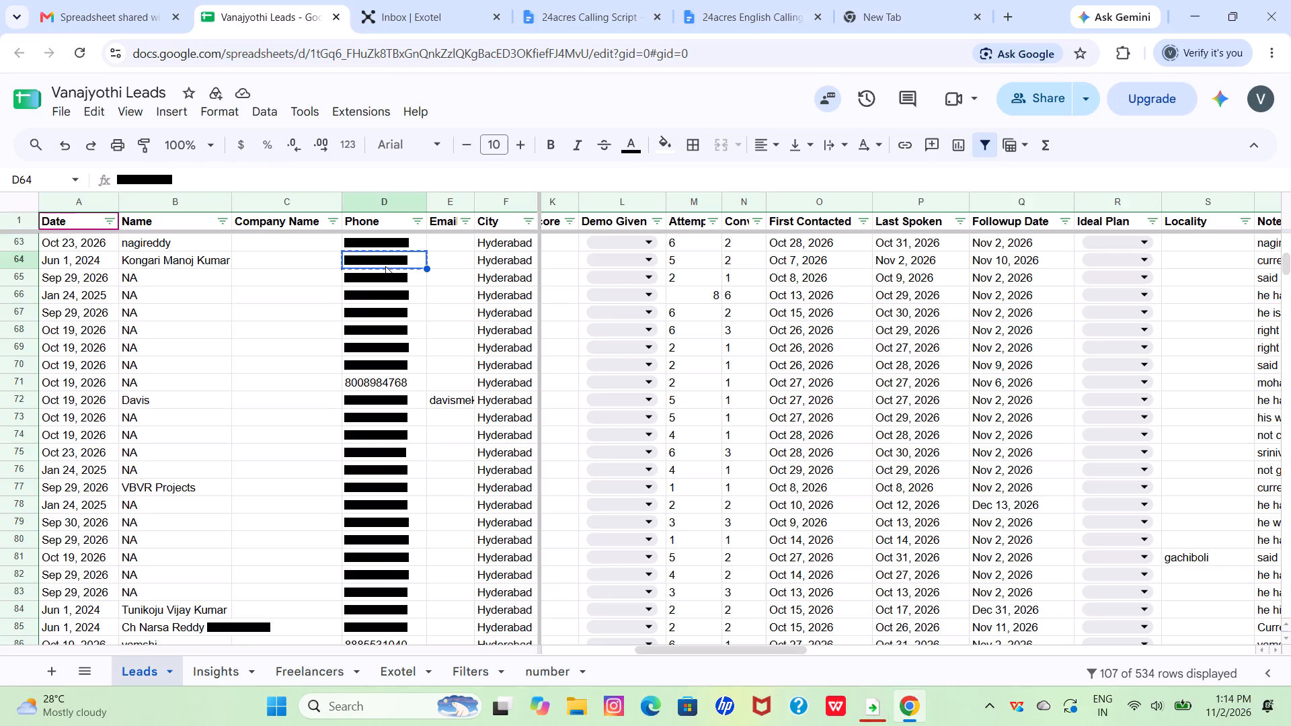
Bring up the Windows list of installed apps.
{"action": "left_click", "coordinate": [276, 707]}
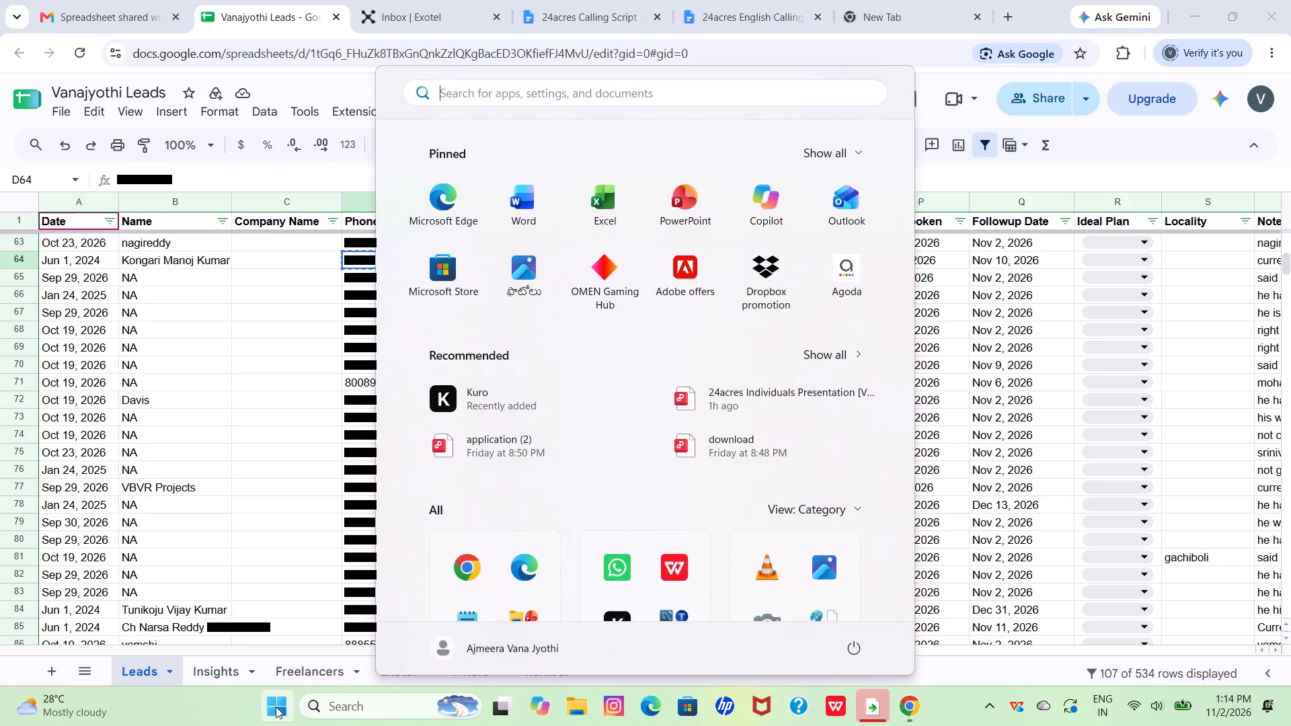
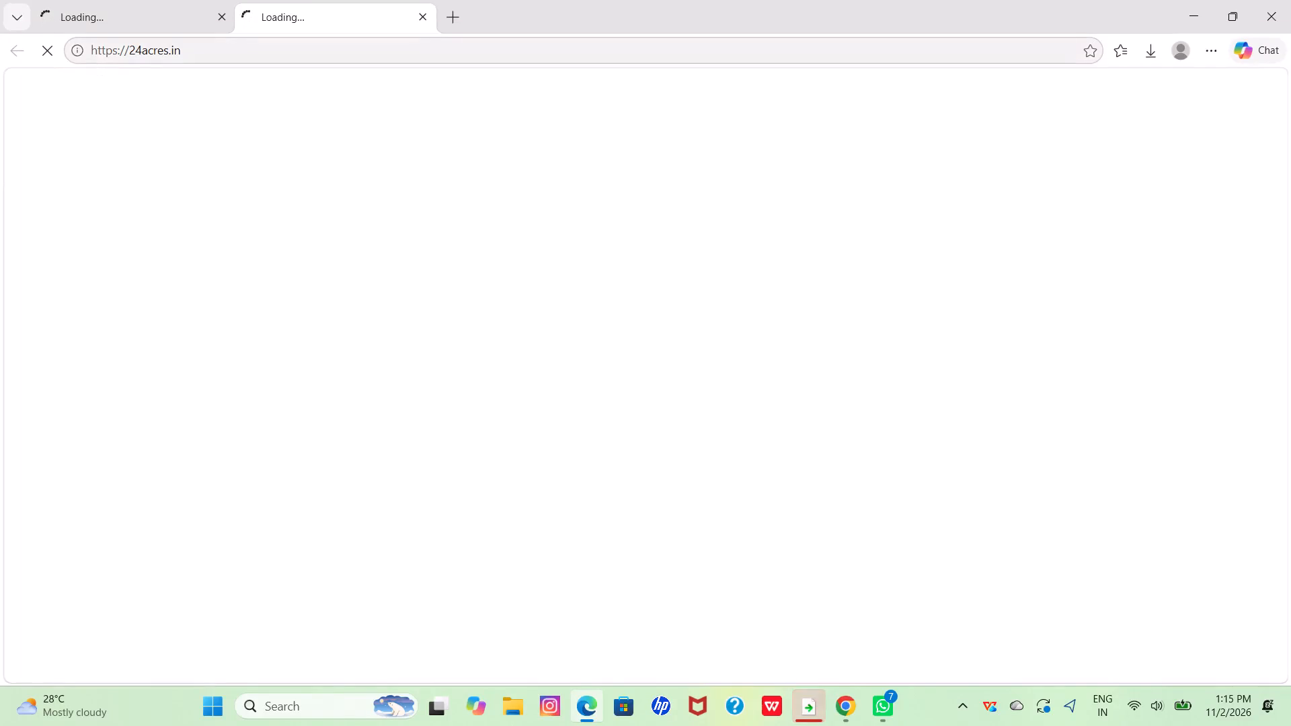
{"action": "double_click", "coordinate": [91, 52]}
{"action": "key", "text": "ctrl+c"}
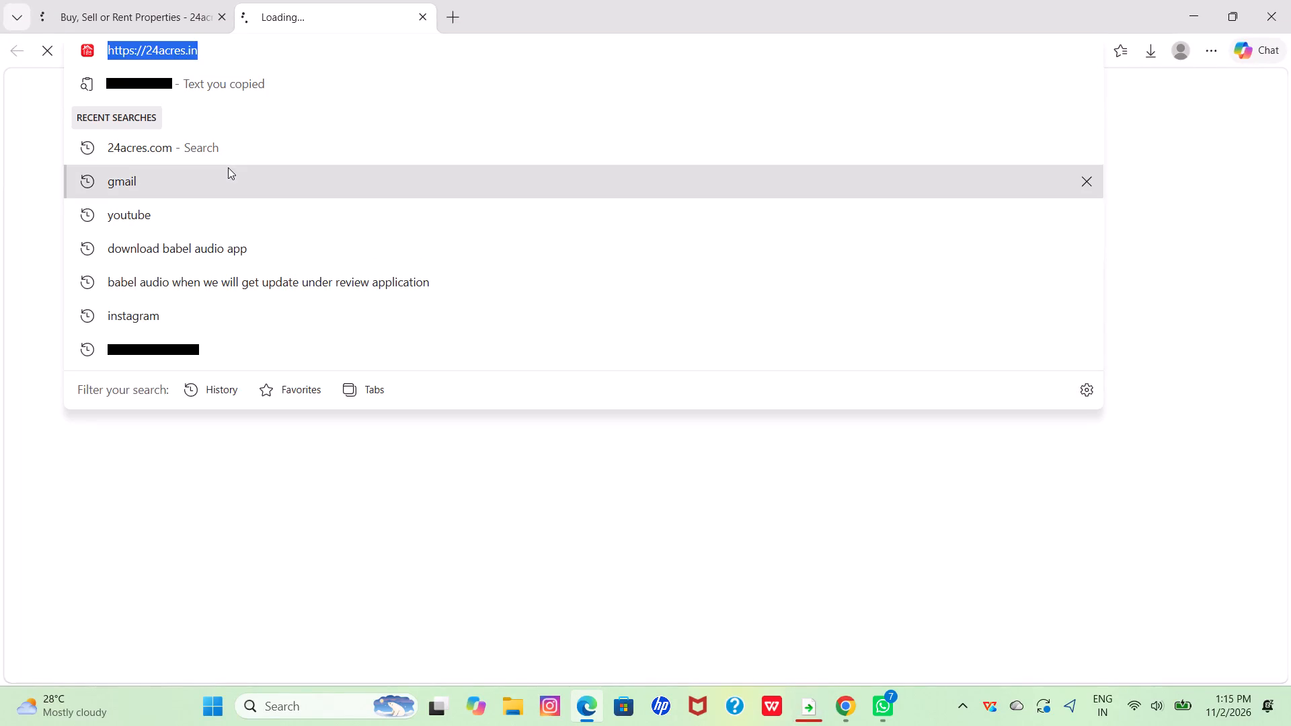
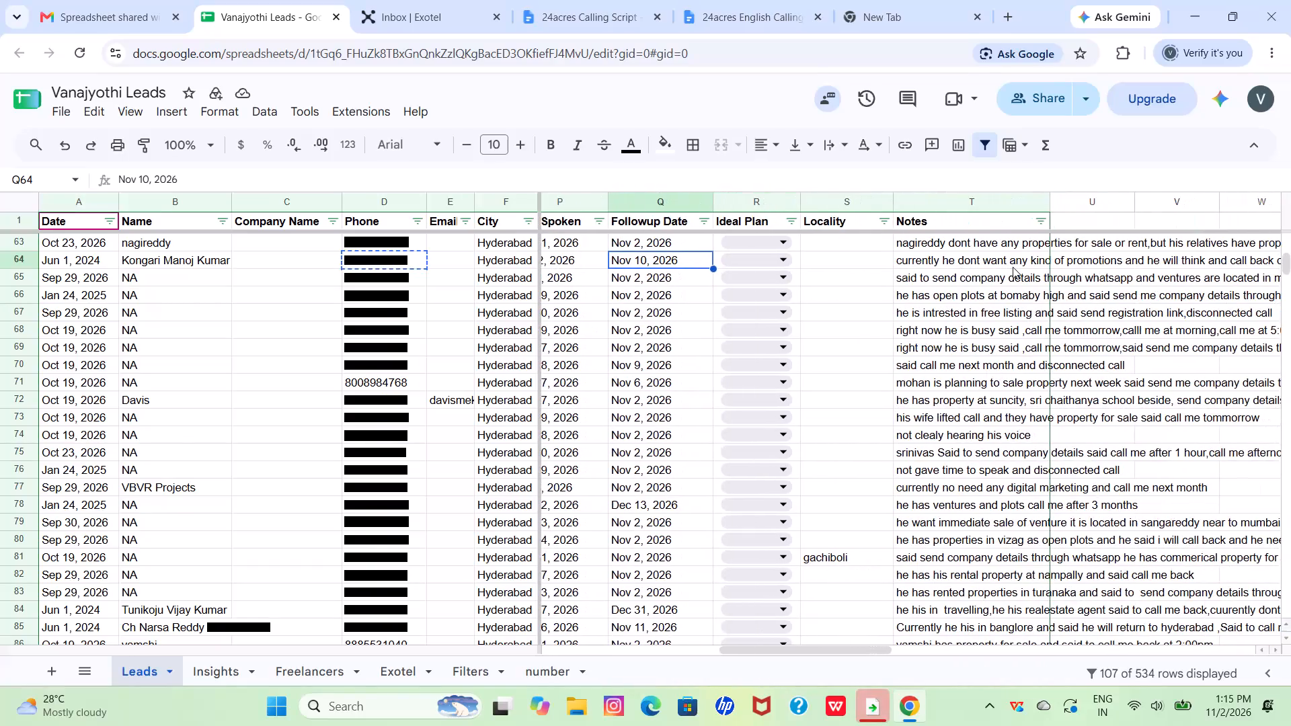
Set the follow-up date of the lead in row 64 to Nov 3, 2026.
{"action": "scroll", "coordinate": [1013, 267], "scroll_direction": "left", "scroll_amount": 1}
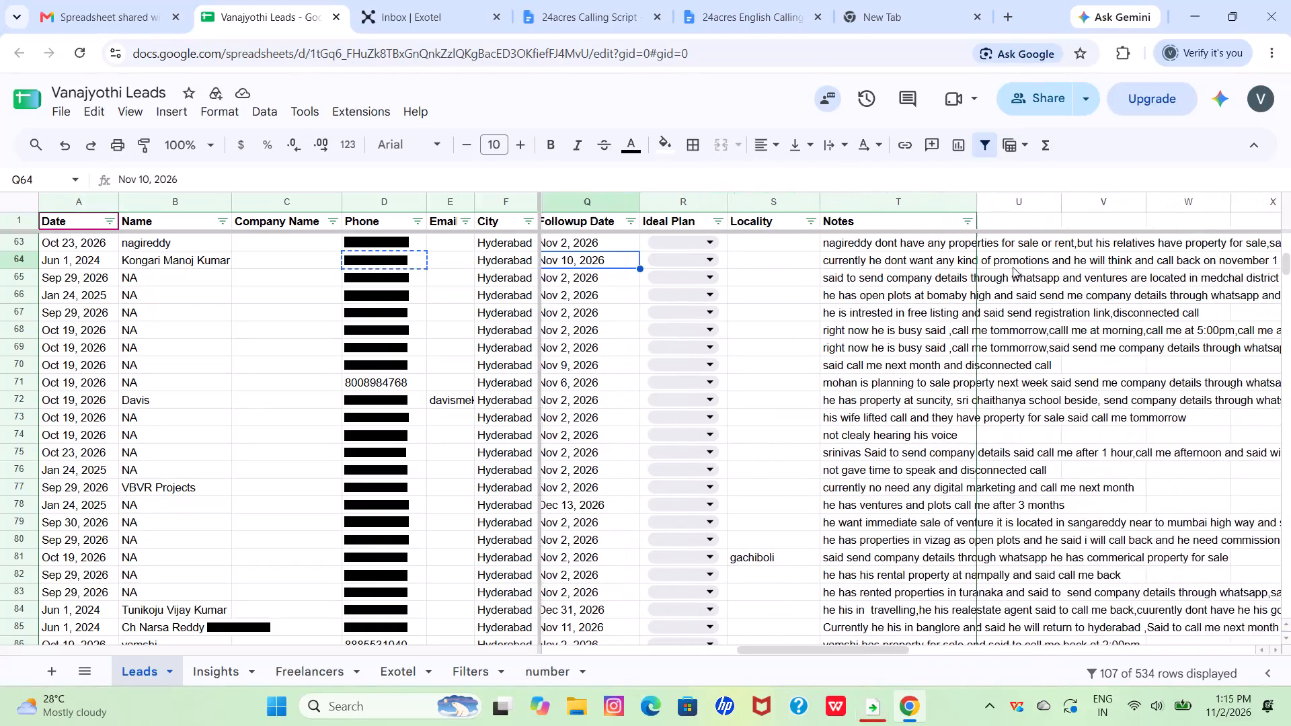
{"action": "scroll", "coordinate": [1013, 267], "scroll_direction": "right", "scroll_amount": 4}
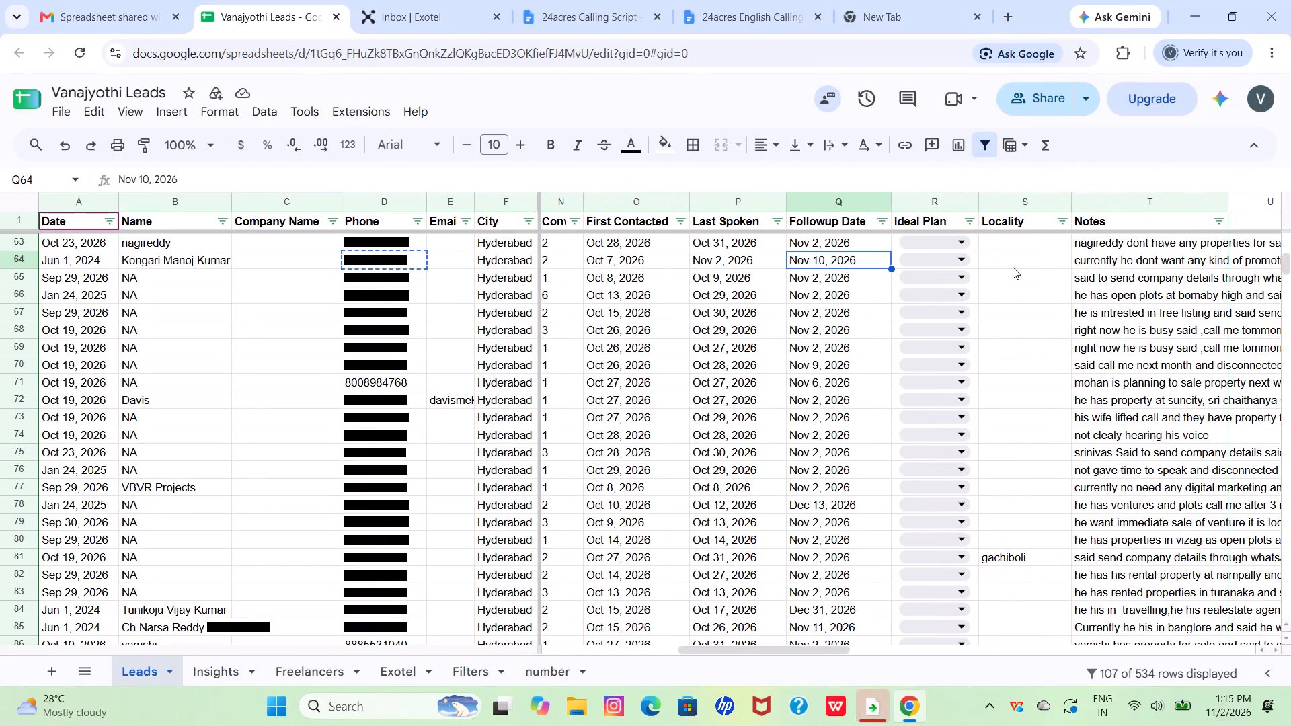
{"action": "double_click", "coordinate": [811, 268]}
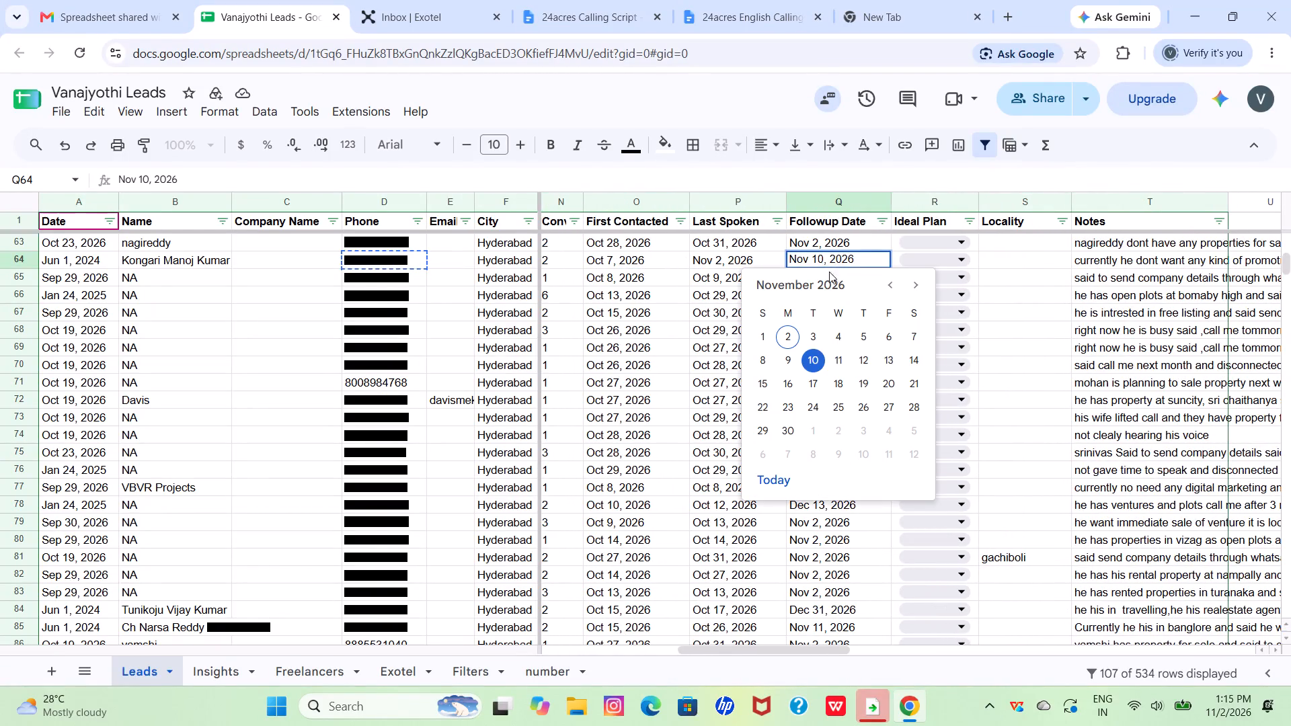
{"action": "left_click", "coordinate": [817, 336]}
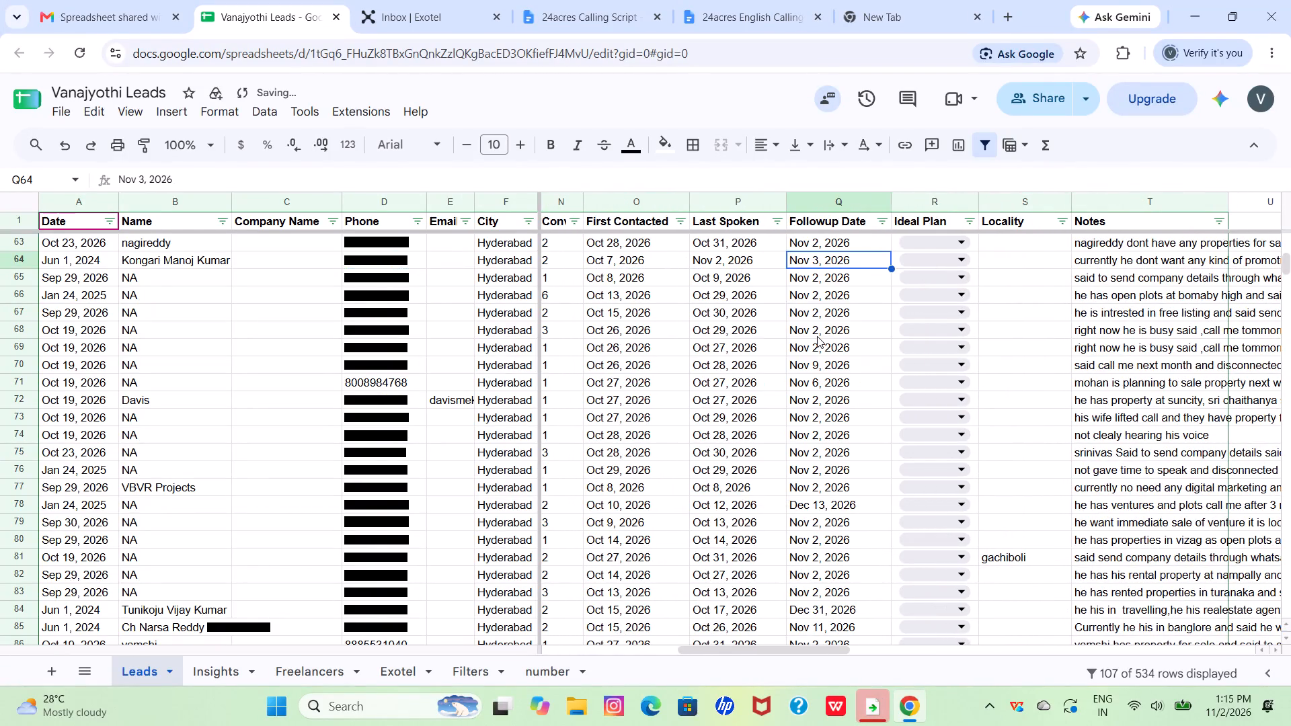
Review the row 65 lead's notes, contact dates and attempt and conversation counts.
{"action": "left_click", "coordinate": [818, 272]}
{"action": "scroll", "coordinate": [818, 272], "scroll_direction": "right", "scroll_amount": 1}
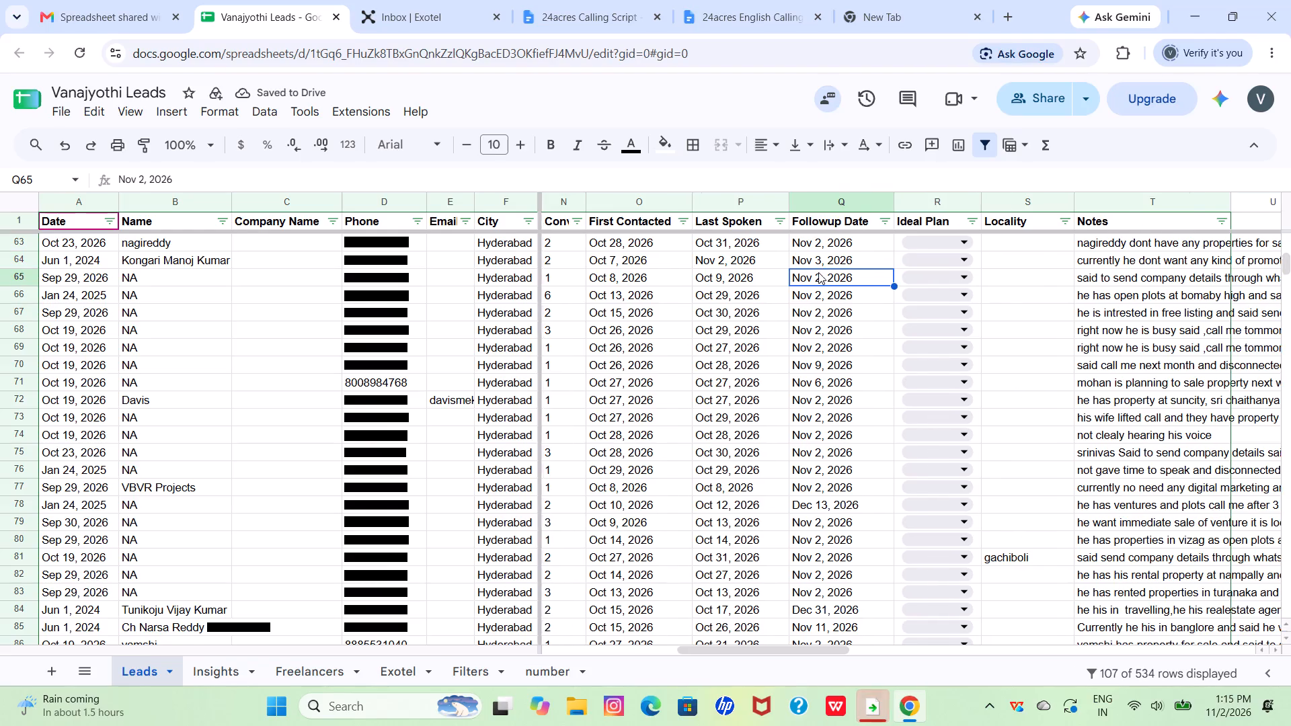
{"action": "scroll", "coordinate": [818, 272], "scroll_direction": "right", "scroll_amount": 1}
{"action": "scroll", "coordinate": [818, 272], "scroll_direction": "left", "scroll_amount": 3}
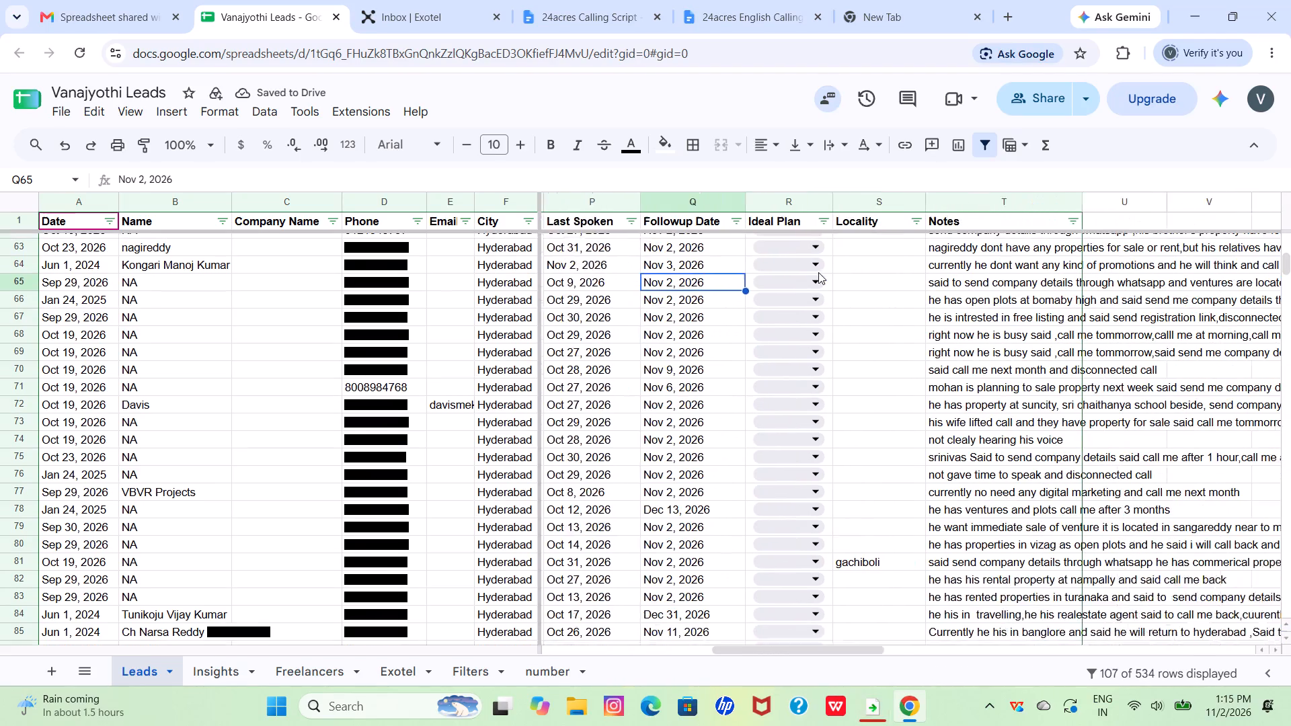
{"action": "scroll", "coordinate": [818, 272], "scroll_direction": "left", "scroll_amount": 1}
{"action": "scroll", "coordinate": [818, 272], "scroll_direction": "right", "scroll_amount": 2}
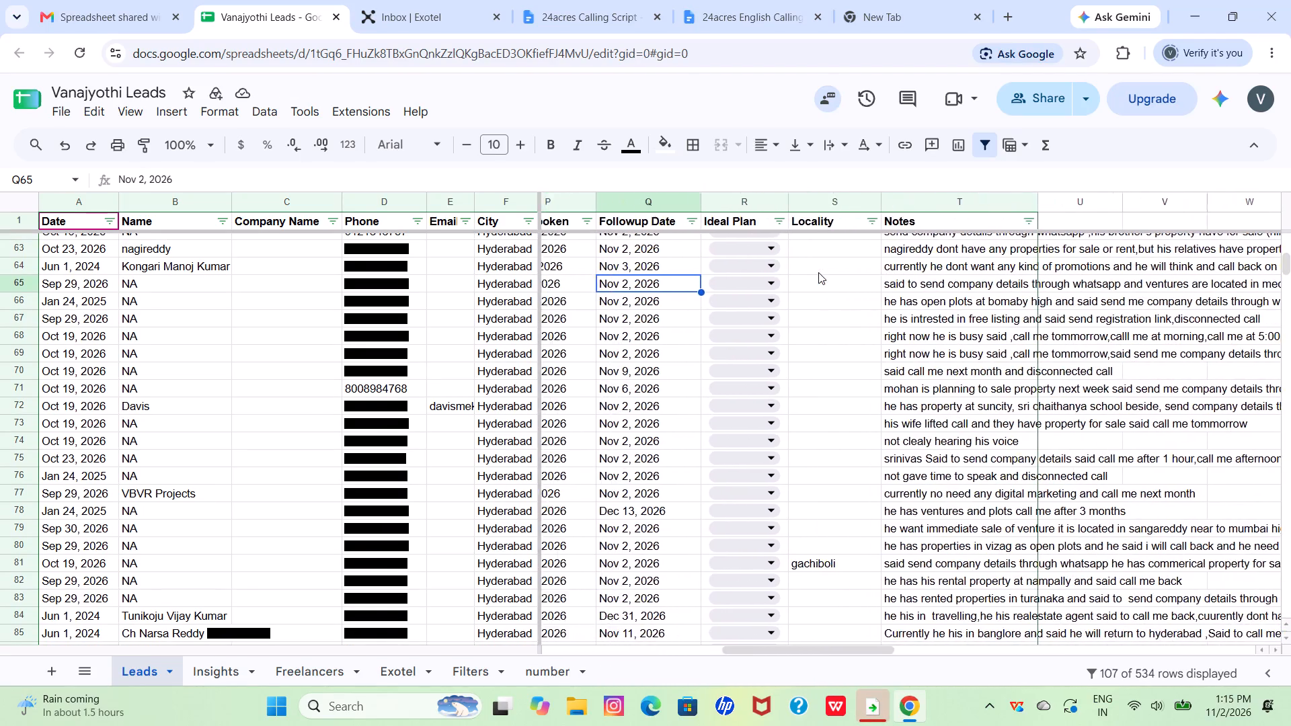
{"action": "scroll", "coordinate": [818, 272], "scroll_direction": "right", "scroll_amount": 5}
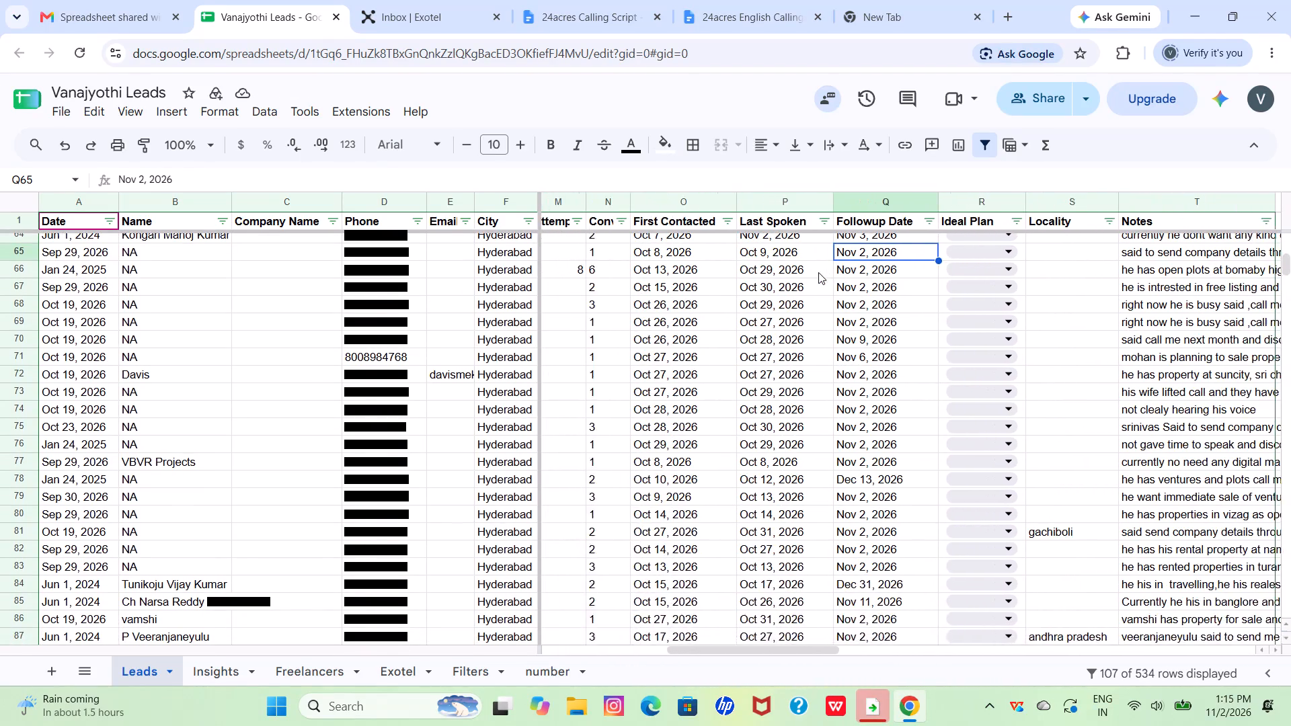
{"action": "scroll", "coordinate": [818, 272], "scroll_direction": "right", "scroll_amount": 1}
Select the phone number of the lead in row 65.
{"action": "left_click", "coordinate": [408, 257]}
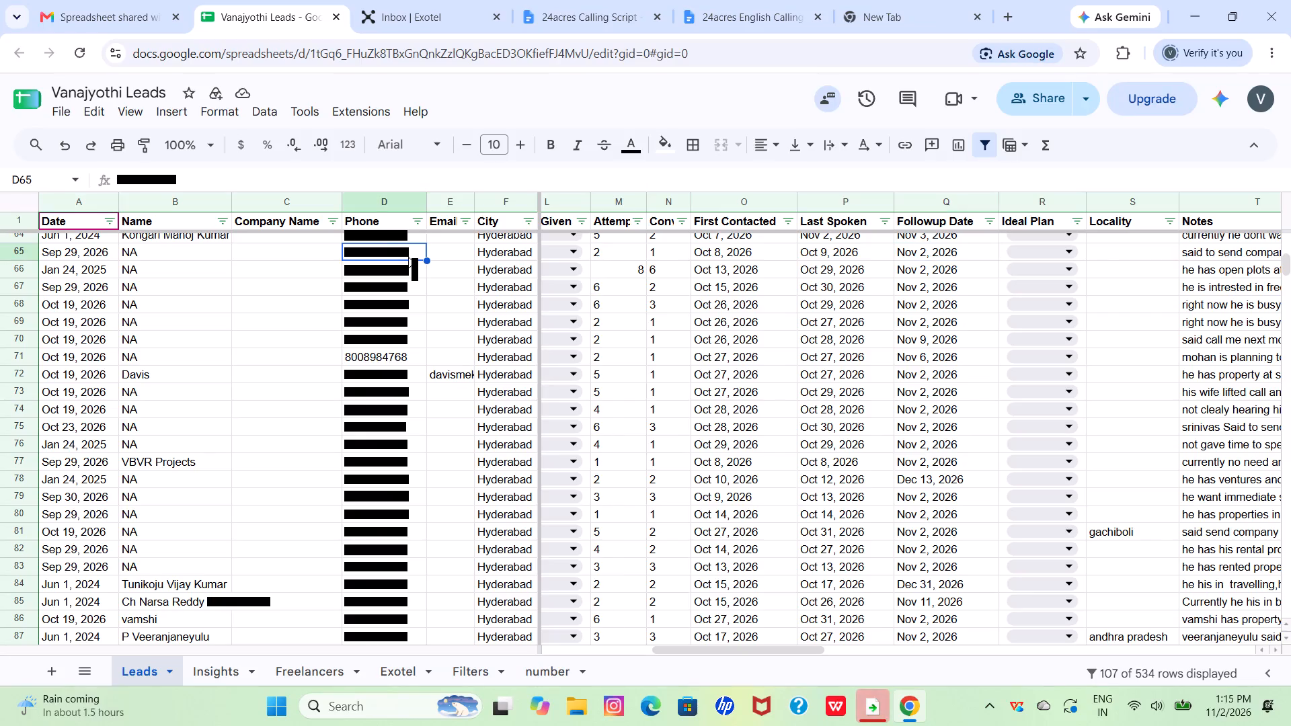
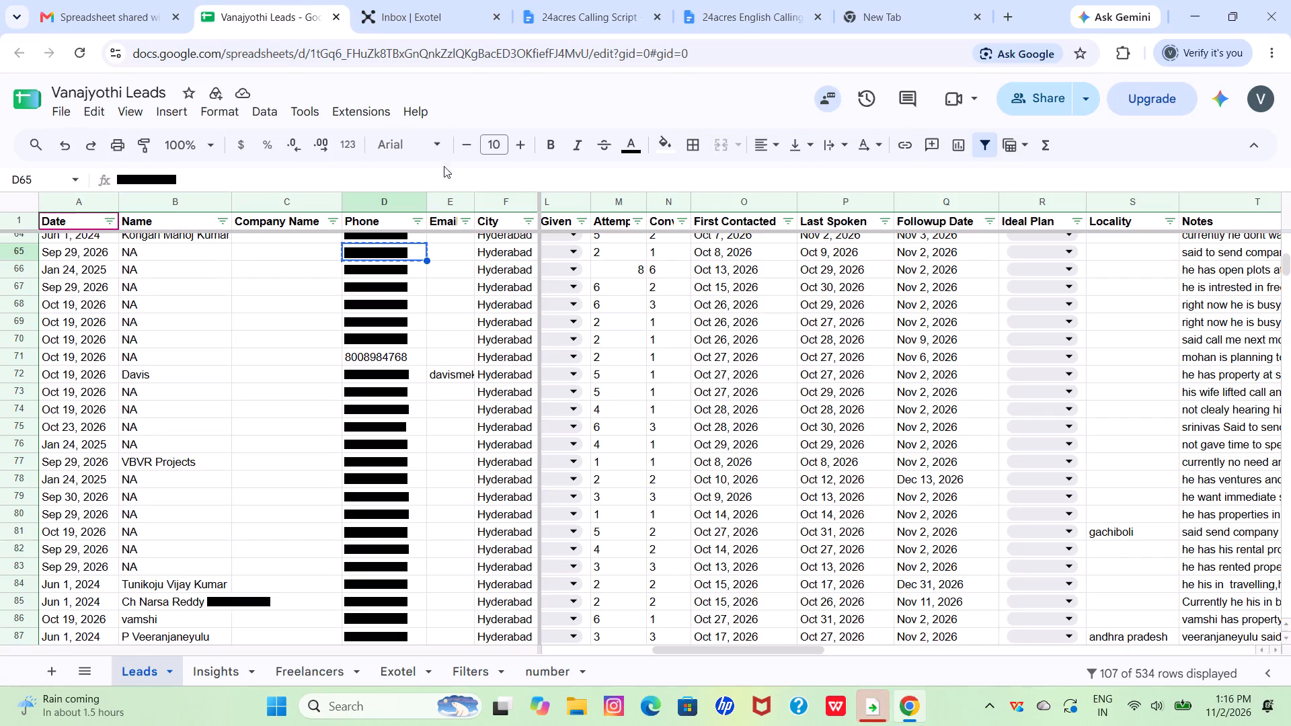
Review the row 65 lead's phone number, last-spoken and follow-up dates, locality and notes.
{"action": "left_click", "coordinate": [812, 241]}
{"action": "left_click", "coordinate": [823, 256]}
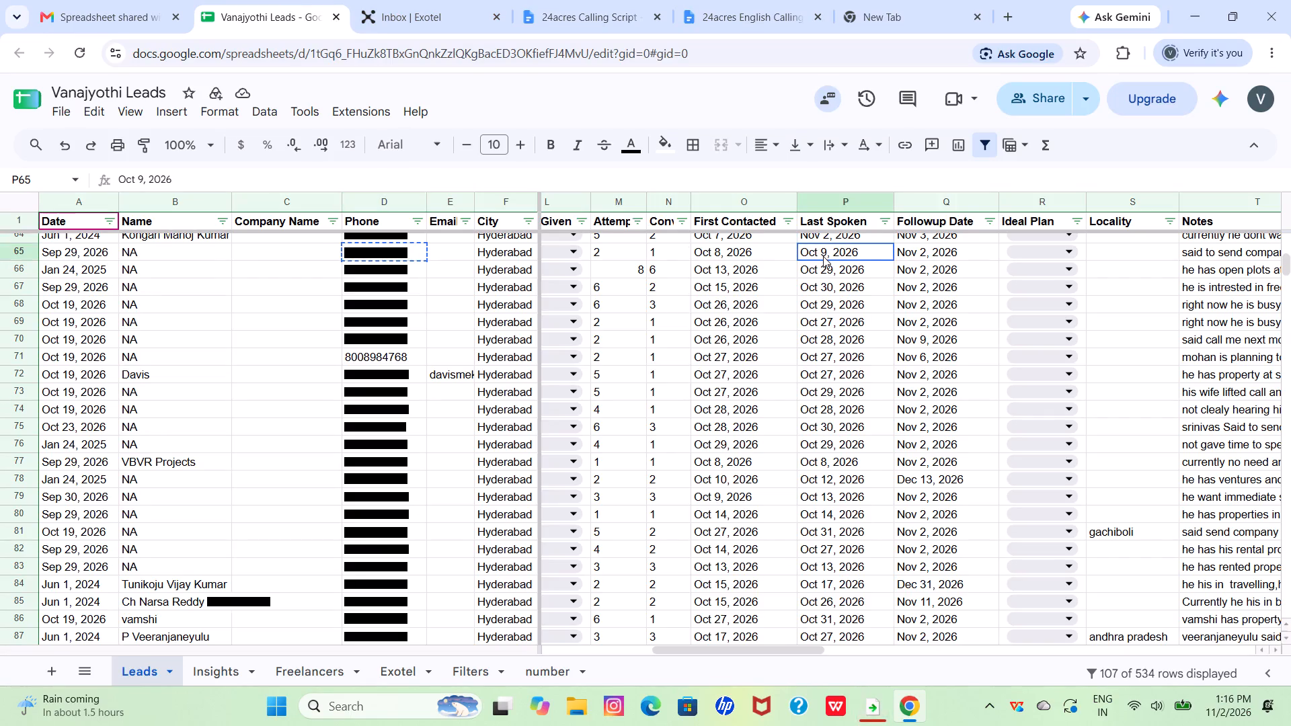
{"action": "scroll", "coordinate": [823, 256], "scroll_direction": "left", "scroll_amount": 6}
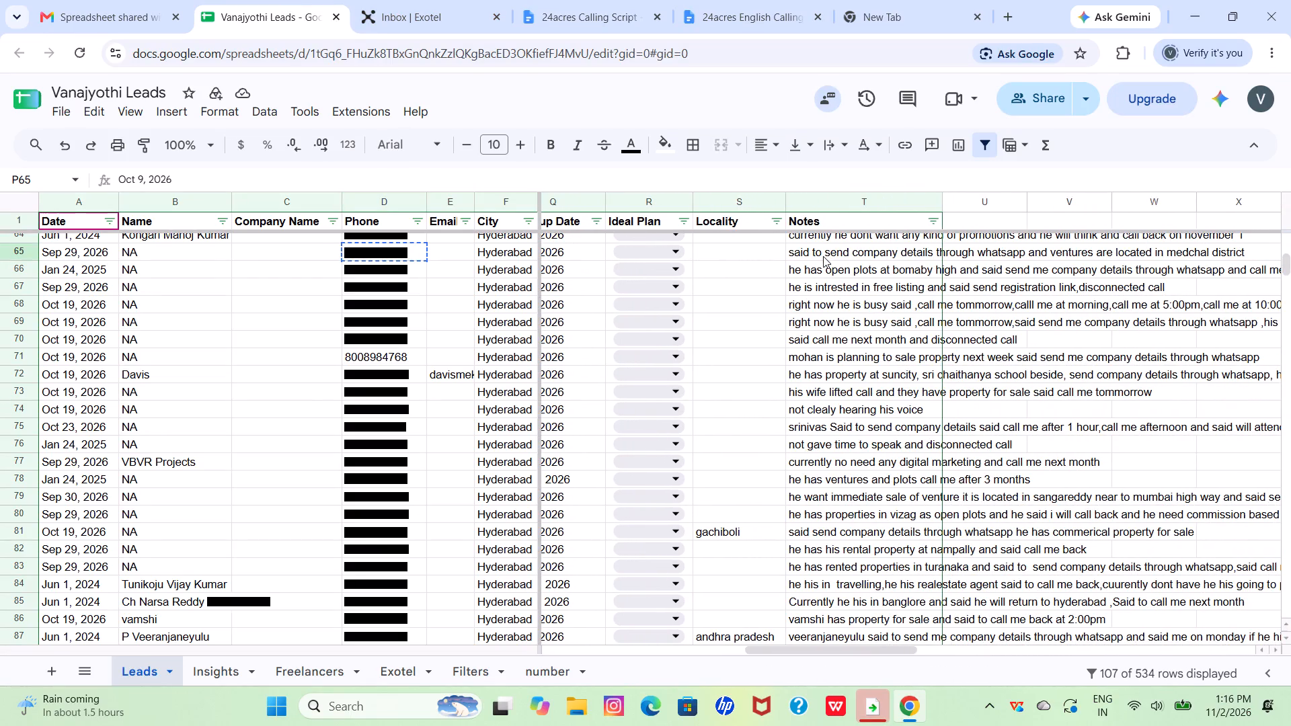
{"action": "left_click", "coordinate": [753, 257]}
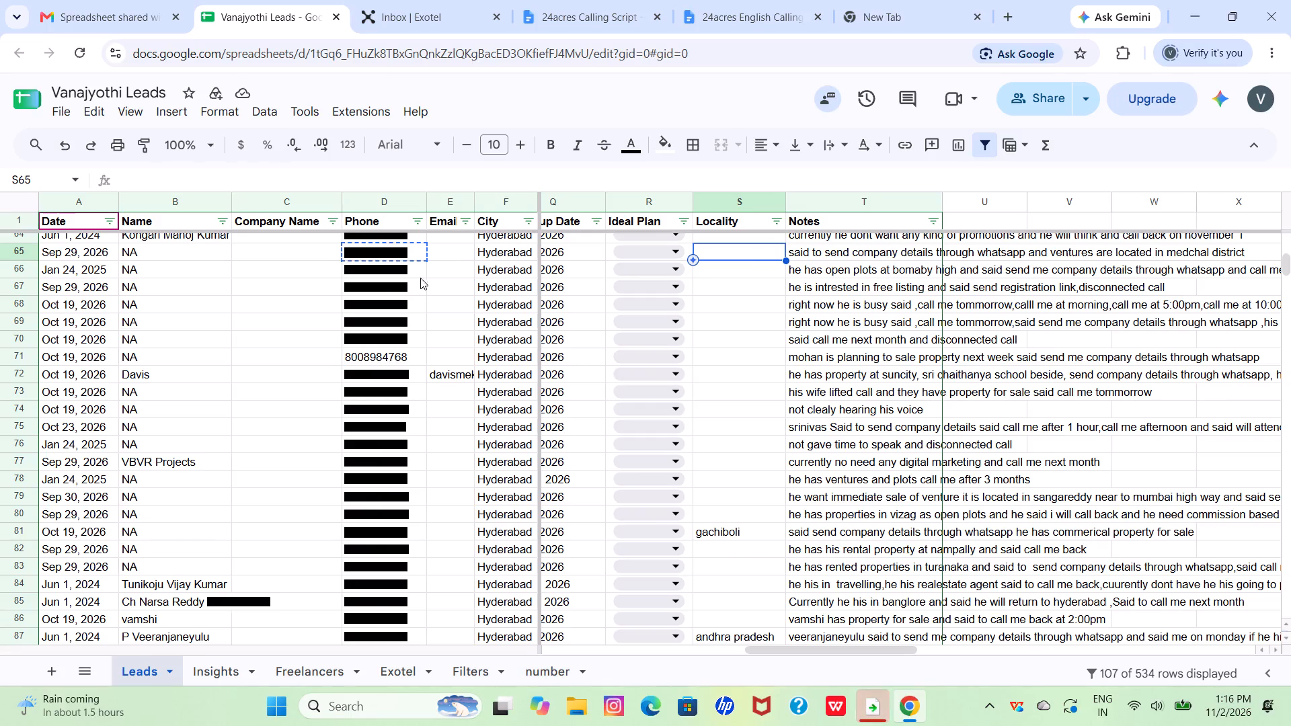
{"action": "left_click", "coordinate": [407, 256]}
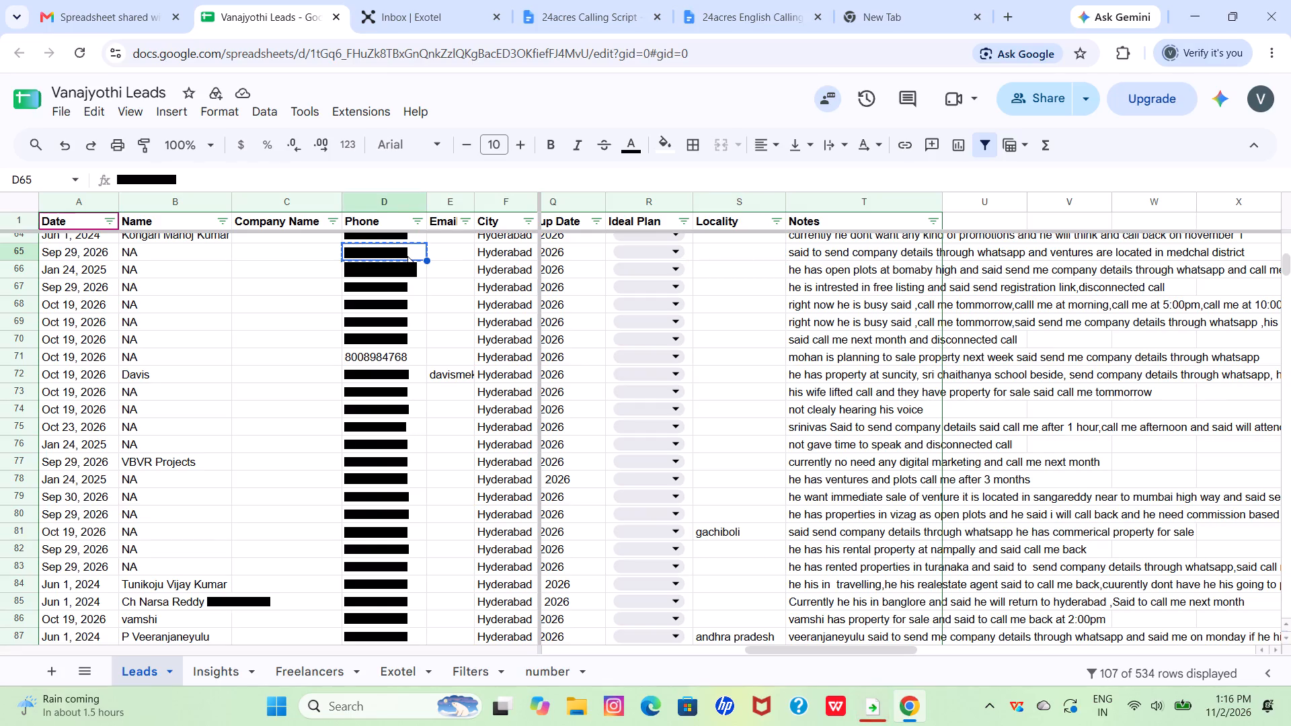
{"action": "double_click", "coordinate": [814, 256]}
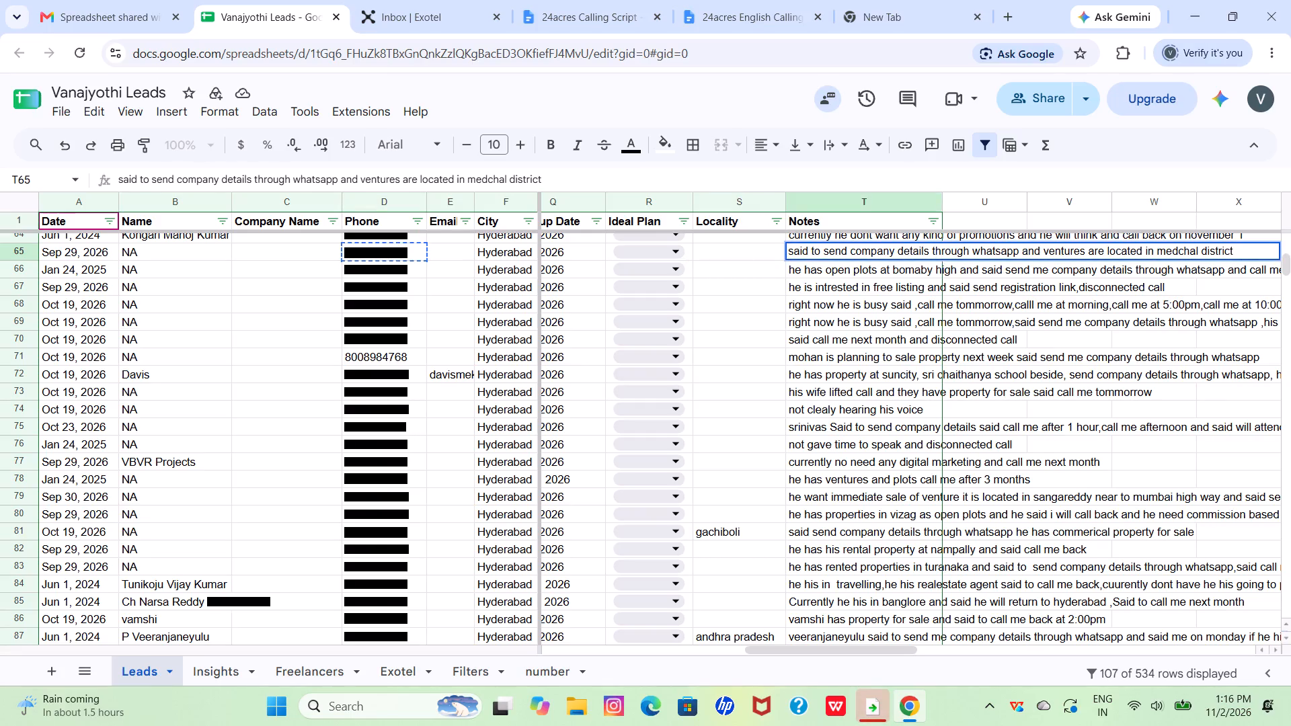
{"action": "left_click", "coordinate": [767, 259]}
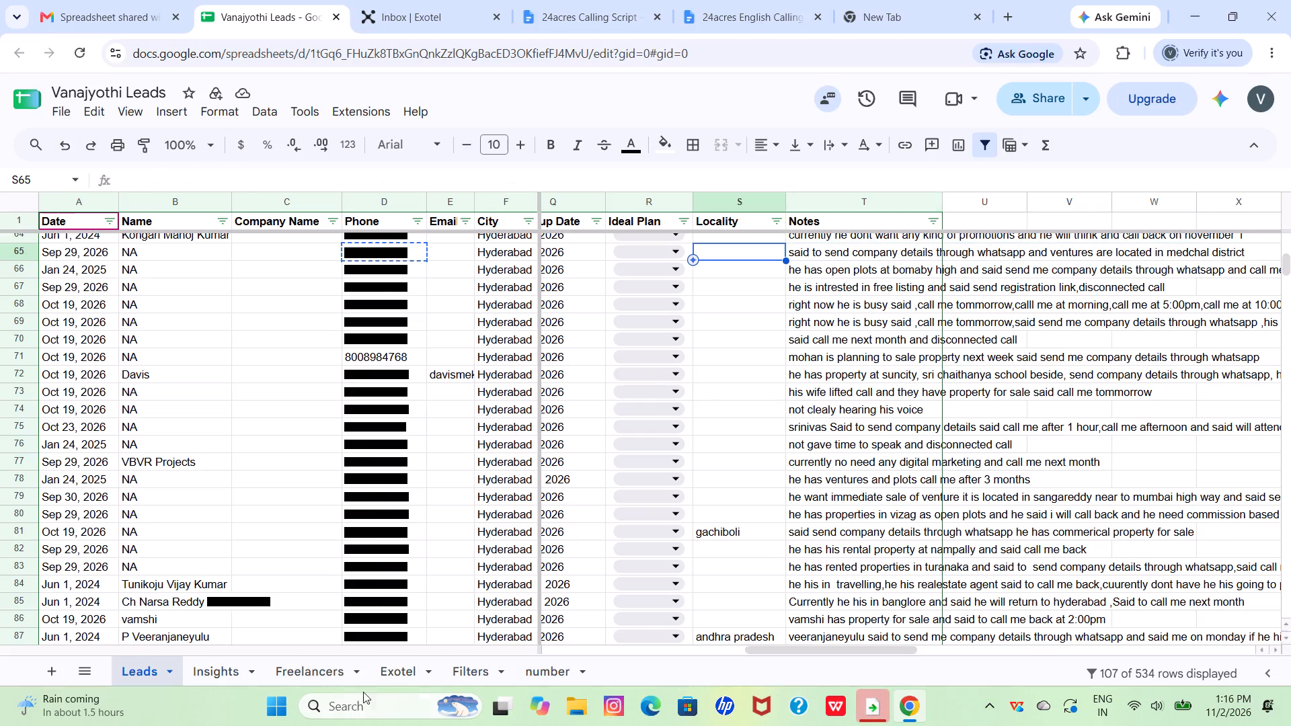
{"action": "scroll", "coordinate": [724, 534], "scroll_direction": "right", "scroll_amount": 2}
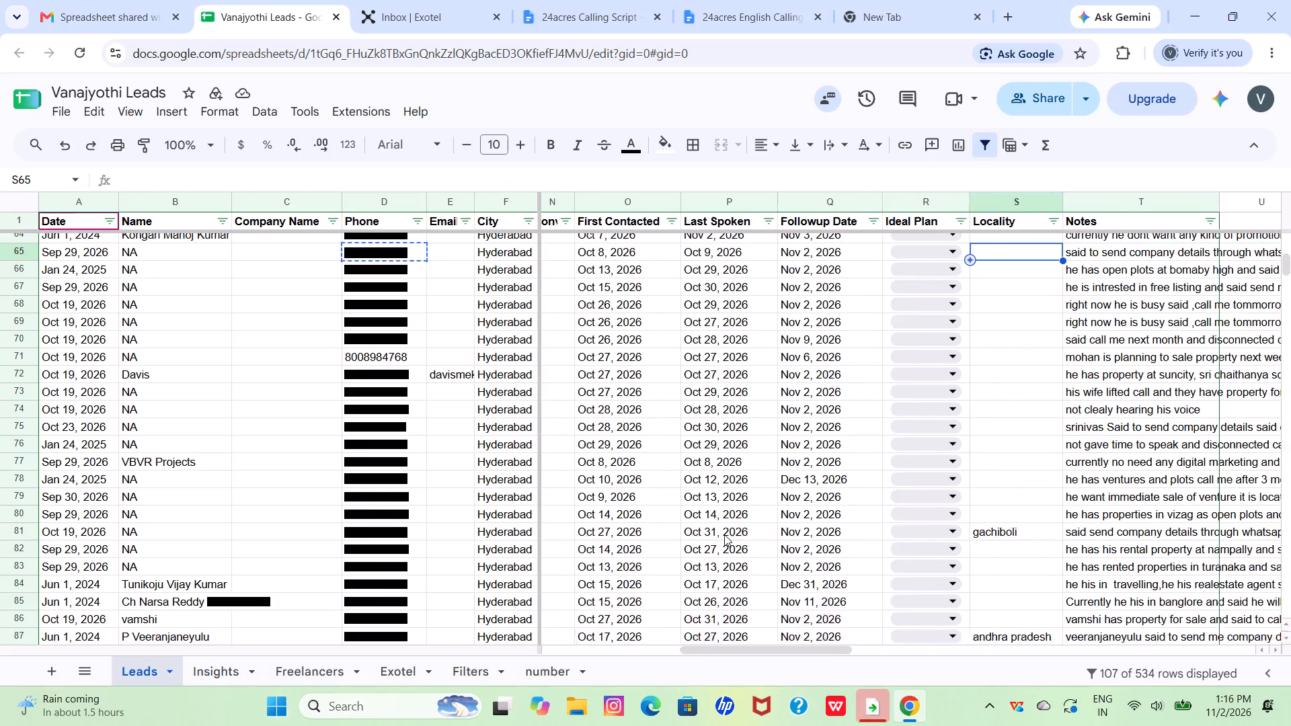
{"action": "scroll", "coordinate": [724, 534], "scroll_direction": "right", "scroll_amount": 1}
{"action": "left_click", "coordinate": [761, 247]}
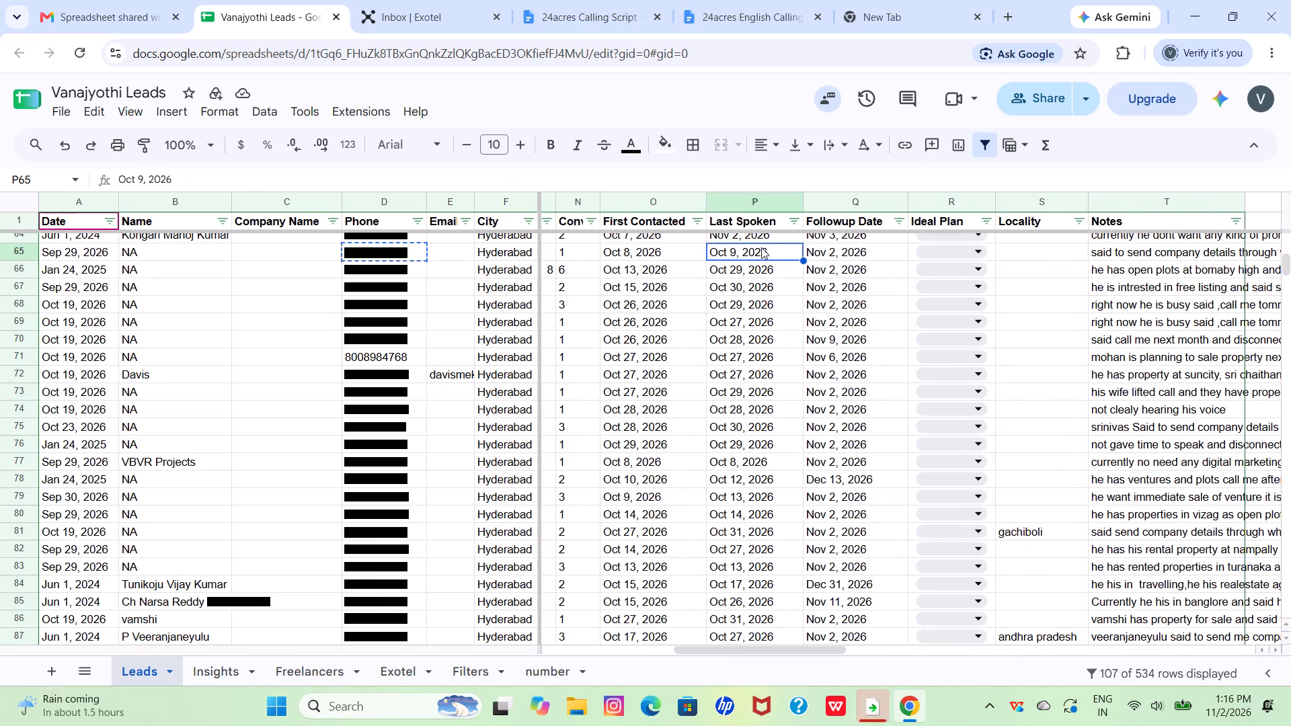
{"action": "scroll", "coordinate": [761, 247], "scroll_direction": "right", "scroll_amount": 3}
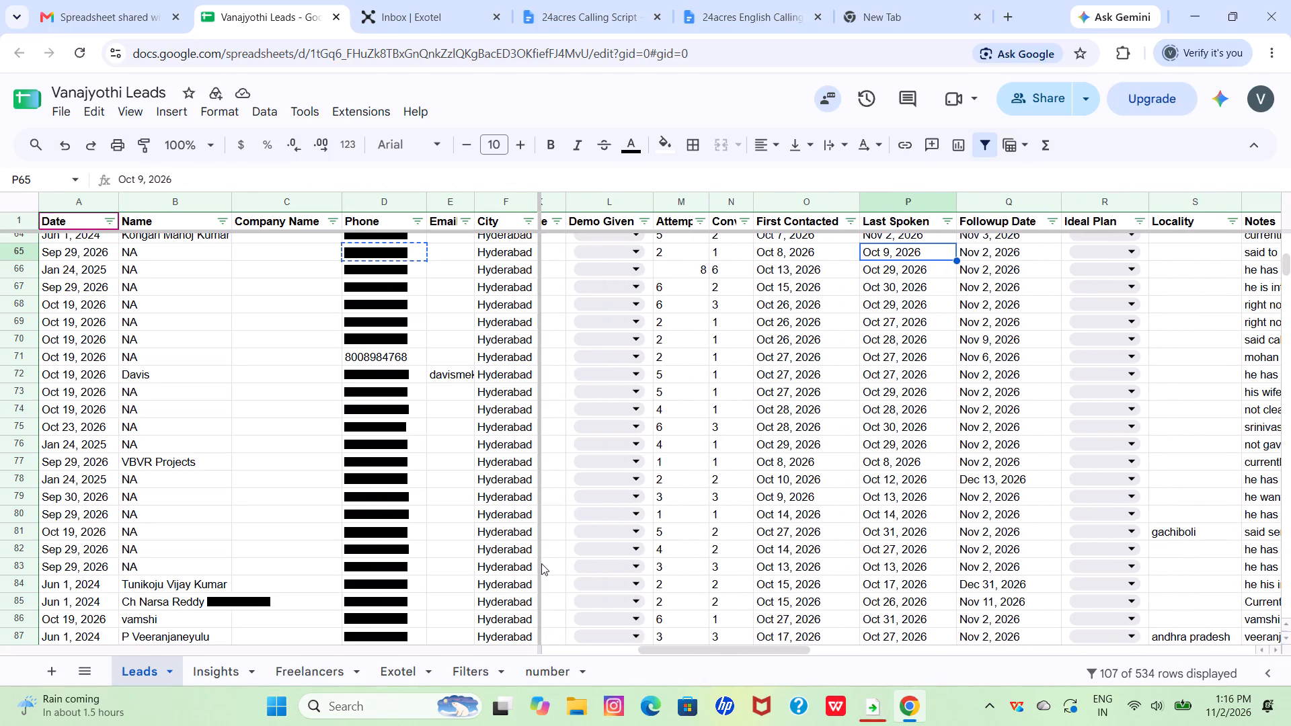
{"action": "left_click", "coordinate": [1004, 253]}
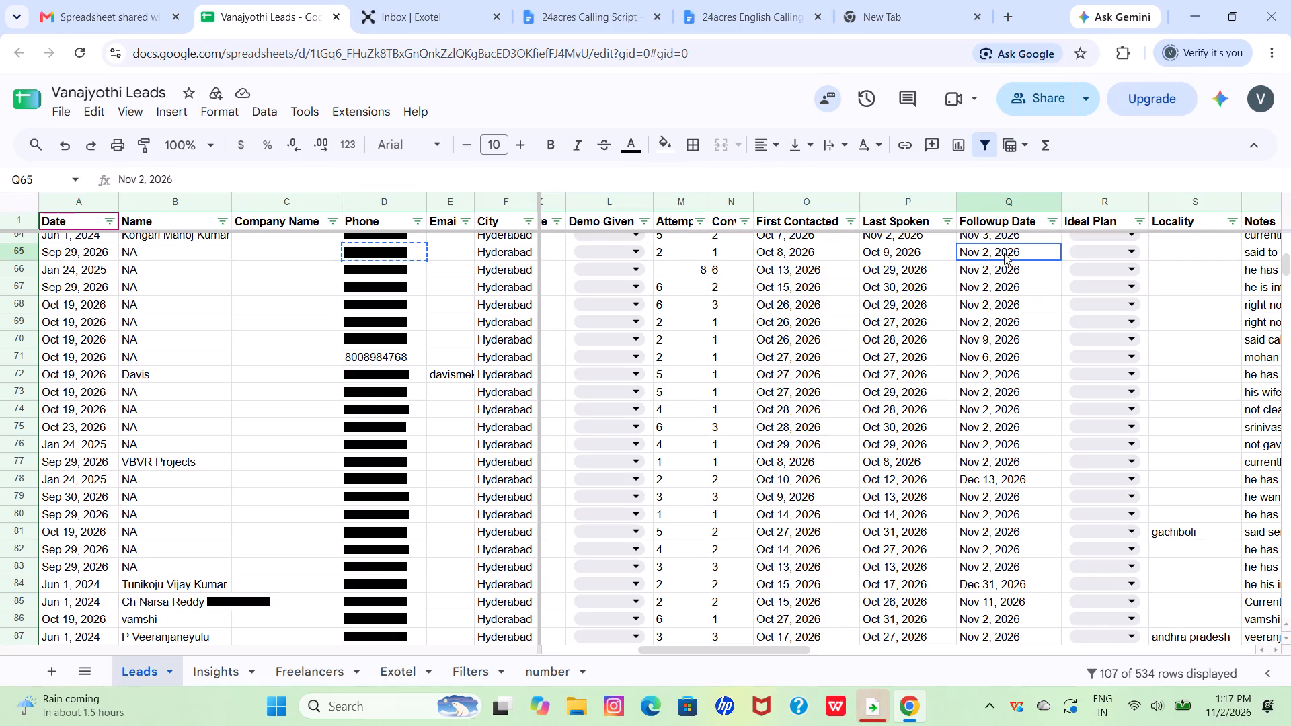
{"action": "left_click", "coordinate": [897, 249]}
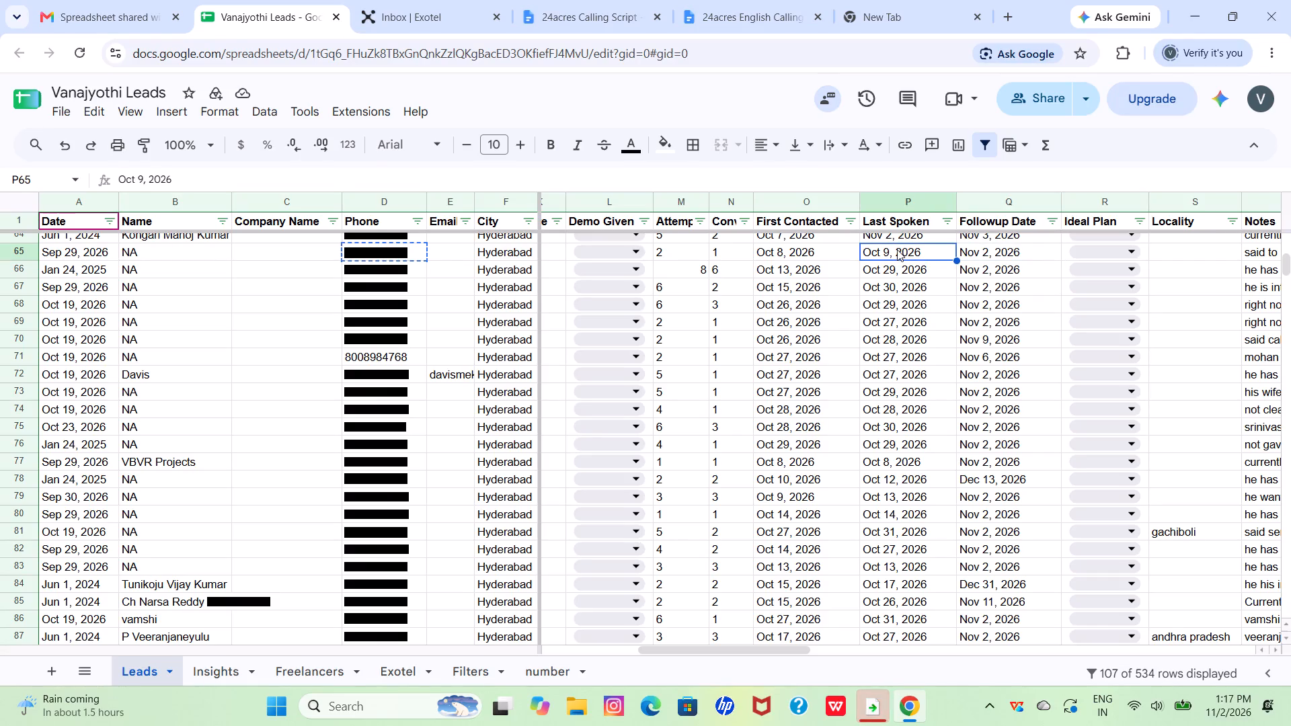
{"action": "scroll", "coordinate": [897, 249], "scroll_direction": "left", "scroll_amount": 1}
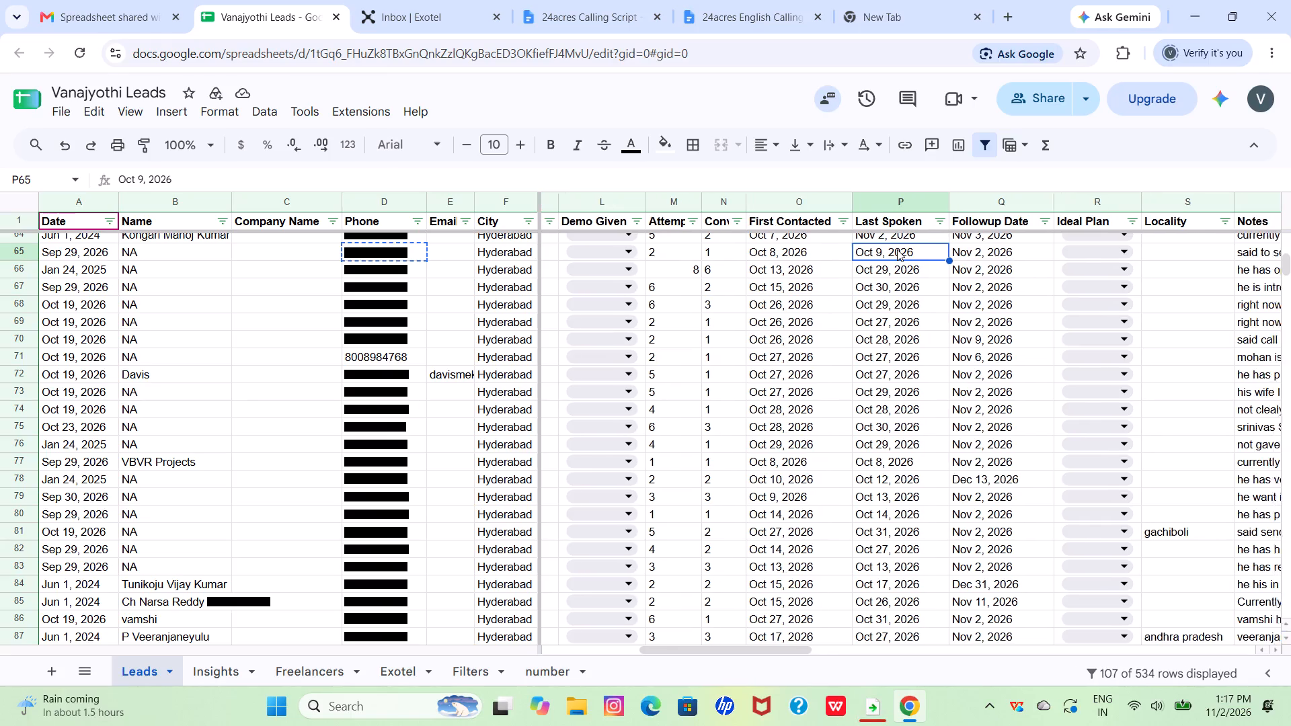
{"action": "scroll", "coordinate": [897, 249], "scroll_direction": "left", "scroll_amount": 6}
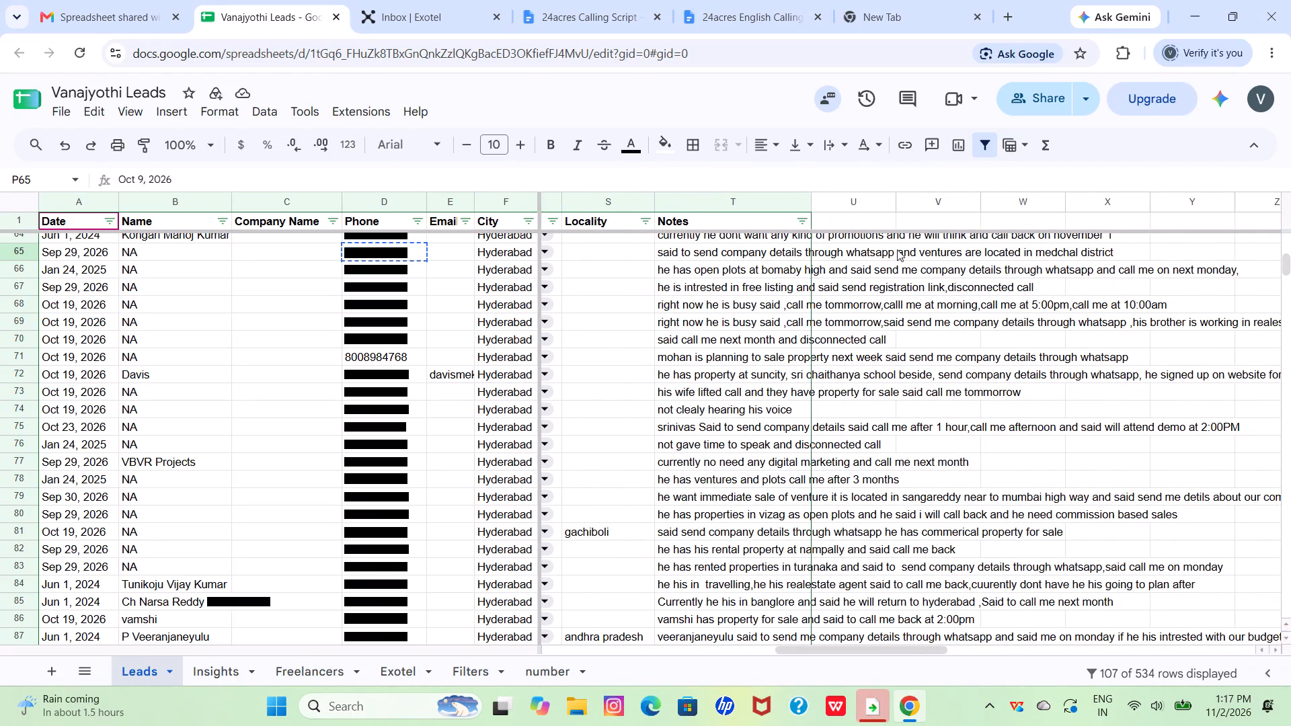
Bring up the 24acres Calling Script - First Call document.
{"action": "left_click", "coordinate": [621, 8]}
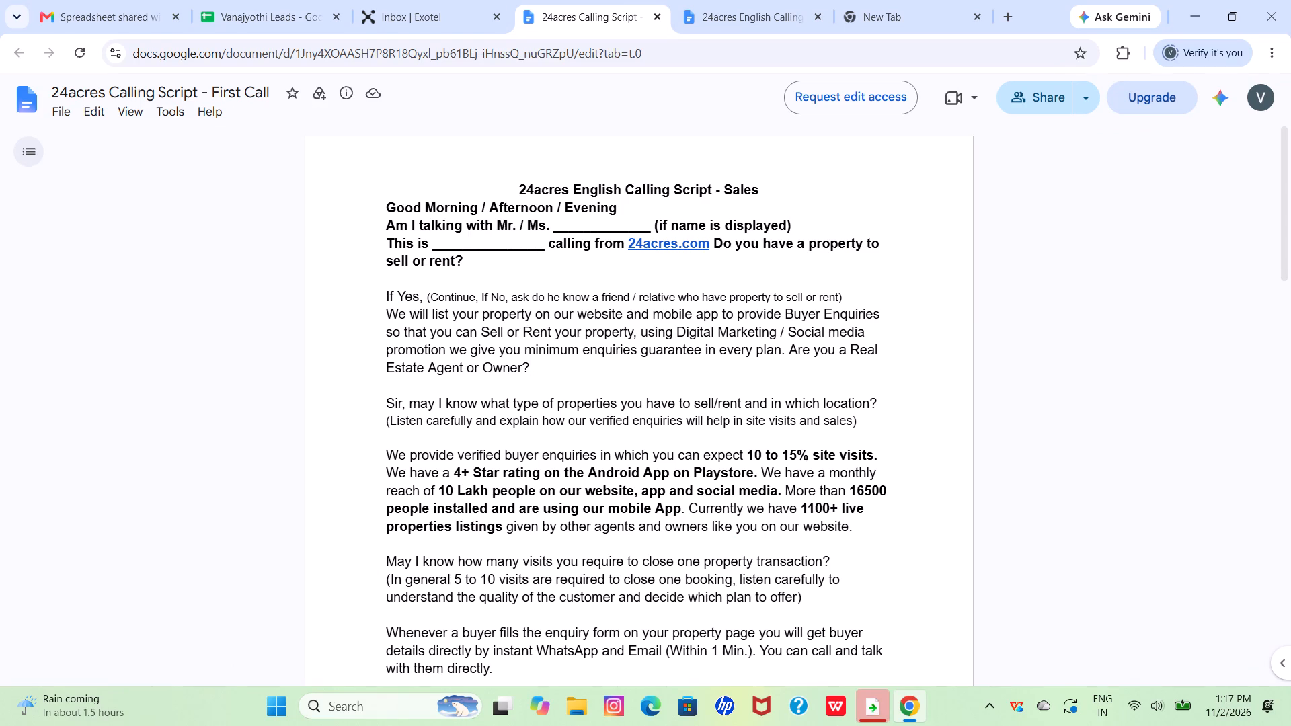
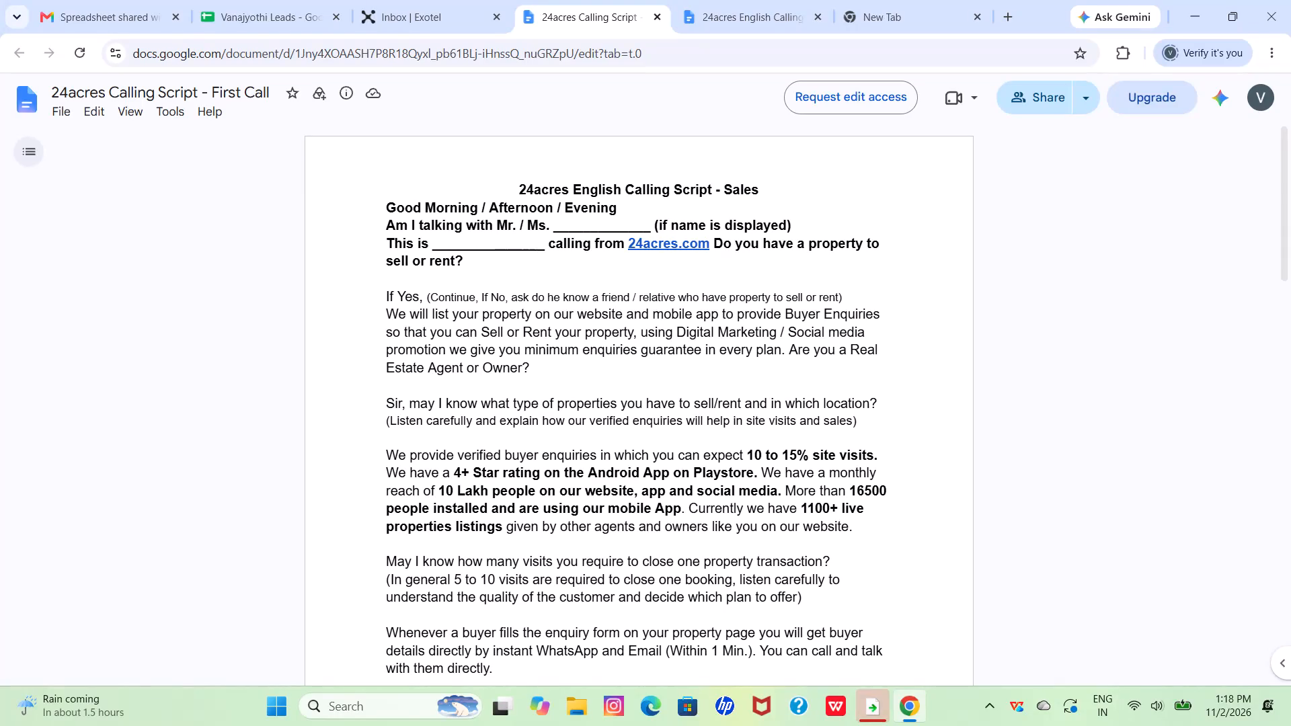
Read through the first-call sales script, from the greeting to the buyer enquiry and office visit or online demo sections.
{"action": "scroll", "coordinate": [678, 506], "scroll_direction": "down", "scroll_amount": 1}
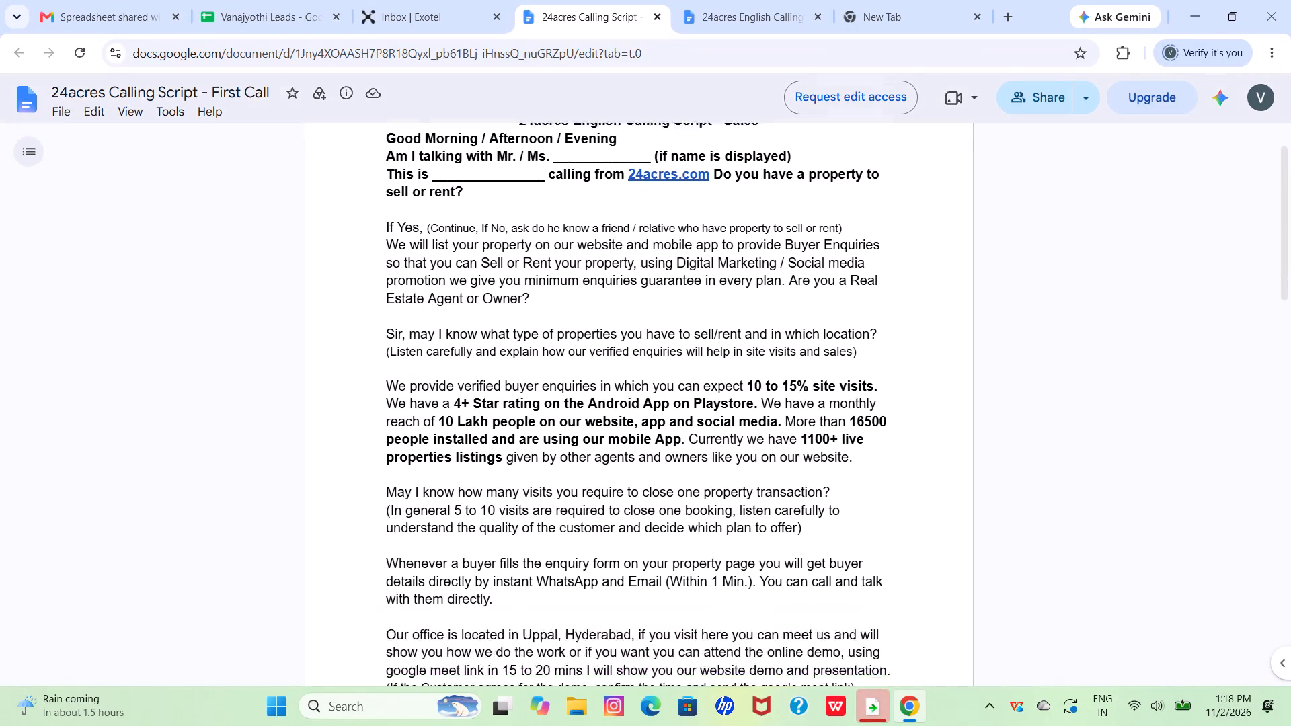
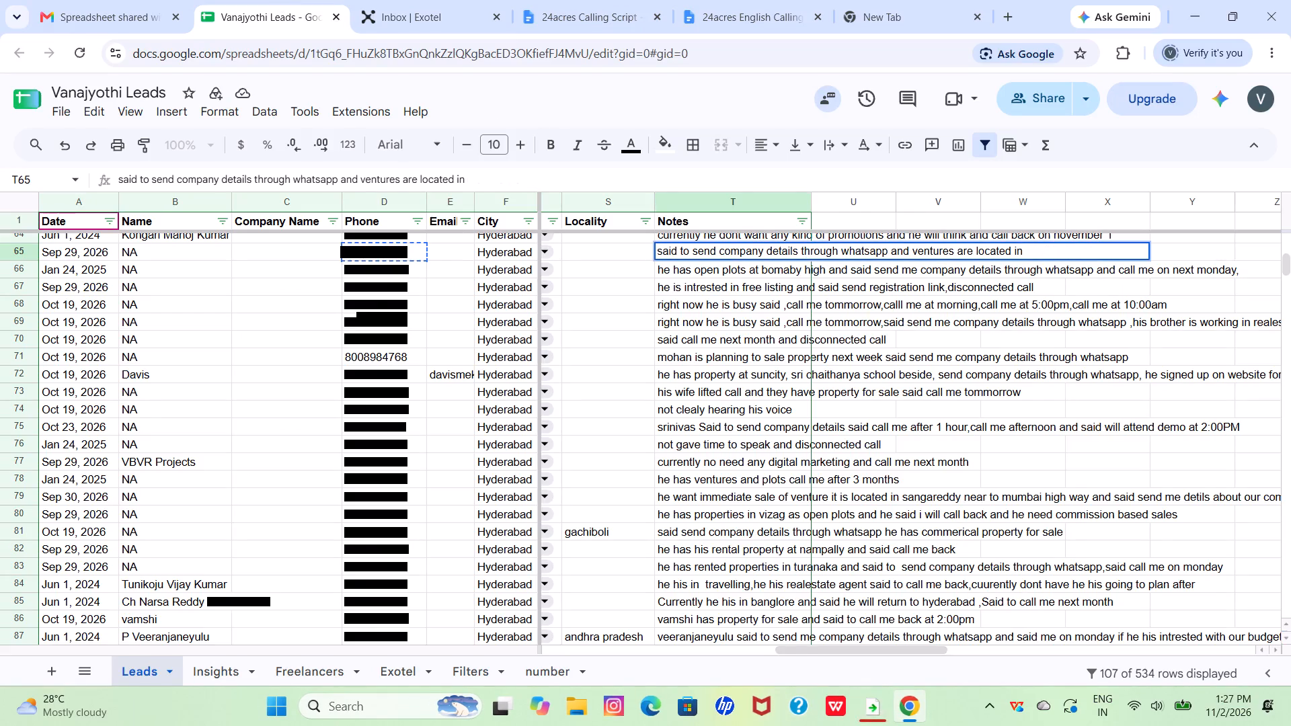
Complete the row 65 lead's note by adding the venture location "nagarujuna sagar" after "ventures are located in".
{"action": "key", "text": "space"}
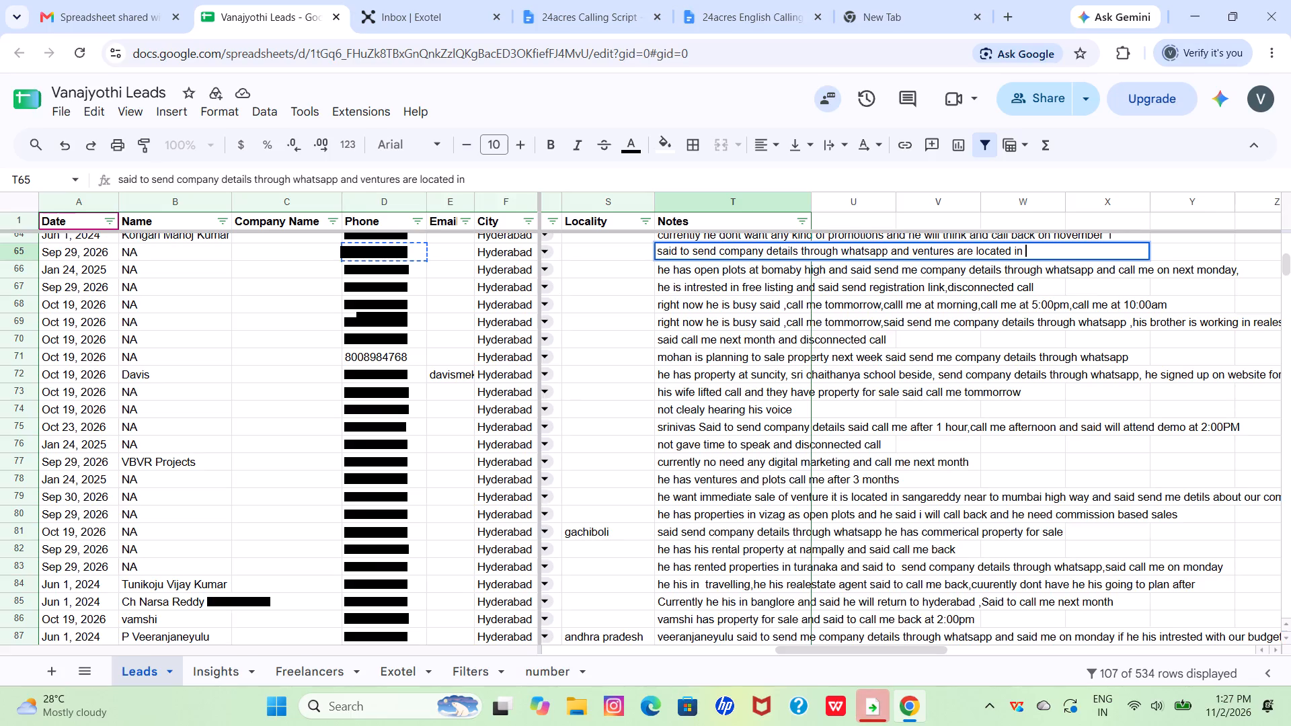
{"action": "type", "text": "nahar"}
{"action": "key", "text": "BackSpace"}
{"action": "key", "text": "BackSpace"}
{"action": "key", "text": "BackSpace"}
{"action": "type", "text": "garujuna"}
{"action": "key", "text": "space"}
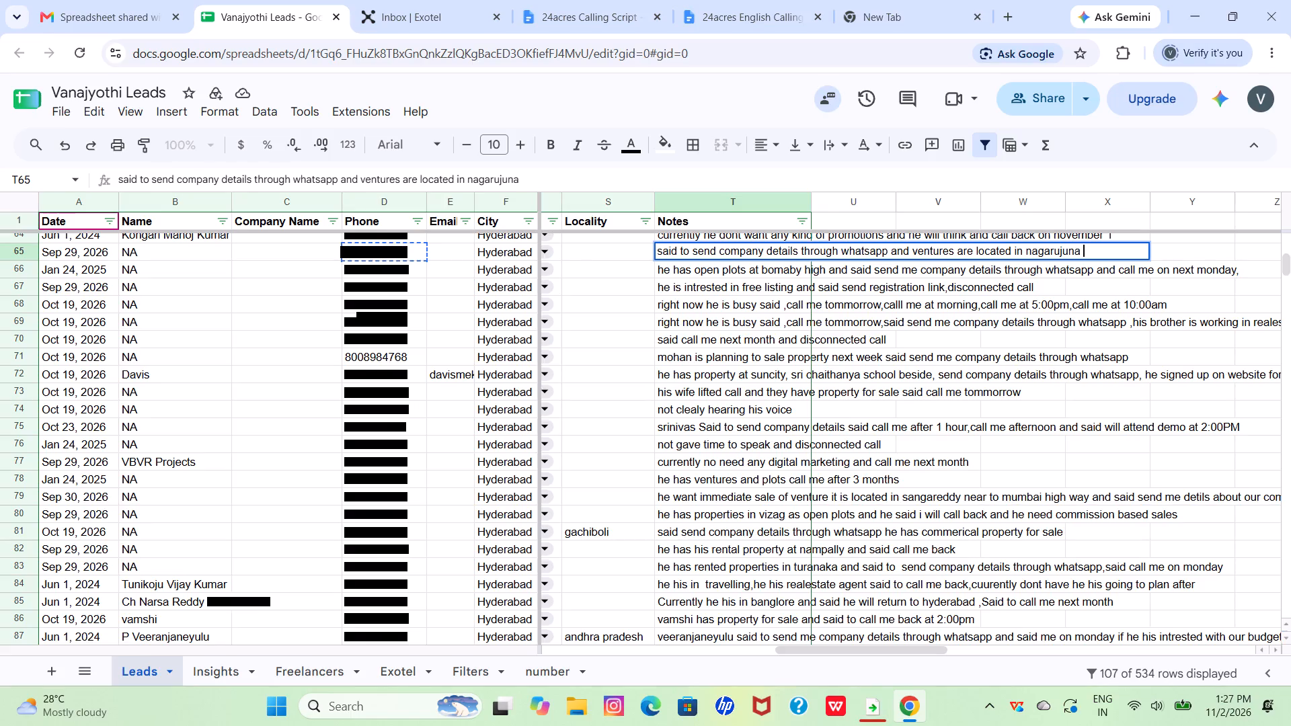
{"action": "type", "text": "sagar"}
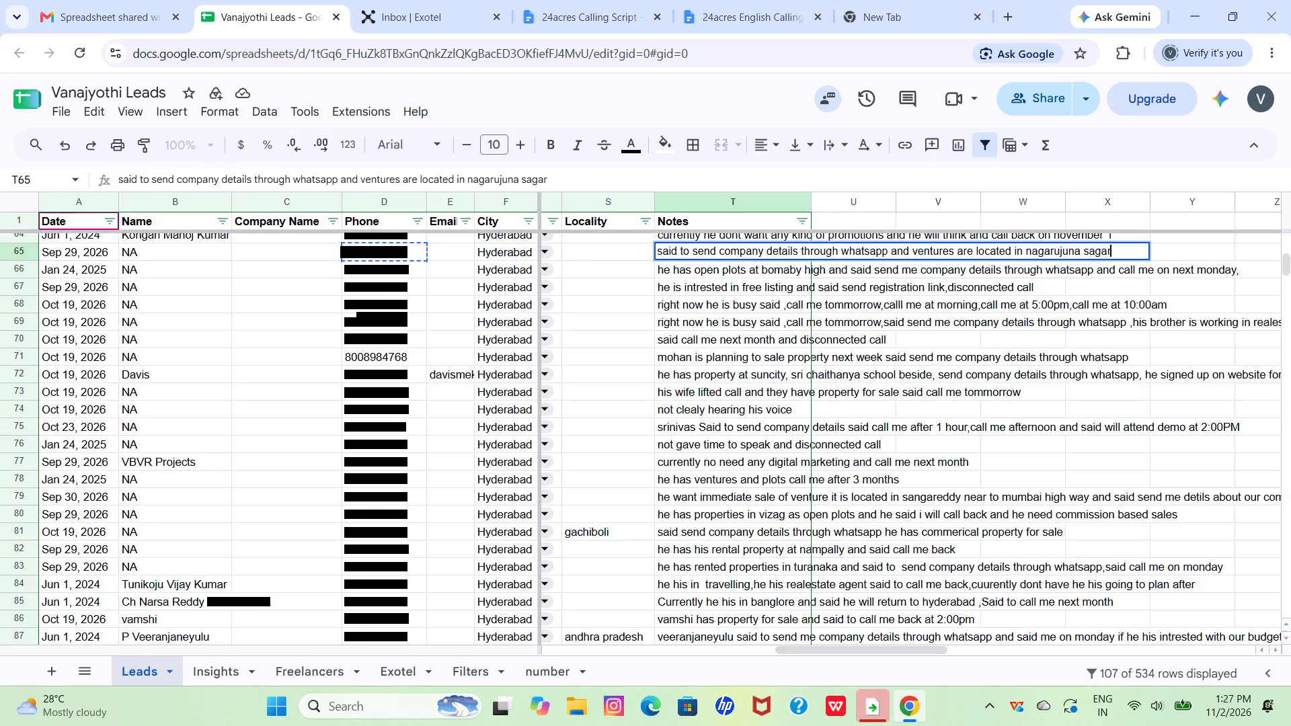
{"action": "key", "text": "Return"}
Open the row 65 lead's Last Spoken date for editing.
{"action": "scroll", "coordinate": [674, 249], "scroll_direction": "right", "scroll_amount": 5}
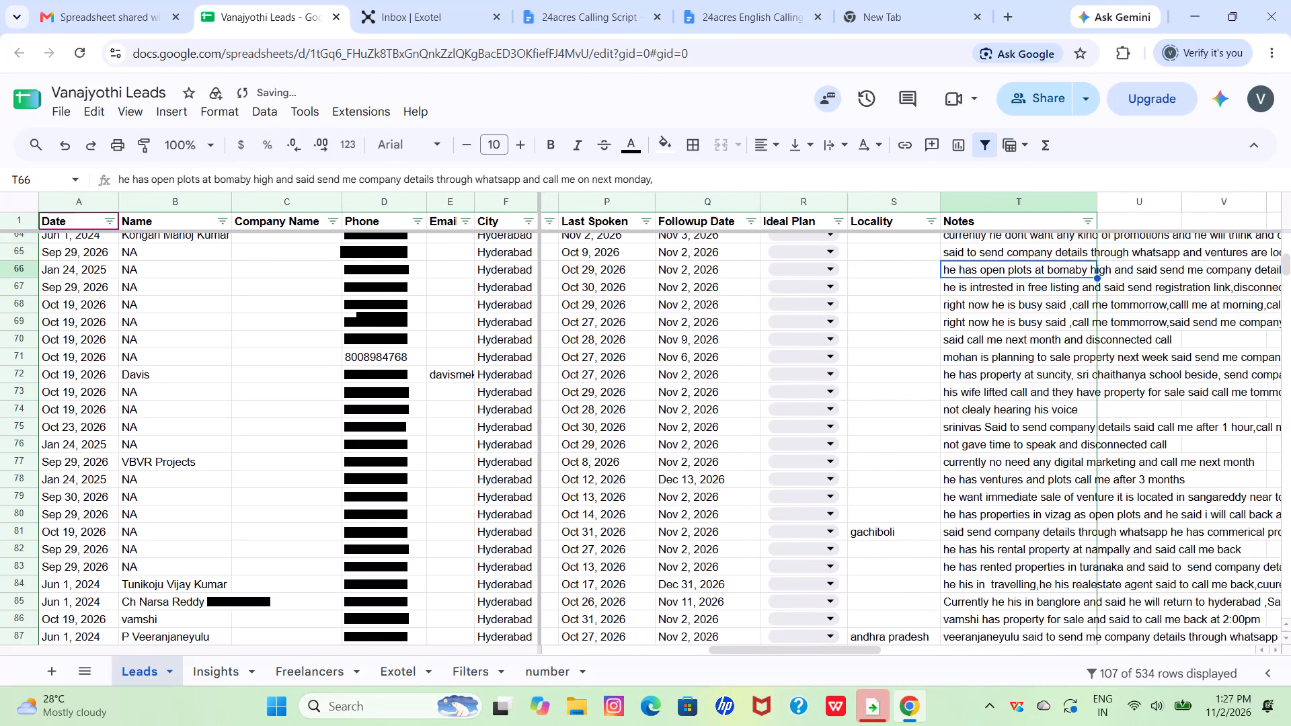
{"action": "double_click", "coordinate": [602, 257]}
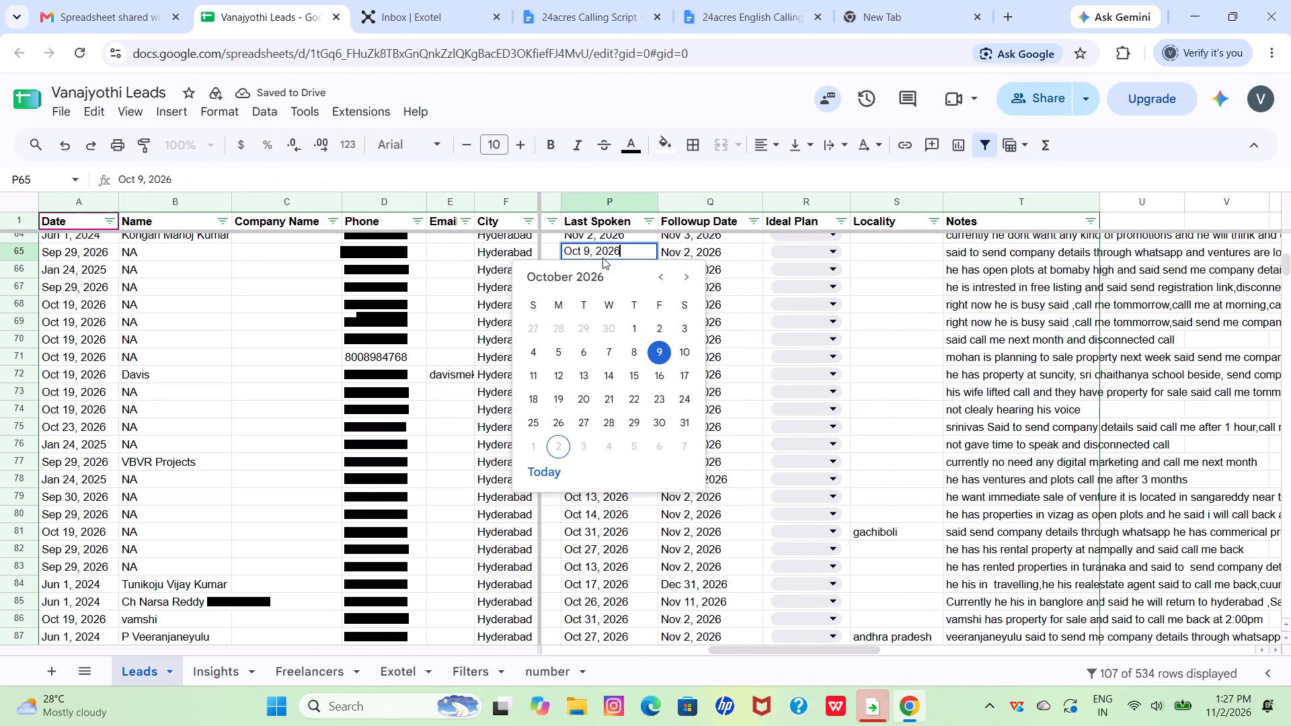
Set the Last Spoken date of the lead in row 65 to Nov 2, 2026.
{"action": "left_click", "coordinate": [563, 442]}
Update the row 65 lead's call counts, setting the attempts to 3 and the Conv value to 2.
{"action": "scroll", "coordinate": [563, 442], "scroll_direction": "right", "scroll_amount": 2}
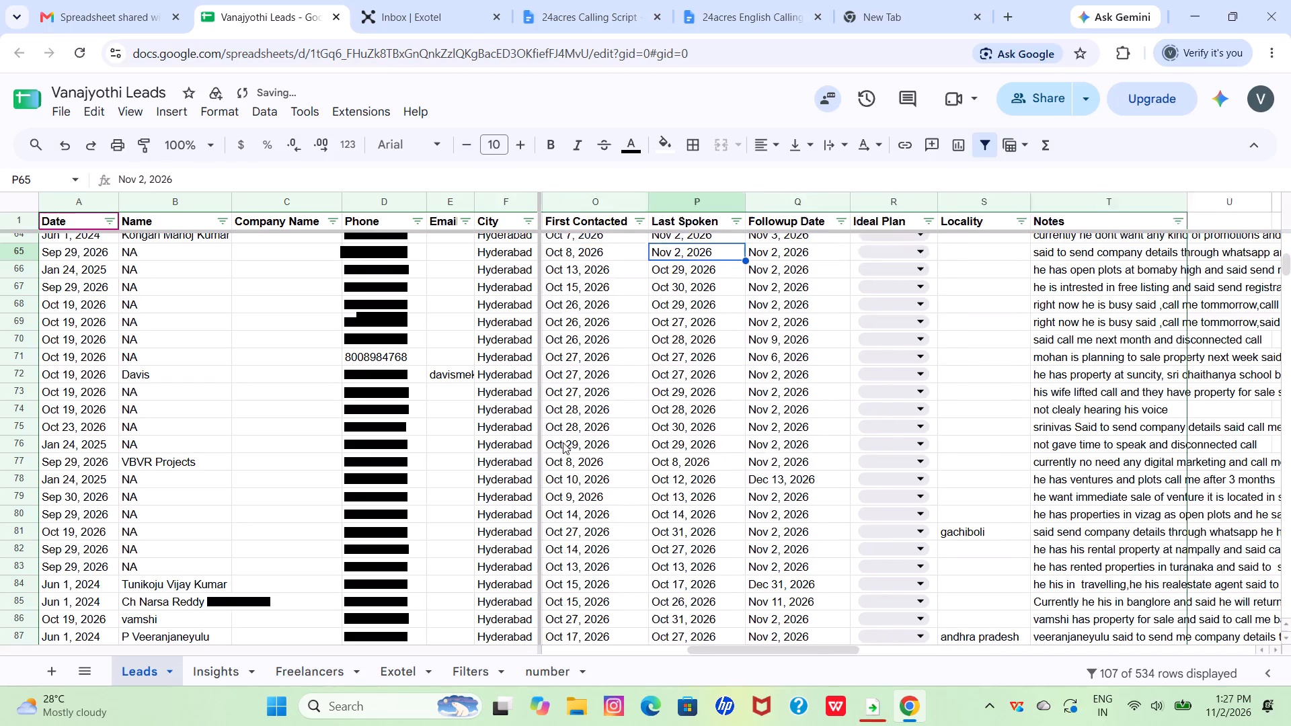
{"action": "scroll", "coordinate": [563, 442], "scroll_direction": "right", "scroll_amount": 3}
{"action": "left_click", "coordinate": [681, 247]}
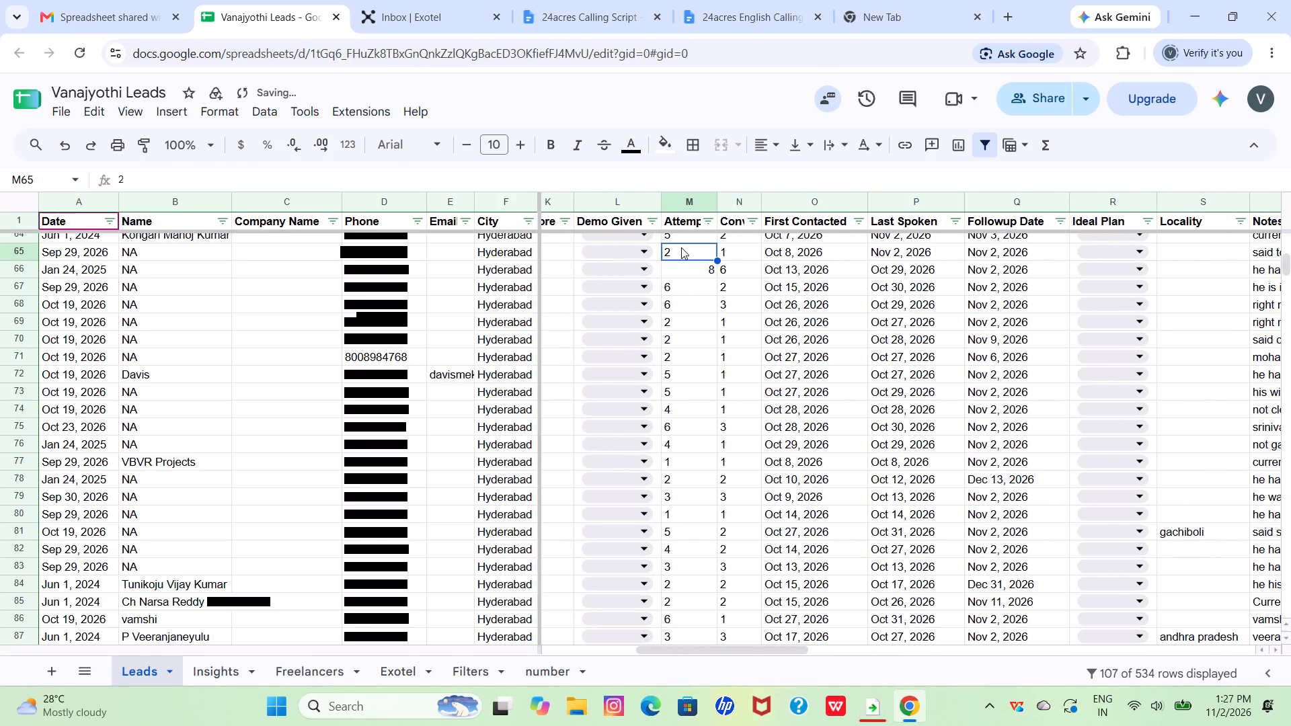
{"action": "key", "text": "3"}
{"action": "left_click", "coordinate": [738, 251]}
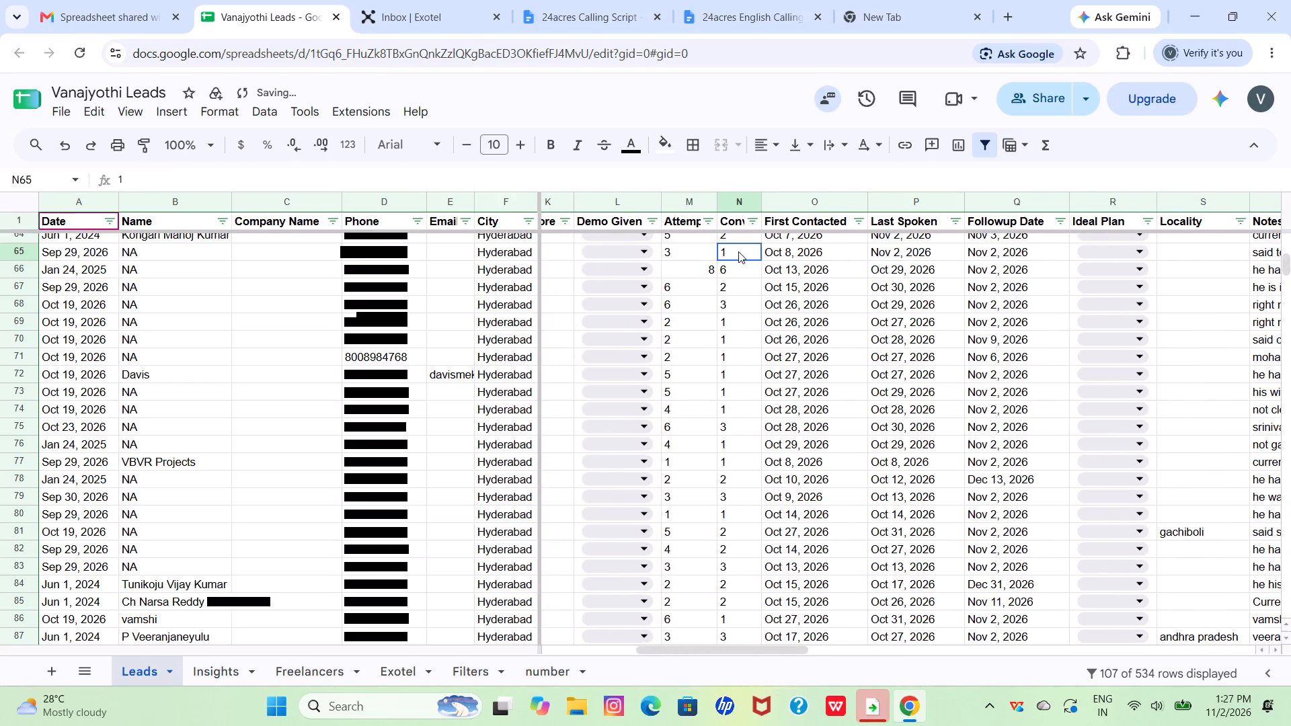
{"action": "key", "text": "2"}
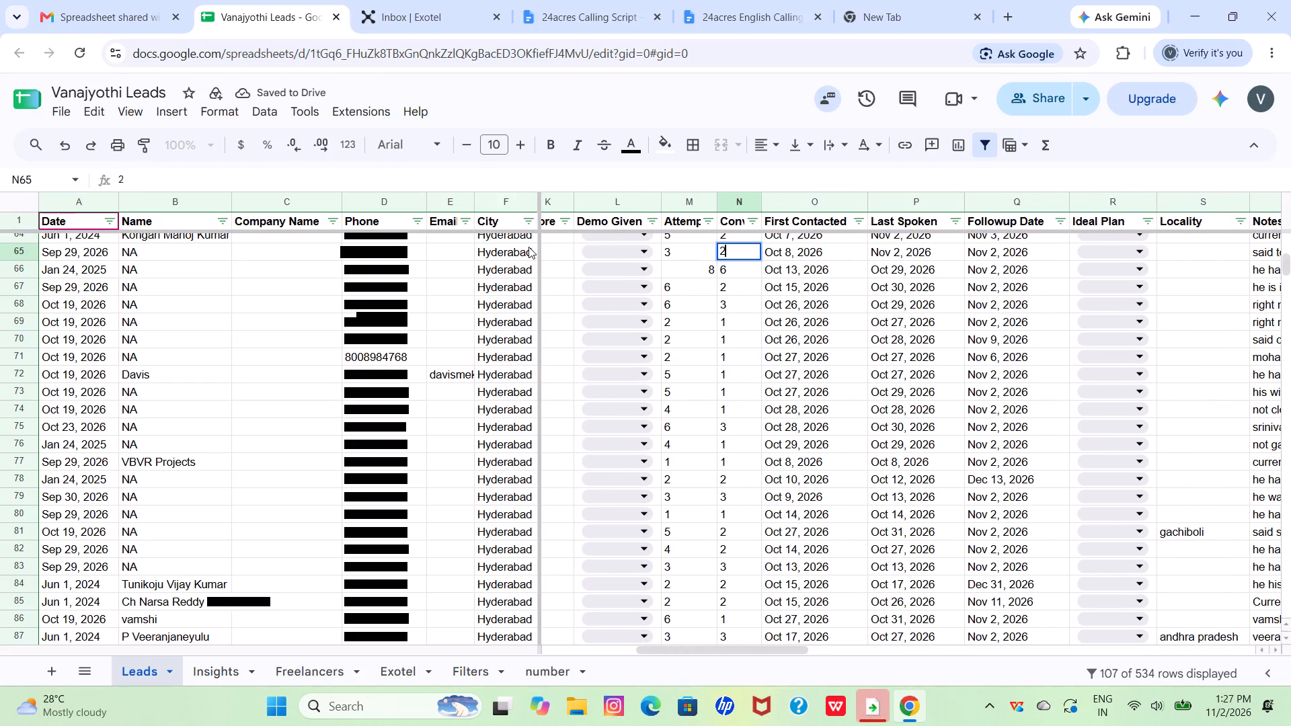
{"action": "left_click", "coordinate": [556, 254]}
Change the Status of the lead in row 65 to Not Interested.
{"action": "scroll", "coordinate": [556, 254], "scroll_direction": "right", "scroll_amount": 4}
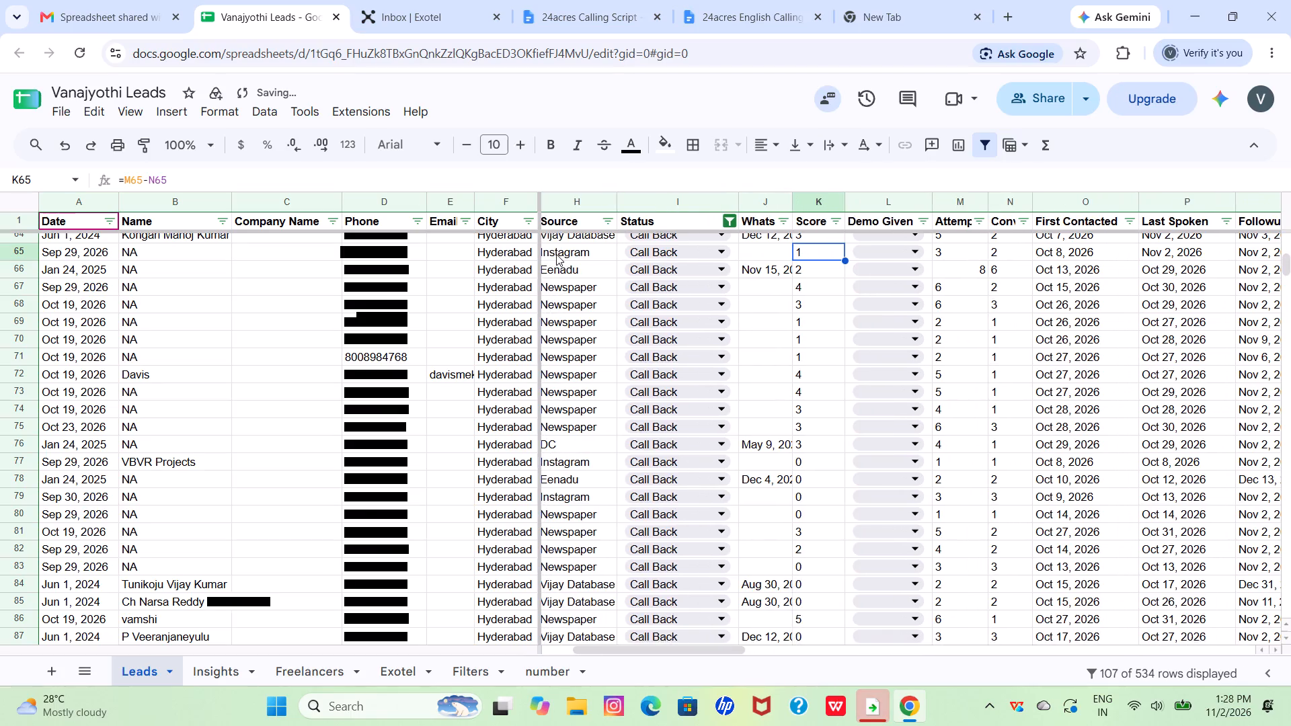
{"action": "scroll", "coordinate": [556, 254], "scroll_direction": "right", "scroll_amount": 1}
{"action": "left_click", "coordinate": [735, 254]}
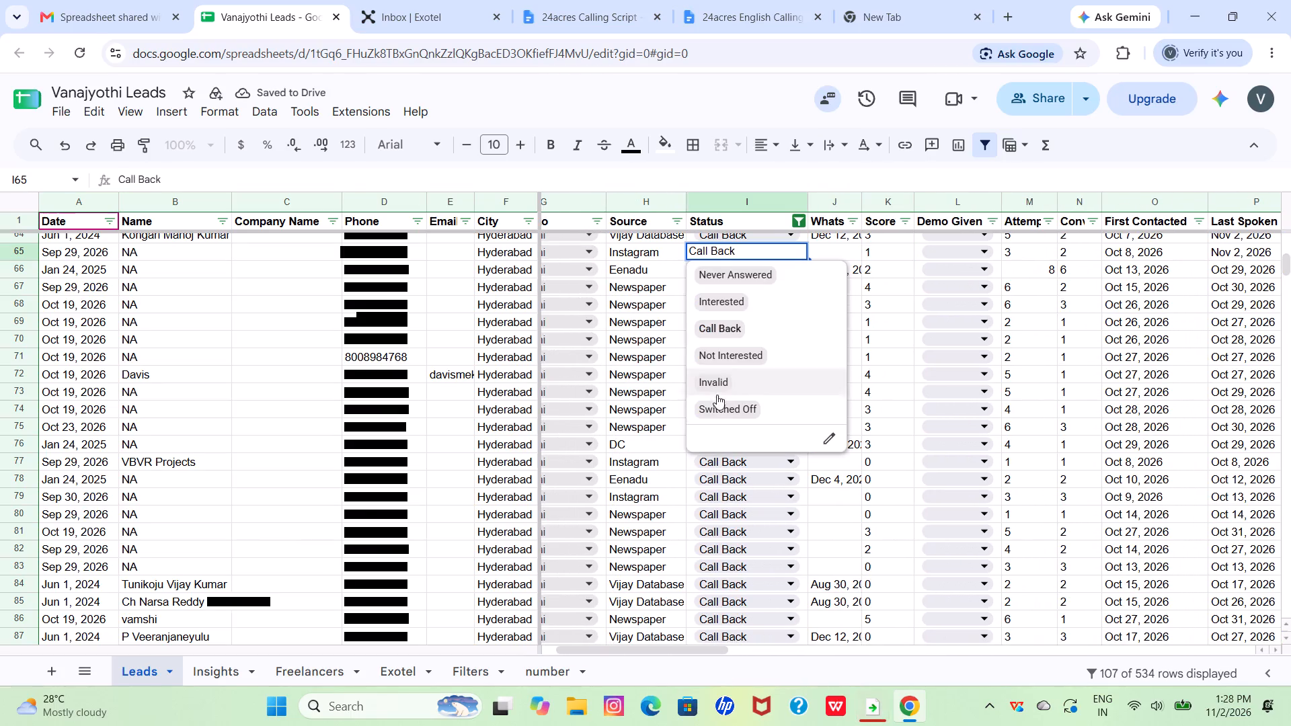
{"action": "left_click", "coordinate": [733, 356]}
{"action": "scroll", "coordinate": [733, 356], "scroll_direction": "left", "scroll_amount": 1}
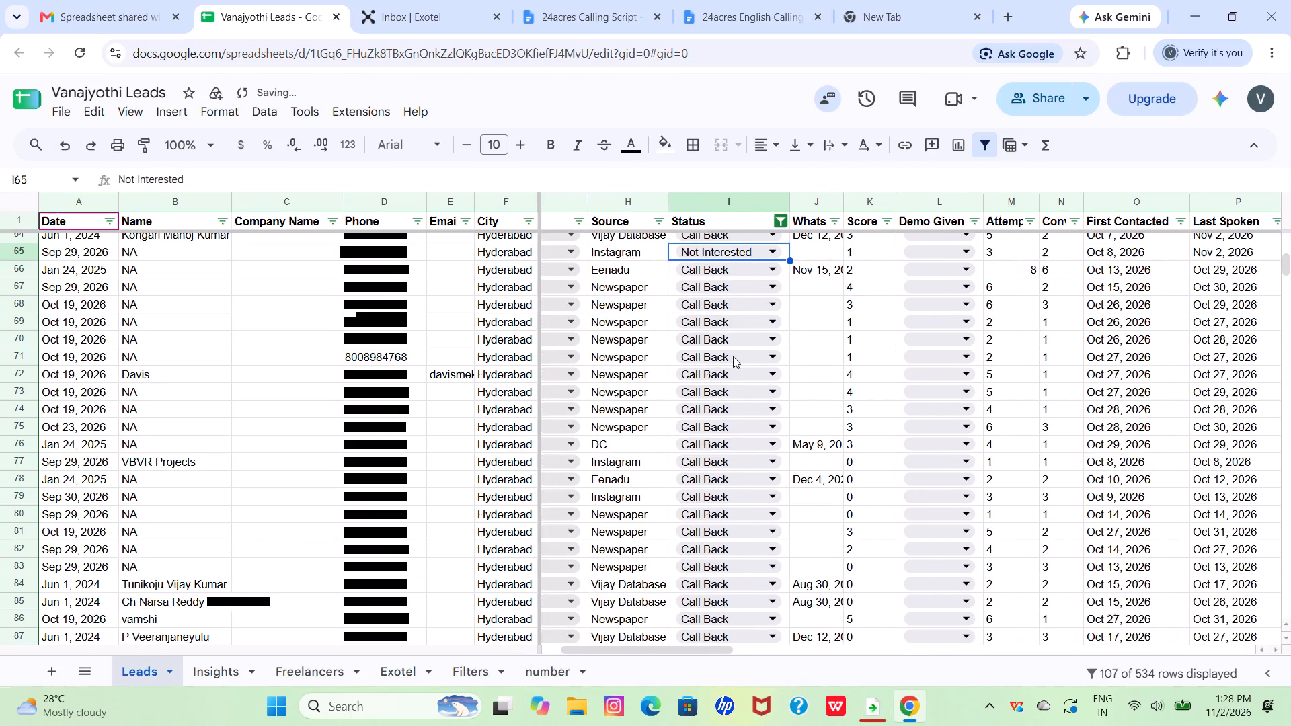
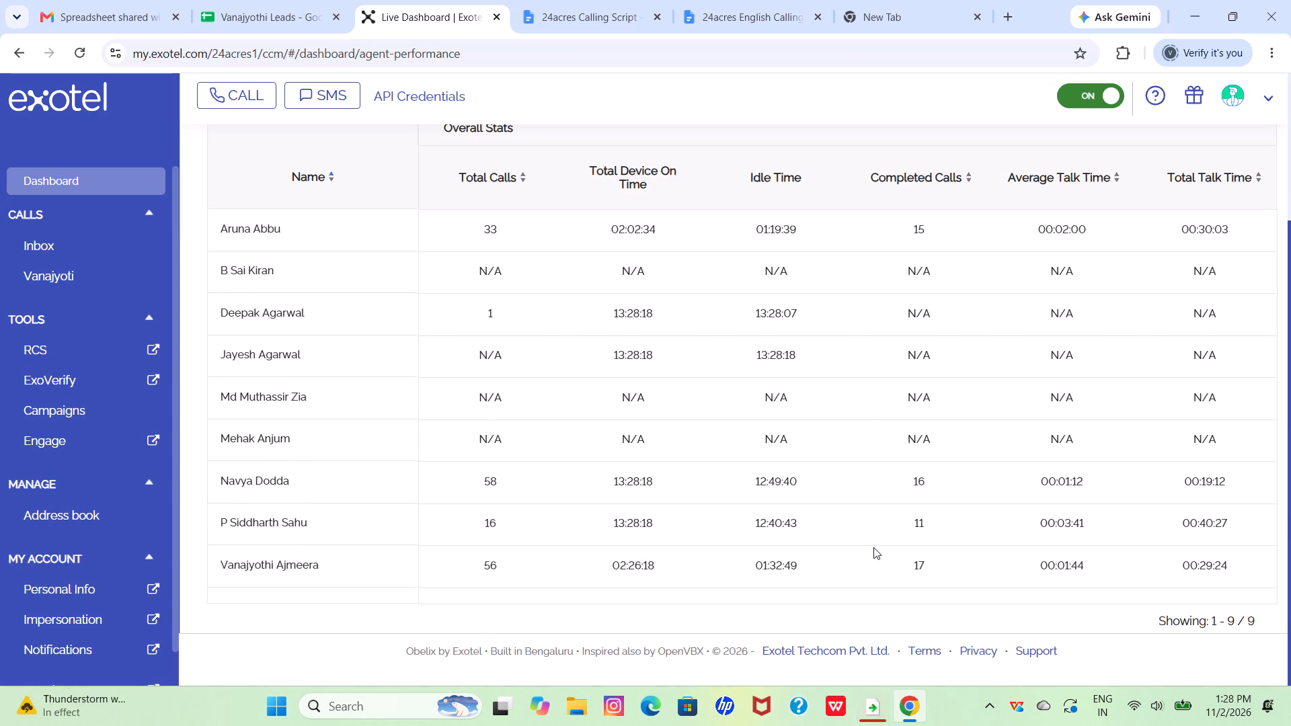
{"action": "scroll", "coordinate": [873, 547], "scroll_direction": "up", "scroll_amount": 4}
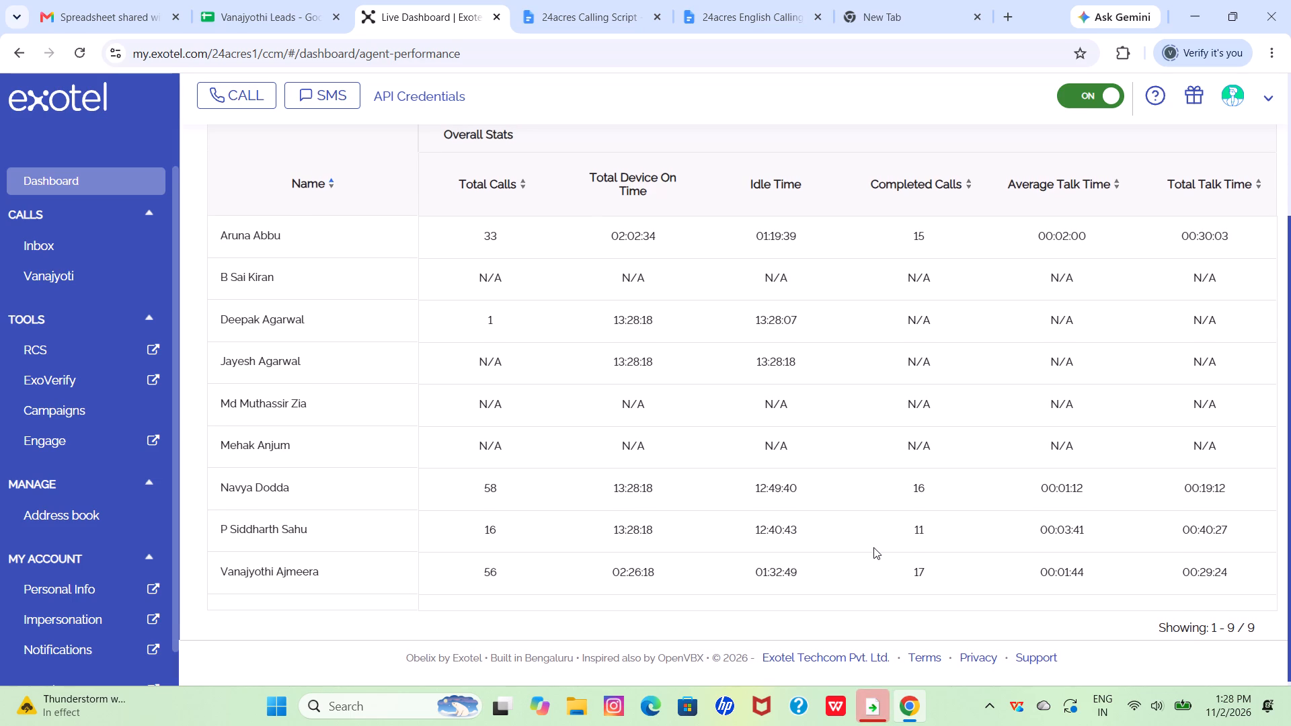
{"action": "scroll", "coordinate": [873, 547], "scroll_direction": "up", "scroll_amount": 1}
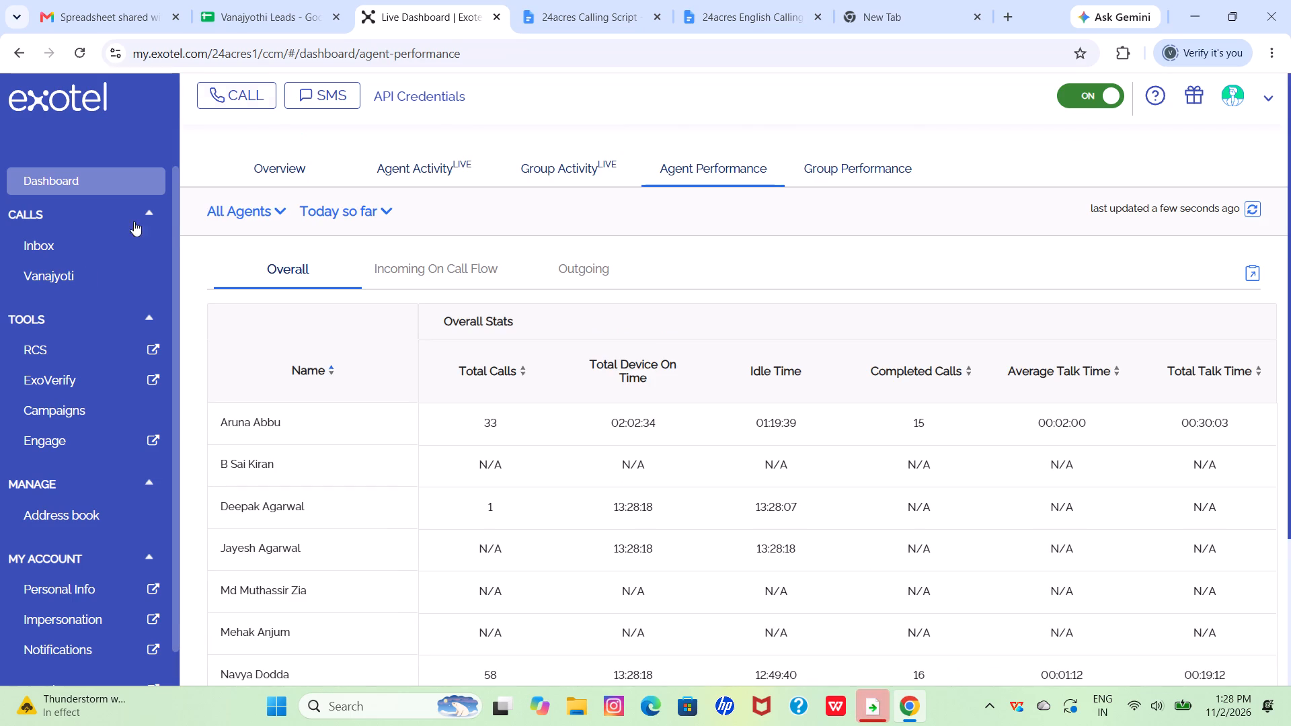
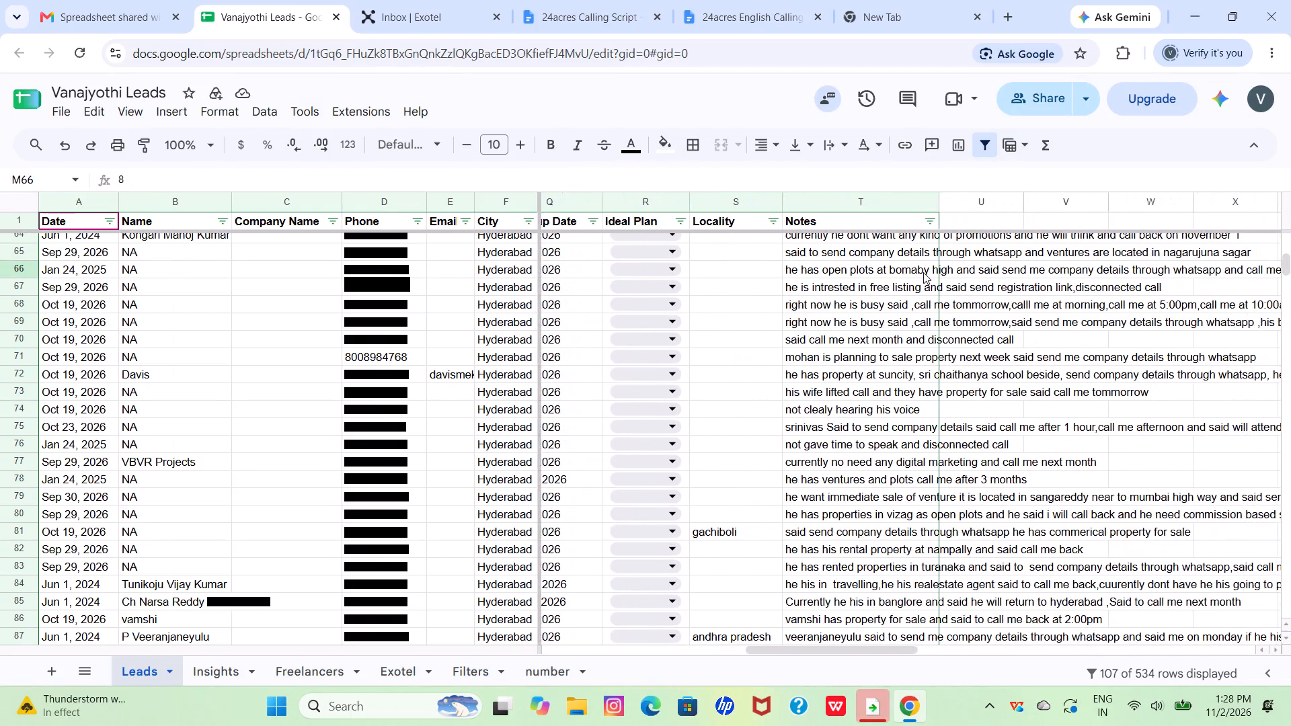
Review the row 66 lead's notes, follow-up date, last-spoken date and call counts.
{"action": "scroll", "coordinate": [923, 272], "scroll_direction": "left", "scroll_amount": 3}
{"action": "scroll", "coordinate": [923, 272], "scroll_direction": "right", "scroll_amount": 3}
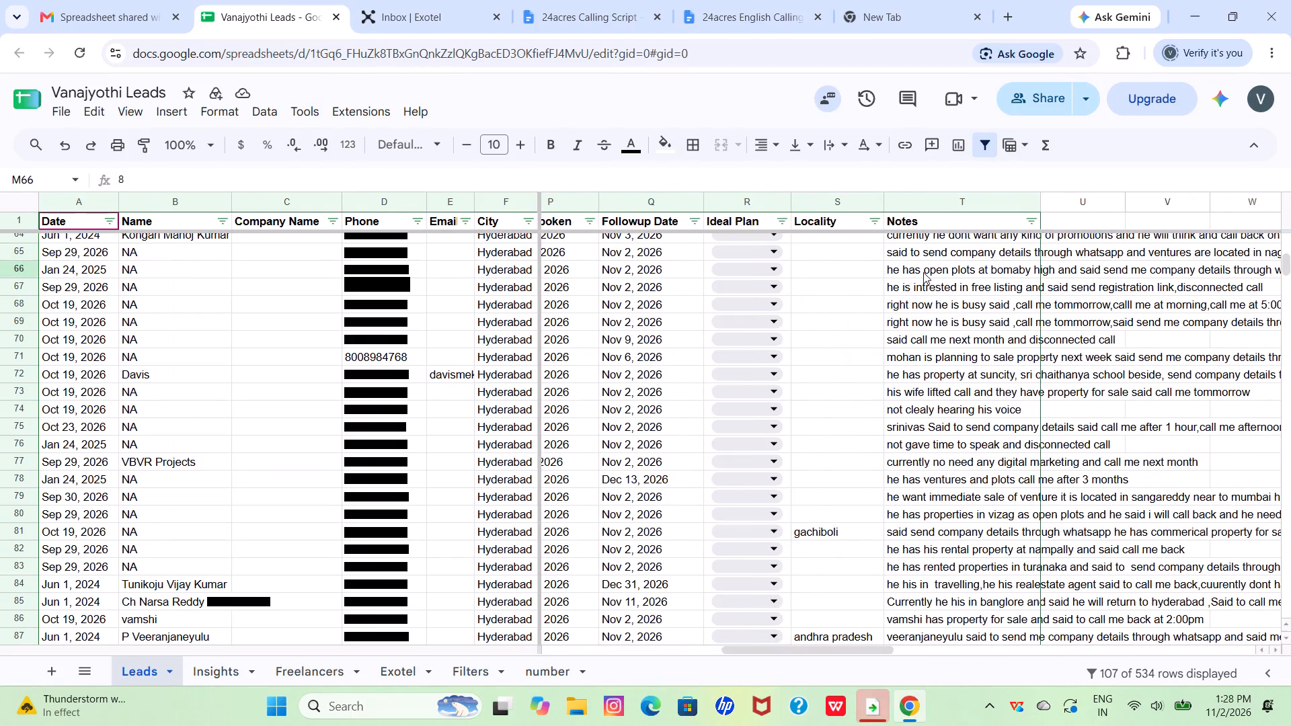
{"action": "scroll", "coordinate": [923, 272], "scroll_direction": "left", "scroll_amount": 2}
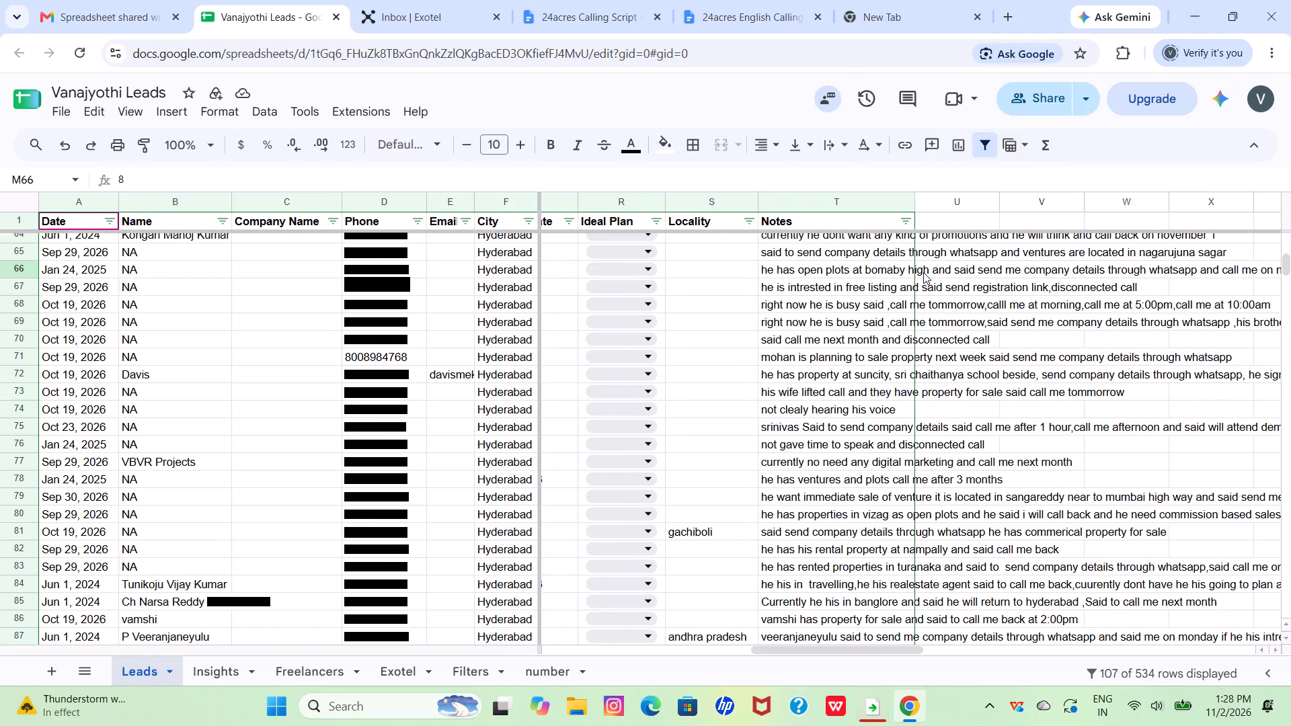
{"action": "scroll", "coordinate": [923, 272], "scroll_direction": "left", "scroll_amount": 3}
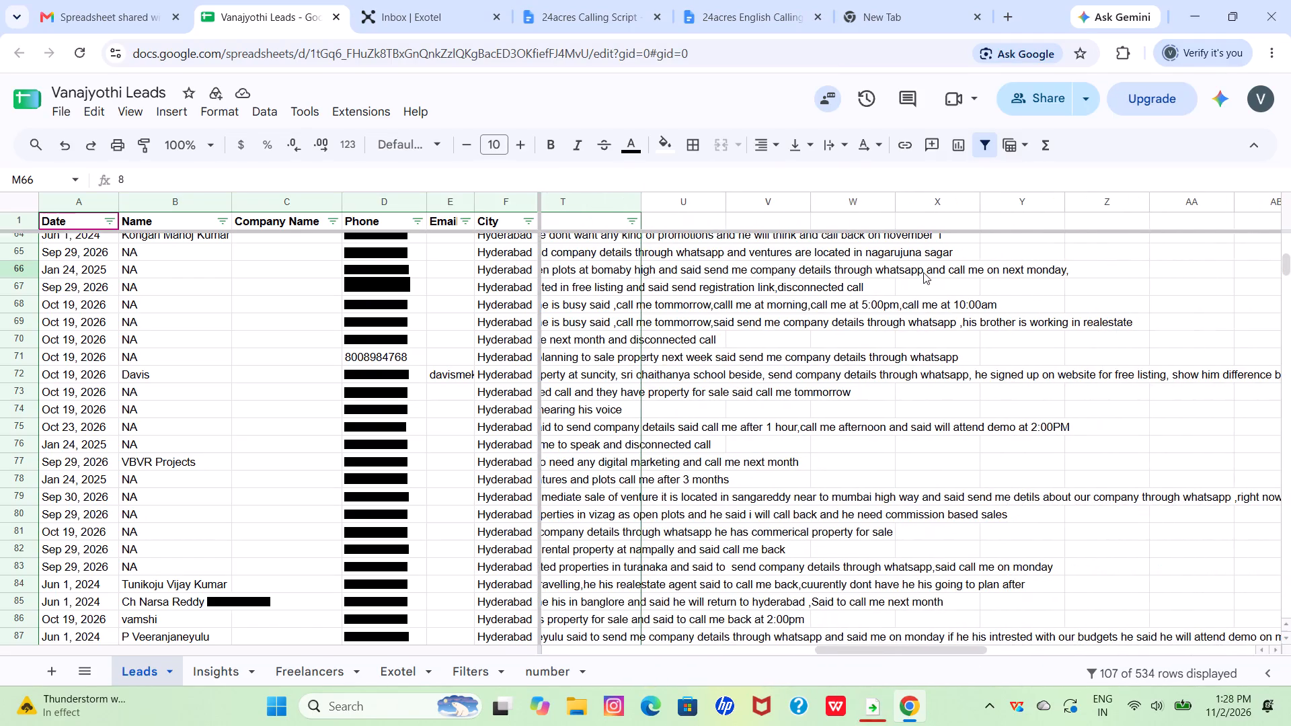
{"action": "scroll", "coordinate": [923, 272], "scroll_direction": "right", "scroll_amount": 6}
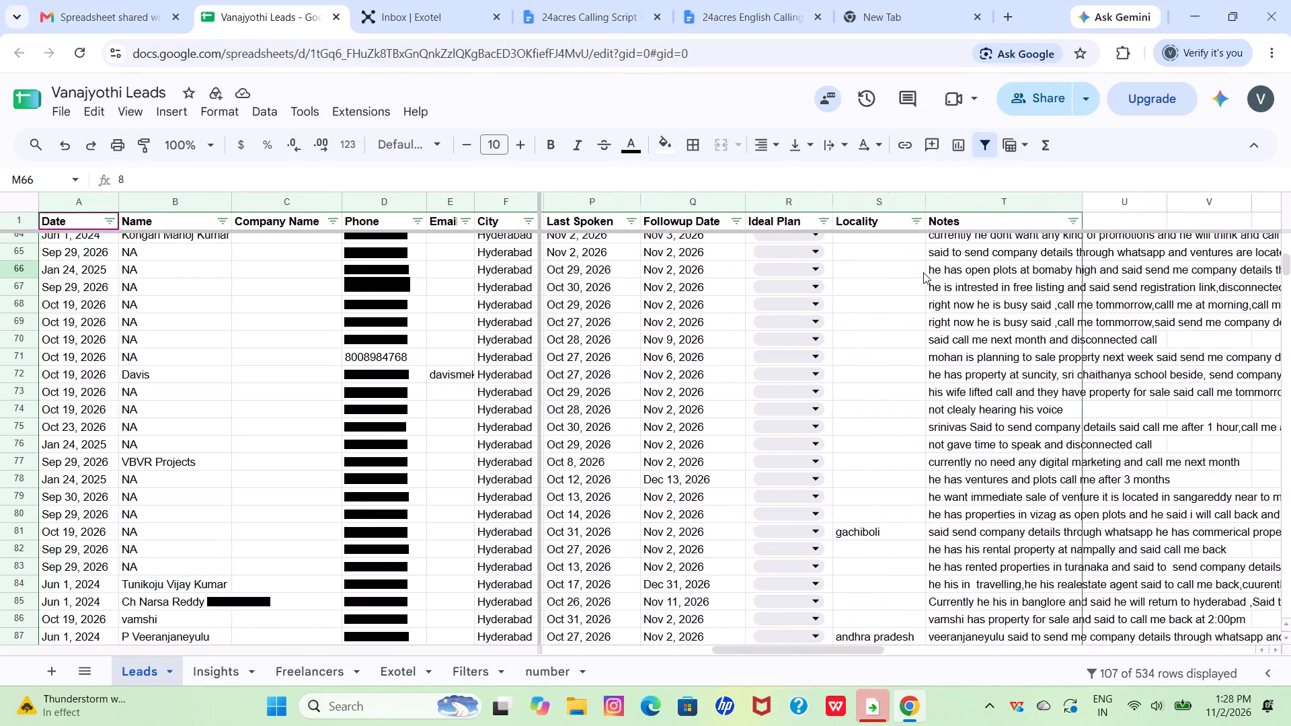
{"action": "scroll", "coordinate": [923, 272], "scroll_direction": "right", "scroll_amount": 5}
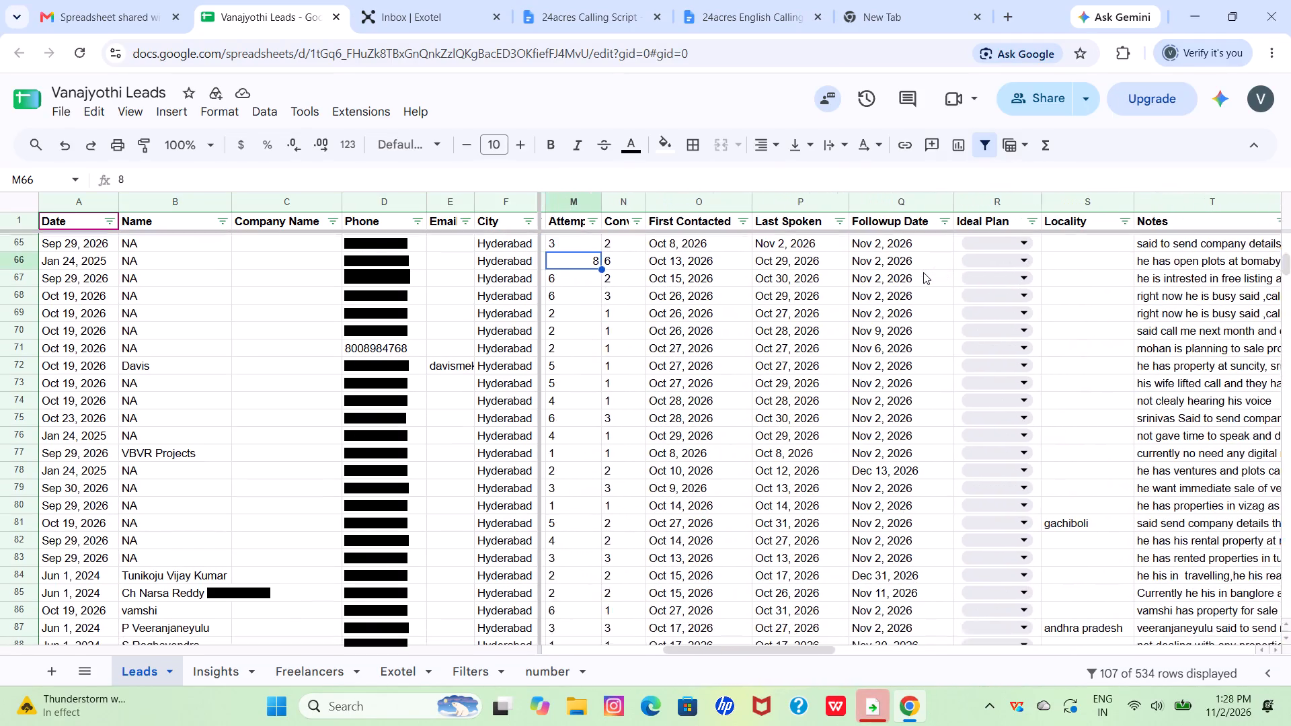
{"action": "scroll", "coordinate": [923, 272], "scroll_direction": "right", "scroll_amount": 1}
Select the phone number of the lead in row 66.
{"action": "left_click", "coordinate": [403, 262]}
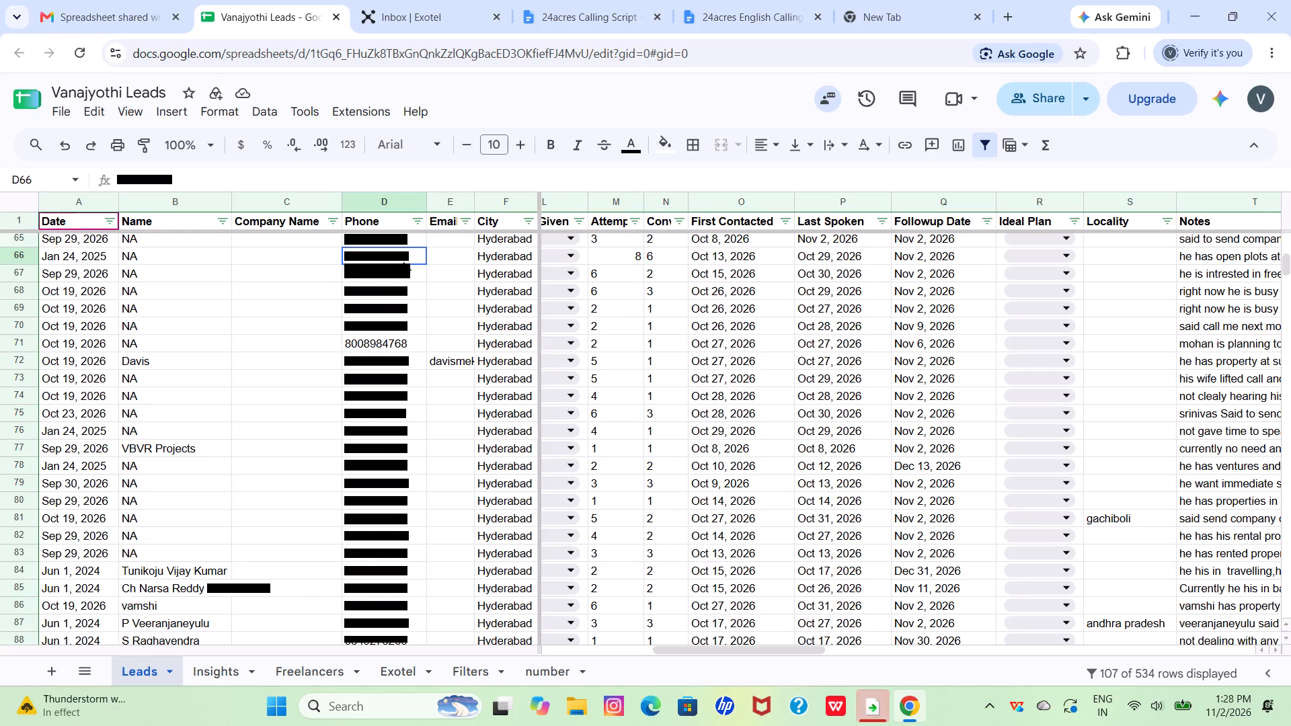
Copy the phone number of the lead in row 66.
{"action": "key", "text": "ctrl+c"}
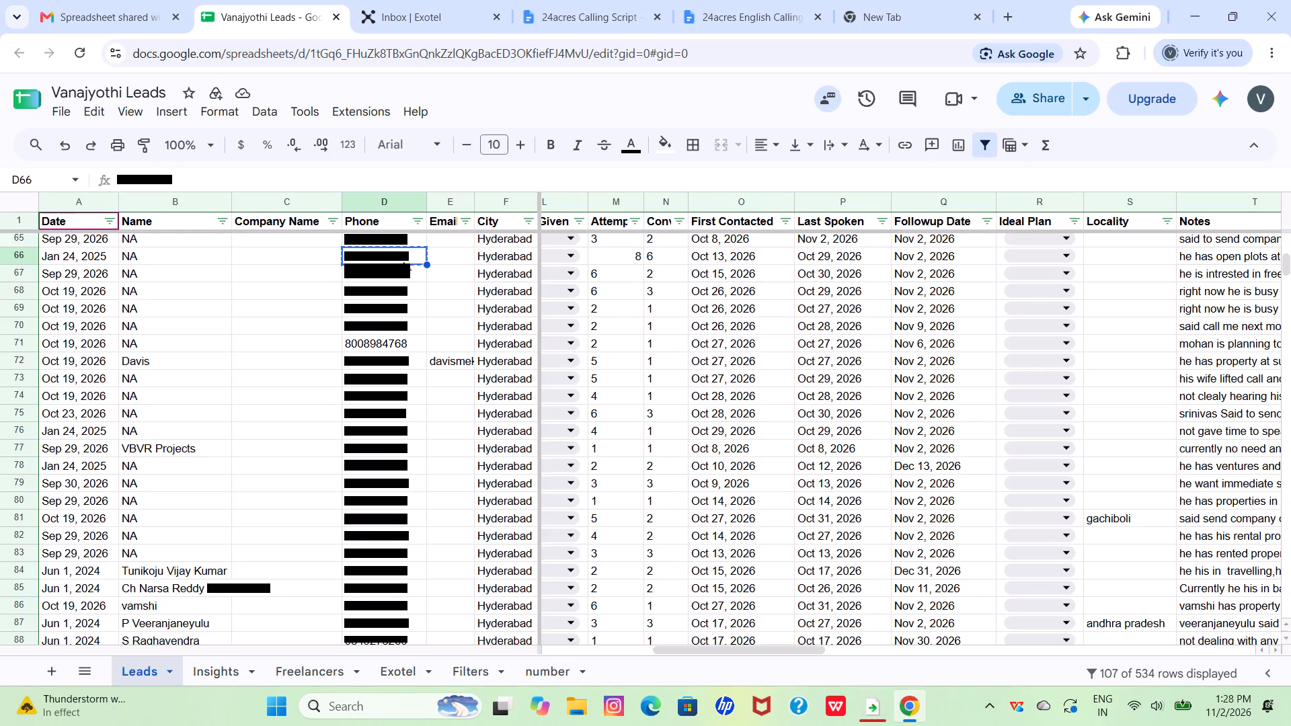
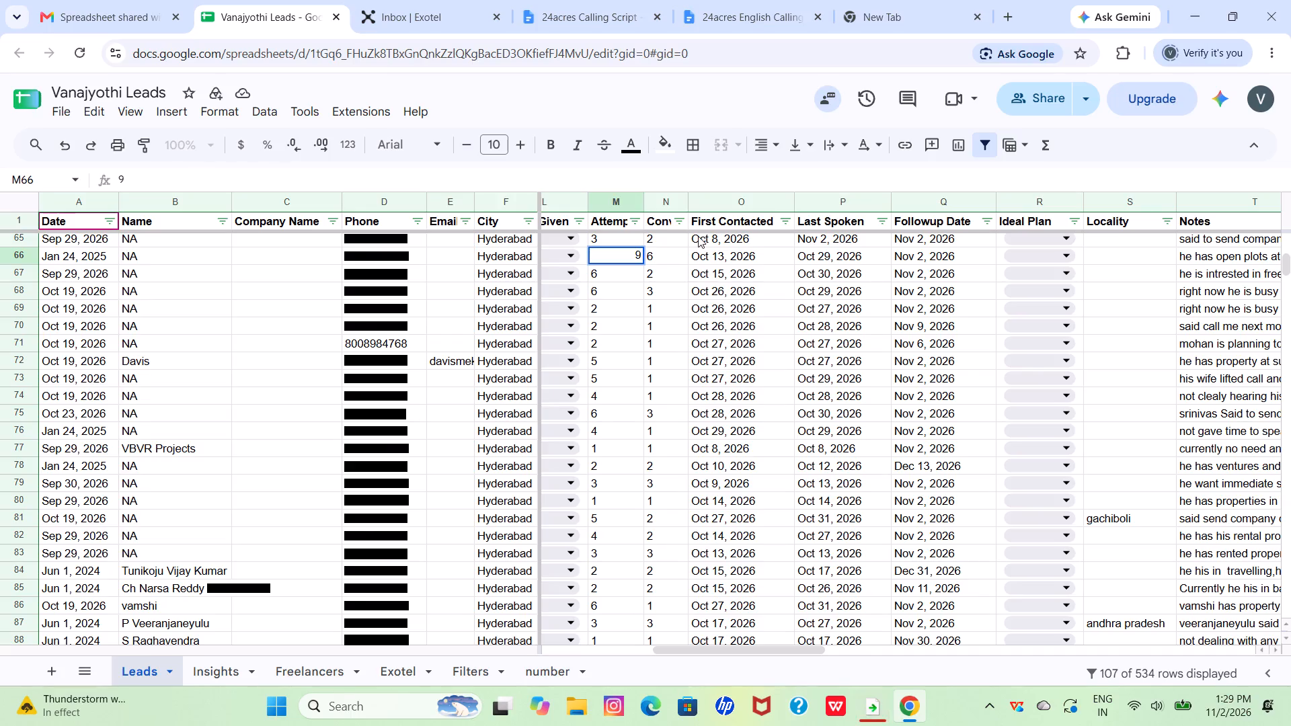
Review the conversation count, last spoken date and notes for the lead in row 66.
{"action": "left_click", "coordinate": [670, 261]}
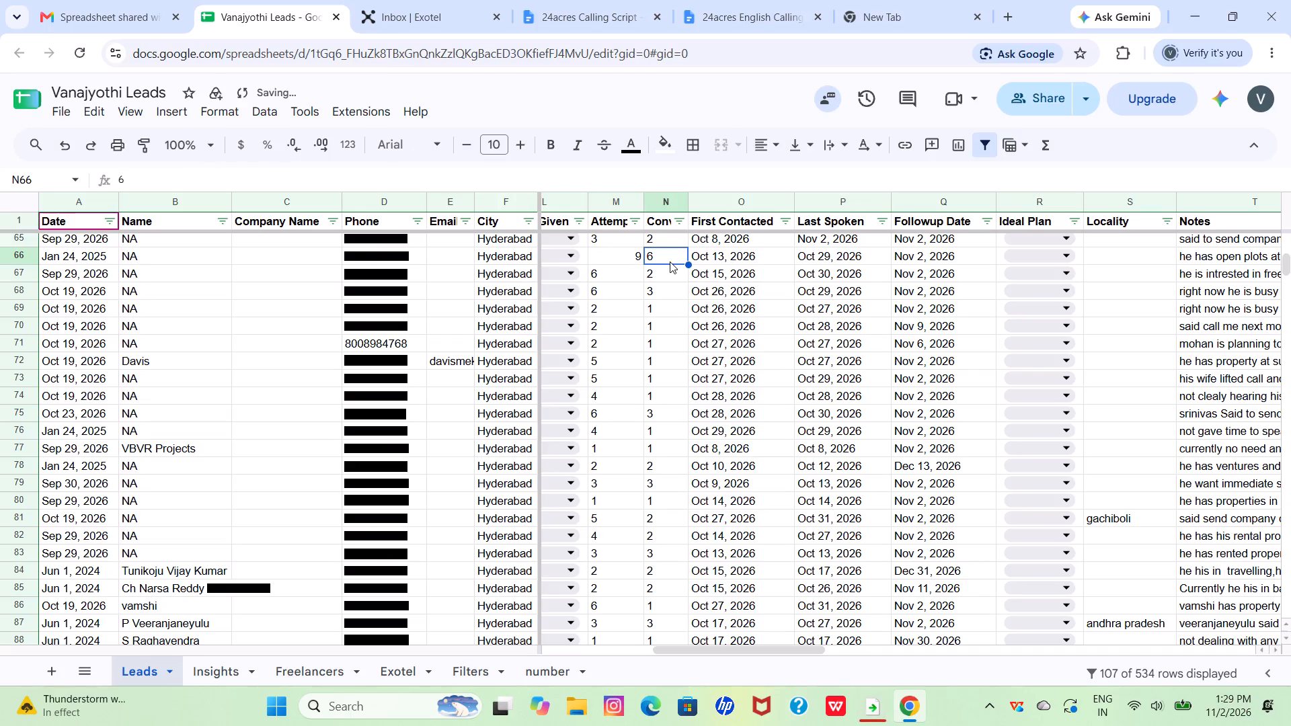
{"action": "left_click", "coordinate": [830, 260]}
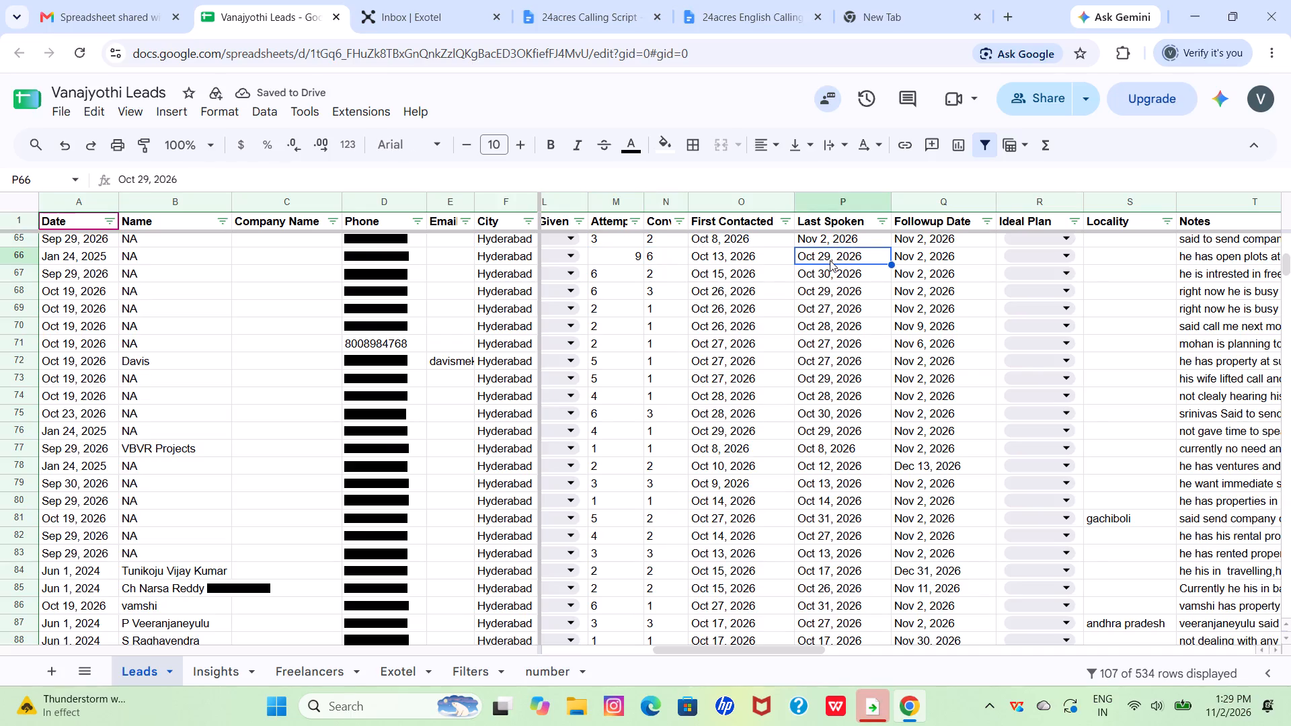
{"action": "scroll", "coordinate": [830, 260], "scroll_direction": "left", "scroll_amount": 4}
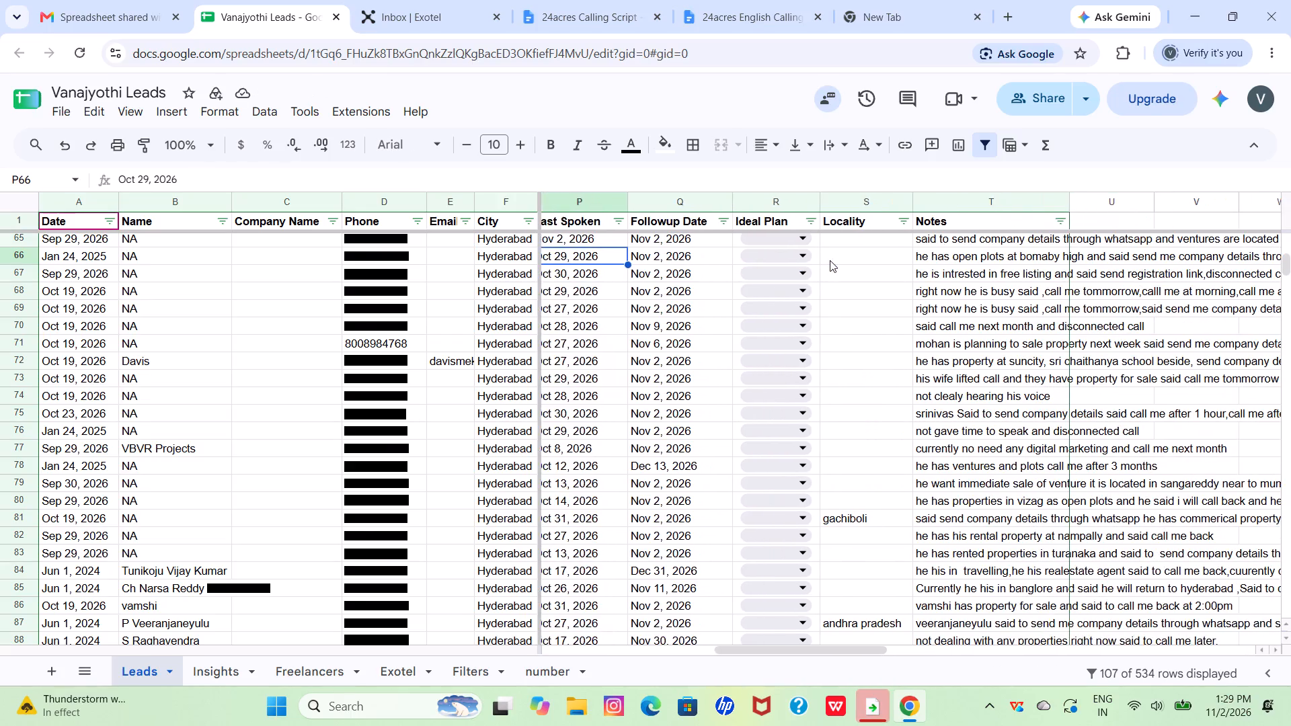
{"action": "scroll", "coordinate": [830, 260], "scroll_direction": "left", "scroll_amount": 3}
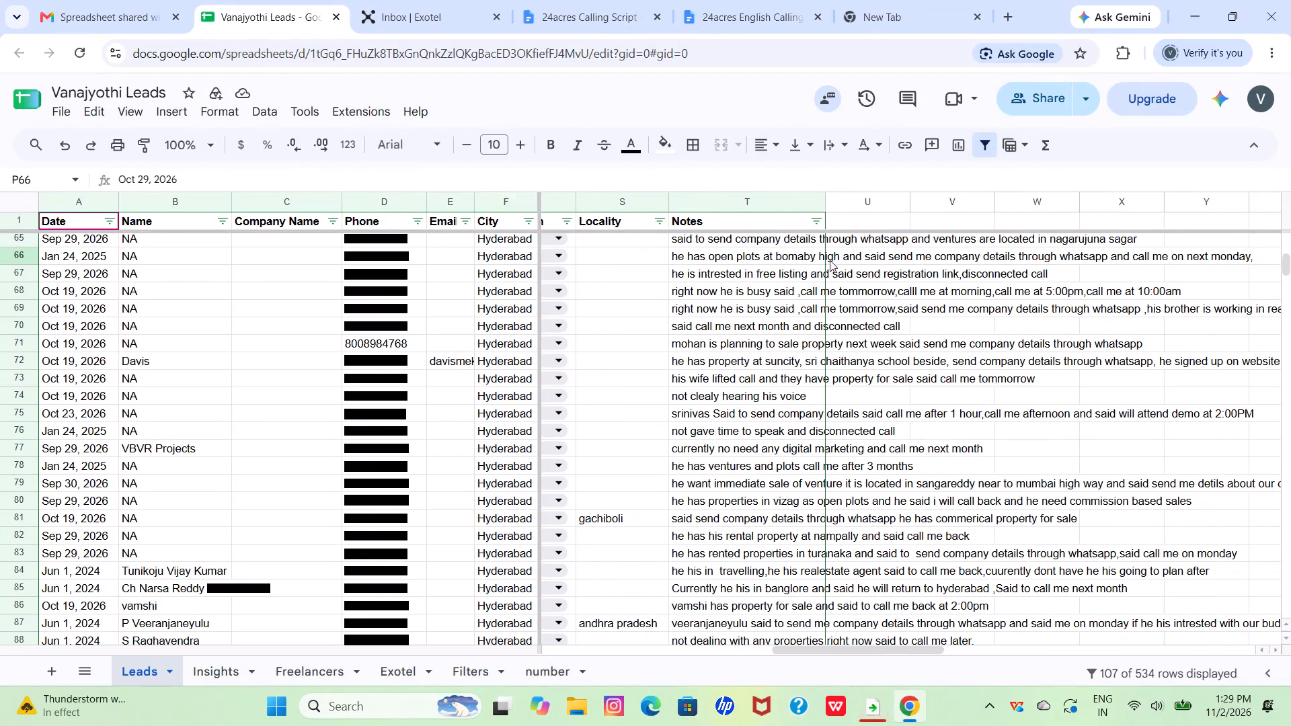
{"action": "scroll", "coordinate": [830, 260], "scroll_direction": "right", "scroll_amount": 5}
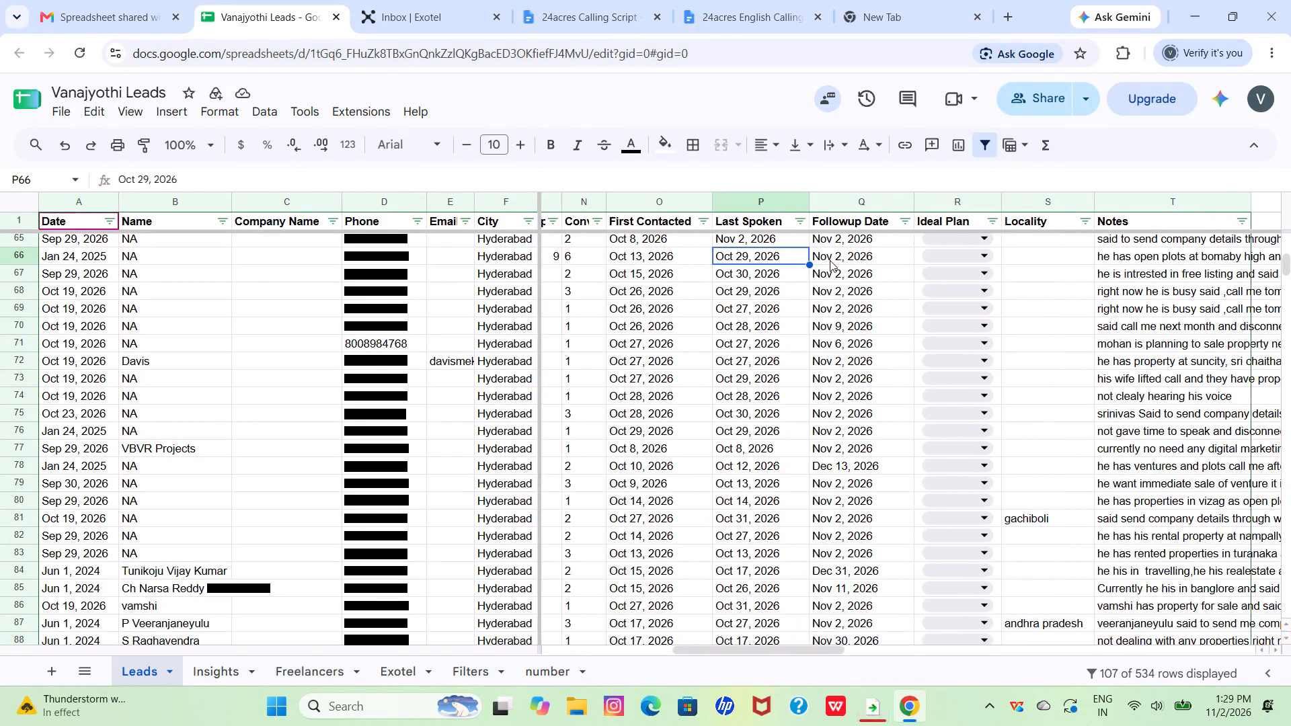
{"action": "scroll", "coordinate": [830, 260], "scroll_direction": "right", "scroll_amount": 4}
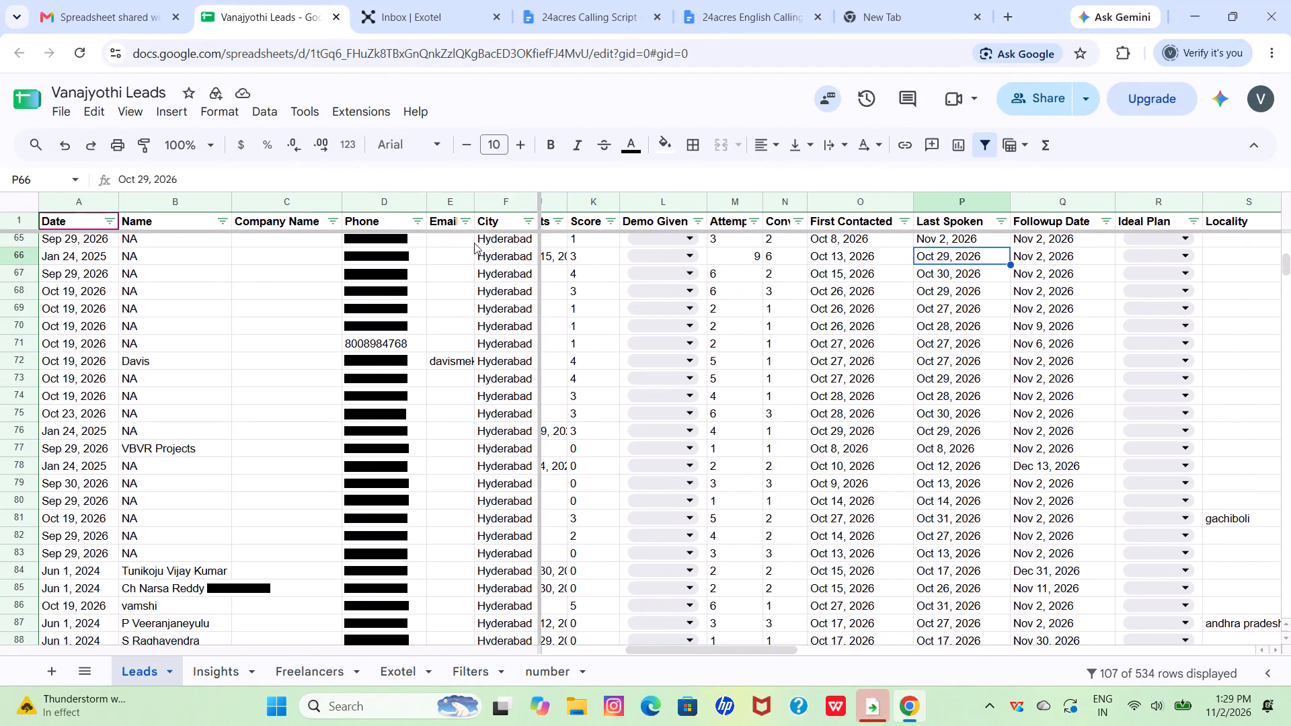
Select the phone number of the lead in row 66 and bring up the computer's list of apps.
{"action": "left_click", "coordinate": [397, 256]}
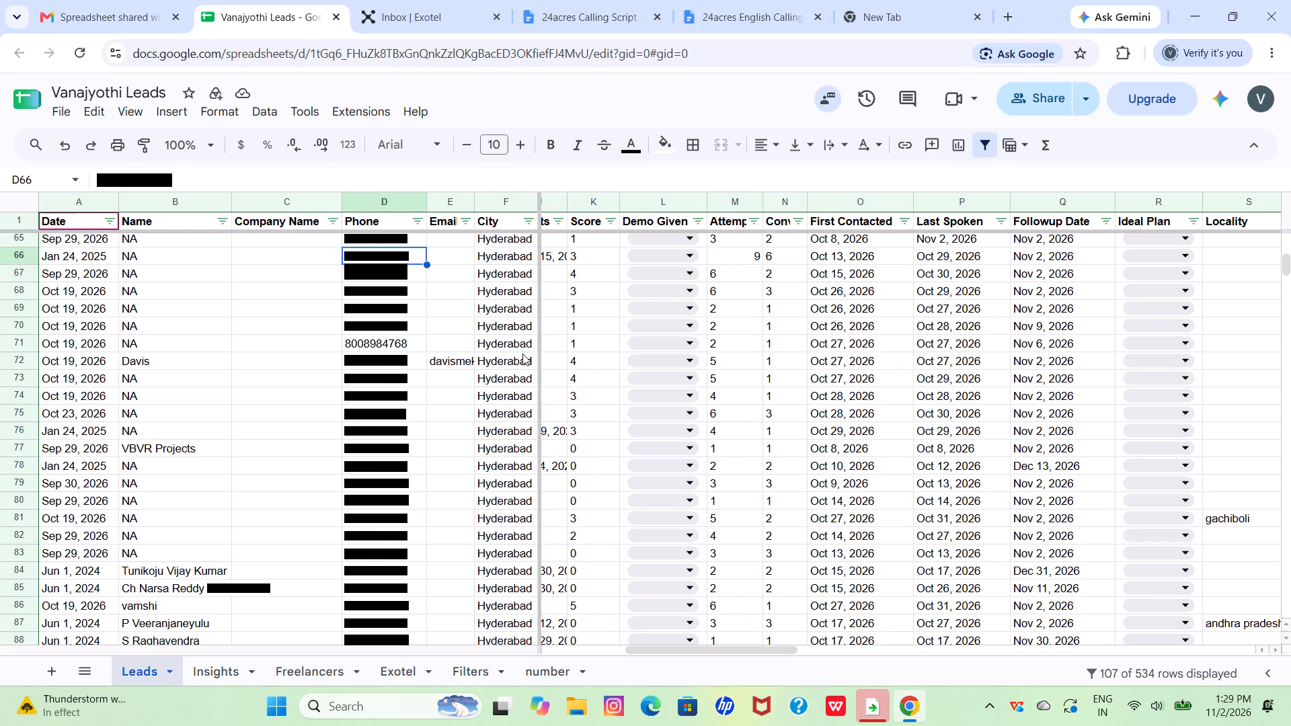
{"action": "left_click", "coordinate": [279, 702]}
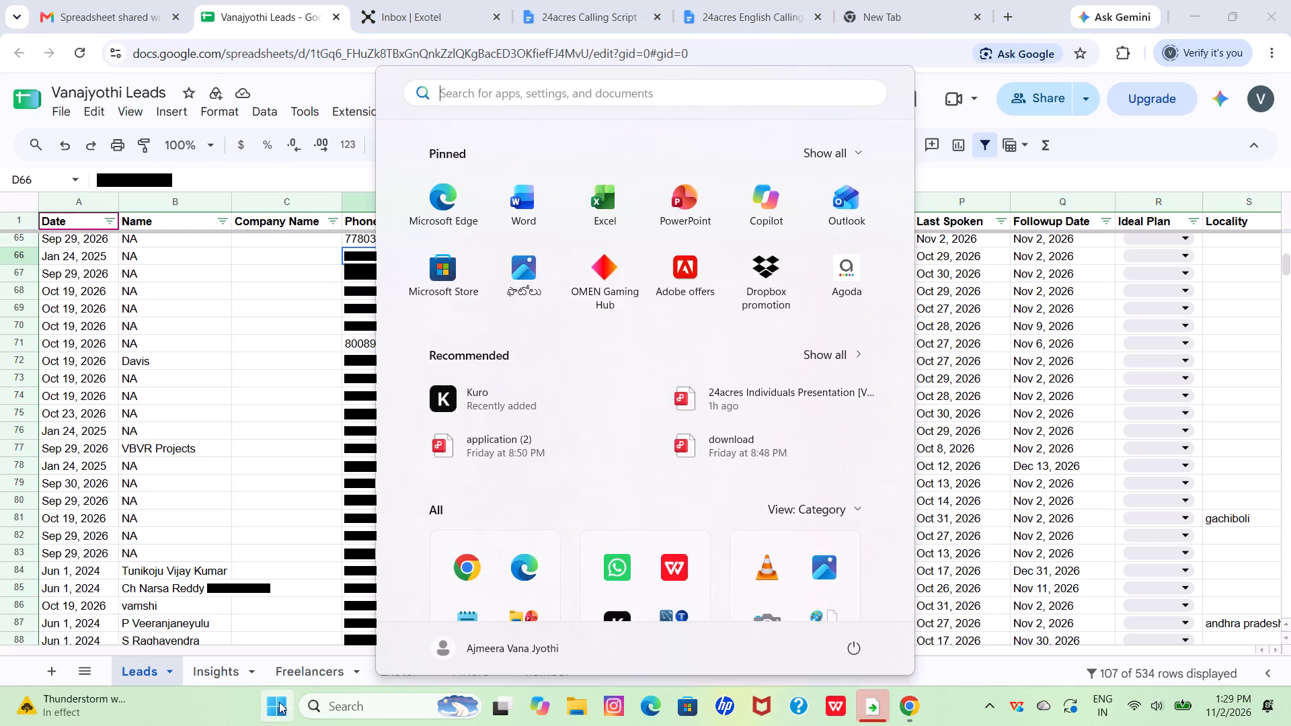
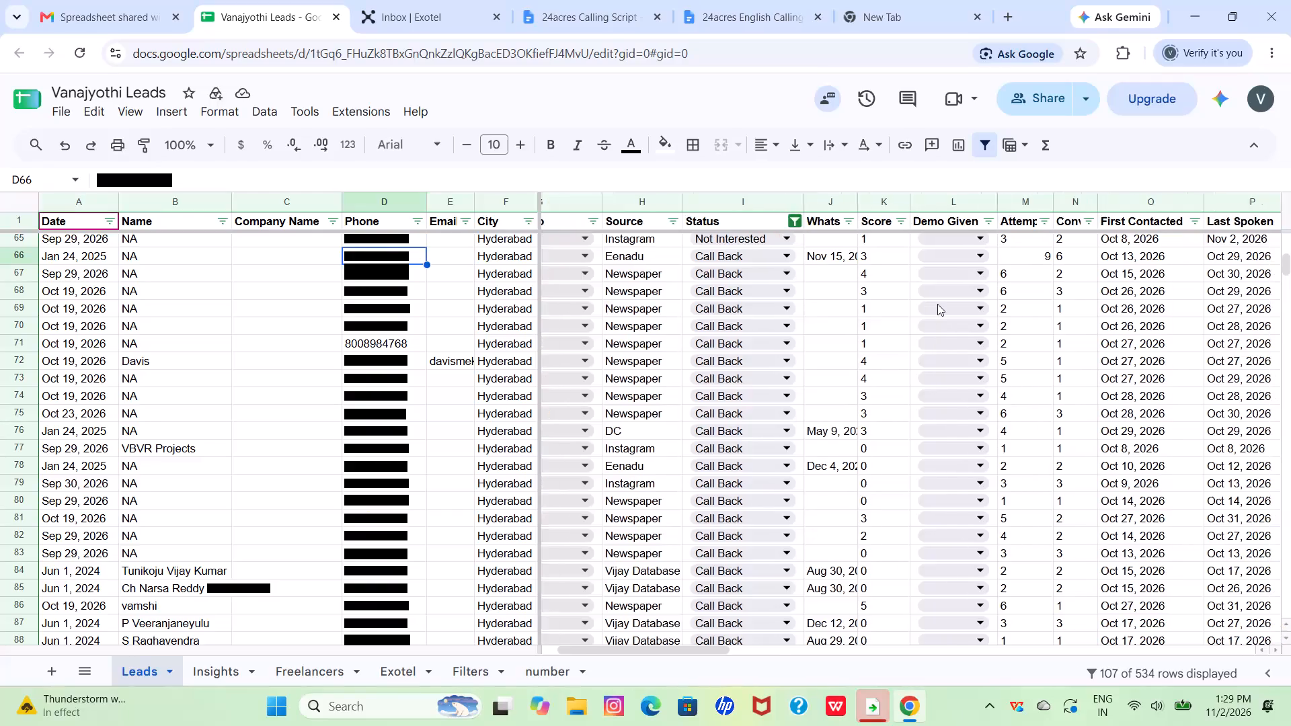
Set the attempt count of the lead in row 66 to 10.
{"action": "scroll", "coordinate": [937, 304], "scroll_direction": "left", "scroll_amount": 5}
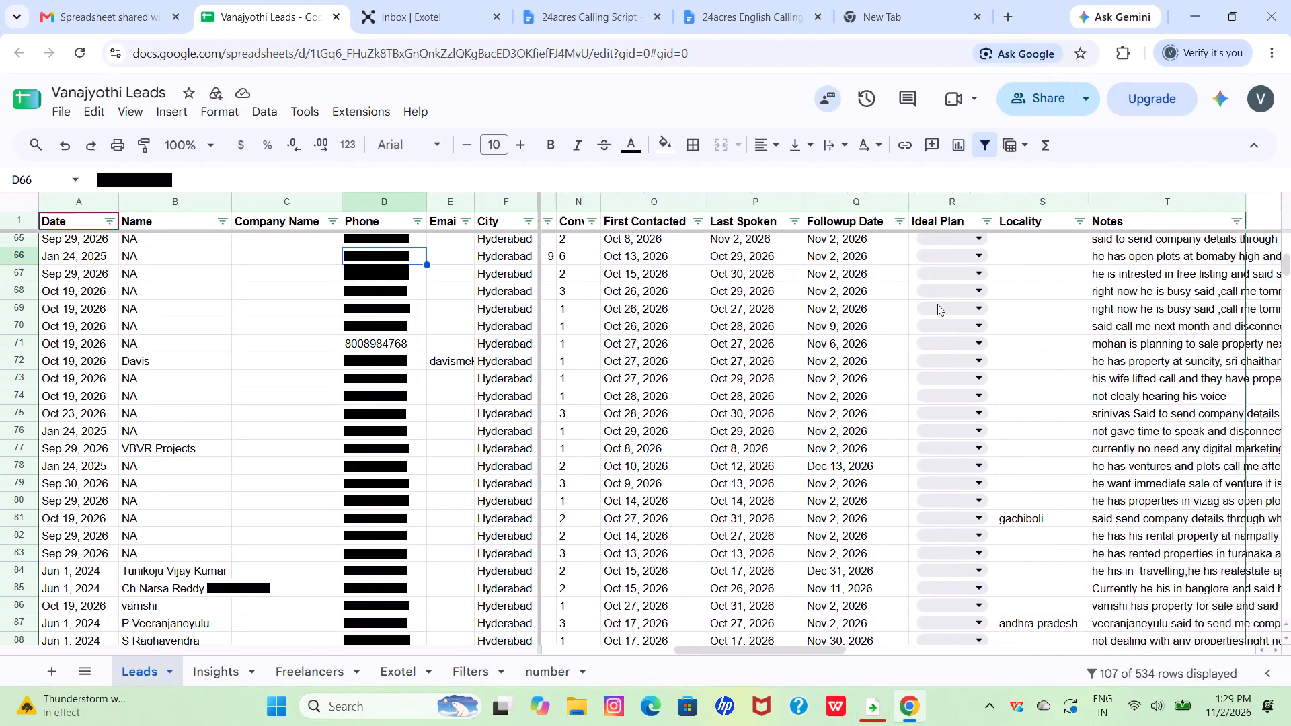
{"action": "scroll", "coordinate": [937, 304], "scroll_direction": "left", "scroll_amount": 1}
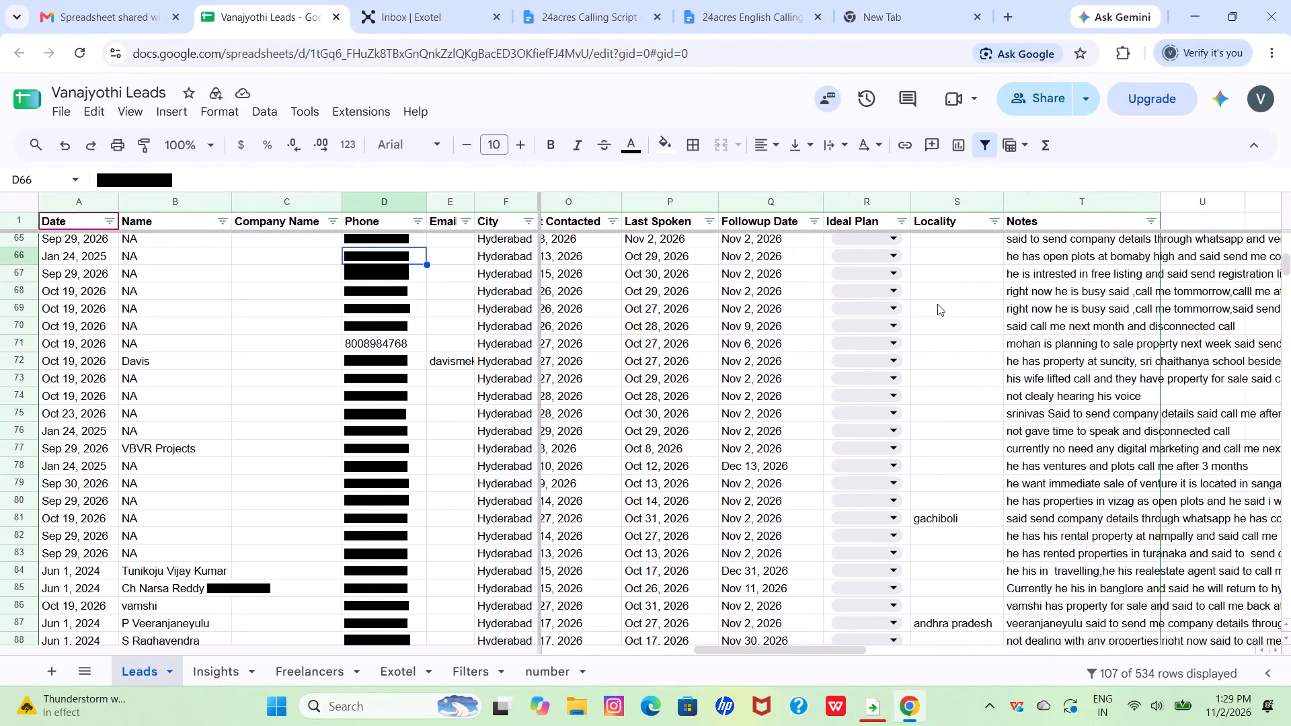
{"action": "scroll", "coordinate": [937, 304], "scroll_direction": "right", "scroll_amount": 4}
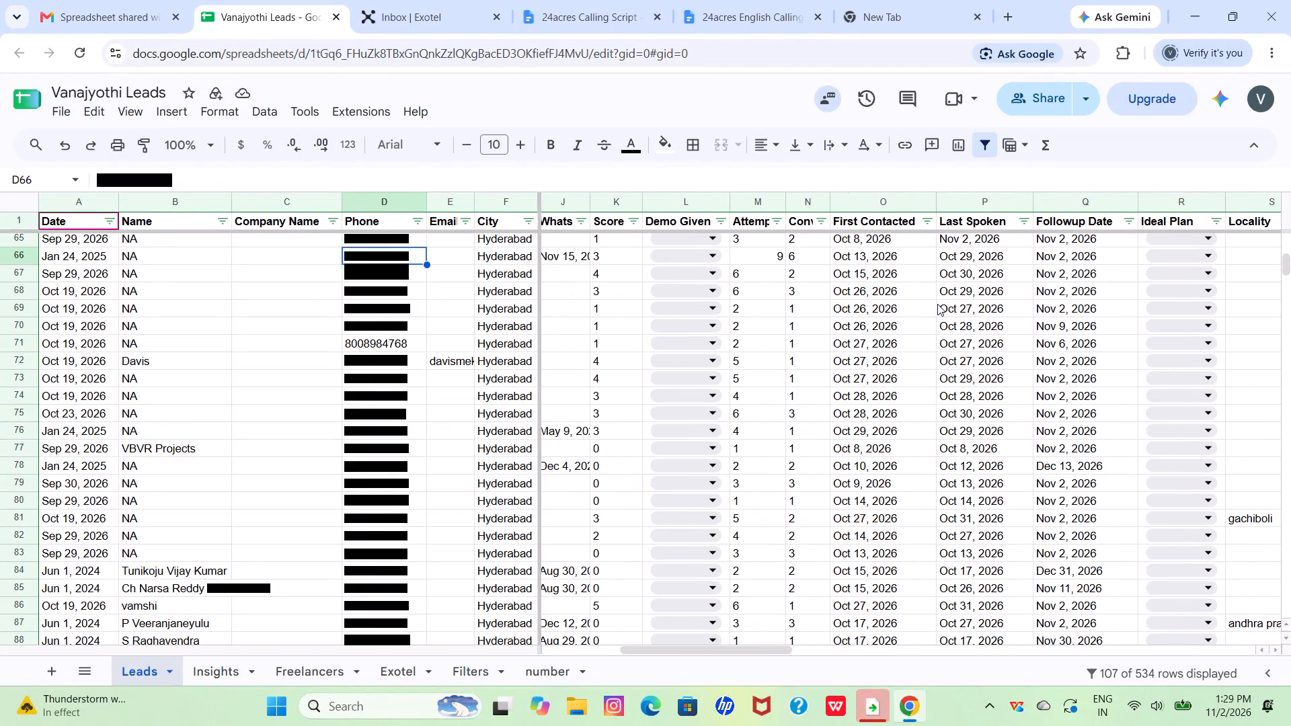
{"action": "left_click", "coordinate": [405, 265]}
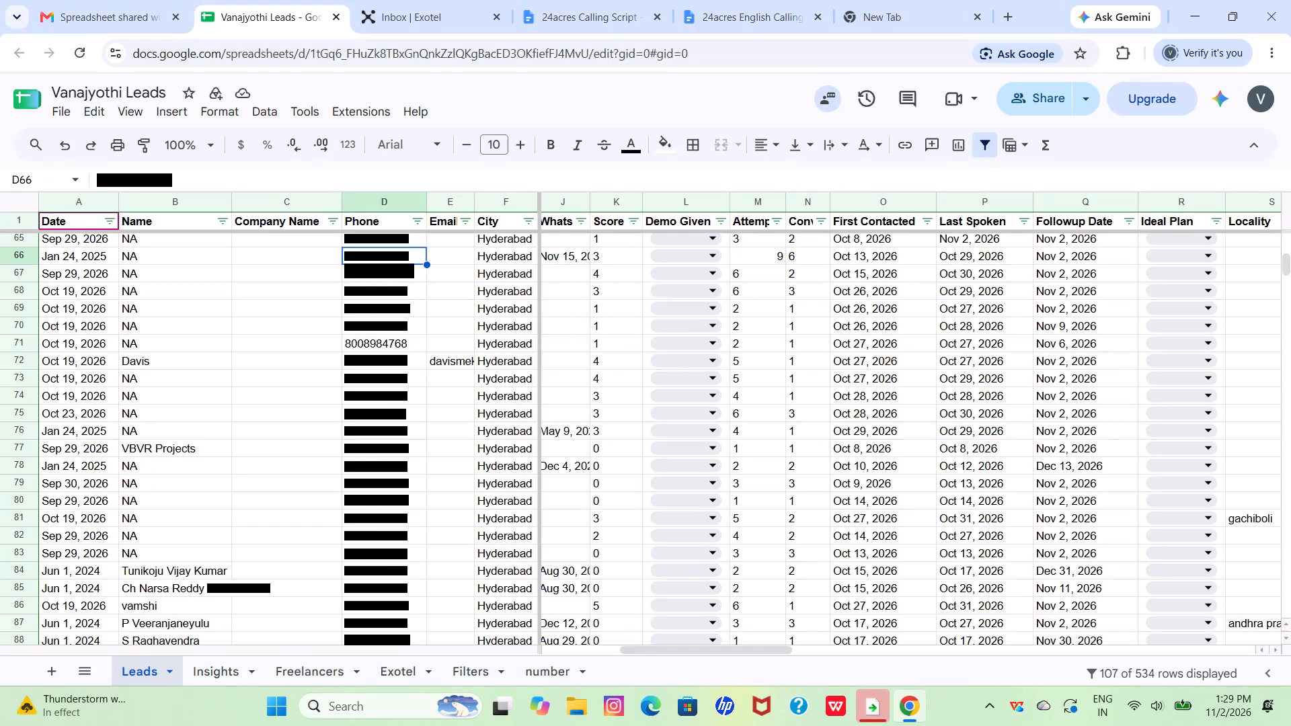
{"action": "left_click", "coordinate": [777, 253]}
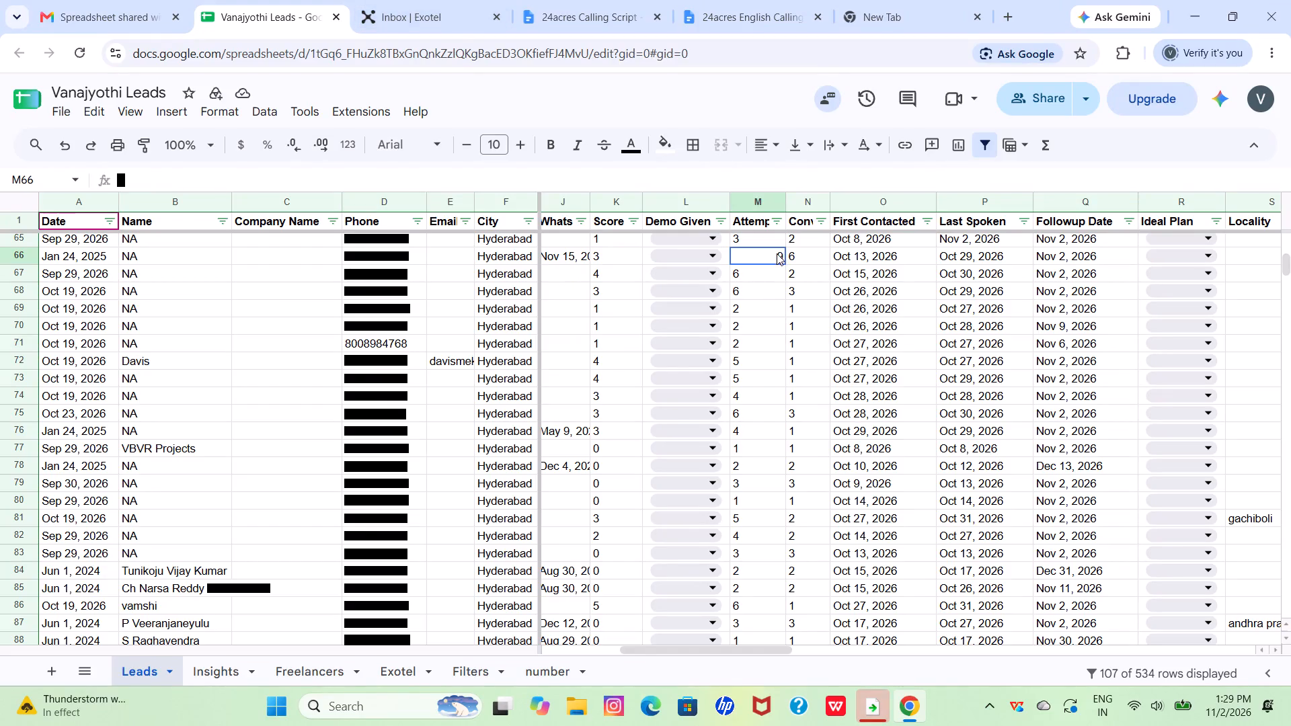
{"action": "key", "text": "1"}
{"action": "key", "text": "0"}
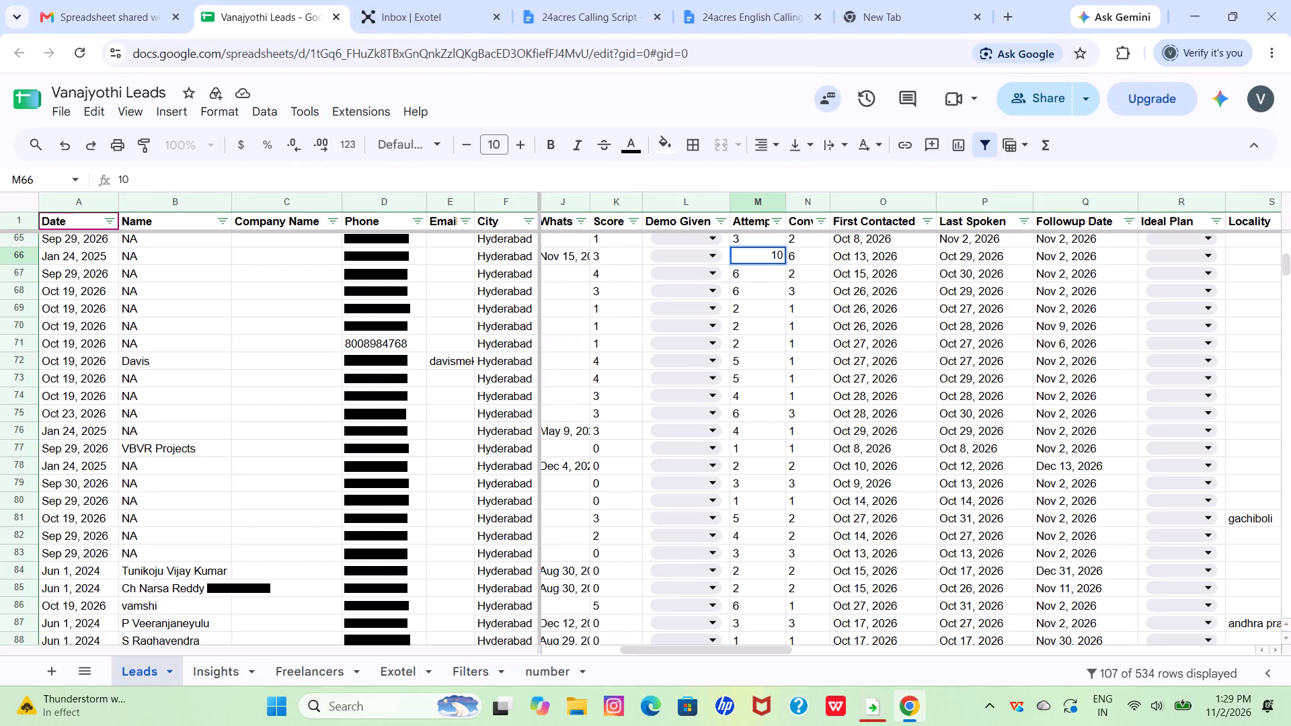
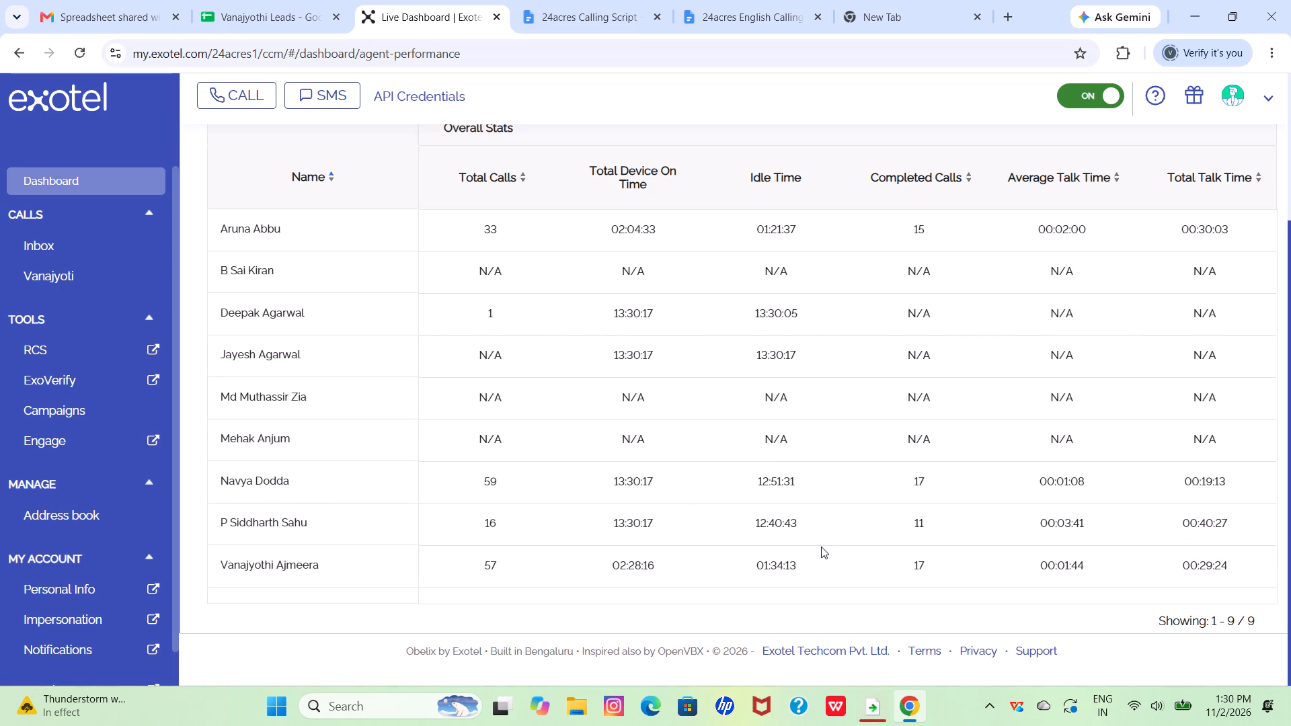
Switch from the Exotel dashboard back to the Vanajyothi Leads spreadsheet and bring up the Windows app launcher.
{"action": "left_click", "coordinate": [294, 2]}
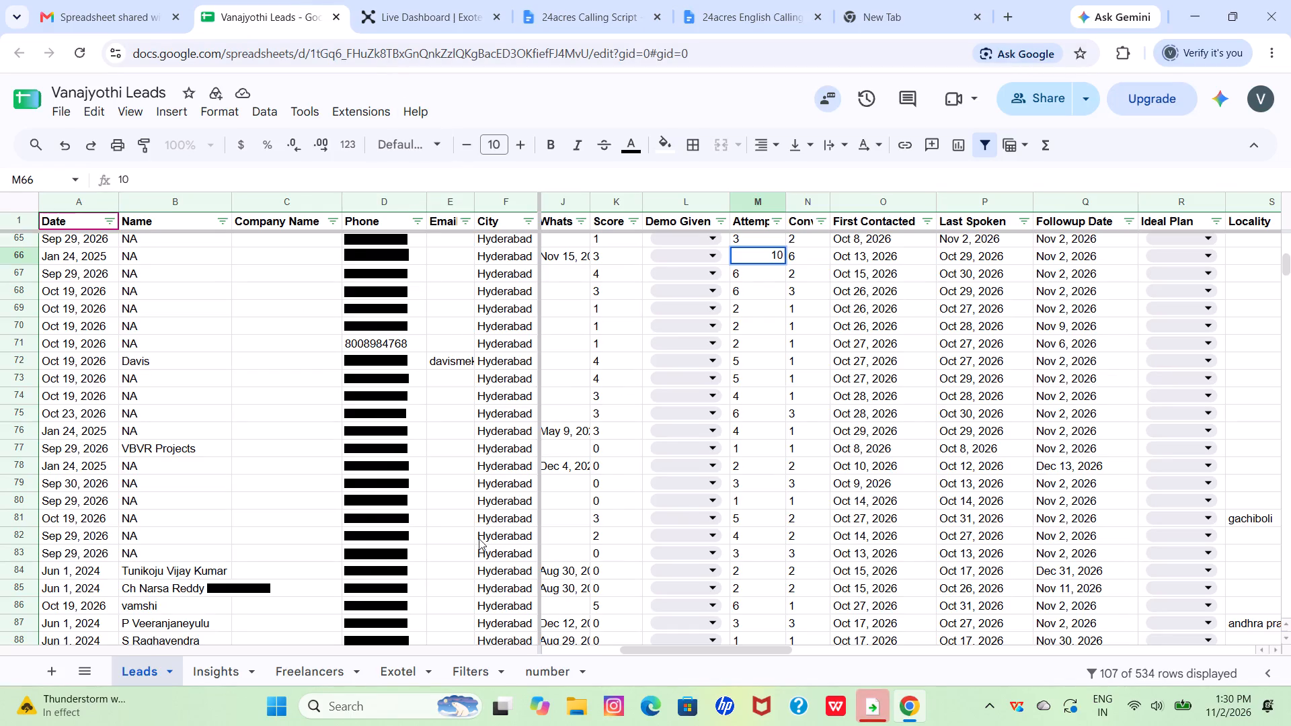
{"action": "left_click", "coordinate": [276, 719]}
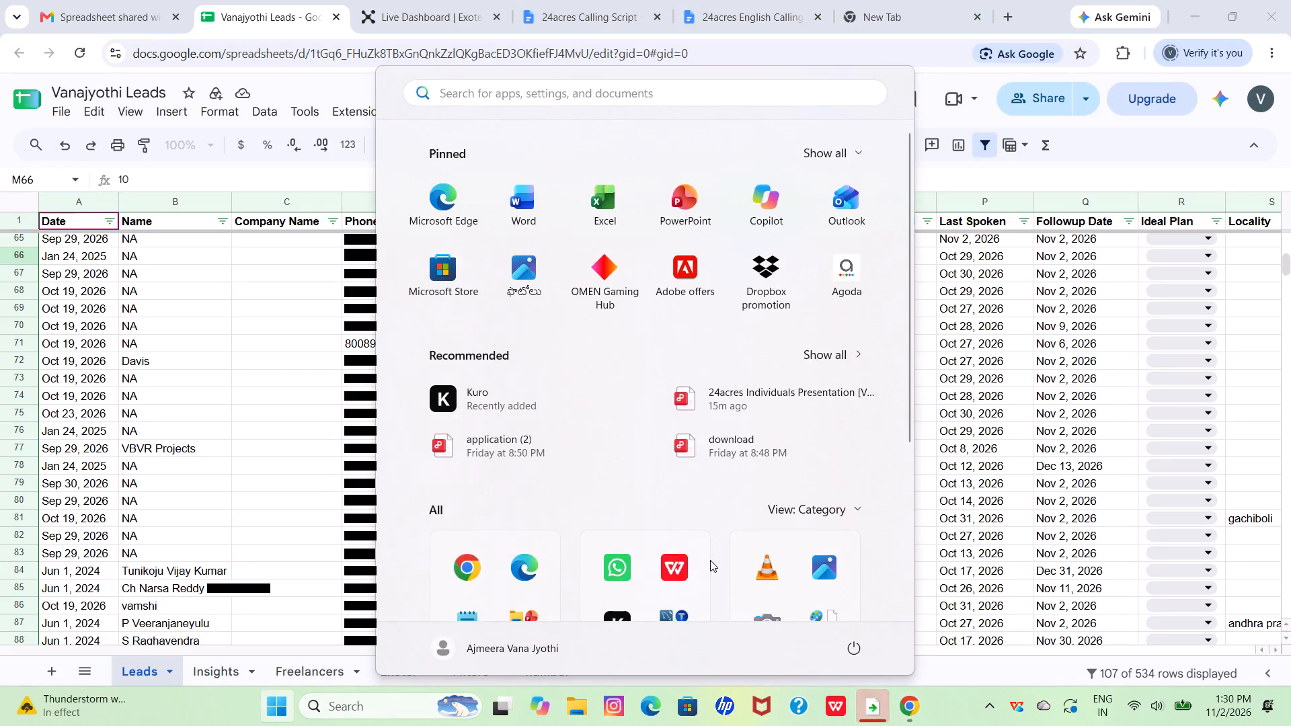
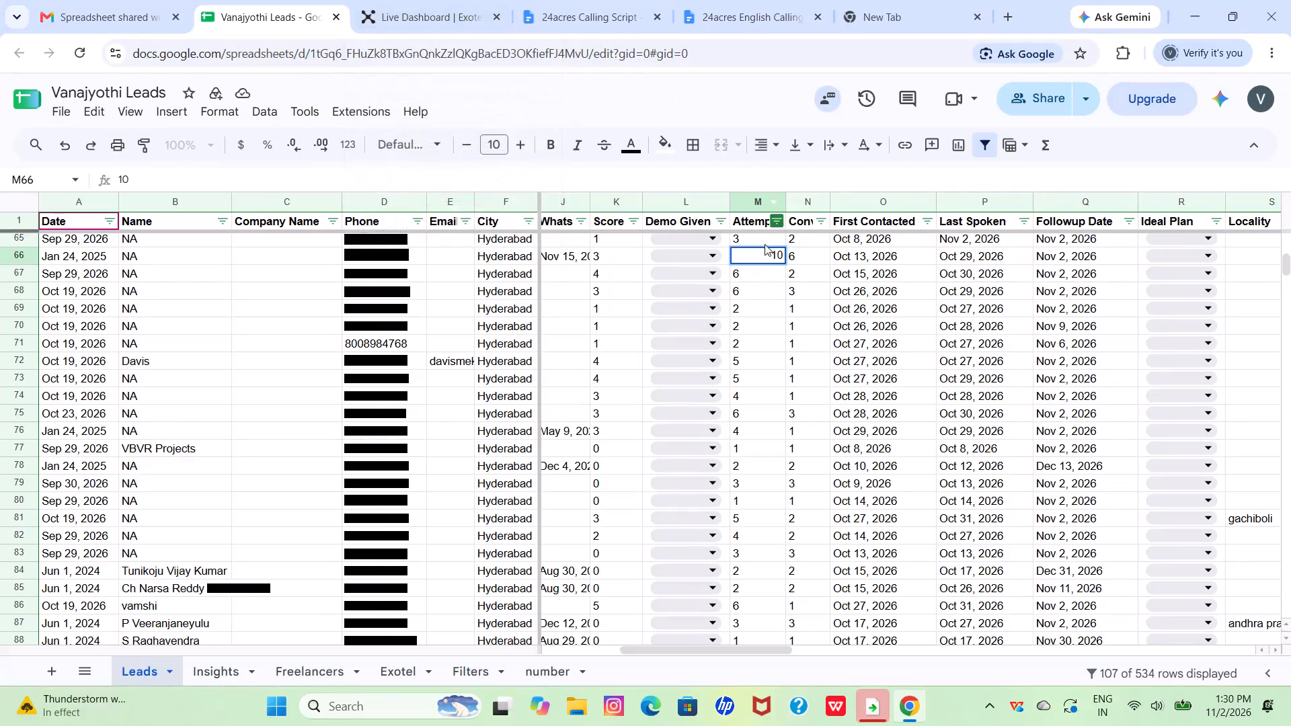
Finish entering 10 as the attempt count for the lead in row 66.
{"action": "left_click_drag", "start_coordinate": [772, 233], "coordinate": [760, 321]}
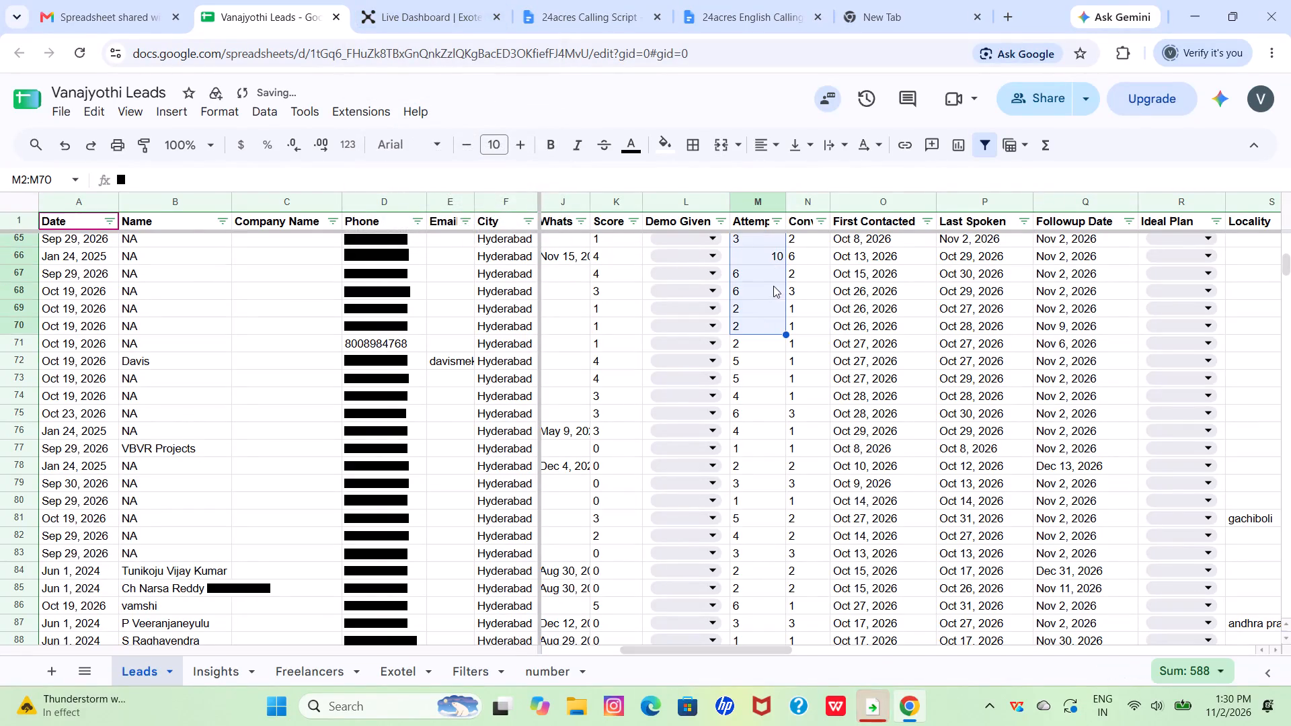
Check the notes of the lead in row 67, copy its phone number and switch to the Exotel dashboard.
{"action": "left_click", "coordinate": [781, 283]}
{"action": "scroll", "coordinate": [781, 283], "scroll_direction": "left", "scroll_amount": 4}
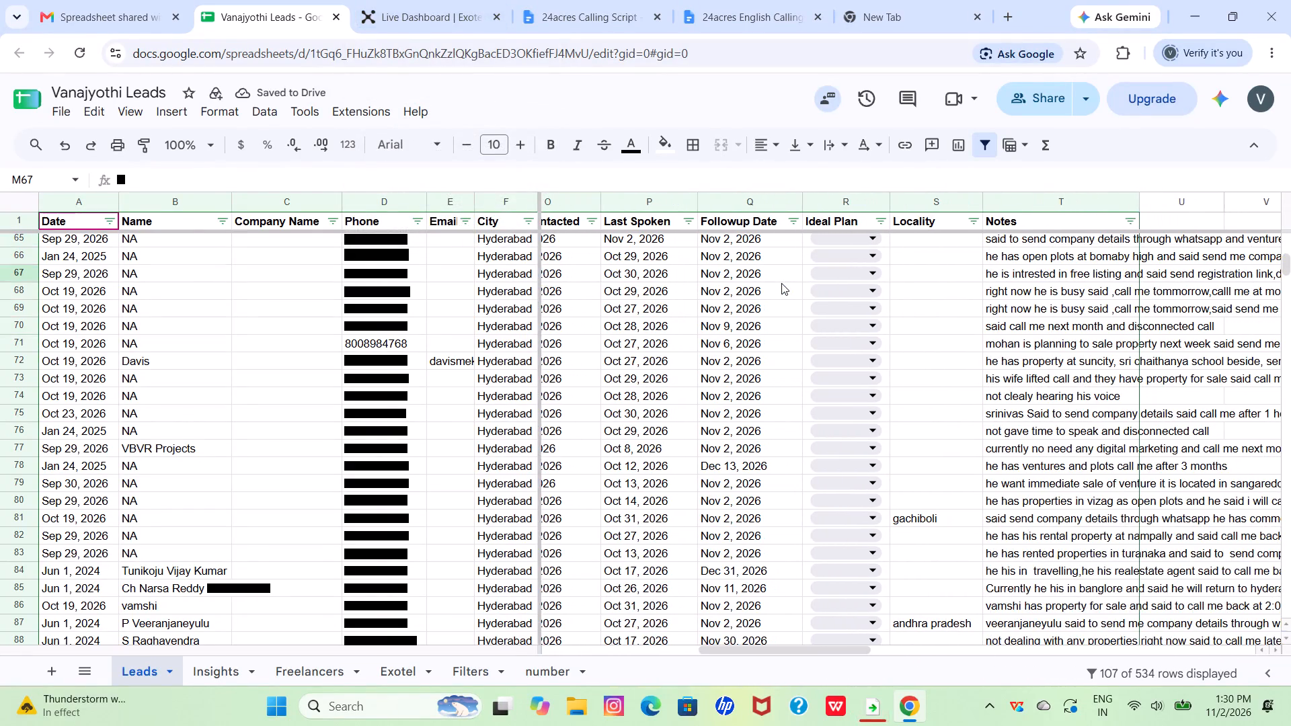
{"action": "scroll", "coordinate": [781, 283], "scroll_direction": "left", "scroll_amount": 3}
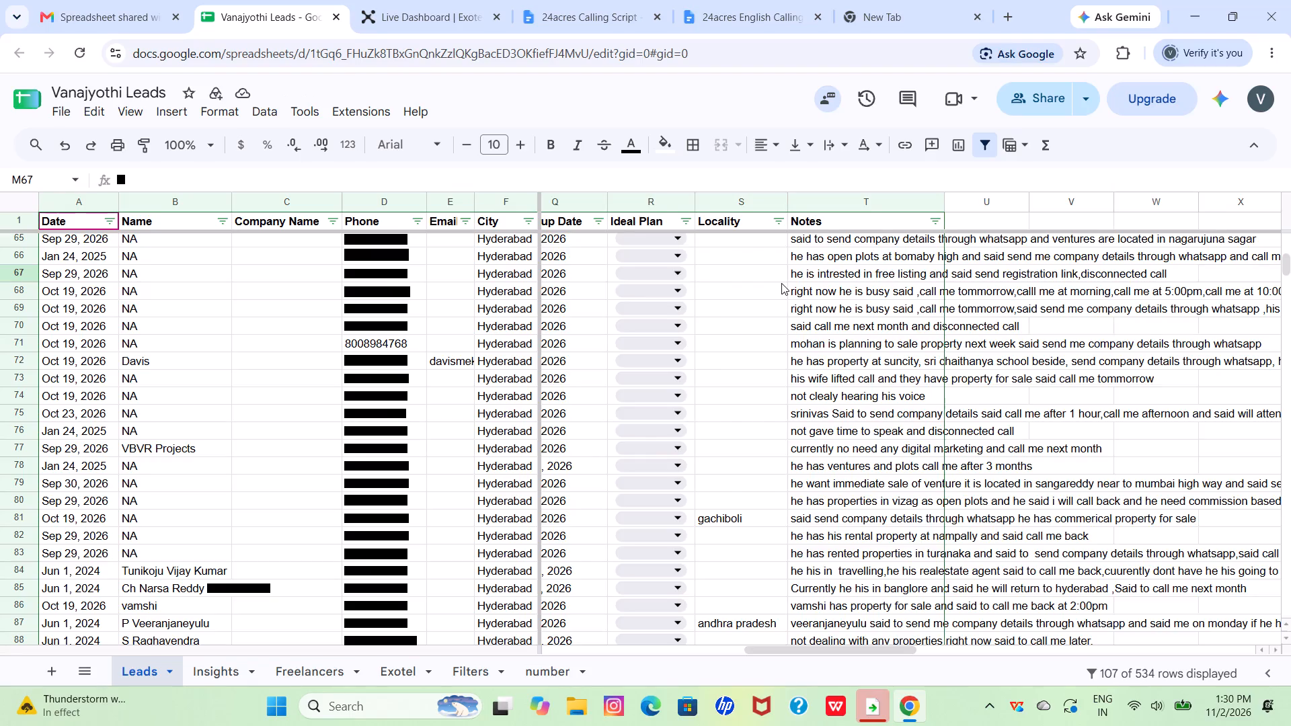
{"action": "scroll", "coordinate": [781, 283], "scroll_direction": "right", "scroll_amount": 6}
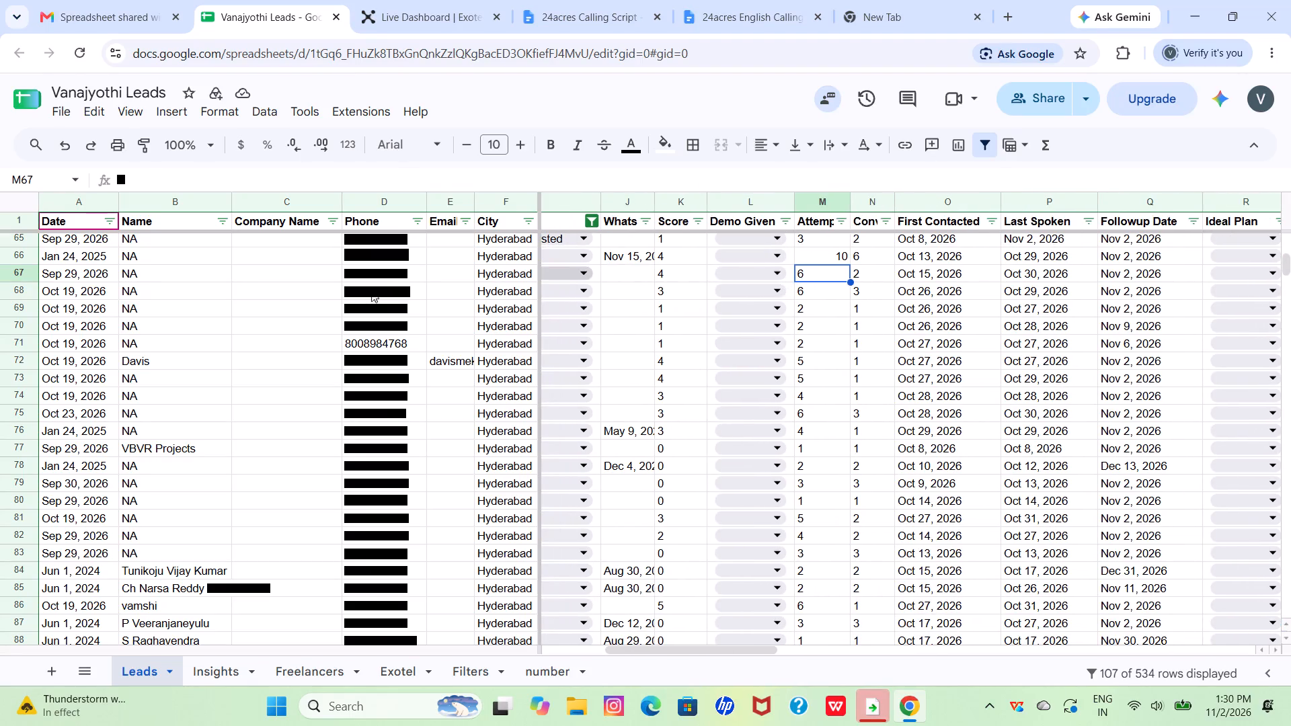
{"action": "left_click", "coordinate": [385, 284]}
{"action": "left_click", "coordinate": [394, 276]}
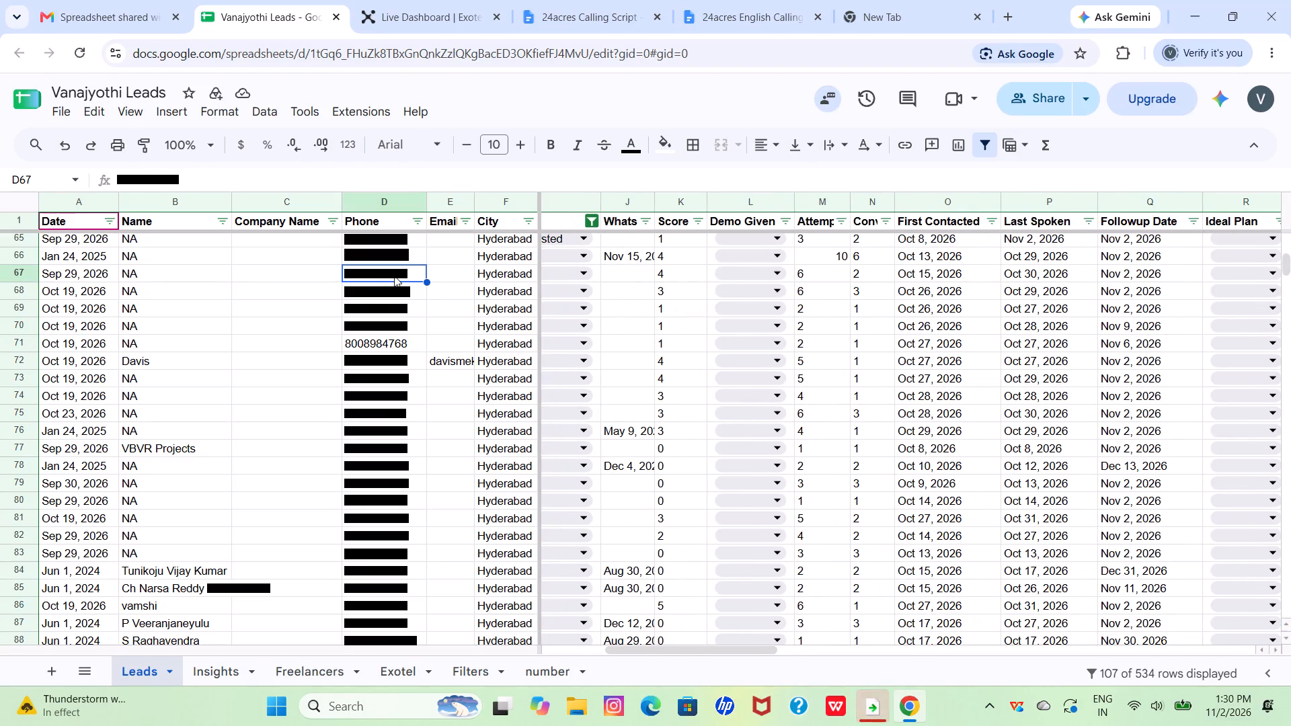
{"action": "scroll", "coordinate": [394, 276], "scroll_direction": "down", "scroll_amount": 1}
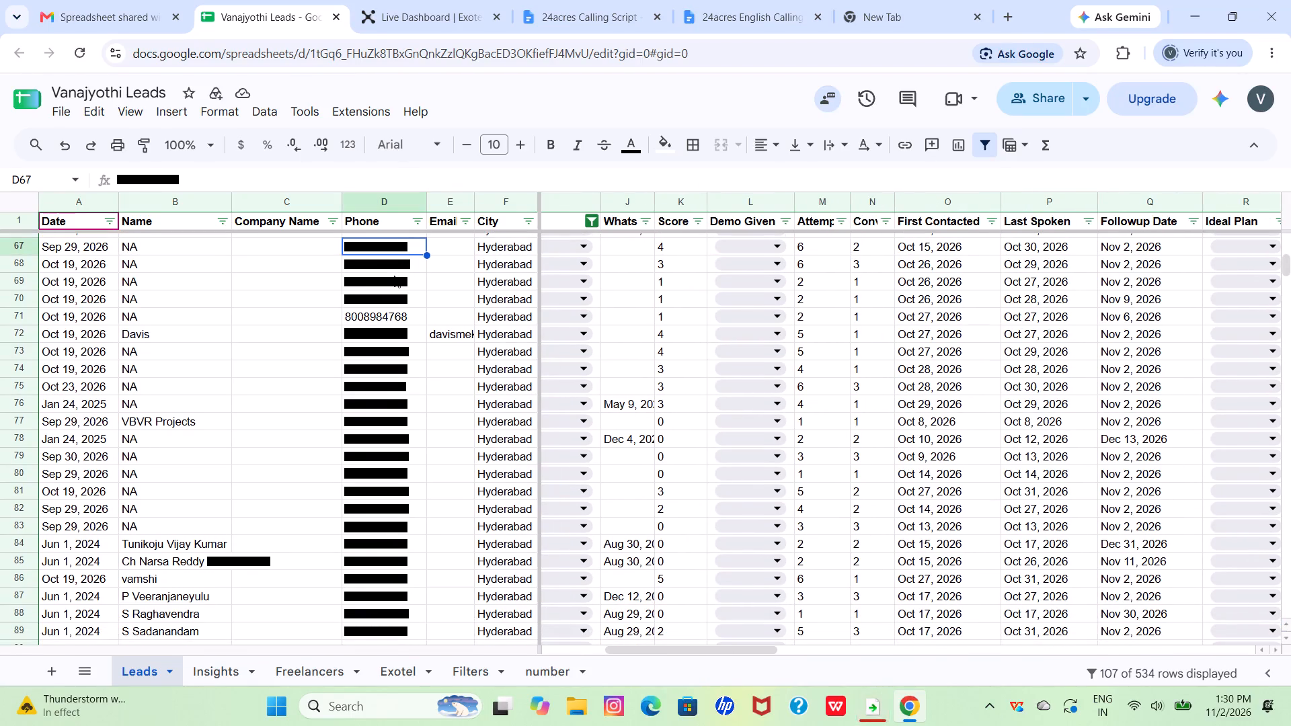
{"action": "key", "text": "ctrl+c"}
{"action": "left_click", "coordinate": [410, 0]}
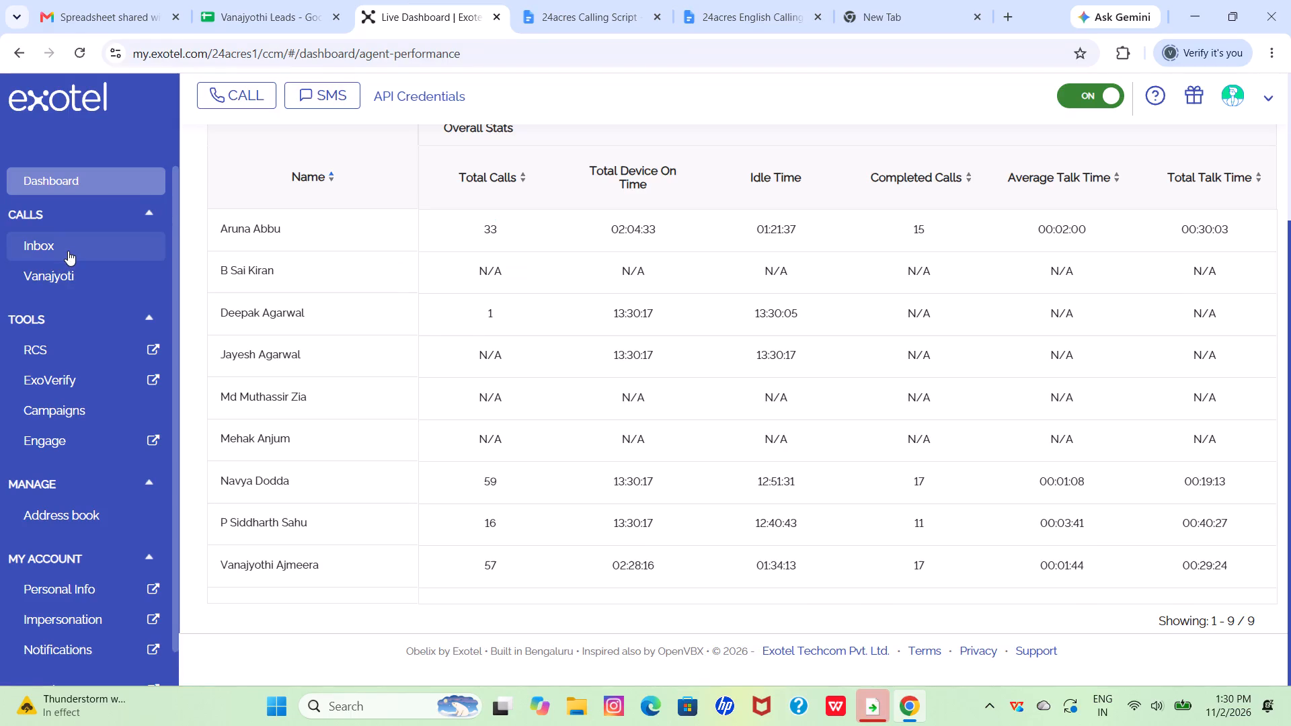
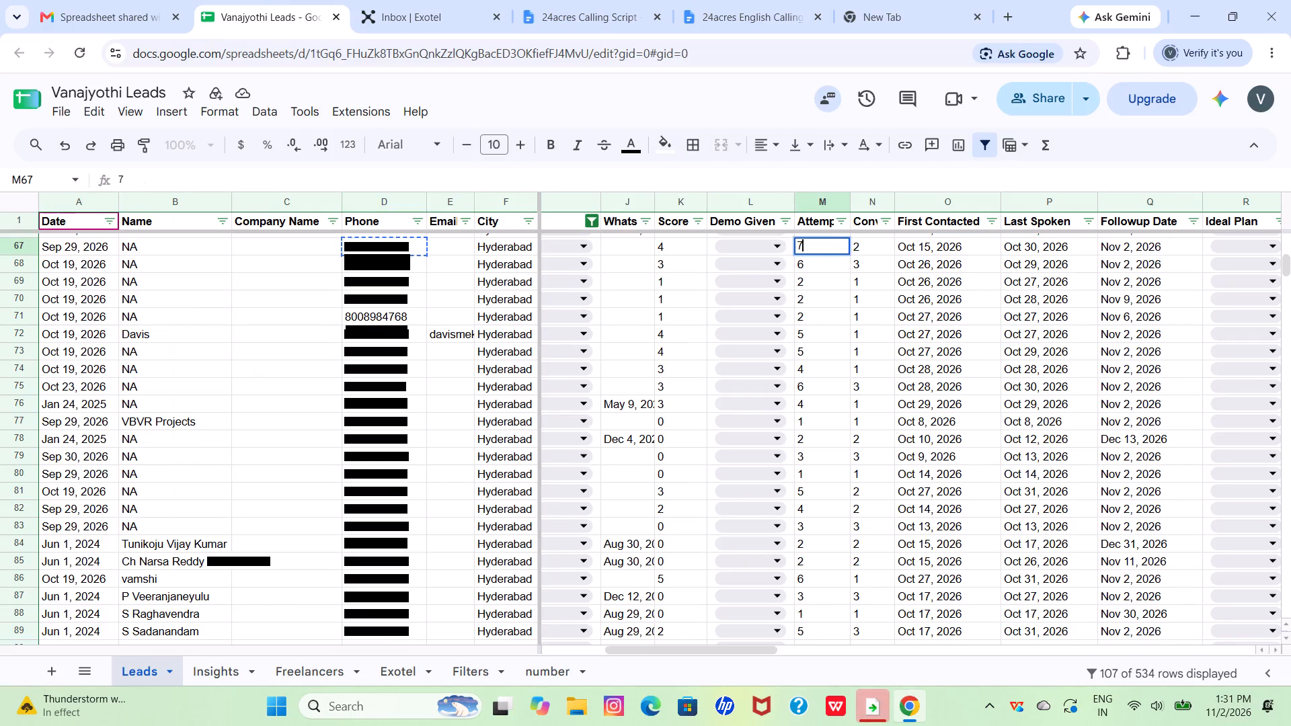
Finish entering 7 as the attempt count for the lead in row 67.
{"action": "left_click", "coordinate": [872, 248]}
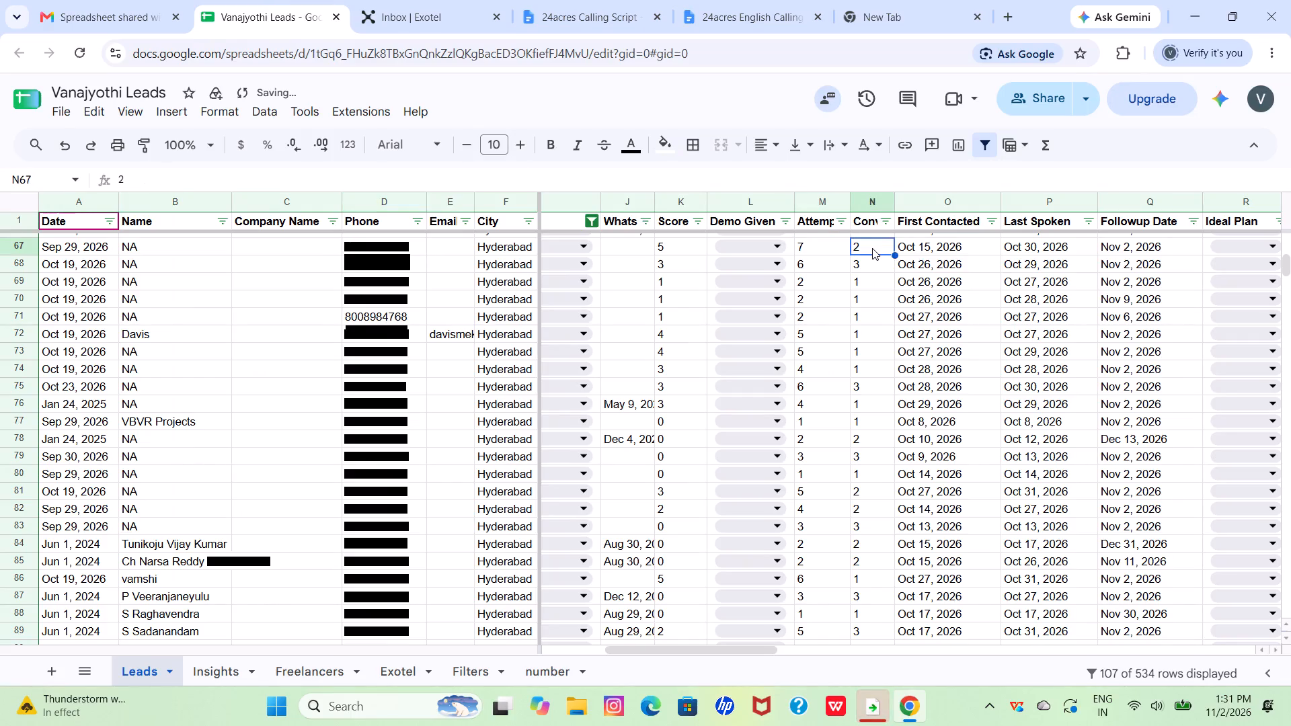
{"action": "left_click", "coordinate": [810, 266]}
{"action": "scroll", "coordinate": [810, 266], "scroll_direction": "up", "scroll_amount": 1}
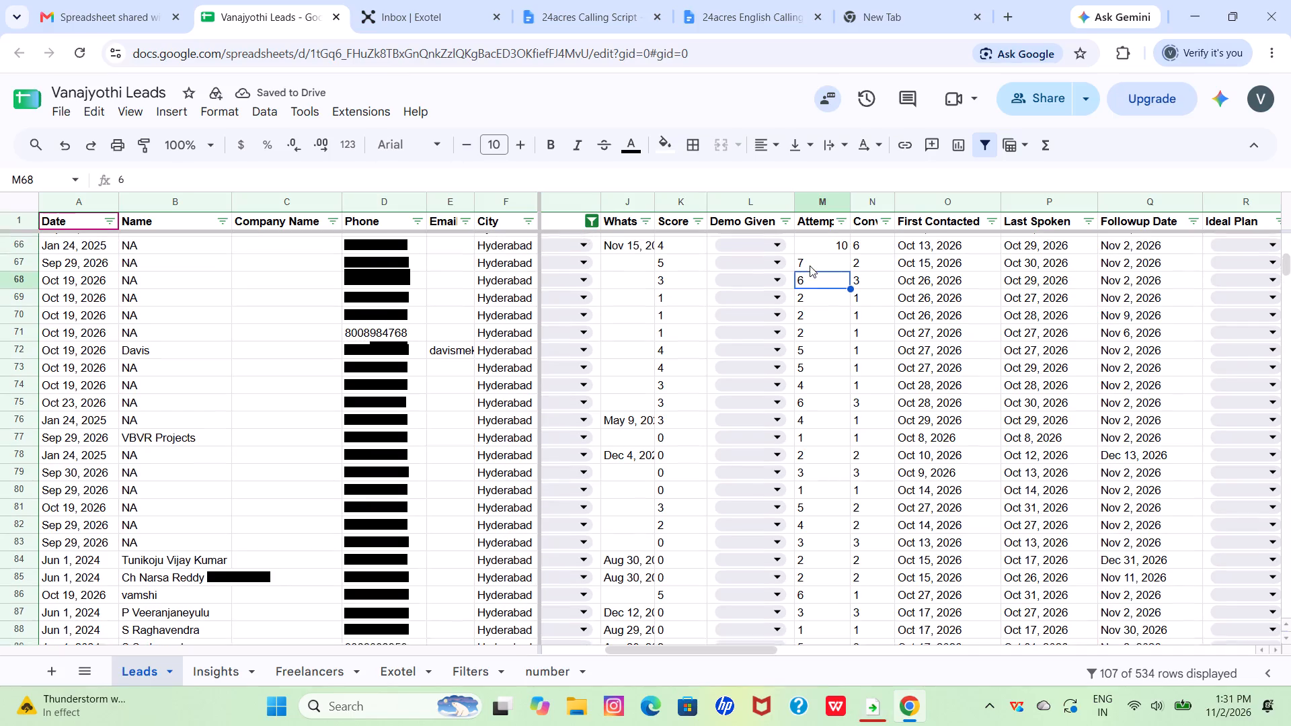
{"action": "scroll", "coordinate": [810, 266], "scroll_direction": "up", "scroll_amount": 1}
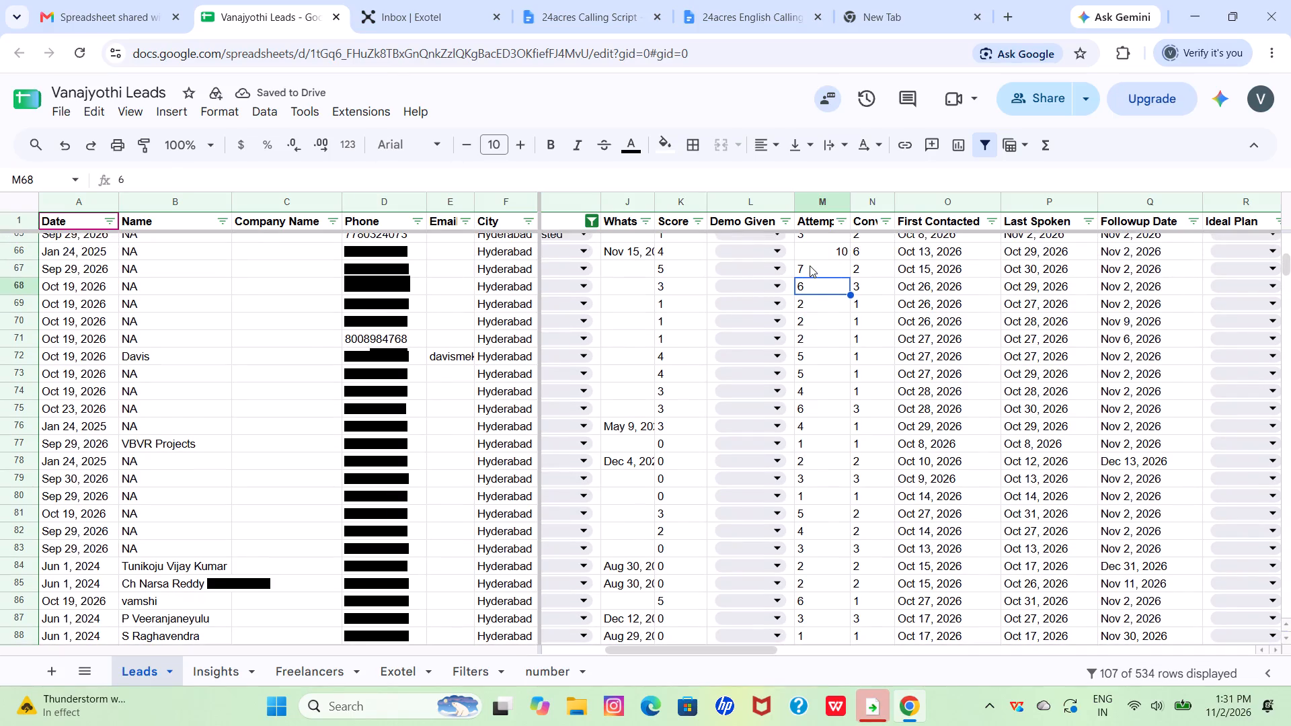
{"action": "scroll", "coordinate": [810, 266], "scroll_direction": "down", "scroll_amount": 1}
Examine the dates and notes of the lead in row 67.
{"action": "left_click", "coordinate": [828, 262]}
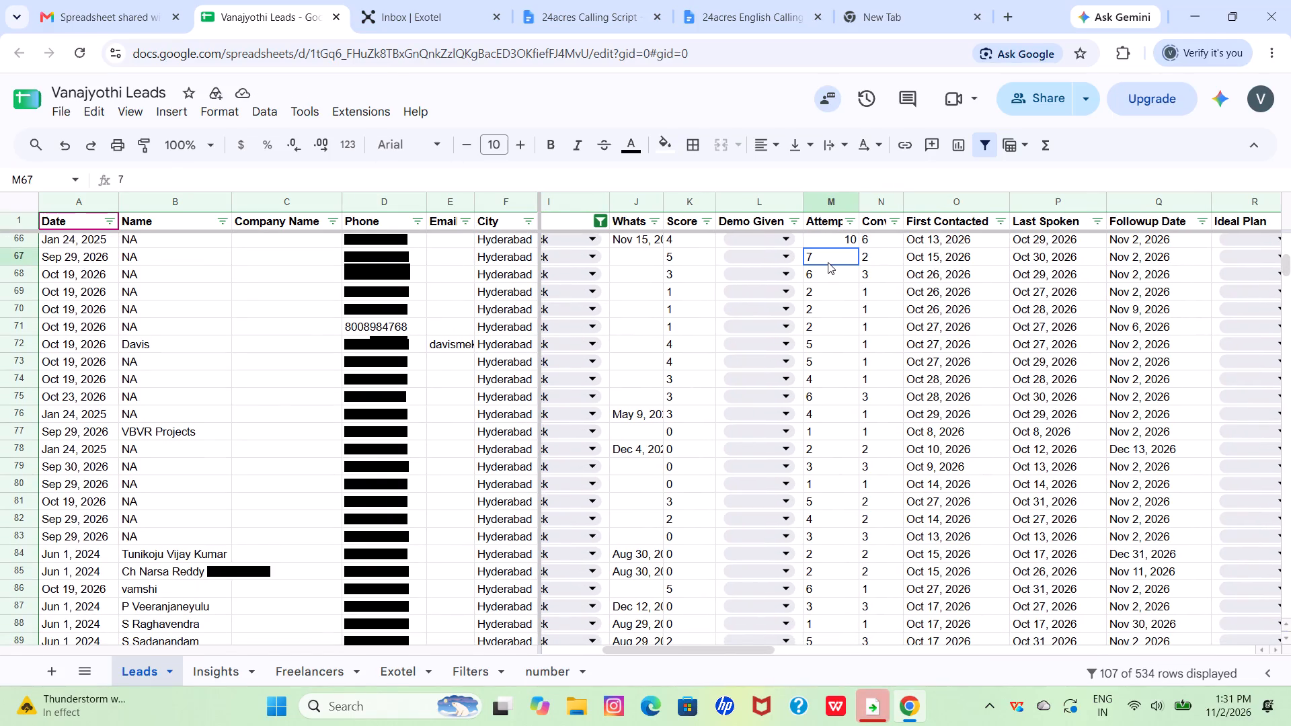
{"action": "scroll", "coordinate": [828, 262], "scroll_direction": "left", "scroll_amount": 3}
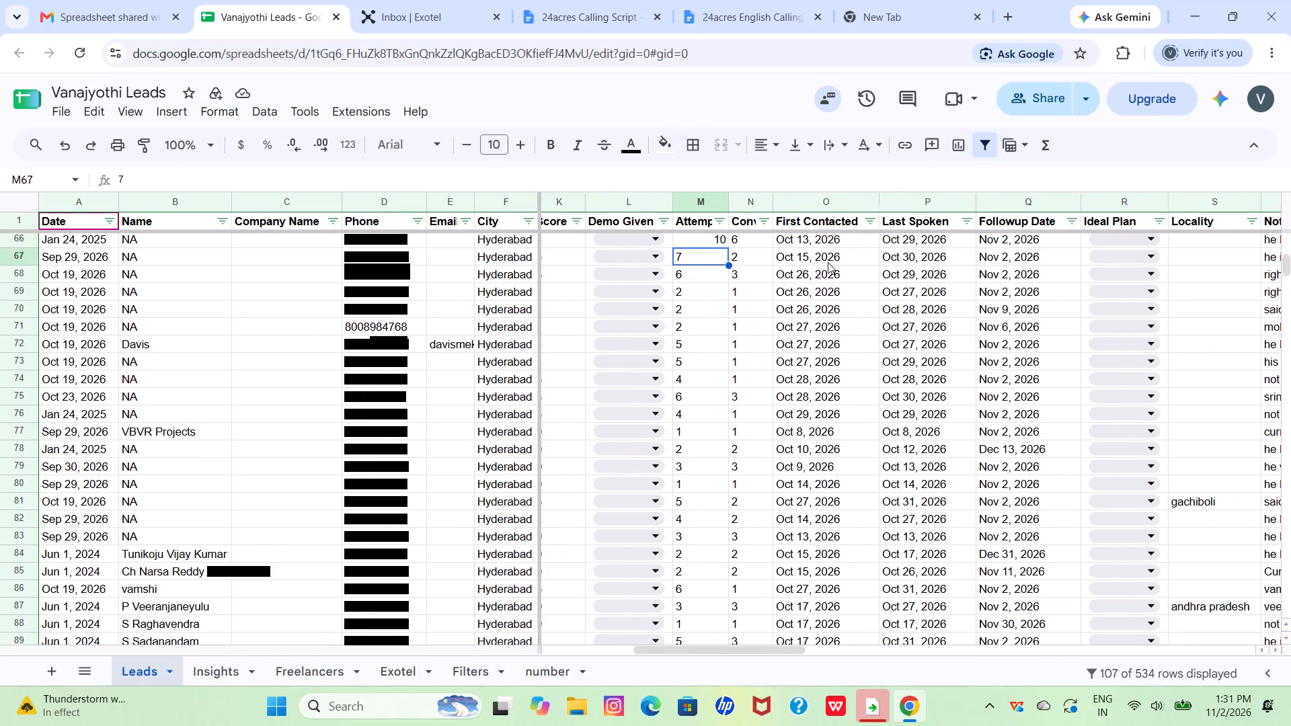
{"action": "scroll", "coordinate": [828, 262], "scroll_direction": "left", "scroll_amount": 3}
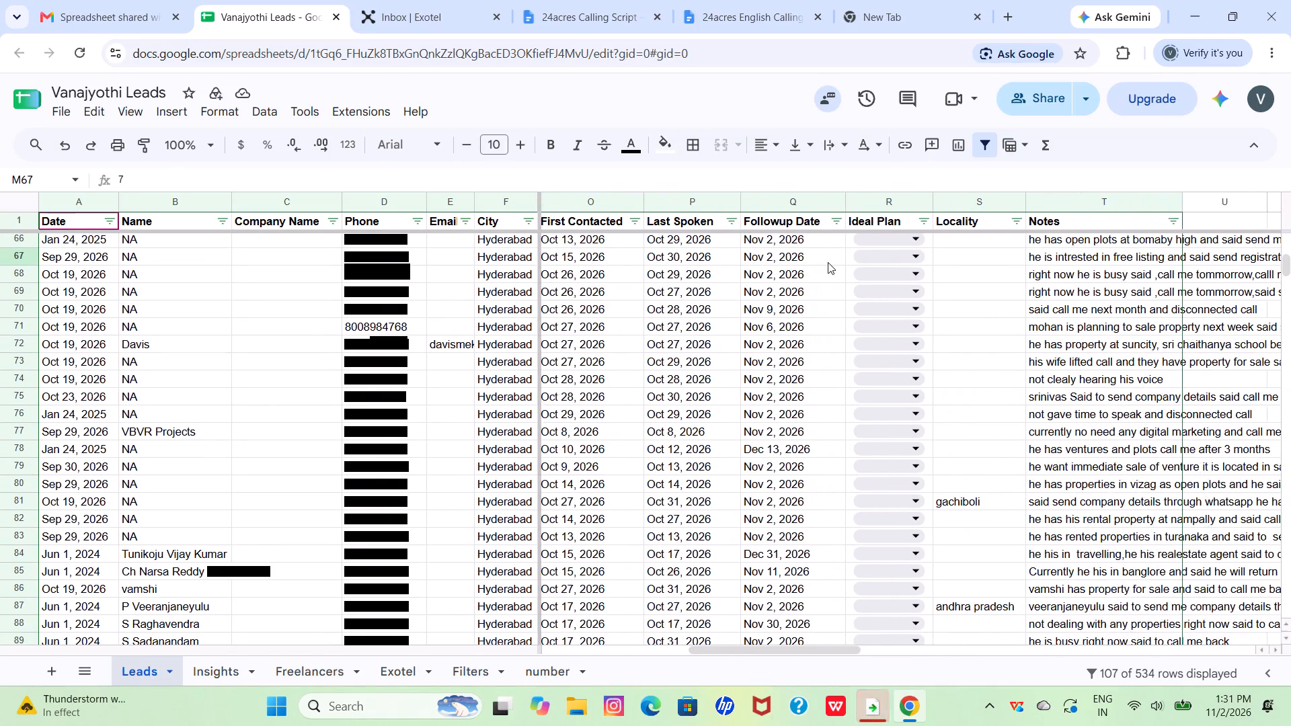
{"action": "scroll", "coordinate": [828, 262], "scroll_direction": "left", "scroll_amount": 4}
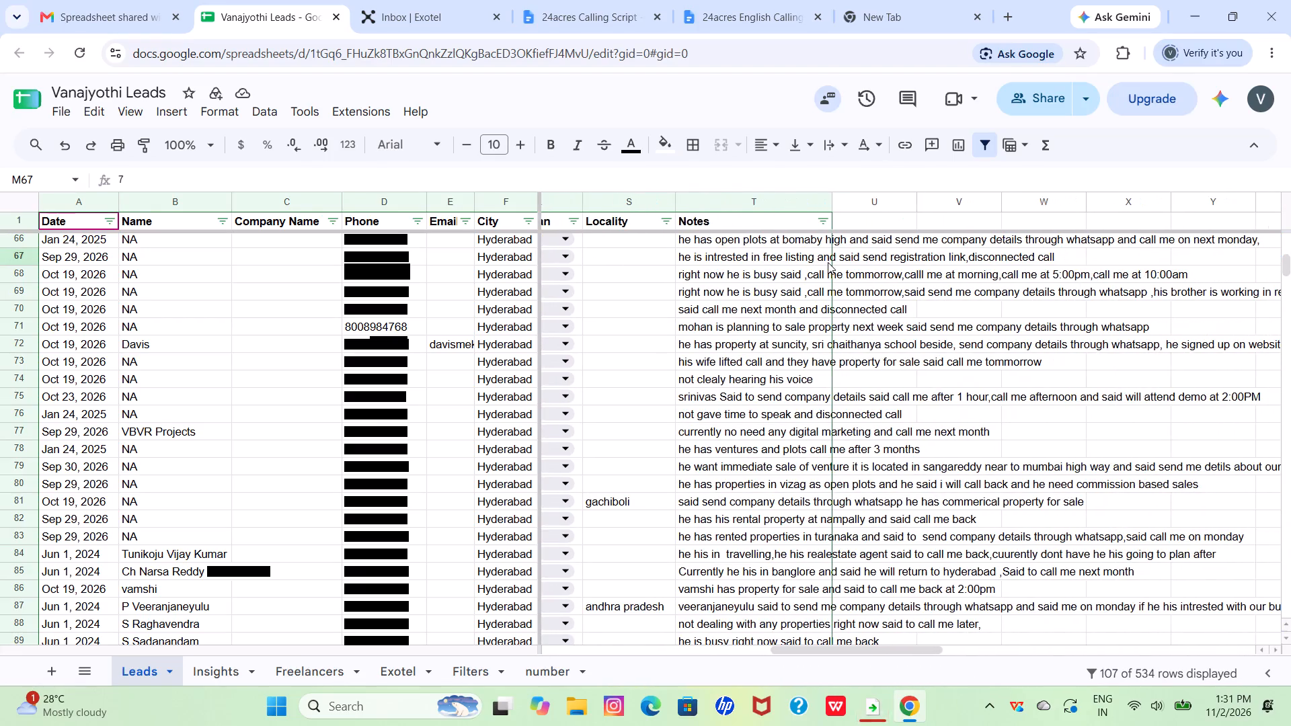
{"action": "scroll", "coordinate": [828, 262], "scroll_direction": "right", "scroll_amount": 7}
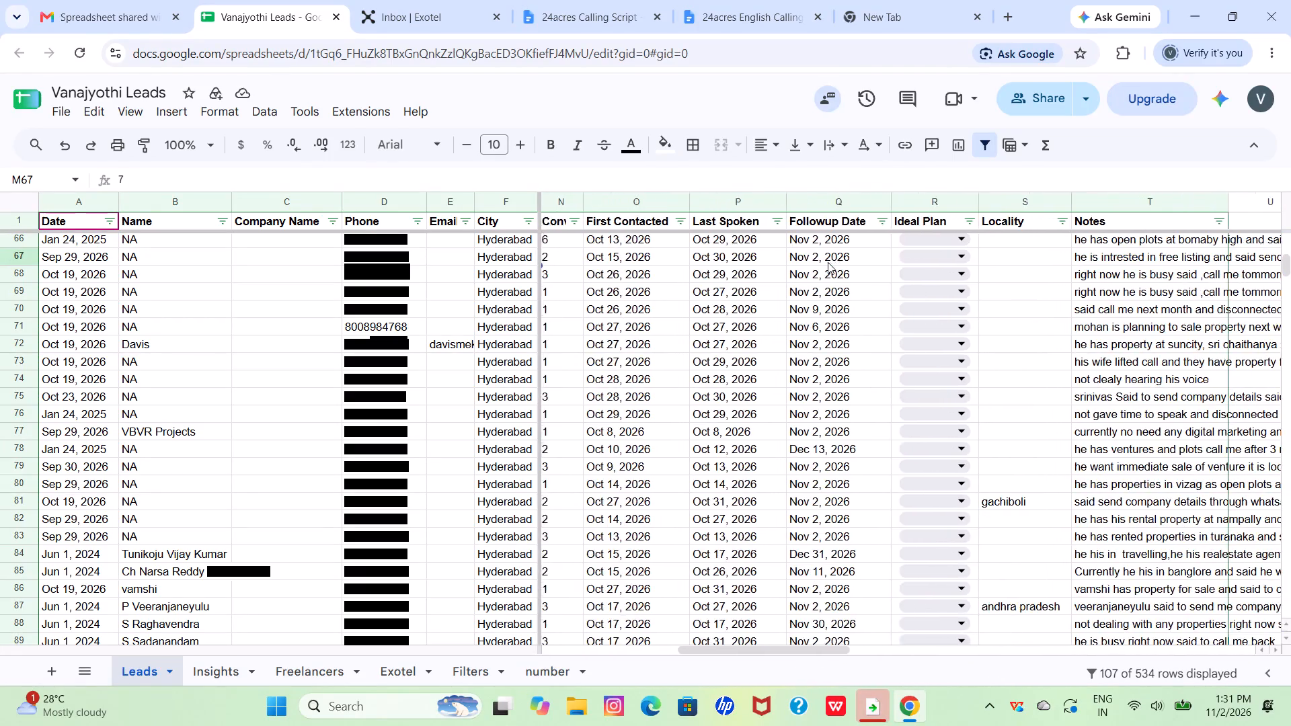
{"action": "scroll", "coordinate": [828, 262], "scroll_direction": "right", "scroll_amount": 1}
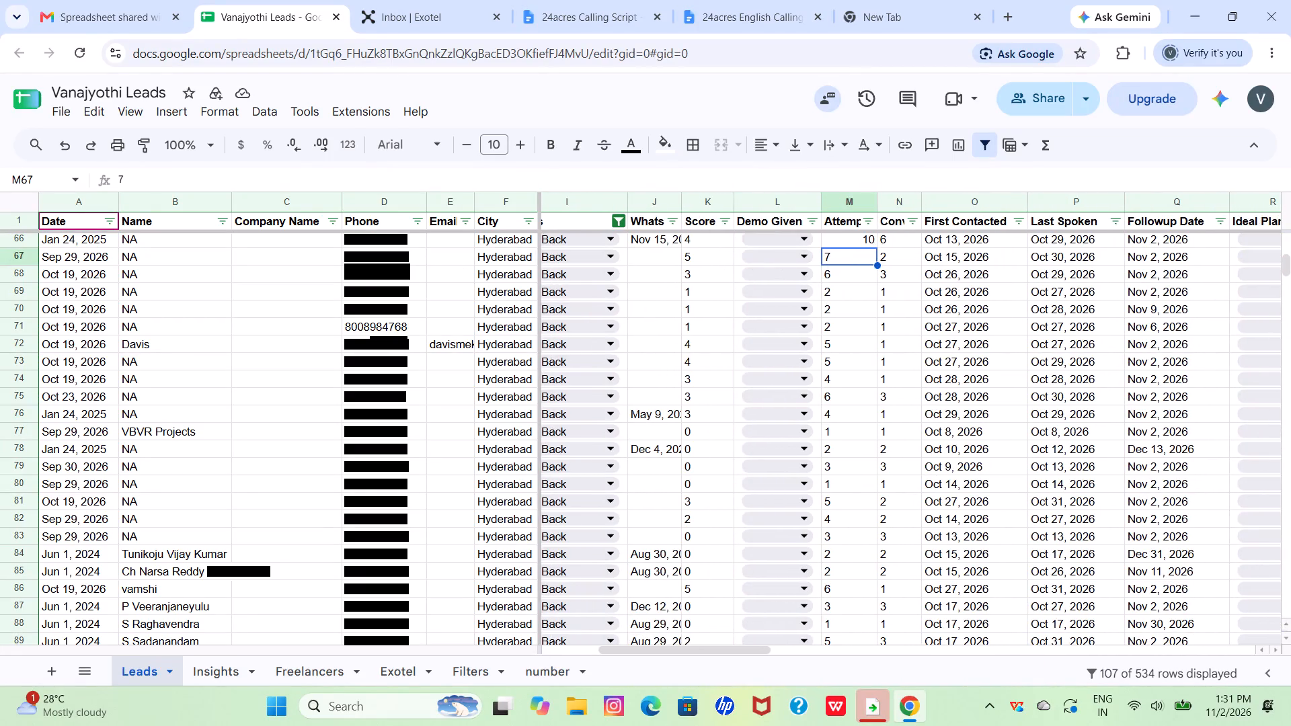
Copy the phone number of the lead in row 67 and open the Windows app launcher.
{"action": "left_click", "coordinate": [395, 265]}
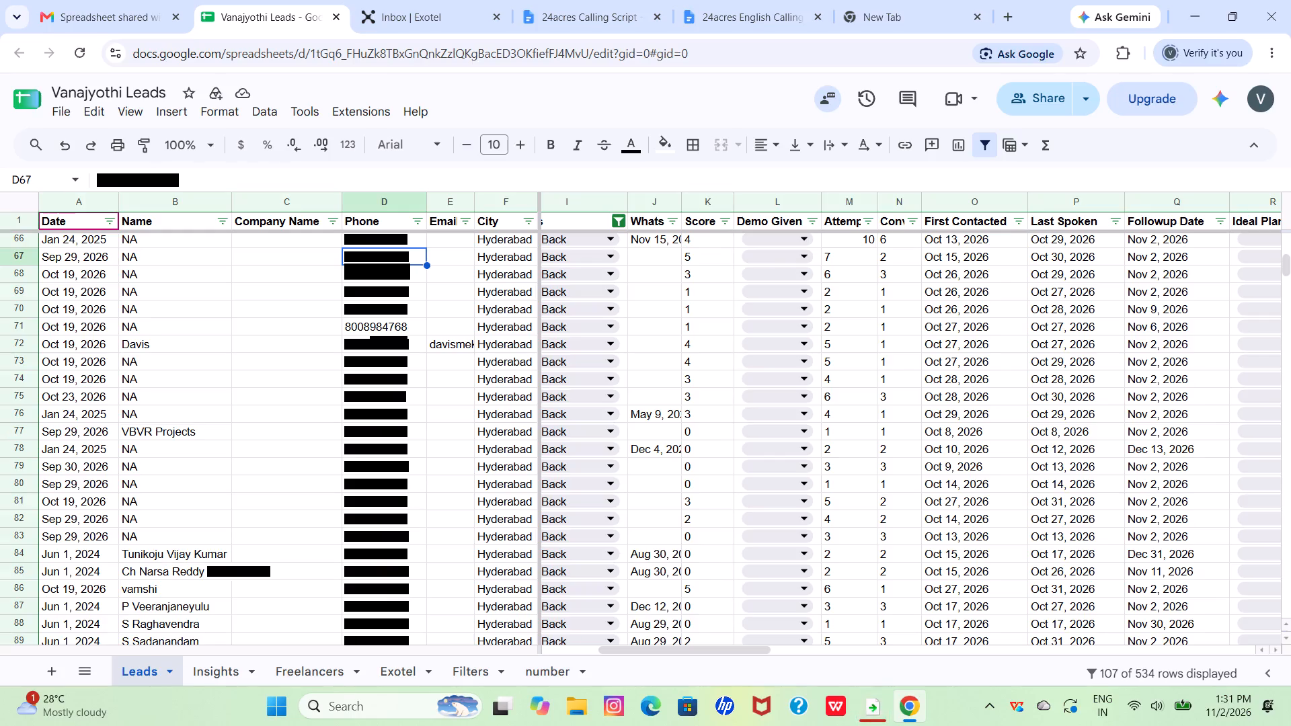
{"action": "key", "text": "ctrl+c"}
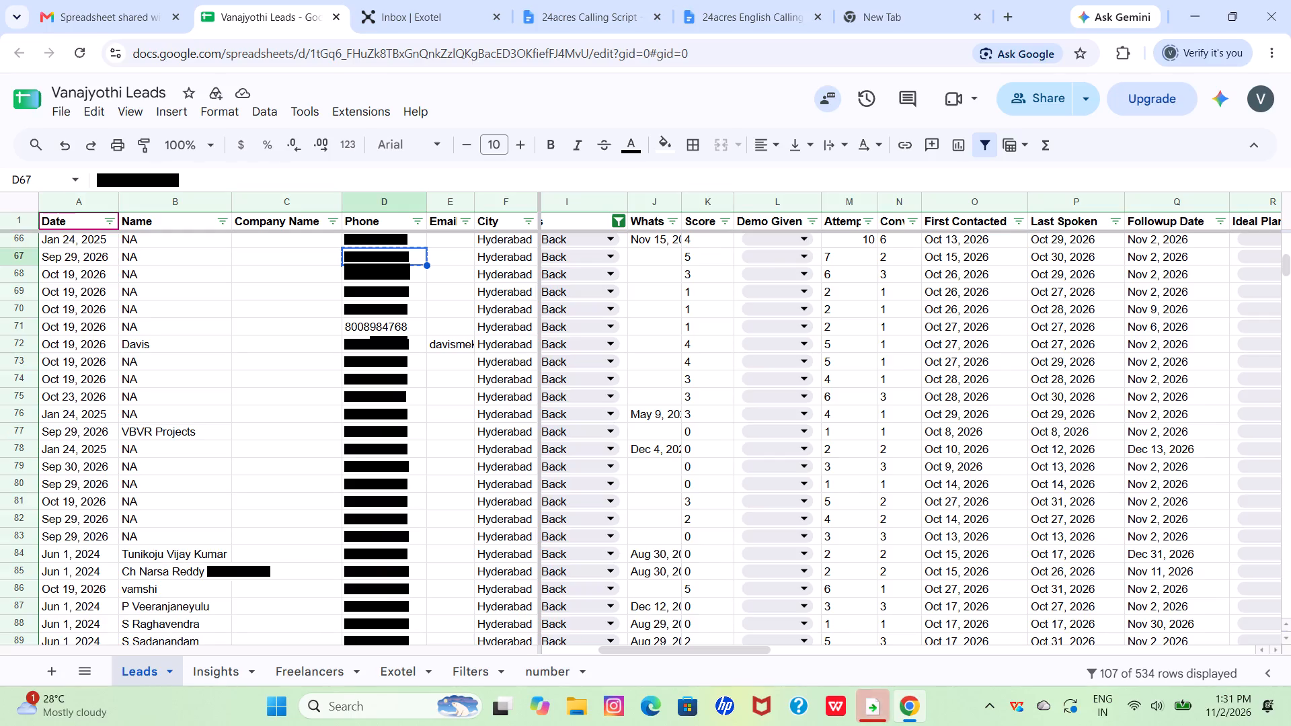
{"action": "left_click", "coordinate": [261, 719]}
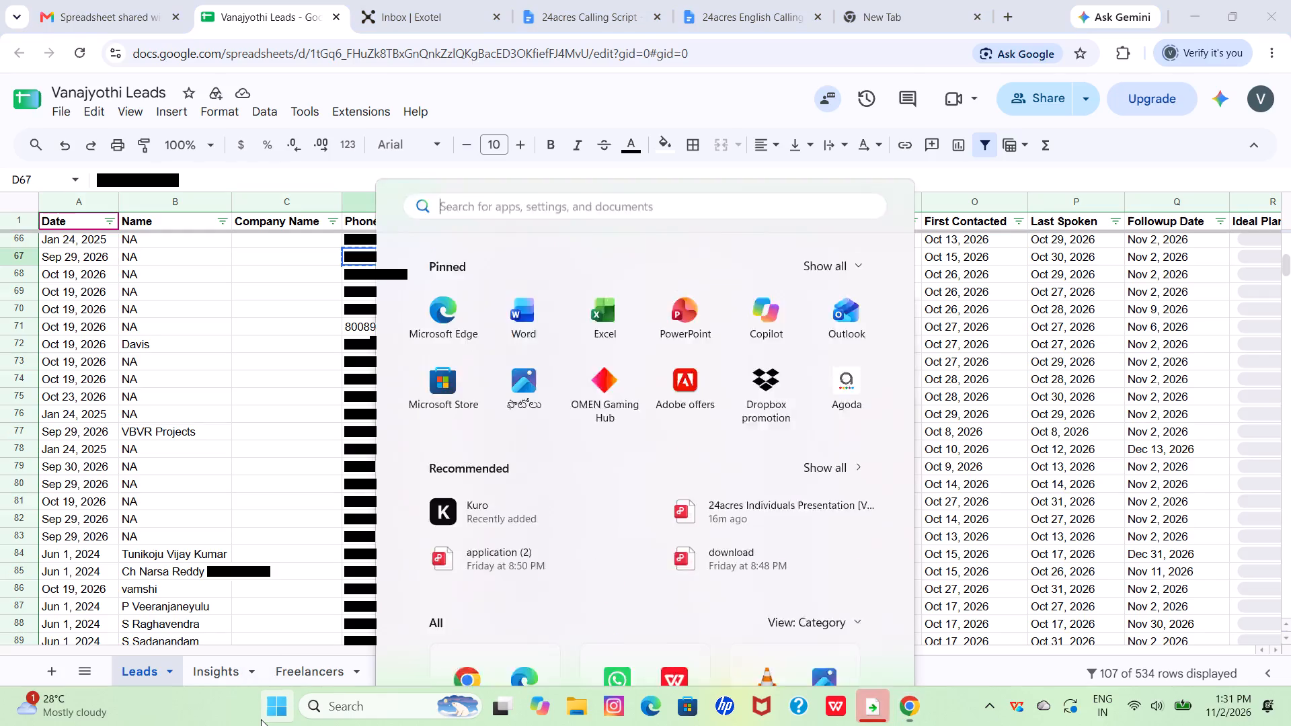
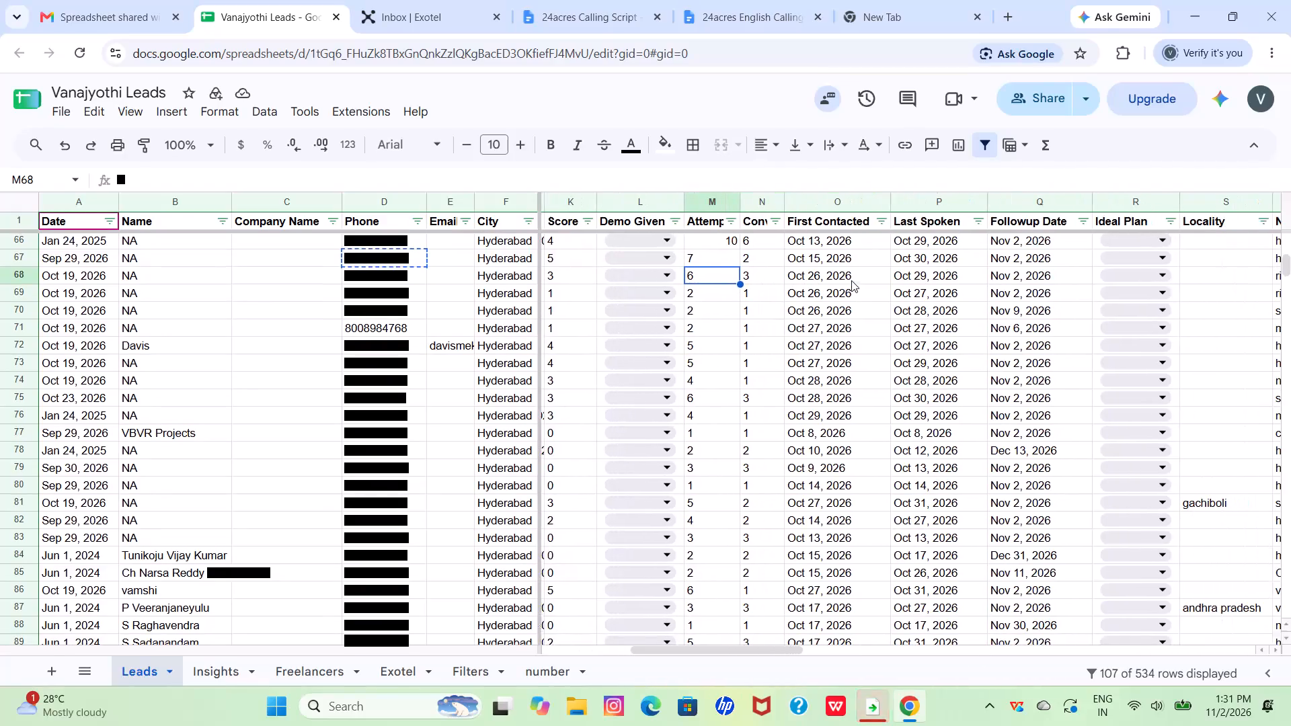
Examine the notes, follow-up date, status and attempt details of the lead in row 68.
{"action": "scroll", "coordinate": [851, 280], "scroll_direction": "down", "scroll_amount": 1}
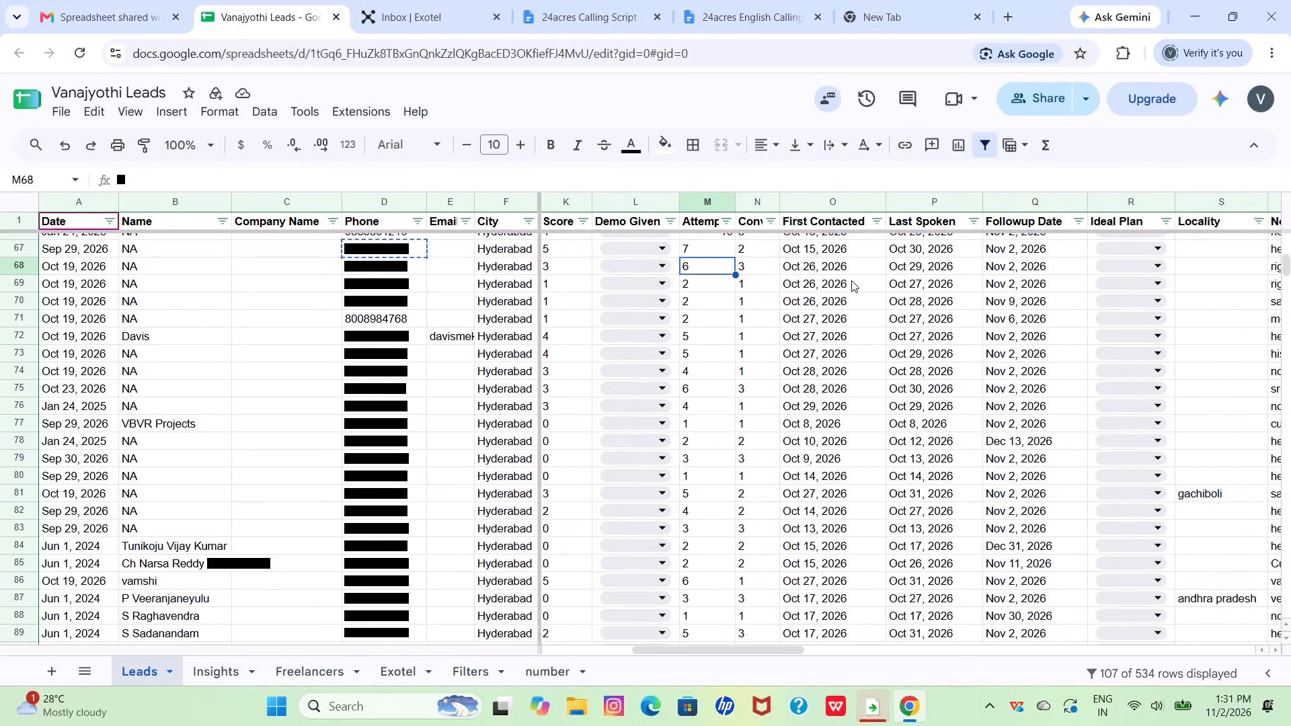
{"action": "scroll", "coordinate": [851, 280], "scroll_direction": "left", "scroll_amount": 7}
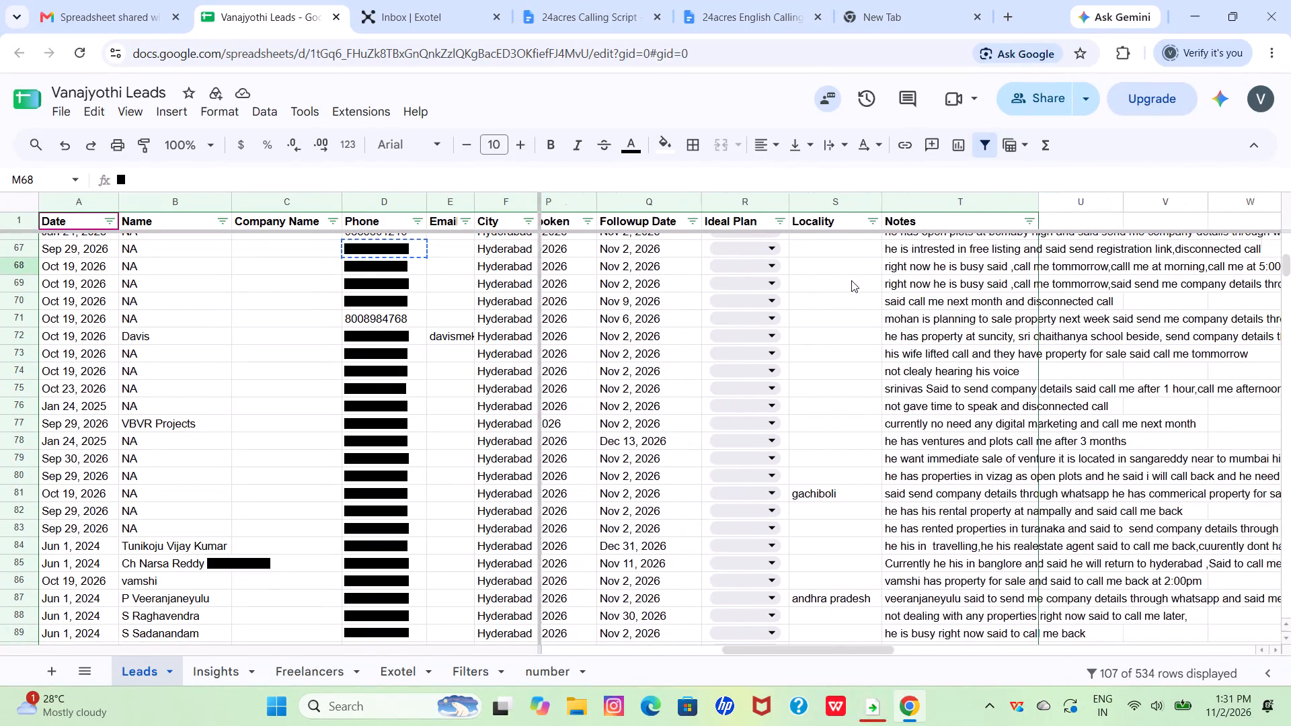
{"action": "scroll", "coordinate": [851, 280], "scroll_direction": "left", "scroll_amount": 3}
{"action": "scroll", "coordinate": [851, 280], "scroll_direction": "right", "scroll_amount": 4}
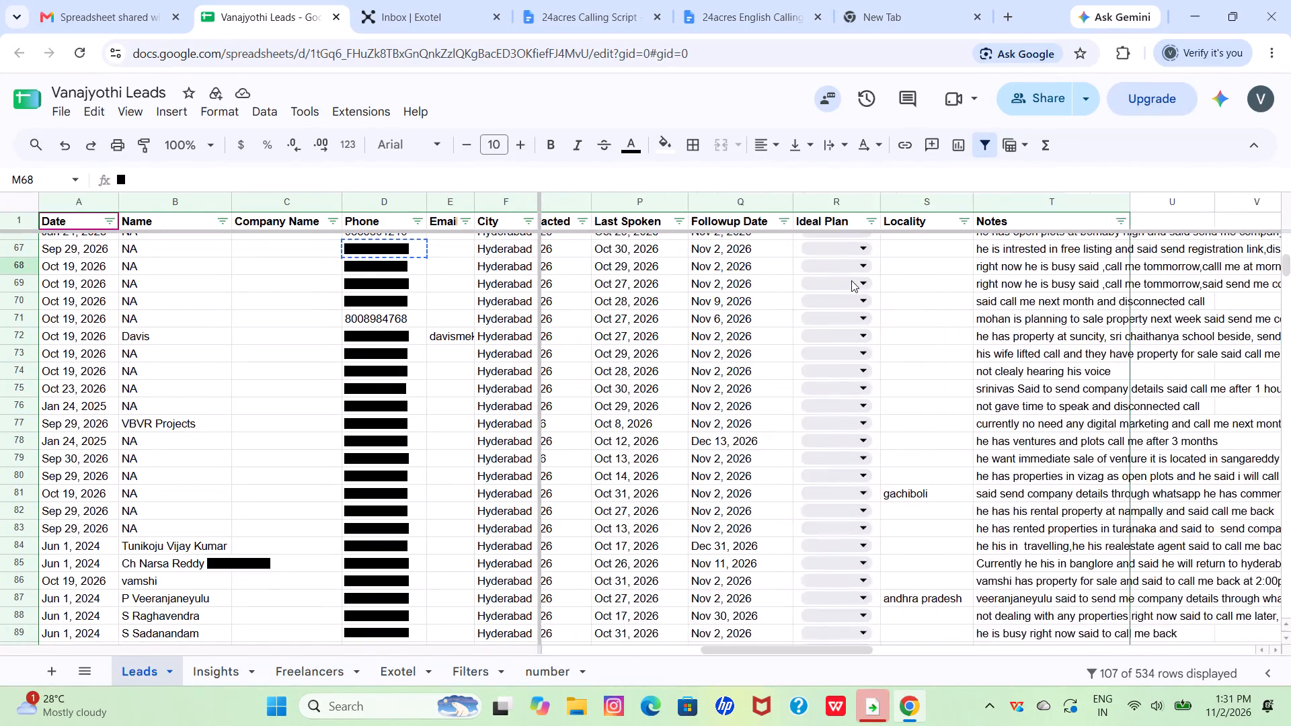
{"action": "scroll", "coordinate": [851, 280], "scroll_direction": "right", "scroll_amount": 6}
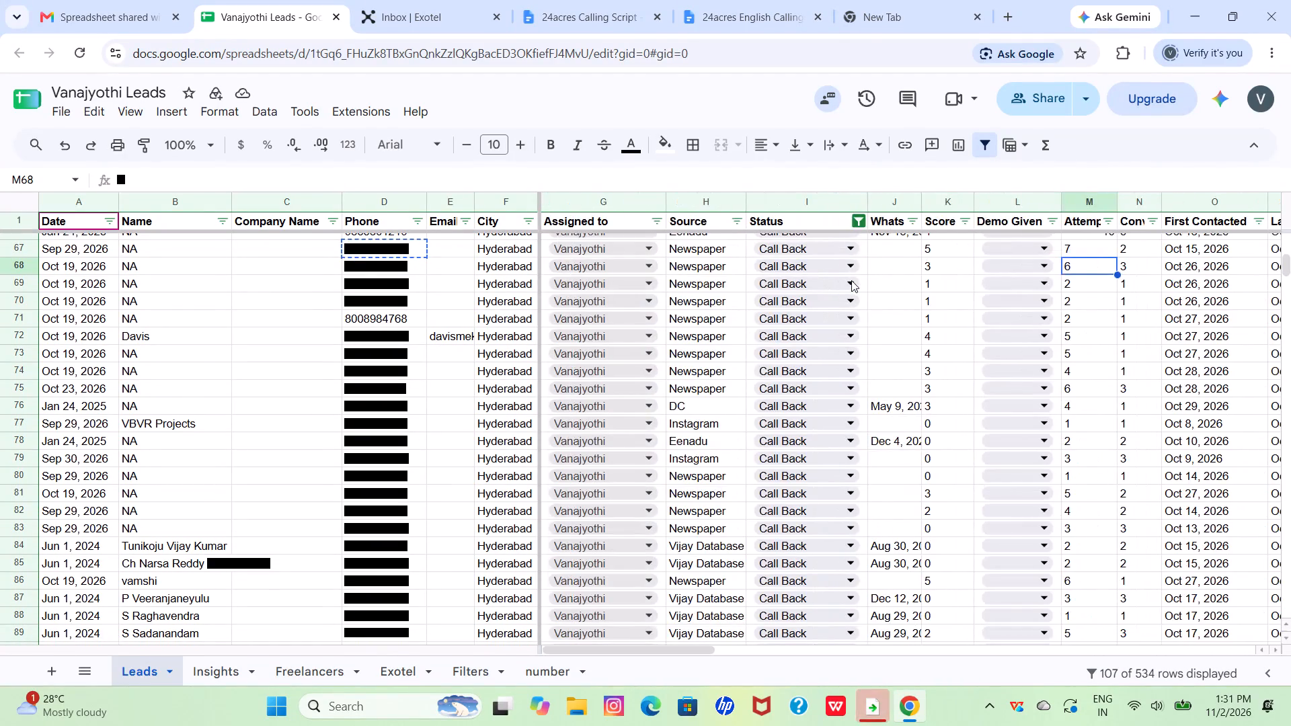
{"action": "scroll", "coordinate": [851, 280], "scroll_direction": "left", "scroll_amount": 2}
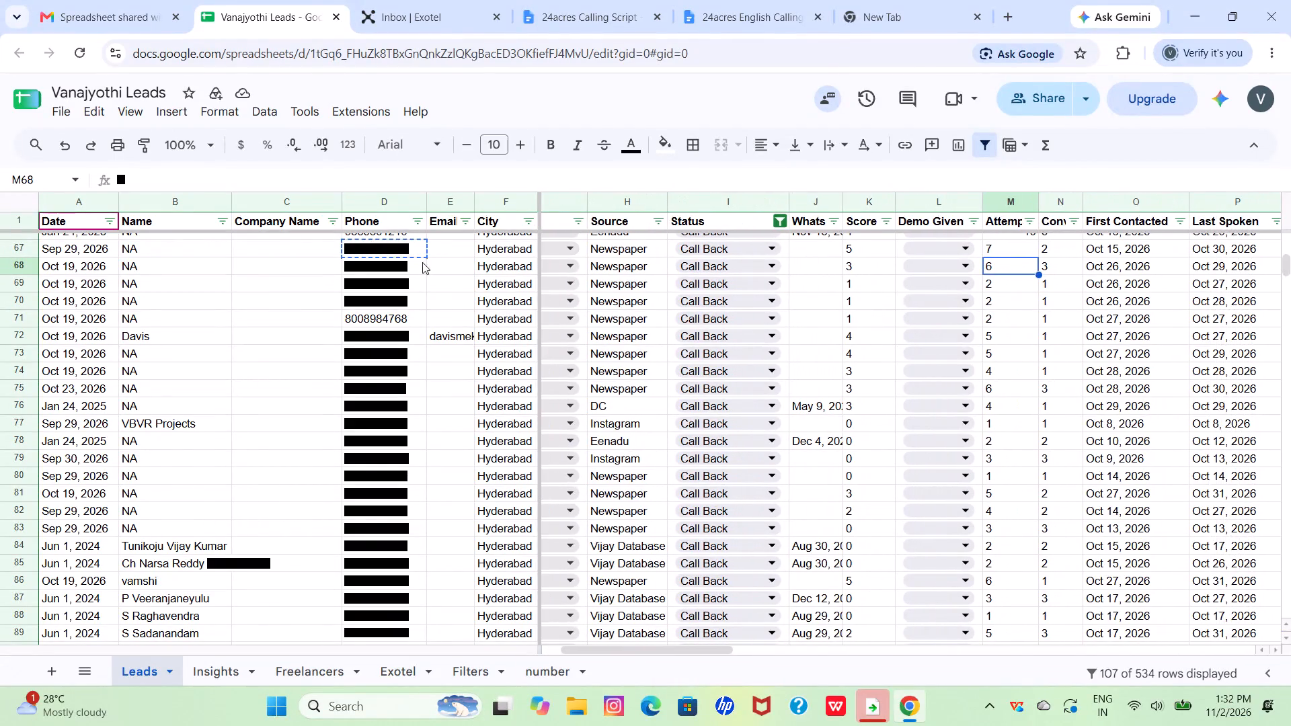
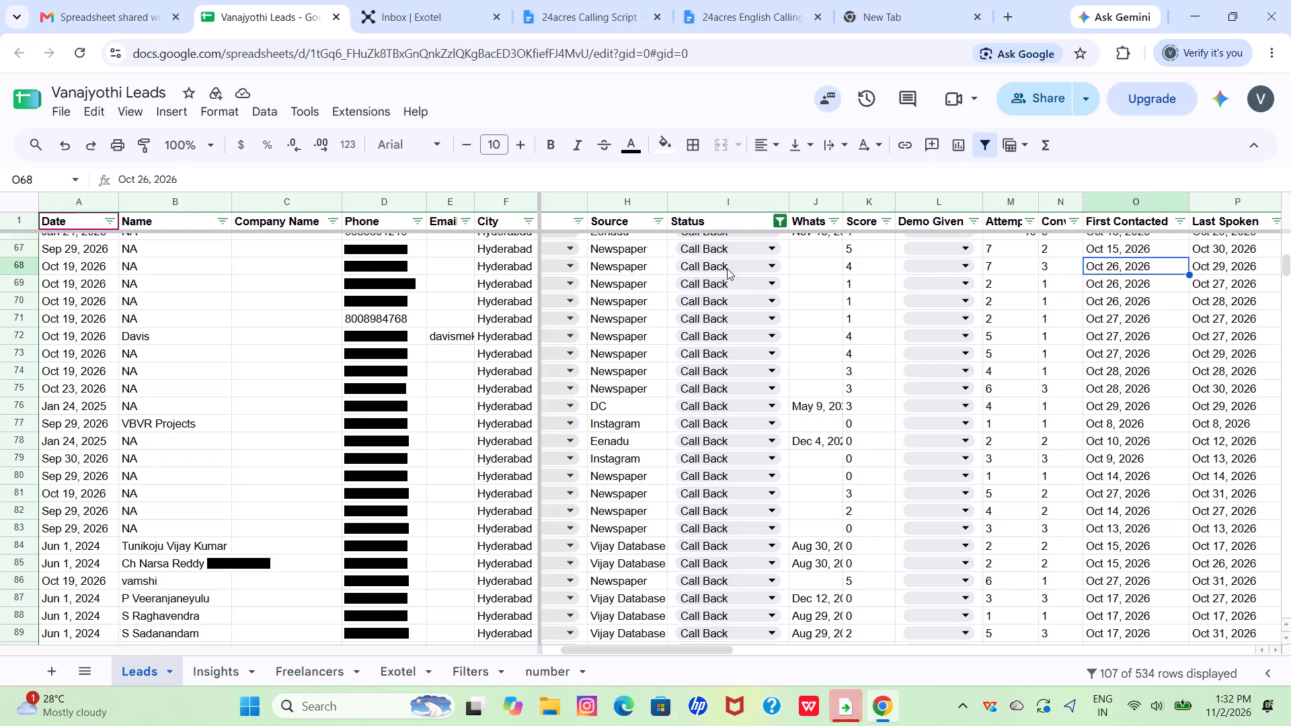
Select the phone number of the lead in row 68 and review its follow-up date and notes.
{"action": "left_click", "coordinate": [406, 272]}
{"action": "scroll", "coordinate": [406, 272], "scroll_direction": "down", "scroll_amount": 1}
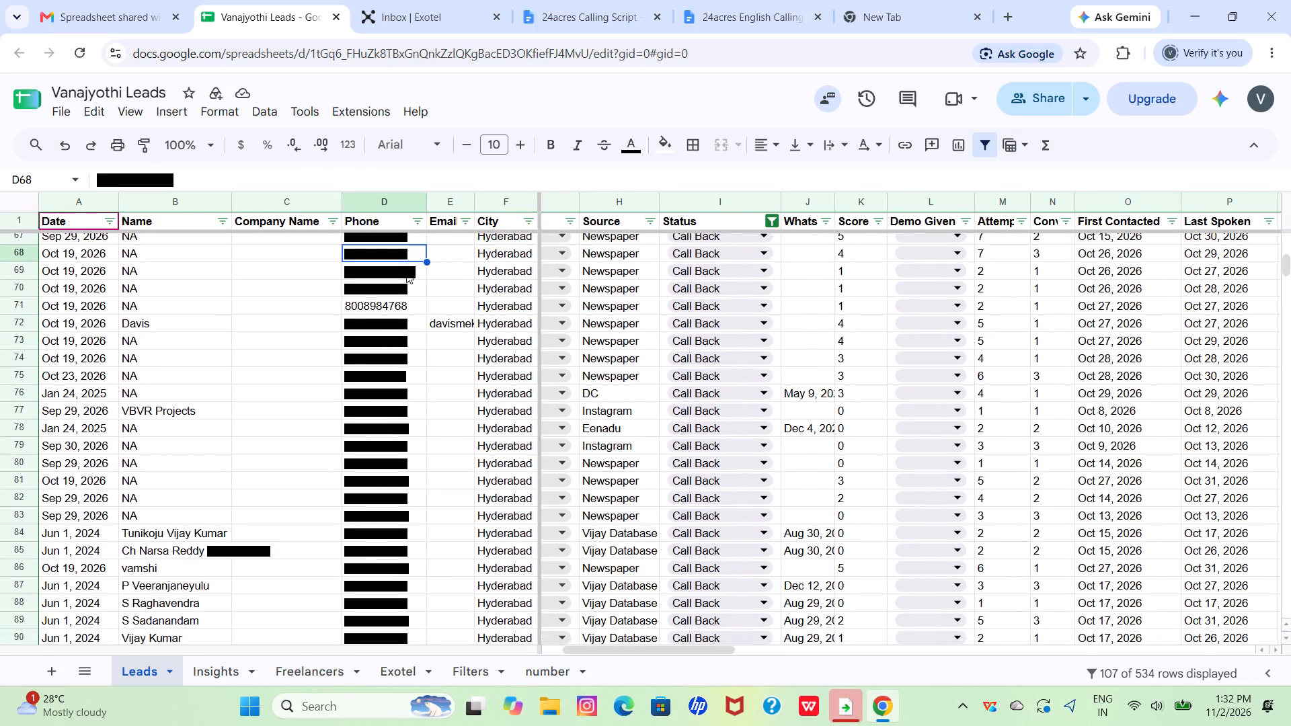
{"action": "scroll", "coordinate": [406, 272], "scroll_direction": "down", "scroll_amount": 1}
{"action": "scroll", "coordinate": [406, 272], "scroll_direction": "left", "scroll_amount": 5}
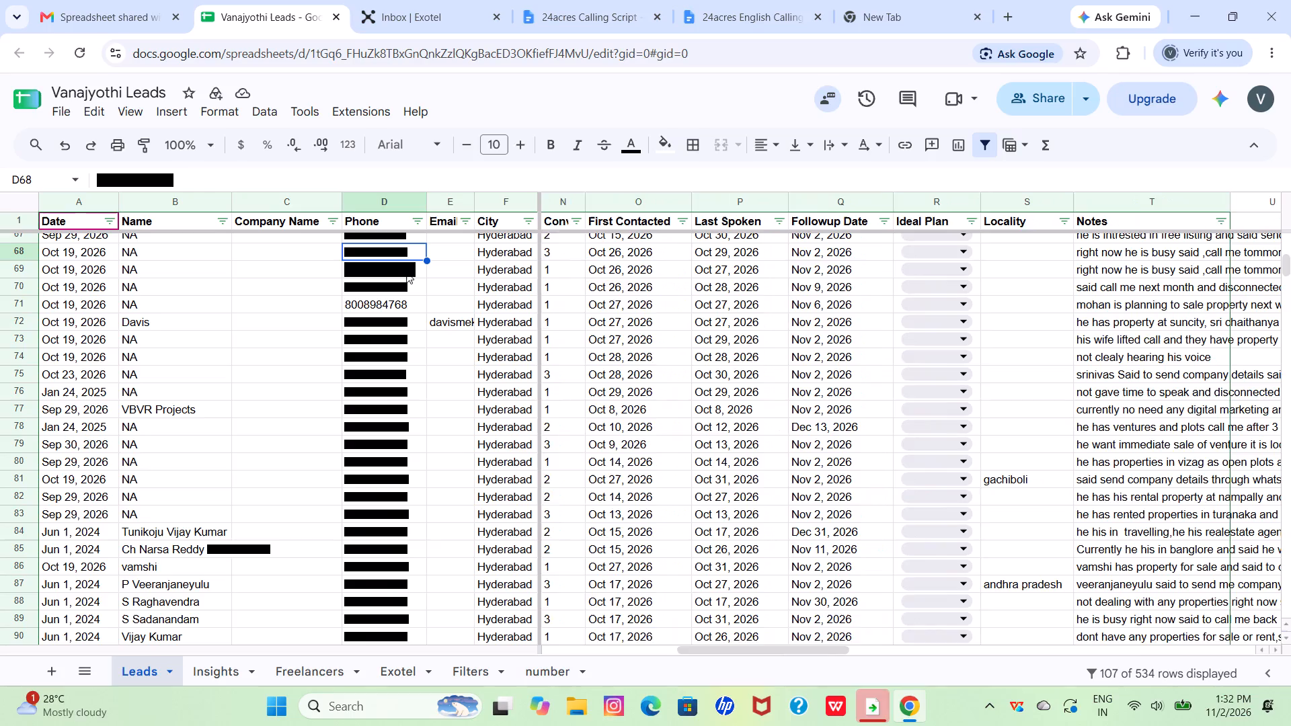
{"action": "scroll", "coordinate": [406, 272], "scroll_direction": "left", "scroll_amount": 2}
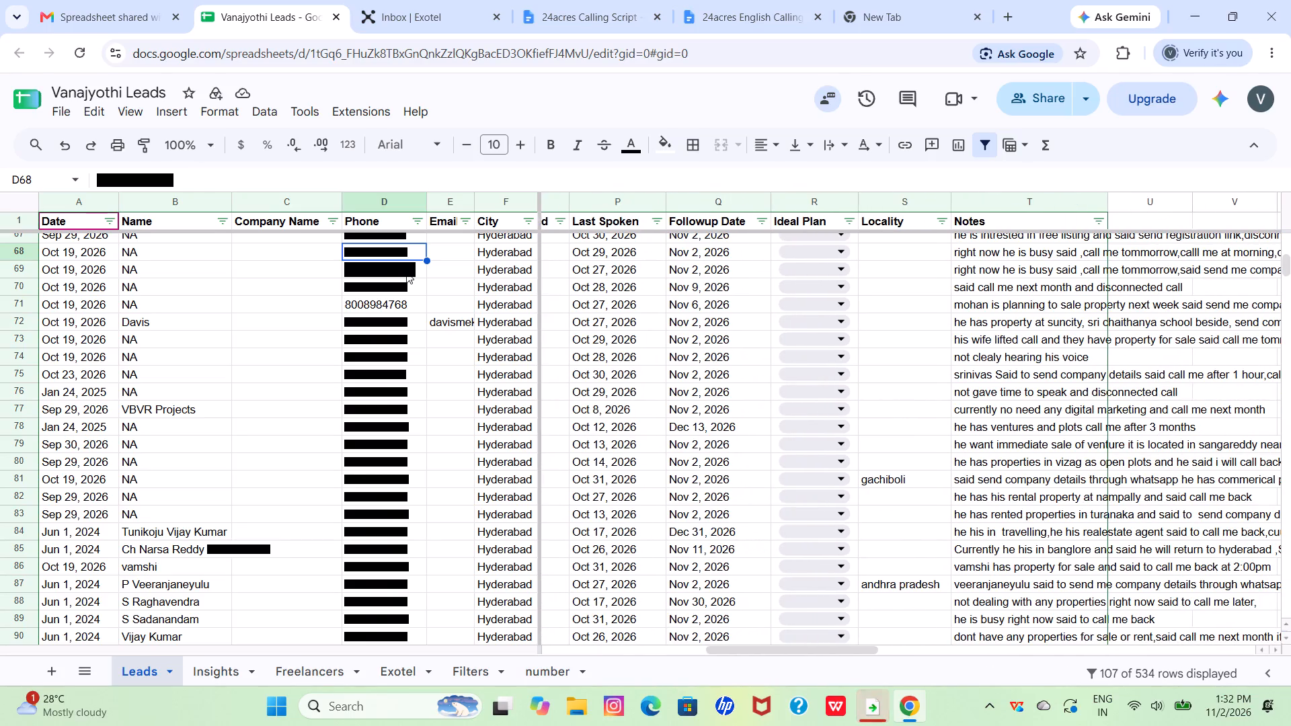
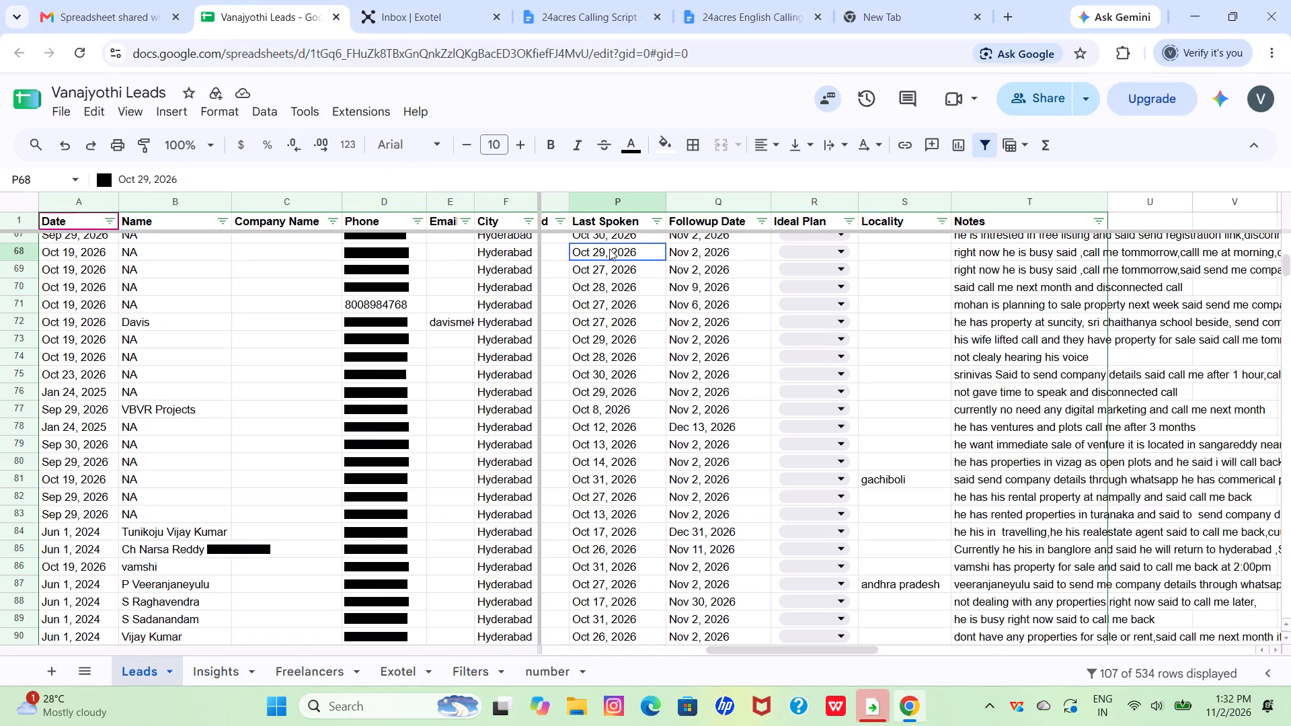
Set the follow-up date of the lead in row 68 to Nov 5, 2026.
{"action": "scroll", "coordinate": [609, 249], "scroll_direction": "left", "scroll_amount": 1}
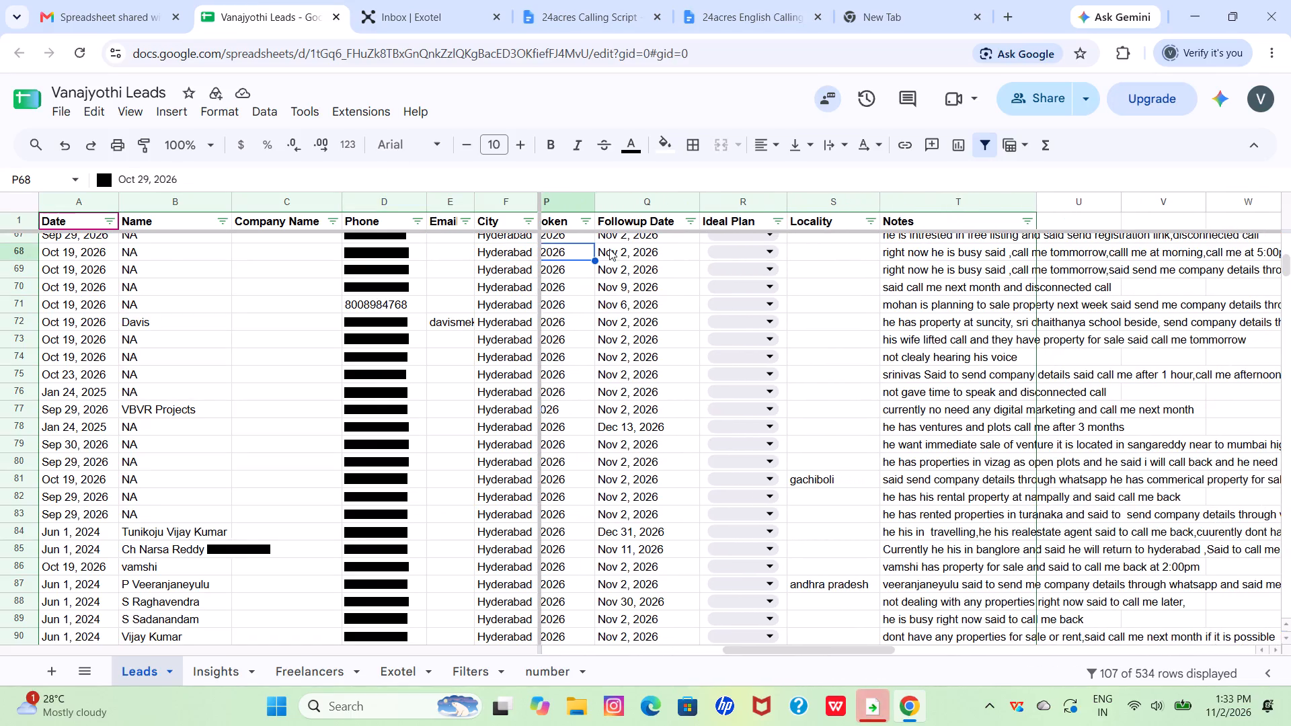
{"action": "left_click", "coordinate": [620, 249]}
{"action": "scroll", "coordinate": [620, 249], "scroll_direction": "left", "scroll_amount": 3}
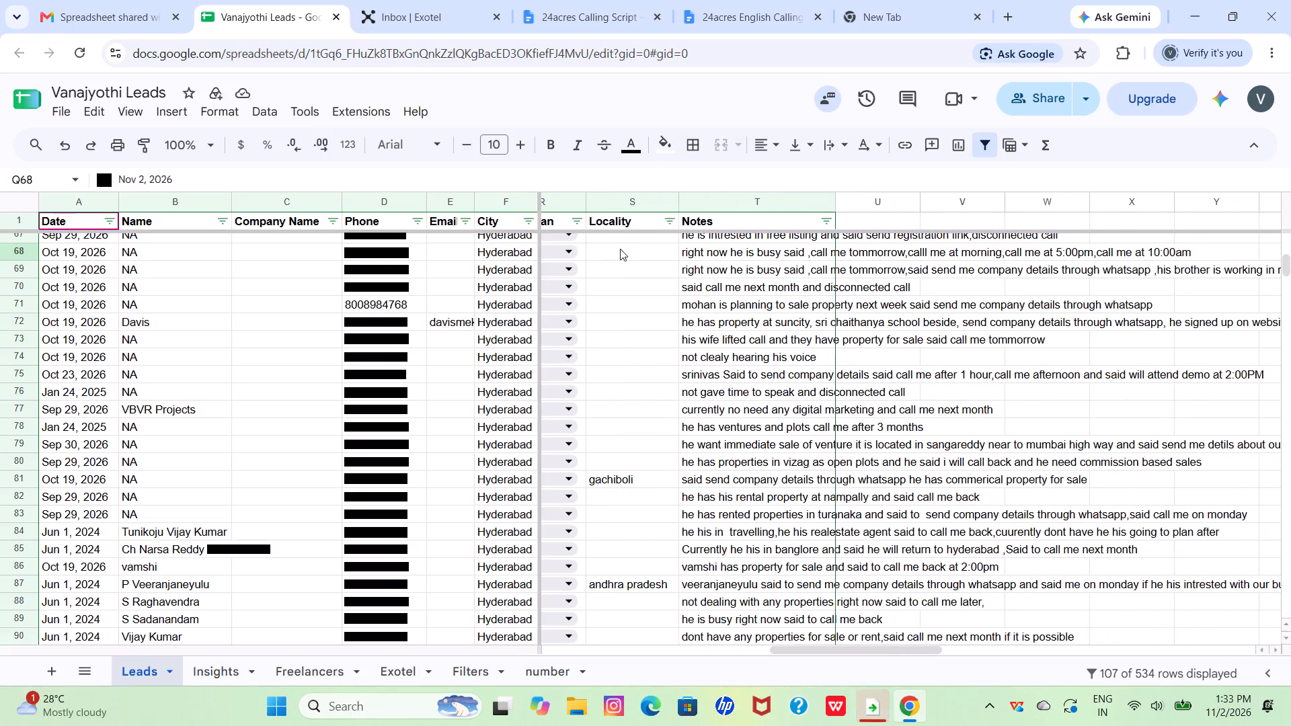
{"action": "left_click", "coordinate": [620, 249]}
{"action": "scroll", "coordinate": [620, 249], "scroll_direction": "right", "scroll_amount": 4}
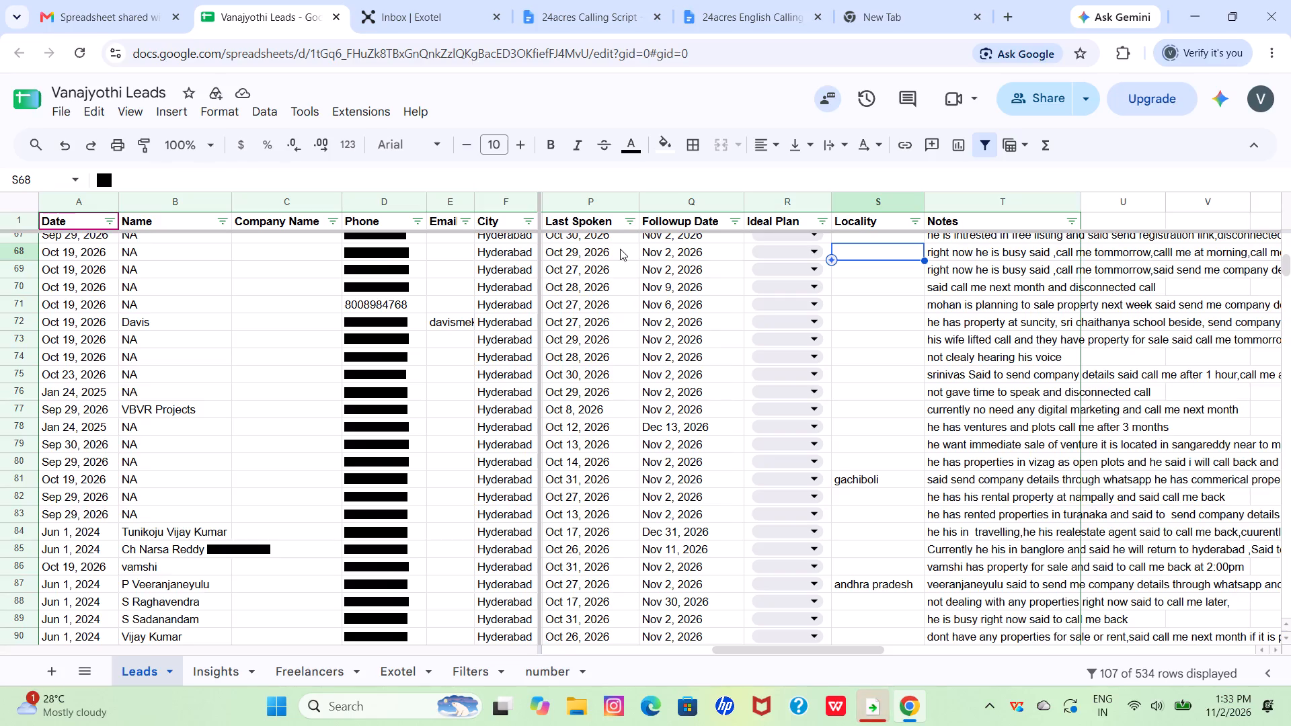
{"action": "double_click", "coordinate": [713, 250]}
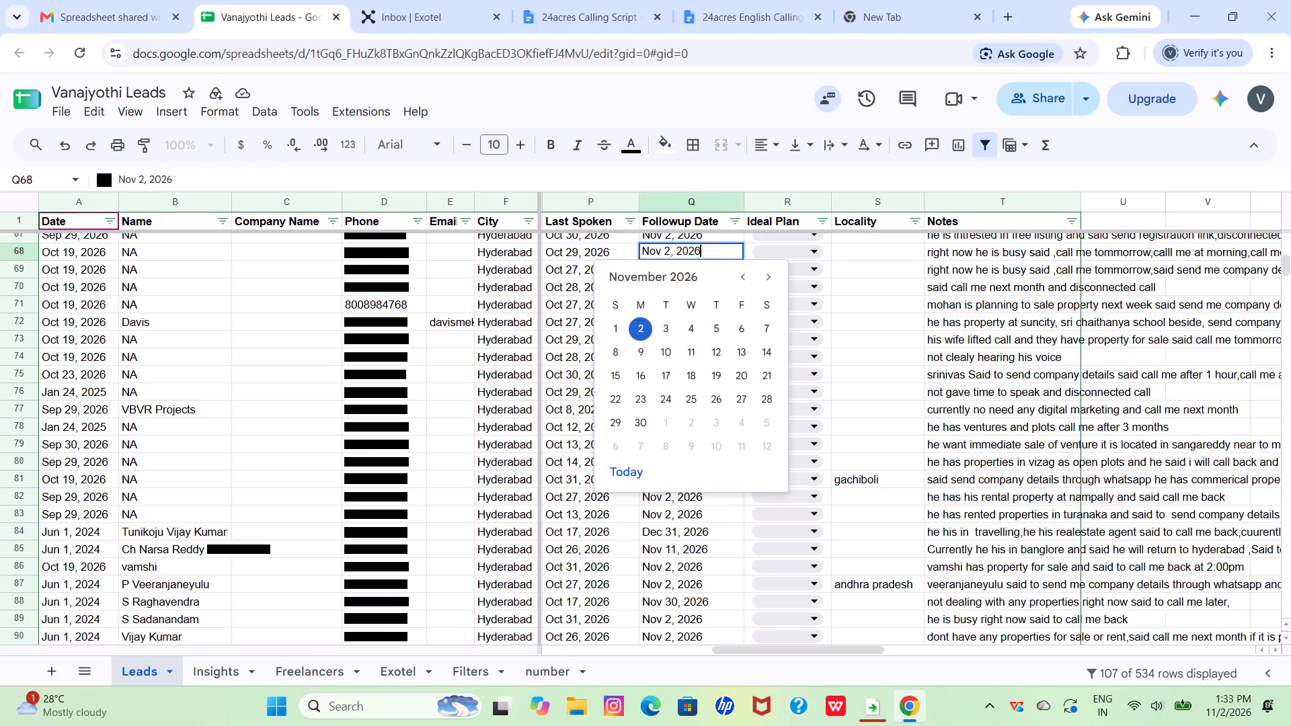
{"action": "left_click", "coordinate": [713, 331]}
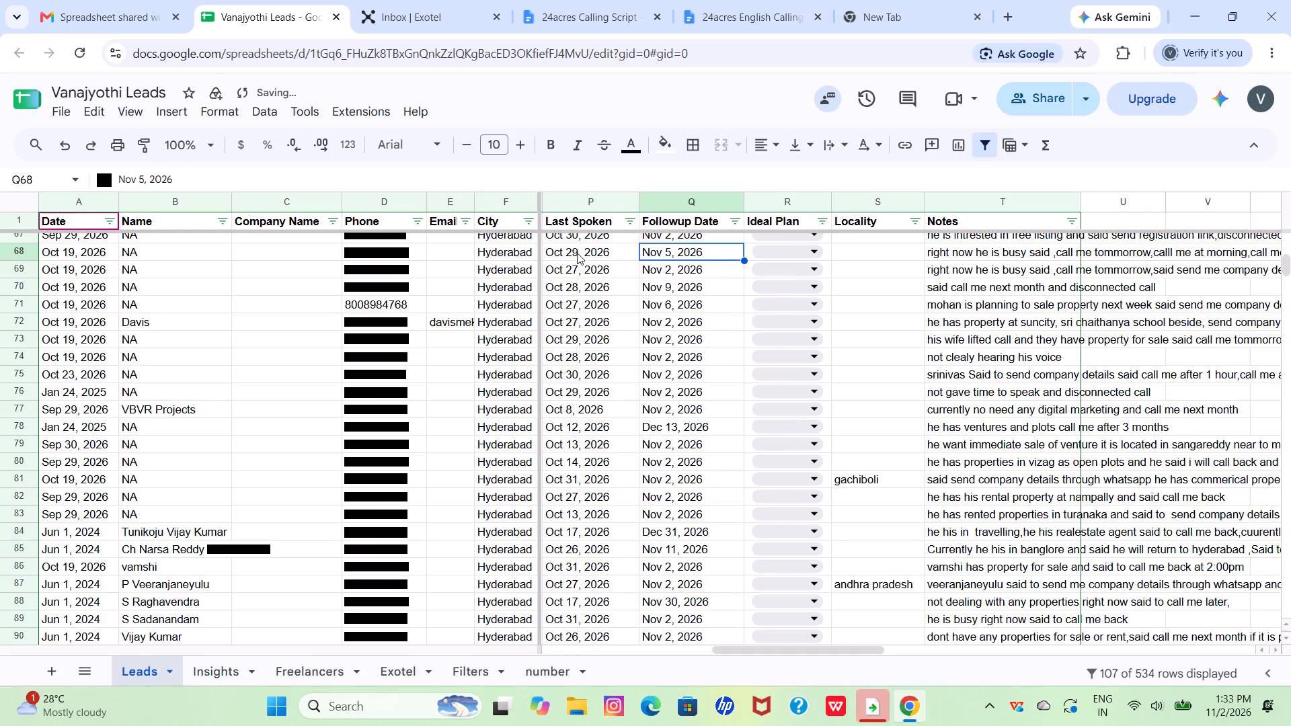
Update the row 68 lead's call counts, setting Attempts to 8 and Conversations to 4.
{"action": "left_click", "coordinate": [577, 253]}
{"action": "scroll", "coordinate": [577, 253], "scroll_direction": "right", "scroll_amount": 4}
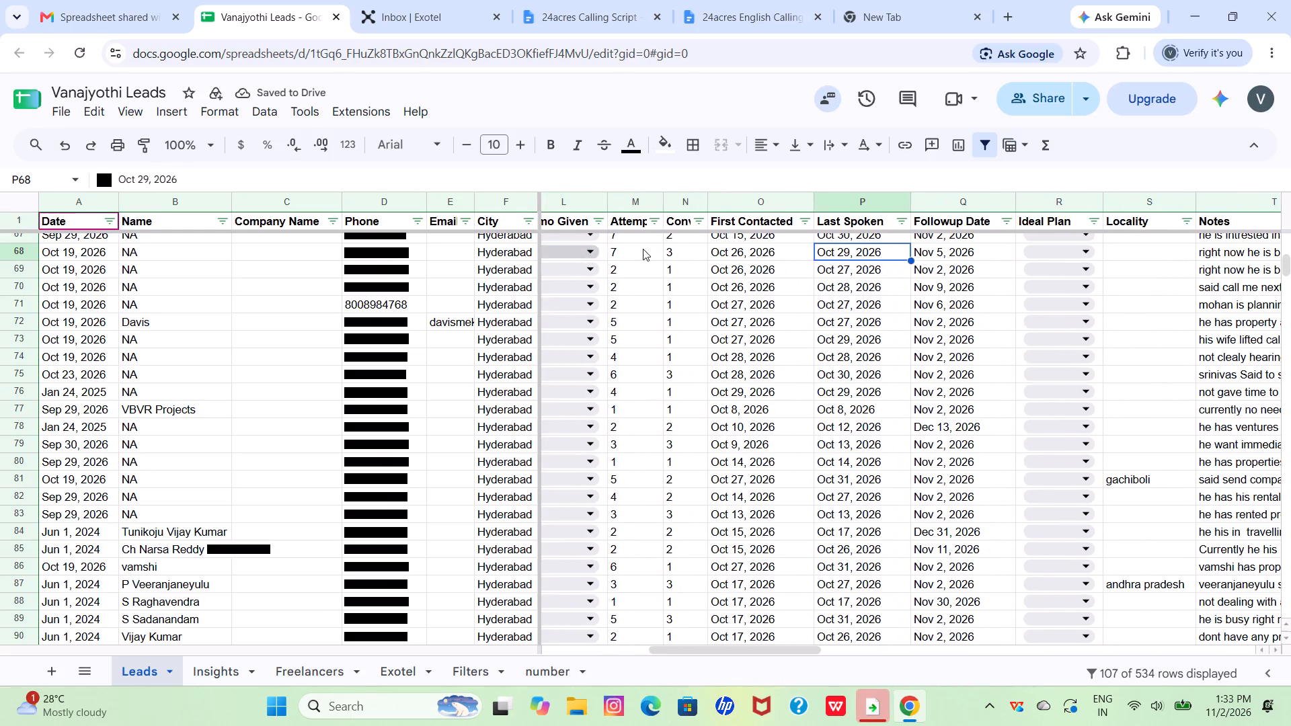
{"action": "left_click", "coordinate": [644, 249]}
{"action": "key", "text": "8"}
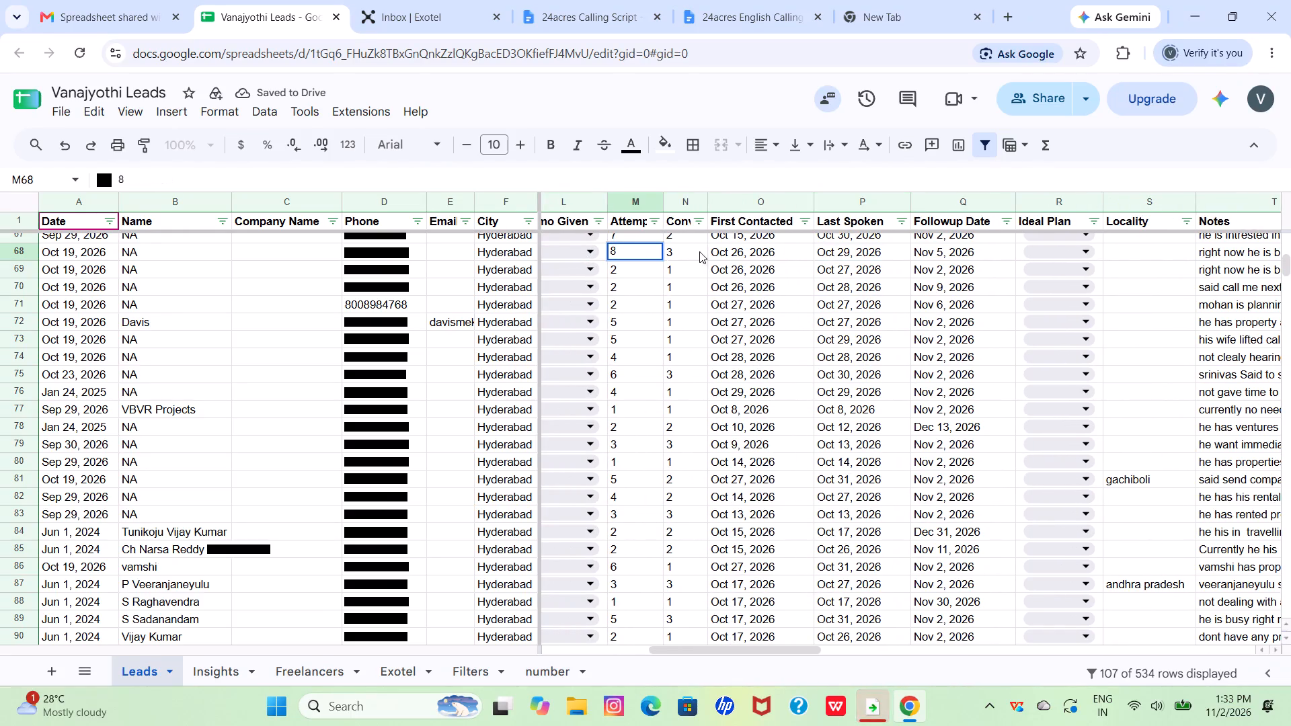
{"action": "left_click", "coordinate": [701, 251]}
{"action": "key", "text": "4"}
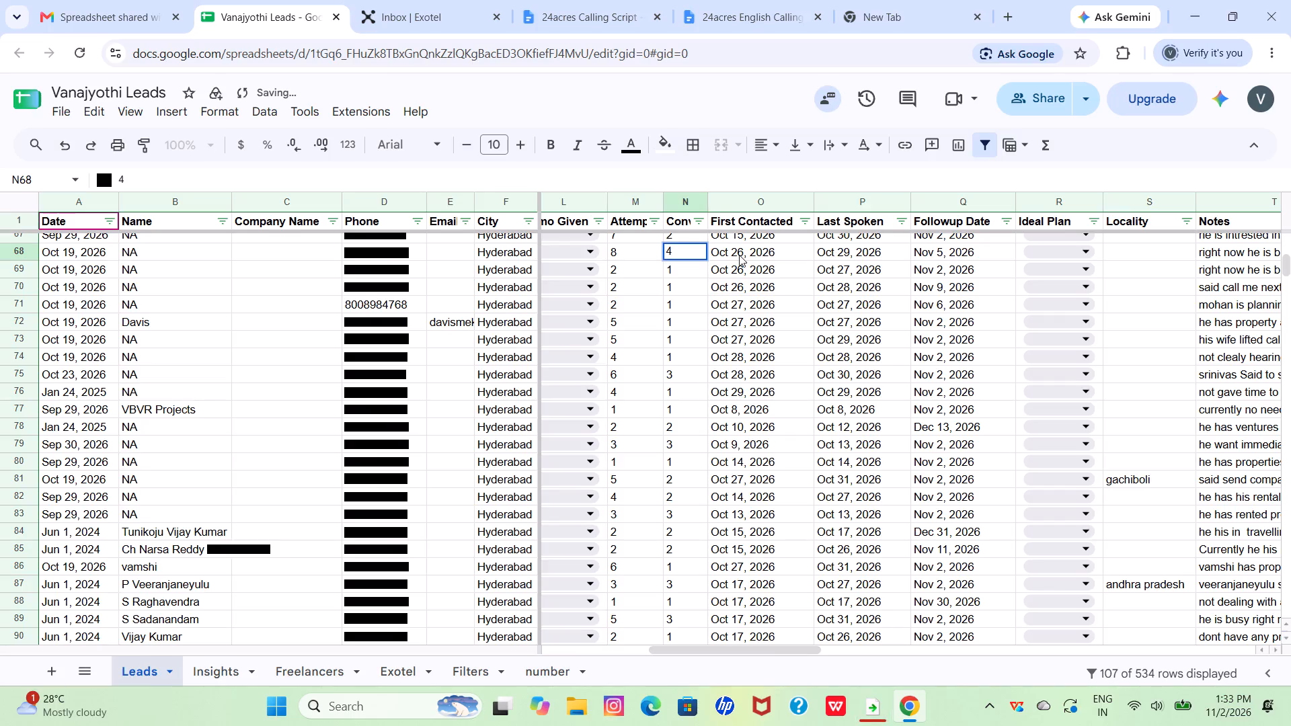
{"action": "left_click", "coordinate": [741, 257]}
Delete "right now he is busy said ,call me tommorrow," from the start of the row 69 lead's notes.
{"action": "scroll", "coordinate": [741, 257], "scroll_direction": "left", "scroll_amount": 3}
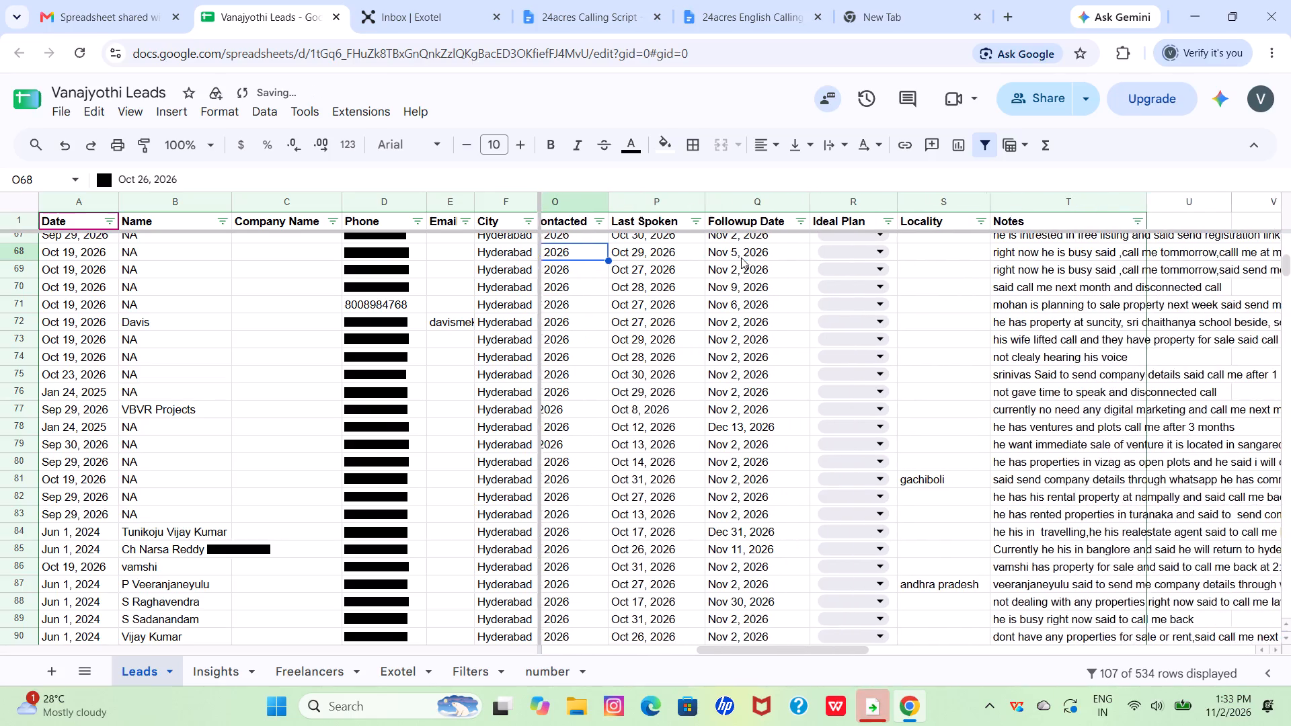
{"action": "left_click", "coordinate": [742, 270]}
{"action": "scroll", "coordinate": [742, 270], "scroll_direction": "left", "scroll_amount": 1}
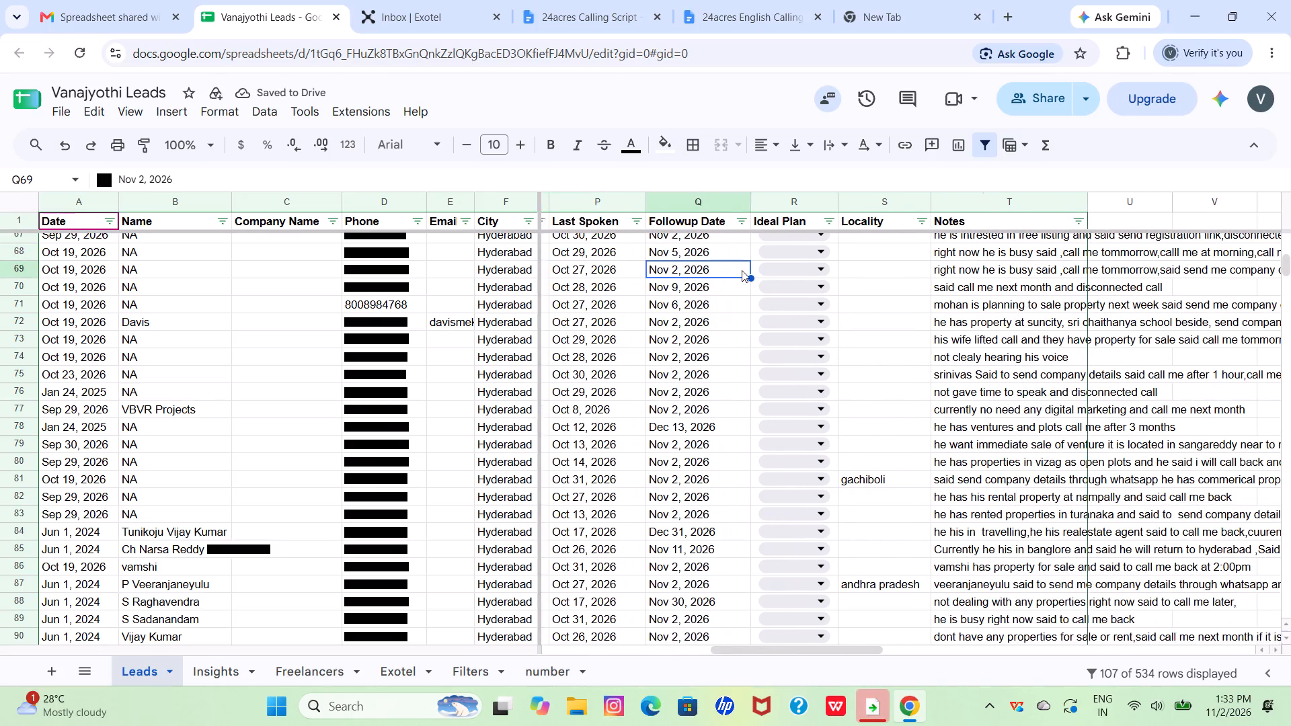
{"action": "scroll", "coordinate": [742, 270], "scroll_direction": "left", "scroll_amount": 3}
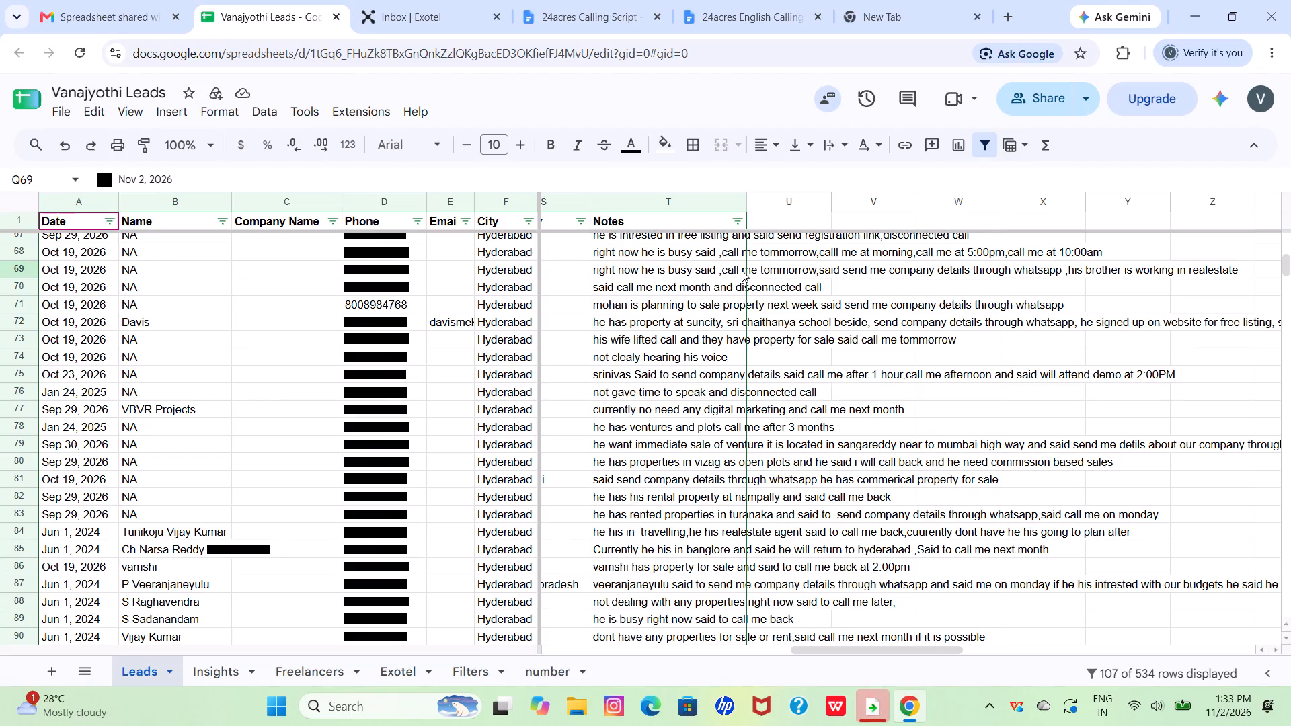
{"action": "double_click", "coordinate": [662, 269]}
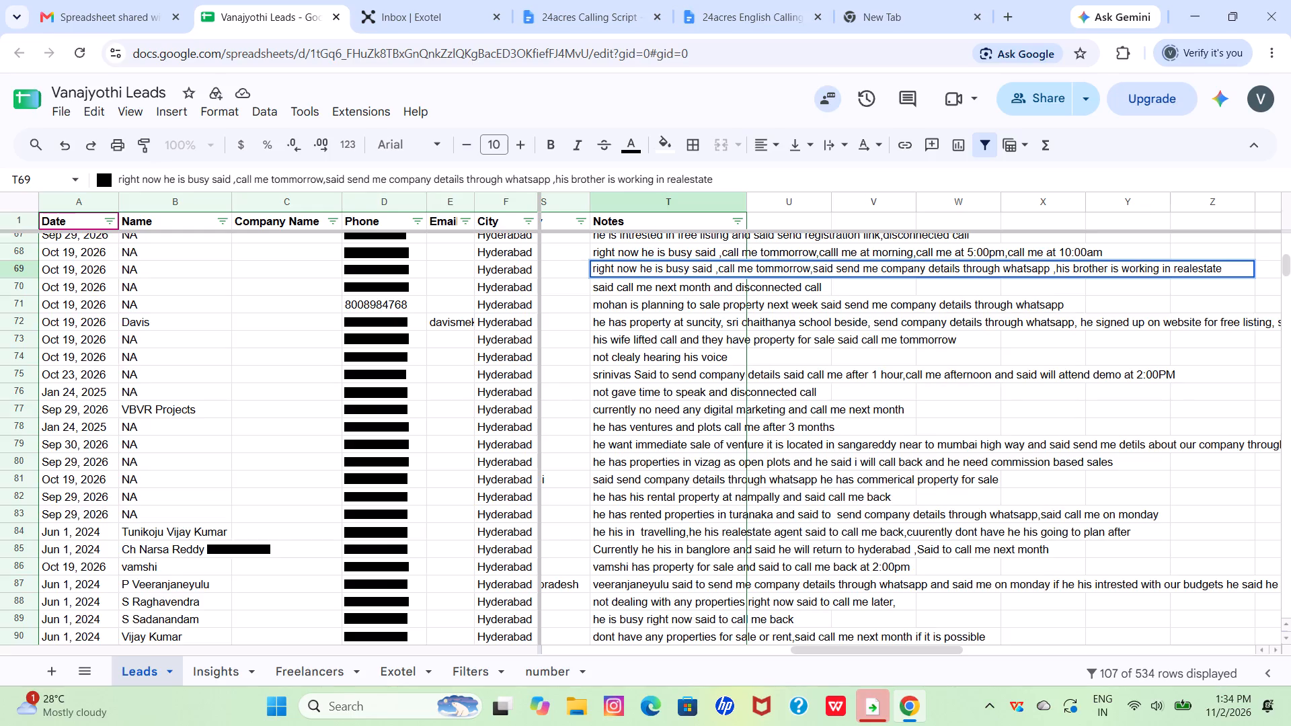
{"action": "left_click", "coordinate": [814, 270]}
{"action": "key", "text": "BackSpace"}
{"action": "key", "text": "BackSpace"}
{"action": "key", "text": "BackSpace"}
{"action": "key", "text": "BackSpace"}
{"action": "key", "text": "BackSpace"}
{"action": "key", "text": "BackSpace"}
{"action": "key", "text": "BackSpace"}
{"action": "key", "text": "BackSpace"}
{"action": "key", "text": "BackSpace"}
{"action": "key", "text": "BackSpace"}
{"action": "key", "text": "BackSpace"}
{"action": "key", "text": "BackSpace"}
{"action": "key", "text": "BackSpace"}
{"action": "key", "text": "BackSpace"}
{"action": "key", "text": "BackSpace"}
{"action": "key", "text": "BackSpace"}
{"action": "key", "text": "BackSpace"}
{"action": "key", "text": "BackSpace"}
{"action": "key", "text": "BackSpace"}
{"action": "key", "text": "BackSpace"}
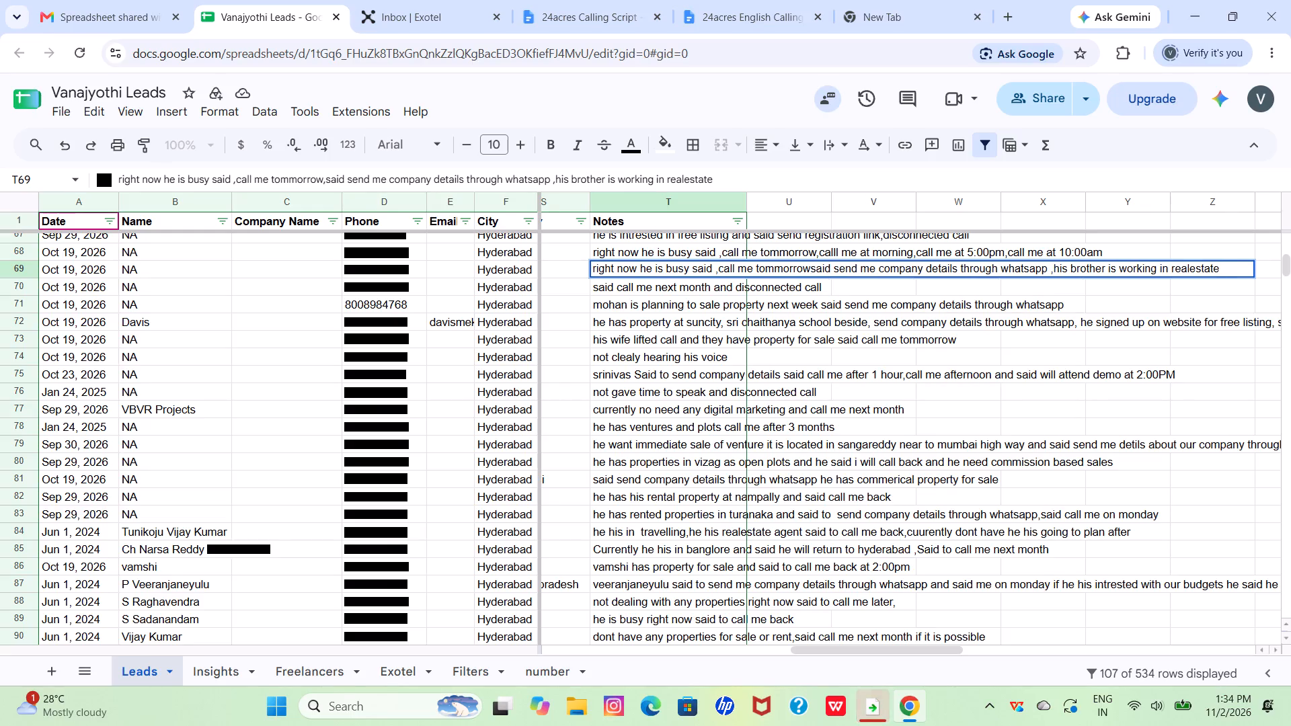
{"action": "key", "text": "BackSpace"}
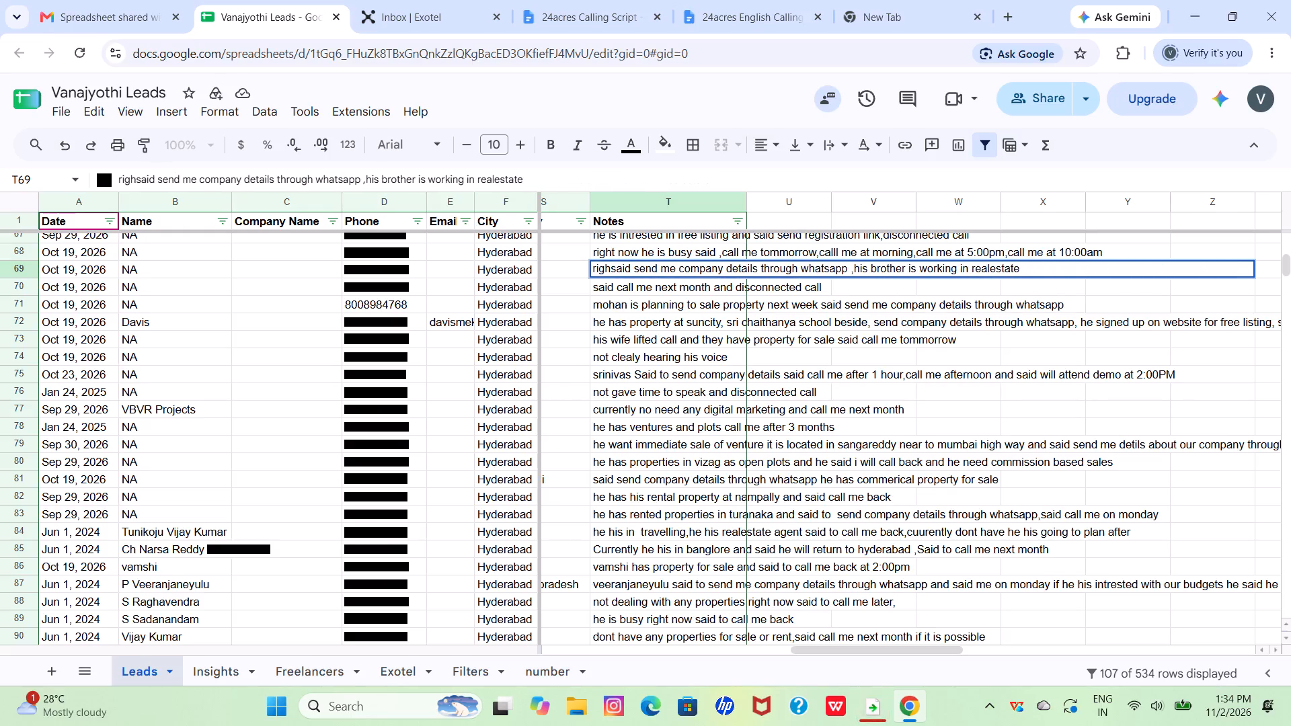
{"action": "key", "text": "BackSpace"}
{"action": "key", "text": "BackSpace"}
{"action": "key", "text": "BackSpace"}
{"action": "key", "text": "BackSpace"}
{"action": "key", "text": "BackSpace"}
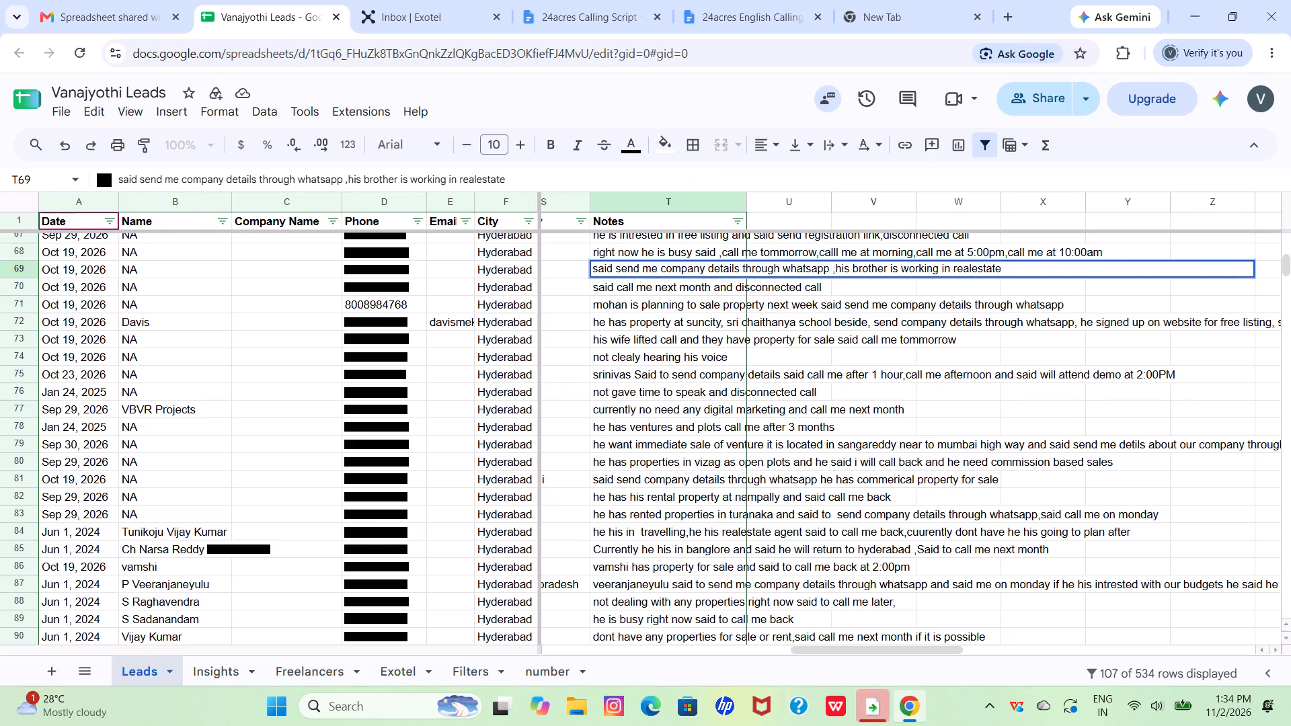
{"action": "left_click", "coordinate": [935, 287]}
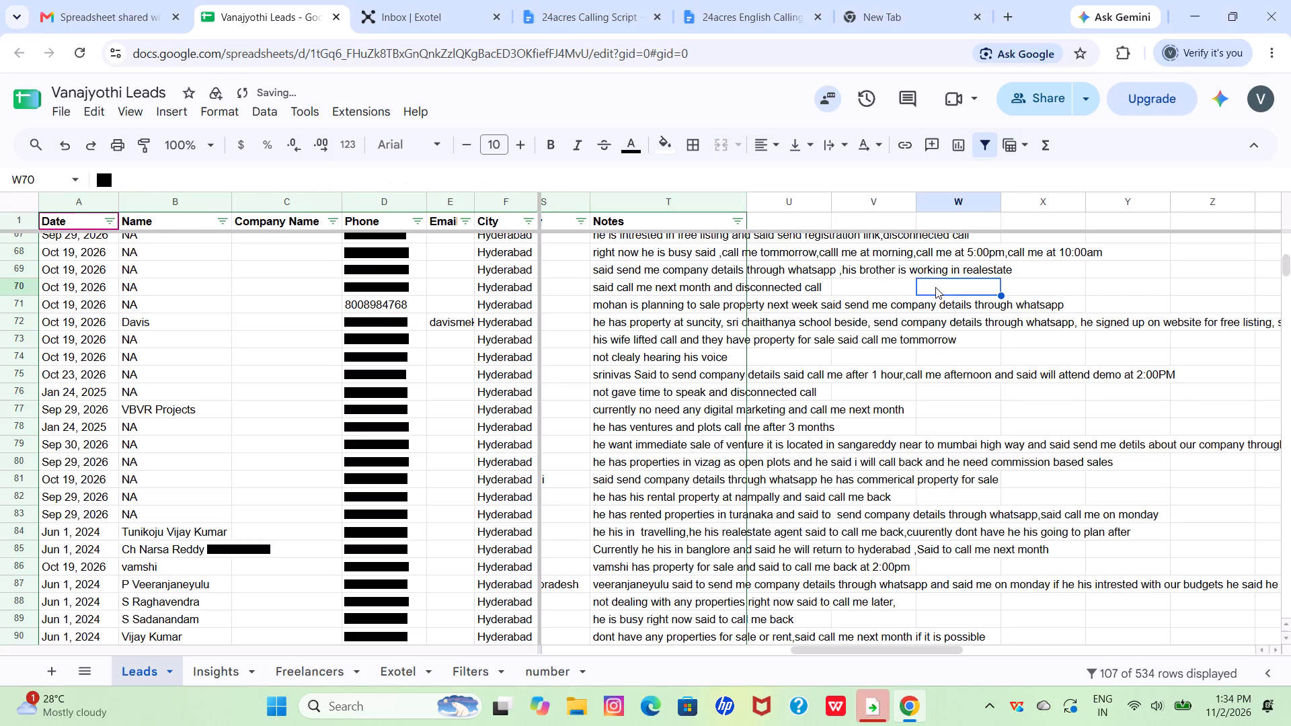
Select the phone number of the lead in row 69 and review its follow-up date and notes.
{"action": "scroll", "coordinate": [935, 287], "scroll_direction": "right", "scroll_amount": 8}
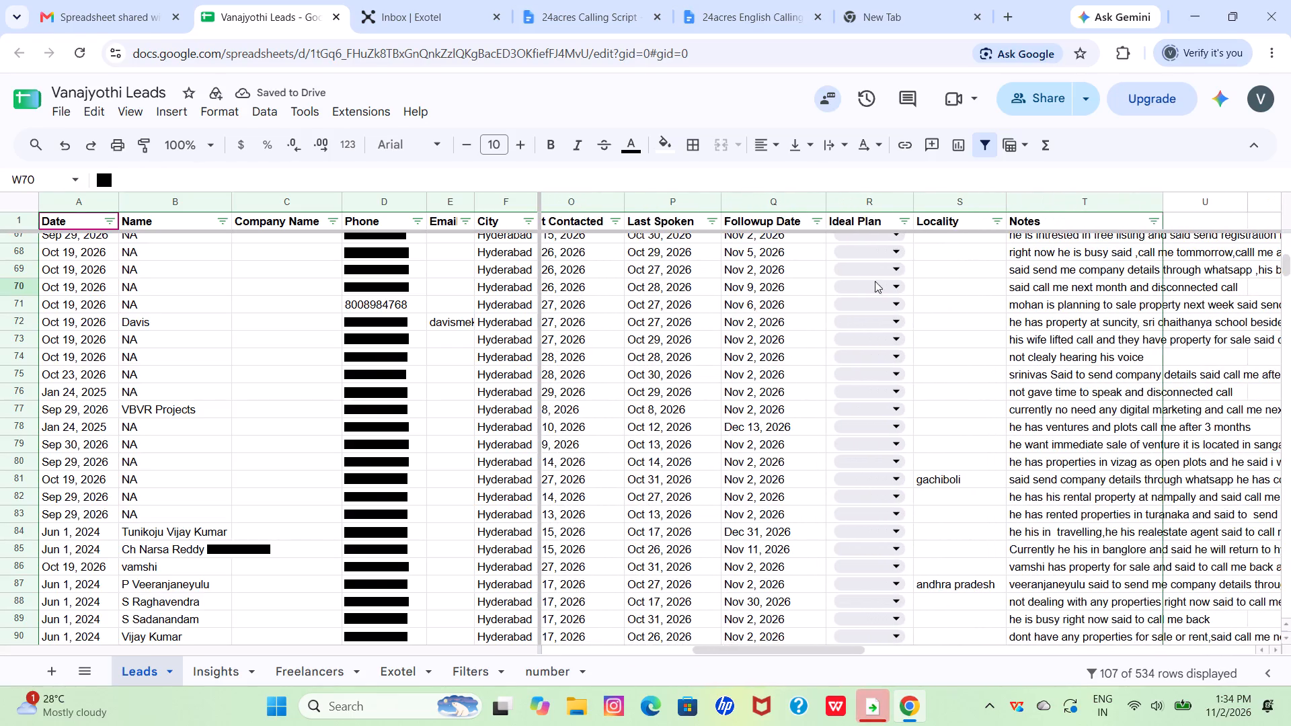
{"action": "left_click", "coordinate": [377, 270]}
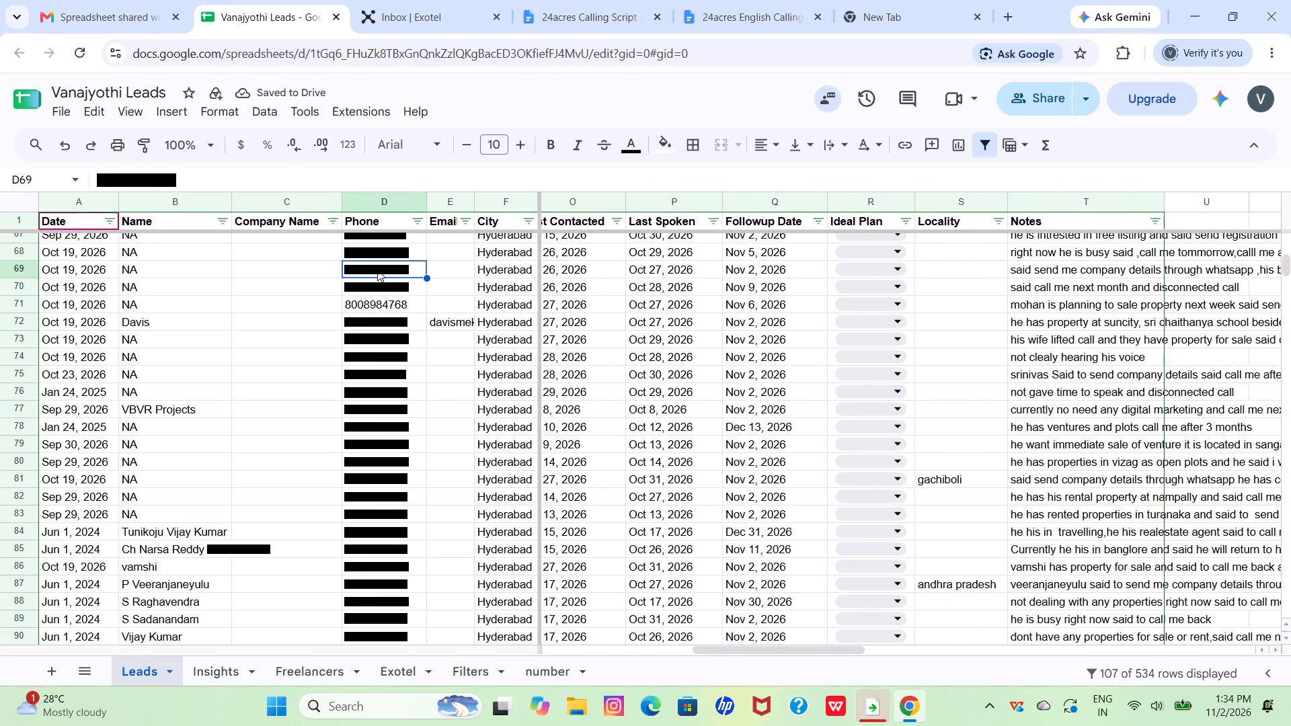
{"action": "scroll", "coordinate": [377, 270], "scroll_direction": "down", "scroll_amount": 1}
{"action": "scroll", "coordinate": [377, 270], "scroll_direction": "left", "scroll_amount": 4}
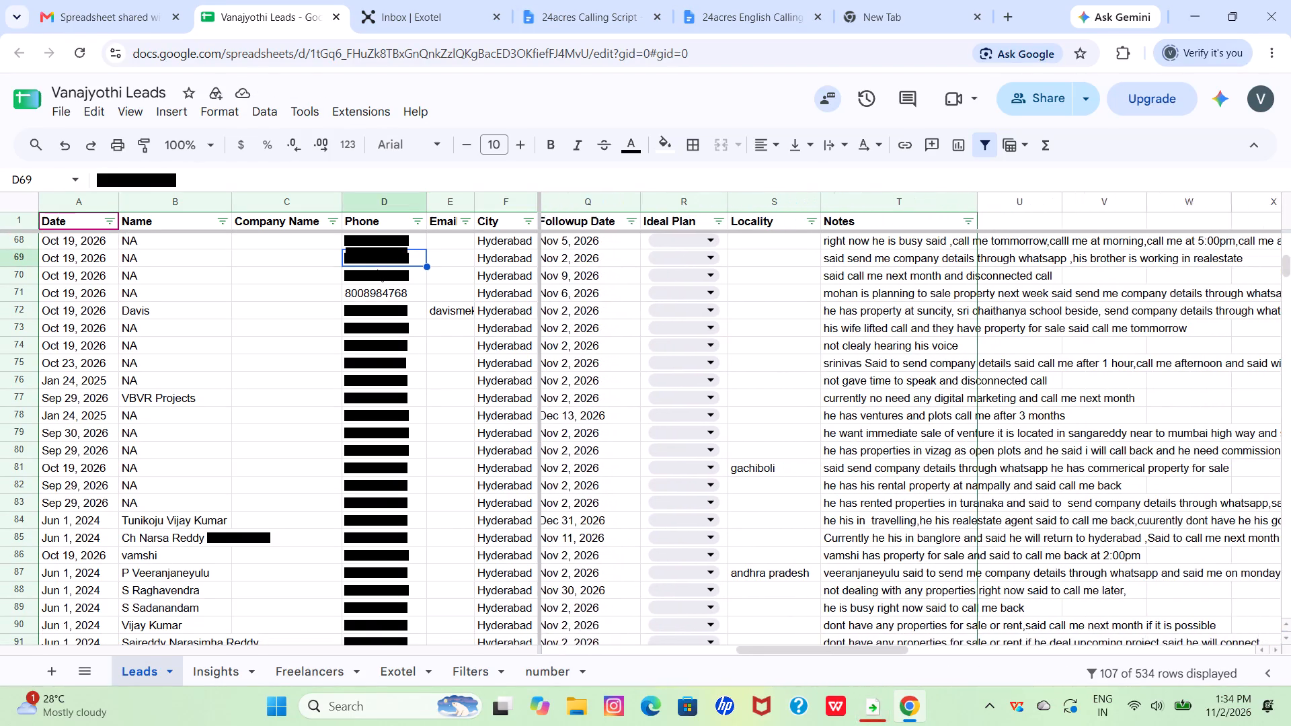
{"action": "scroll", "coordinate": [377, 270], "scroll_direction": "left", "scroll_amount": 1}
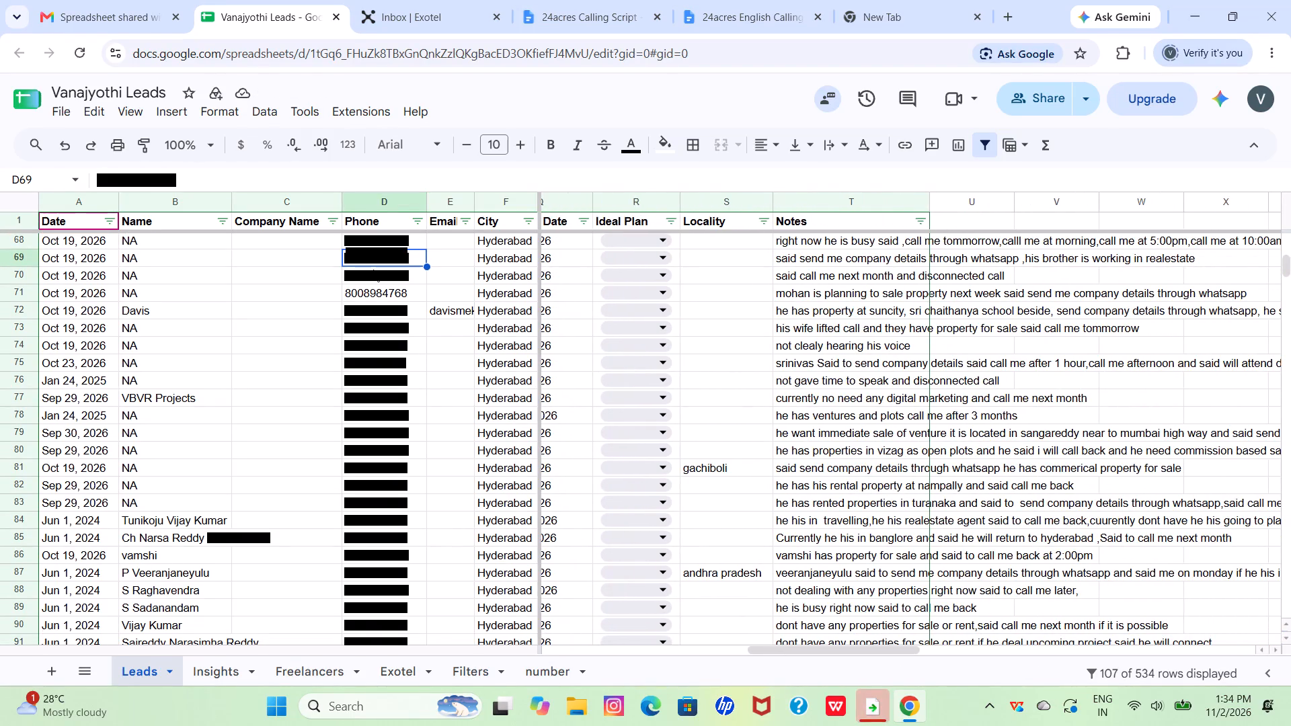
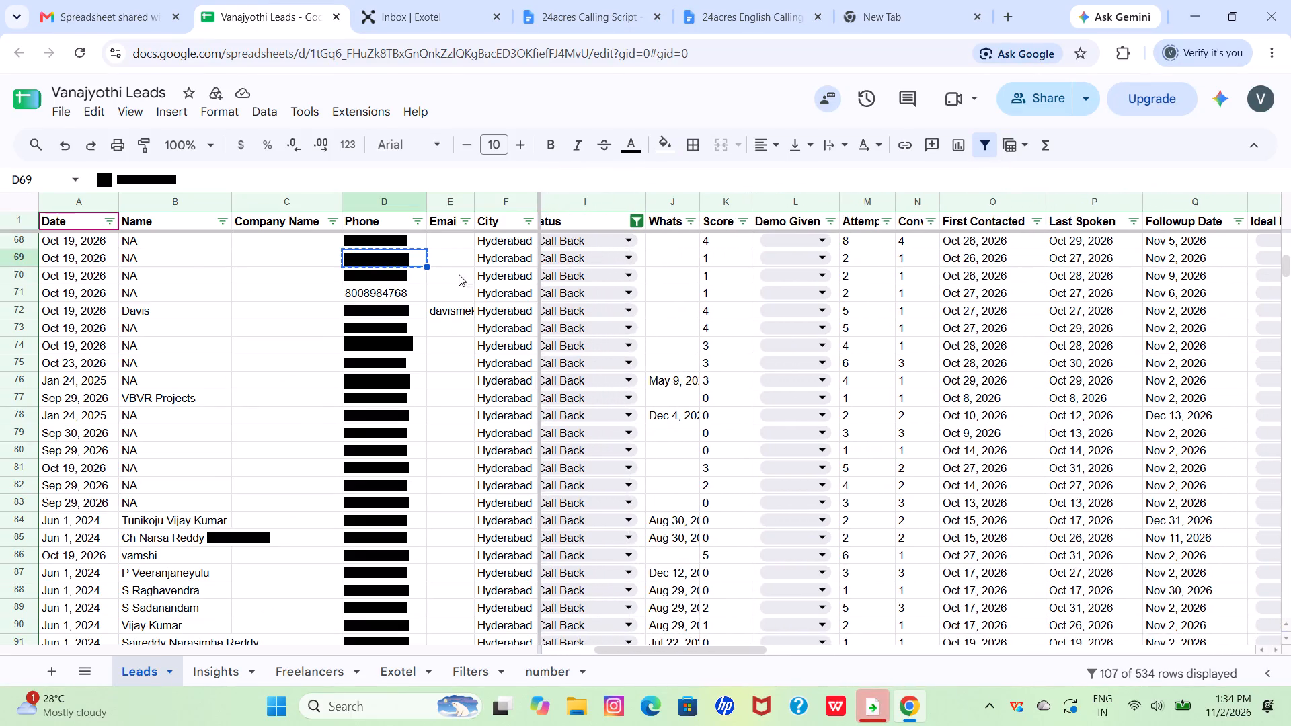
Set the Attempts count of the lead in row 69 to 3.
{"action": "left_click", "coordinate": [862, 257]}
{"action": "key", "text": "3"}
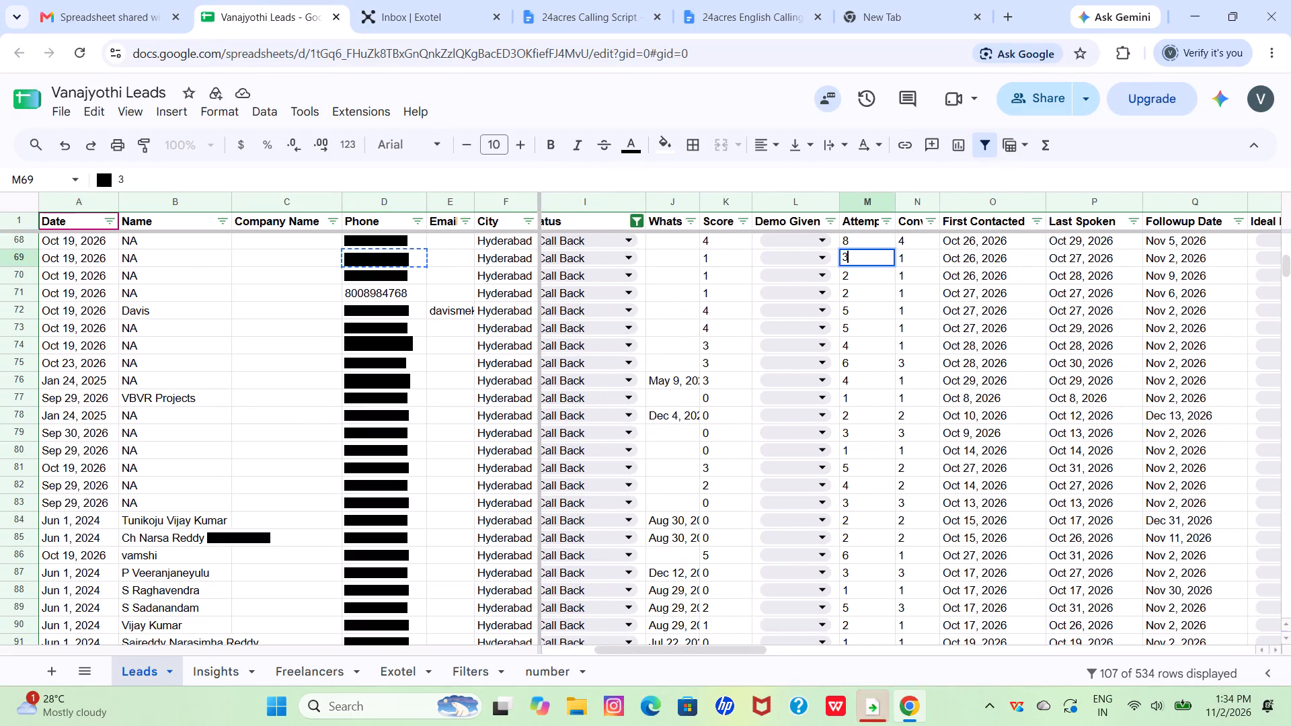
{"action": "left_click", "coordinate": [860, 272]}
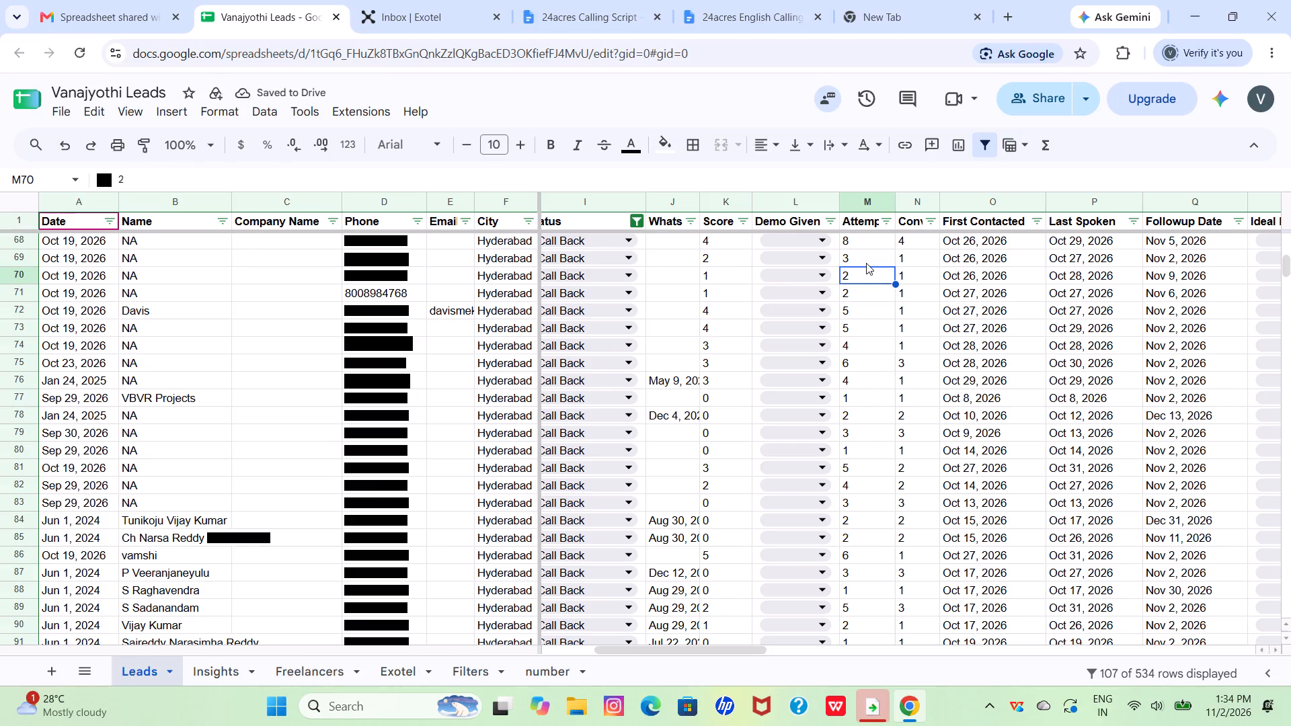
{"action": "left_click", "coordinate": [866, 263]}
Review the notes, locality, follow-up date and phone number of the lead in row 69.
{"action": "scroll", "coordinate": [866, 263], "scroll_direction": "left", "scroll_amount": 6}
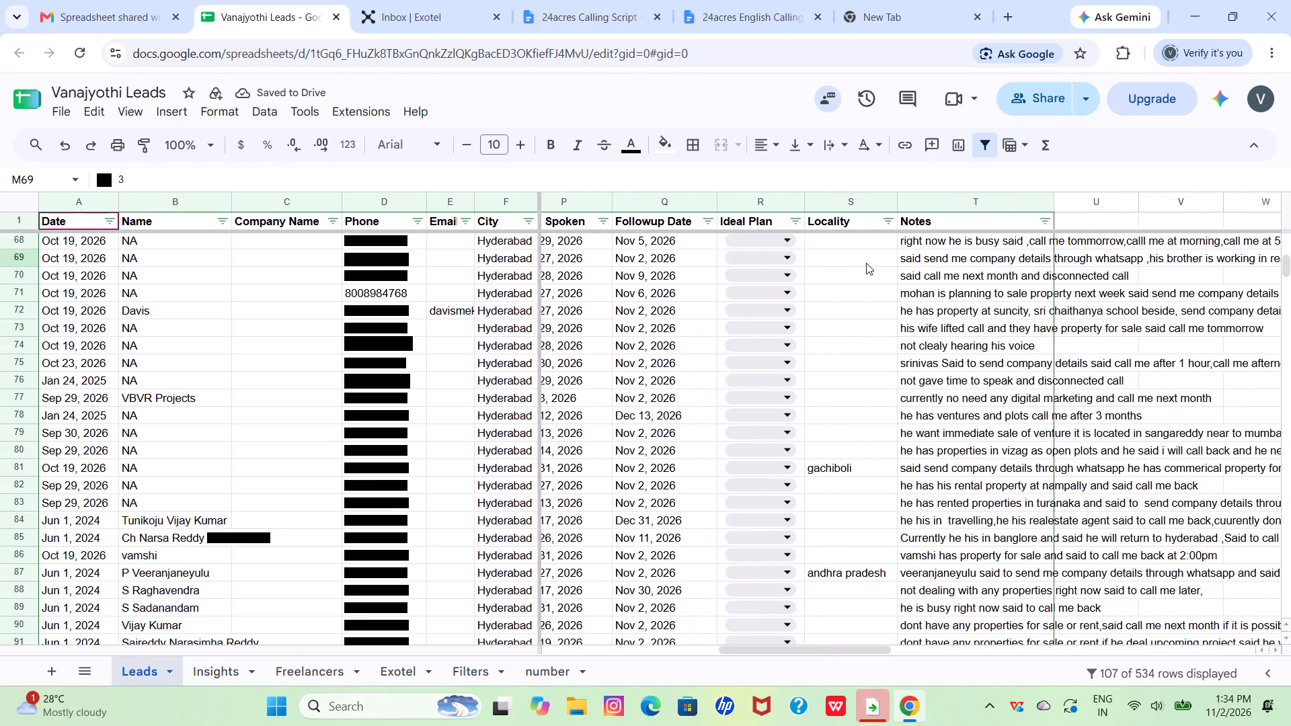
{"action": "scroll", "coordinate": [866, 263], "scroll_direction": "left", "scroll_amount": 2}
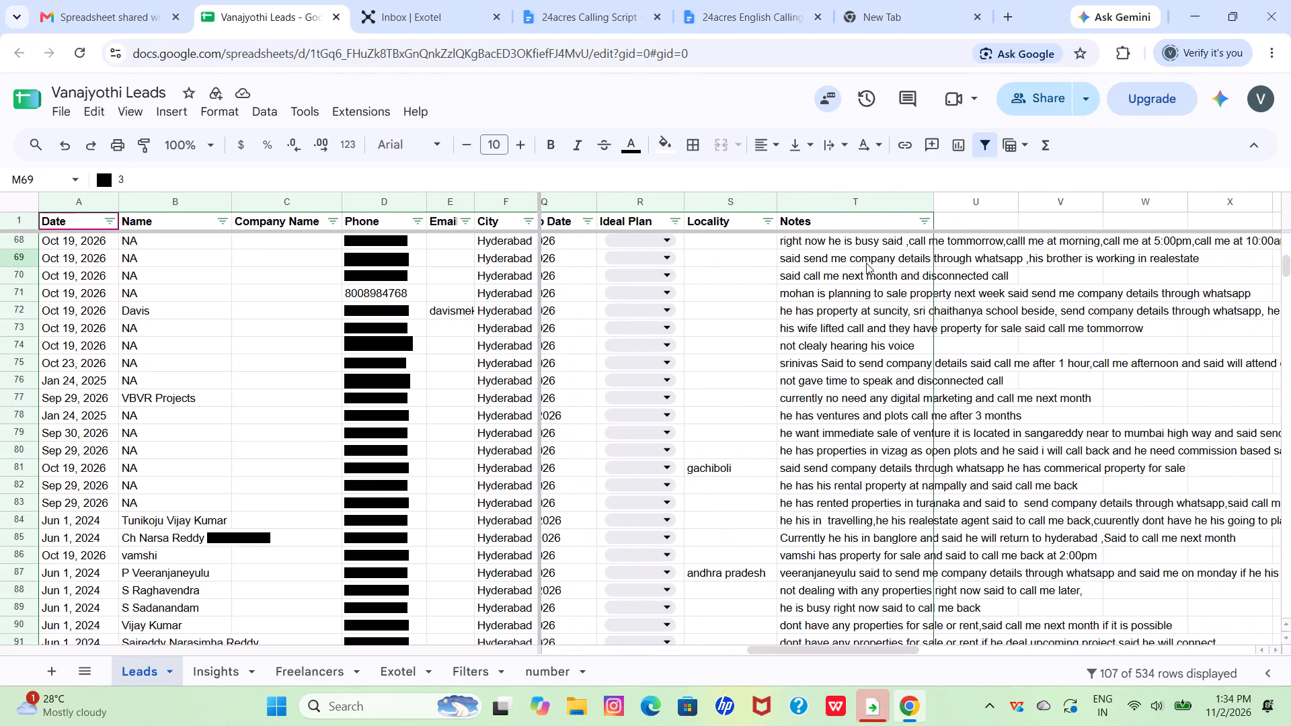
{"action": "left_click", "coordinate": [805, 257]}
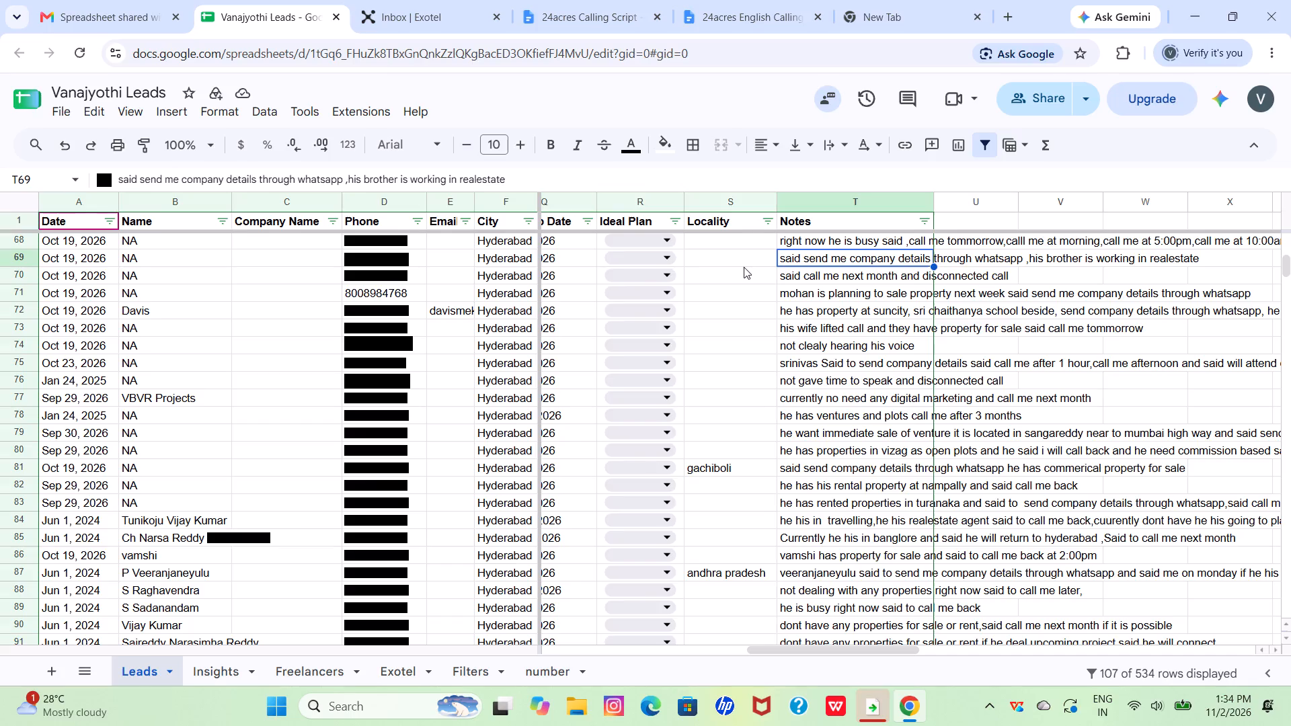
{"action": "left_click", "coordinate": [744, 267]}
{"action": "scroll", "coordinate": [744, 267], "scroll_direction": "right", "scroll_amount": 4}
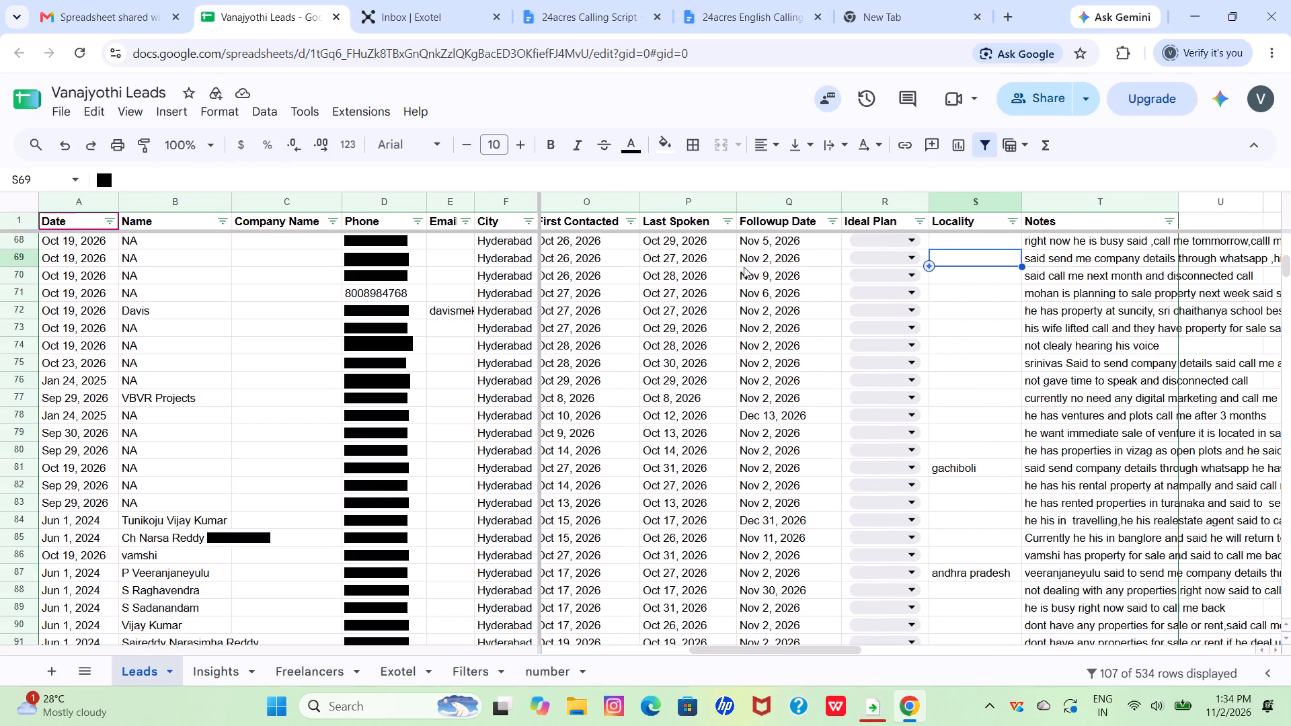
{"action": "left_click", "coordinate": [403, 257]}
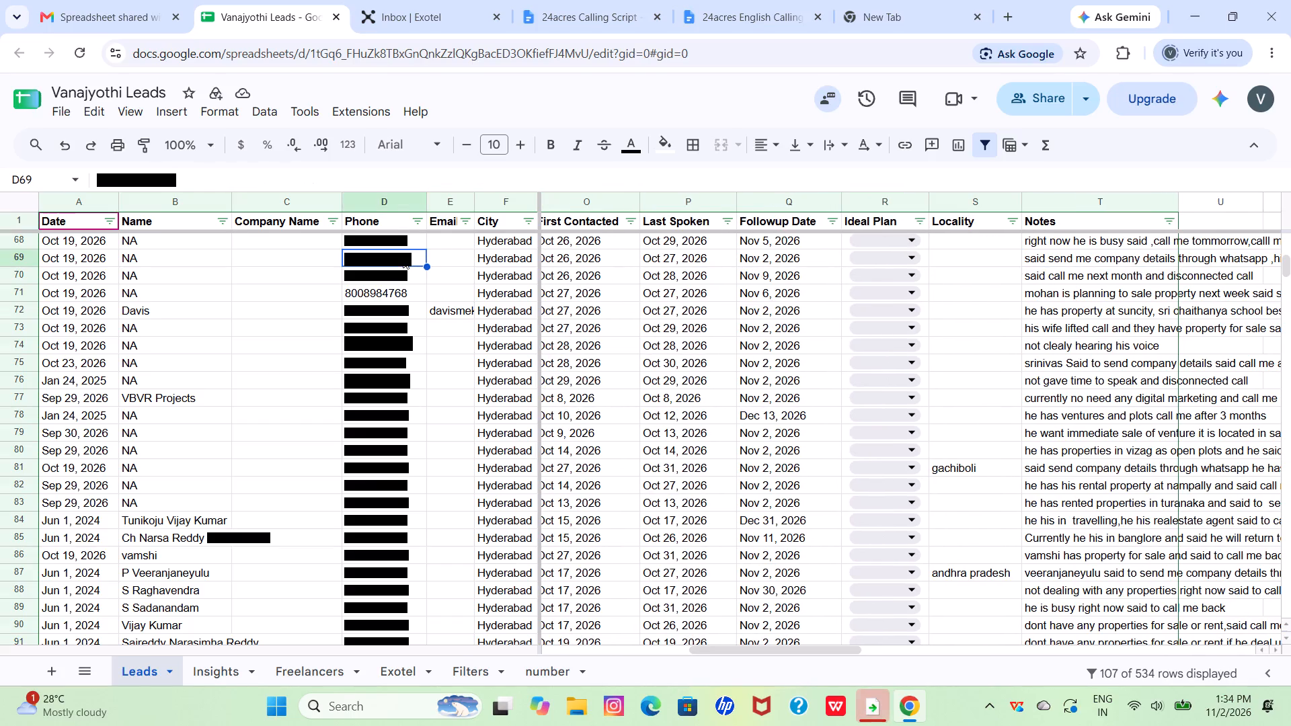
{"action": "left_click_drag", "start_coordinate": [403, 257], "coordinate": [483, 302]}
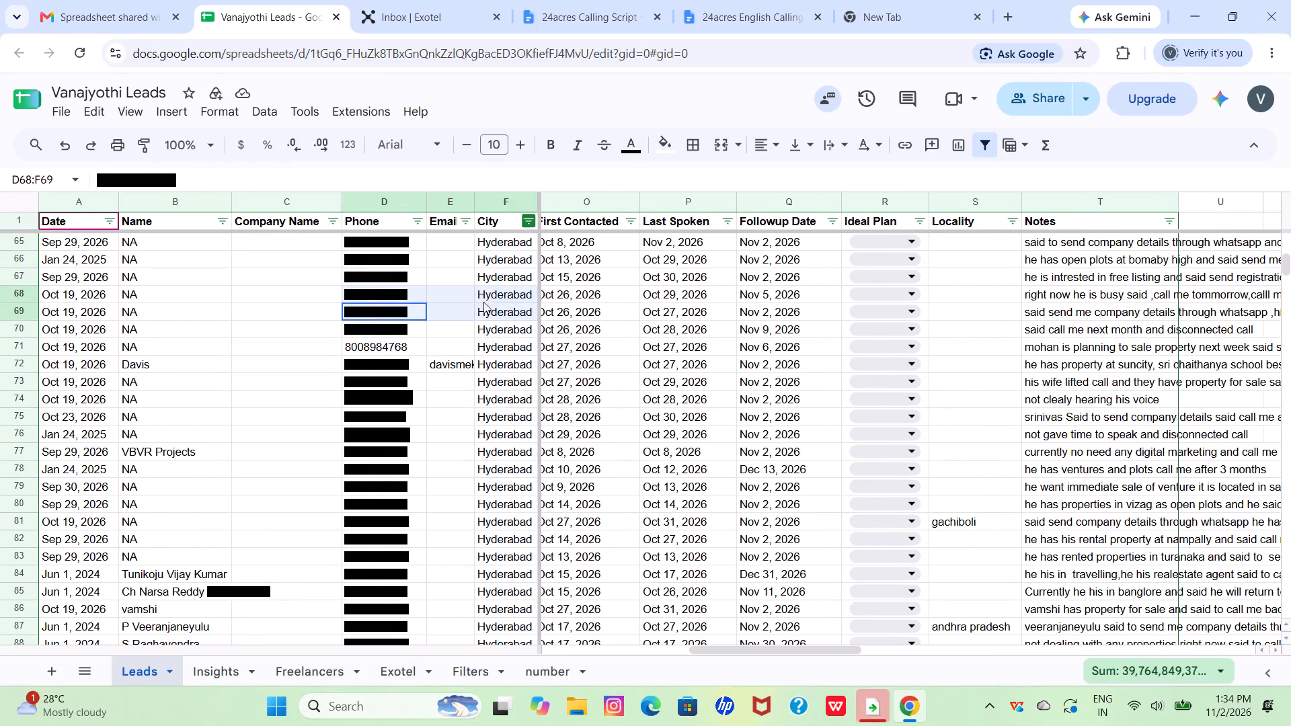
{"action": "left_click_drag", "start_coordinate": [483, 302], "coordinate": [417, 313]}
{"action": "left_click", "coordinate": [417, 313]}
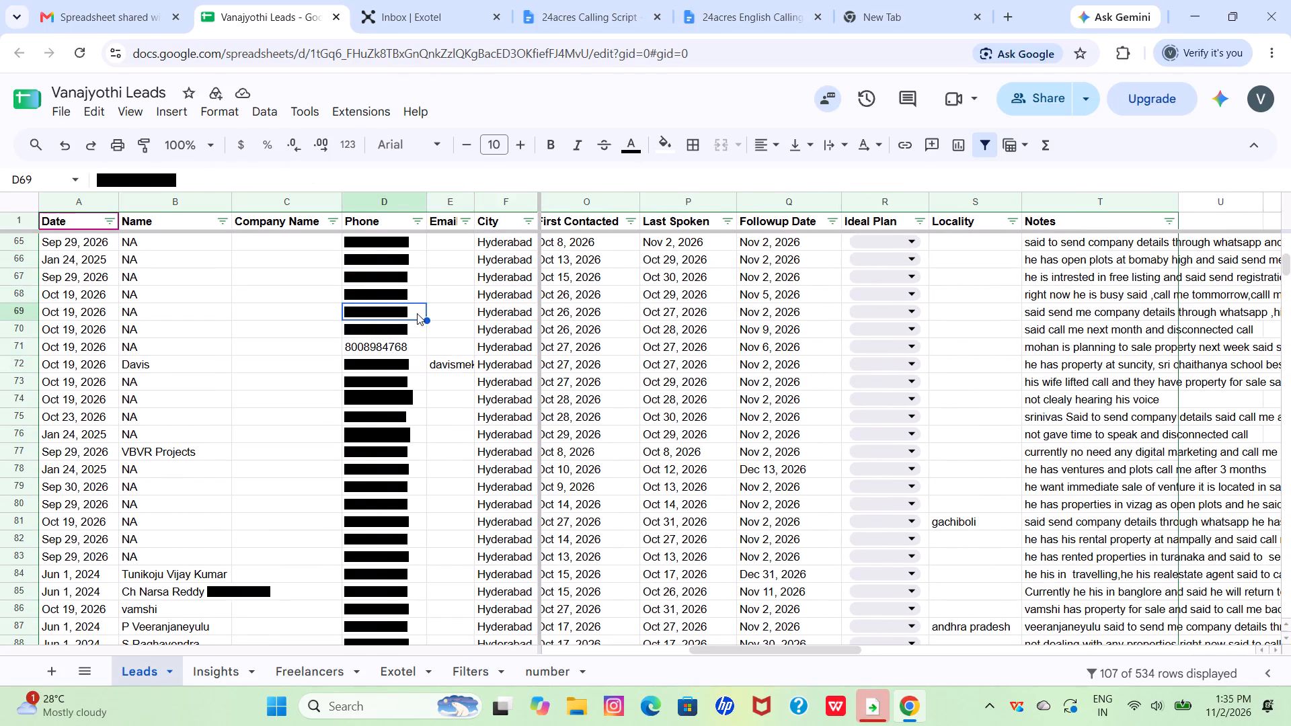
Look through the leads below row 69, checking phone numbers, follow-up dates and notes for the next one to call.
{"action": "scroll", "coordinate": [417, 313], "scroll_direction": "down", "scroll_amount": 1}
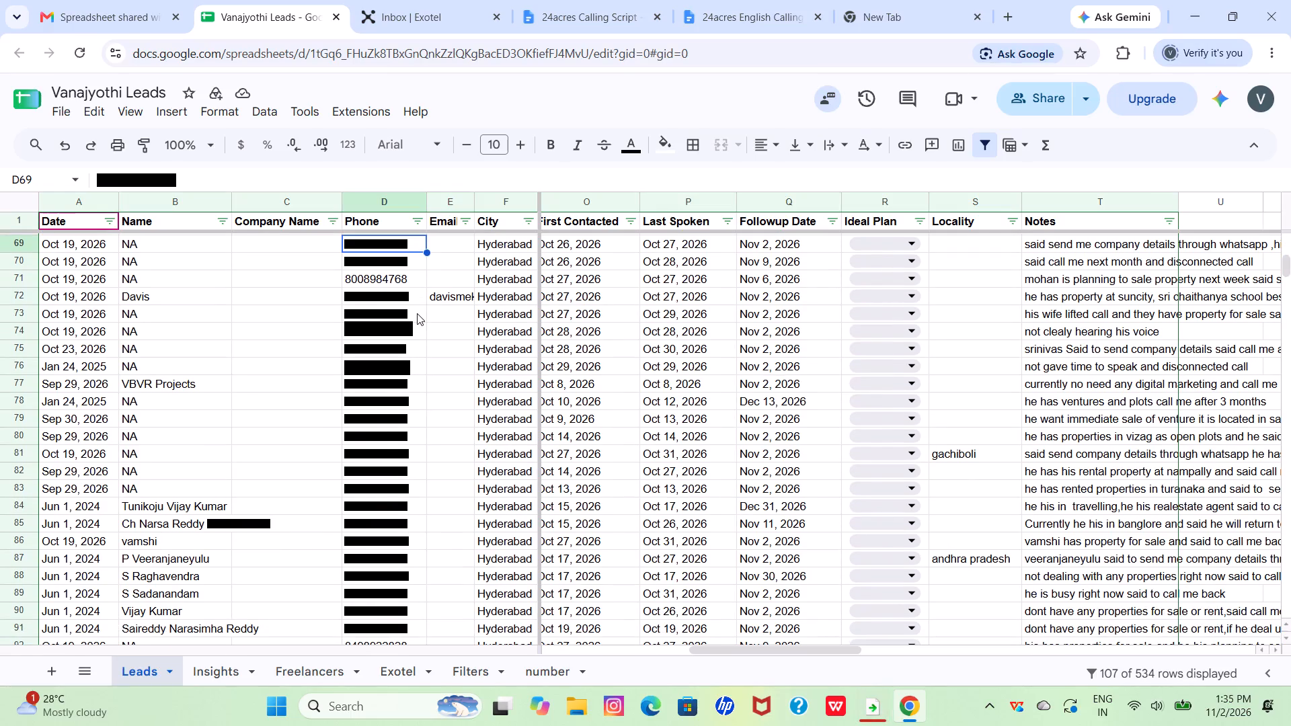
{"action": "scroll", "coordinate": [417, 313], "scroll_direction": "left", "scroll_amount": 1}
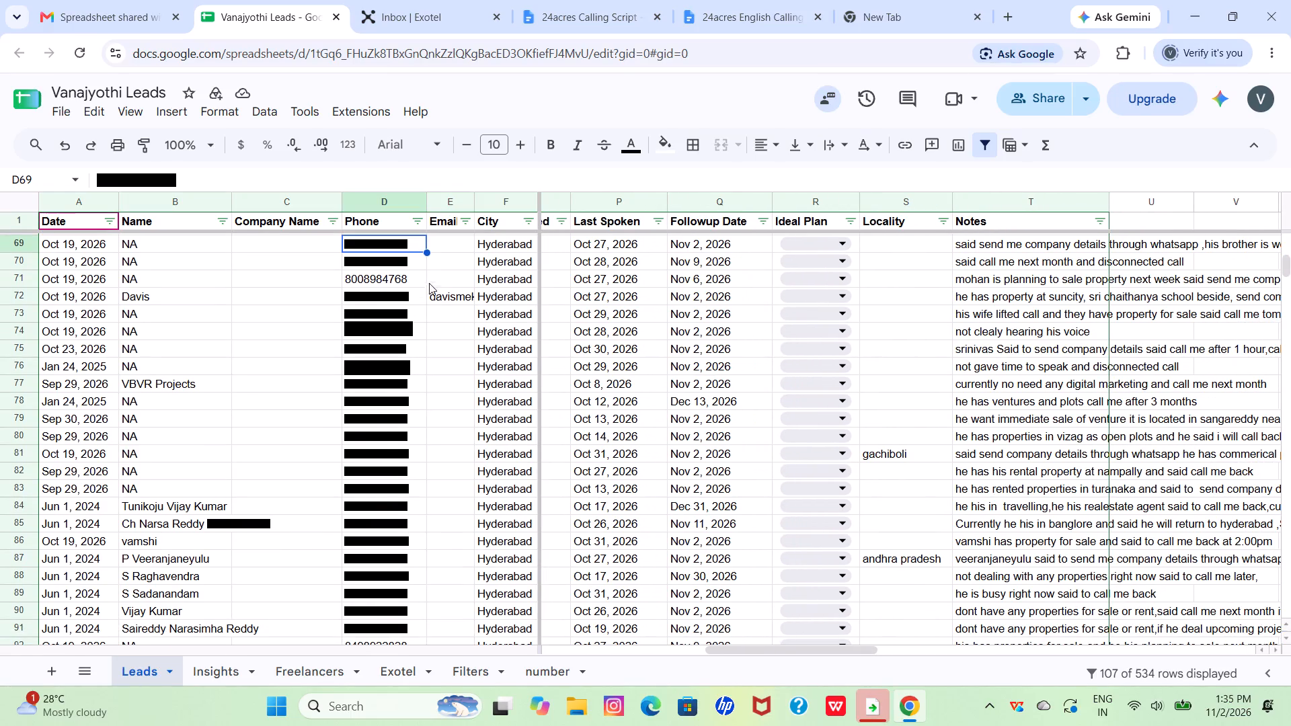
{"action": "left_click", "coordinate": [389, 277]}
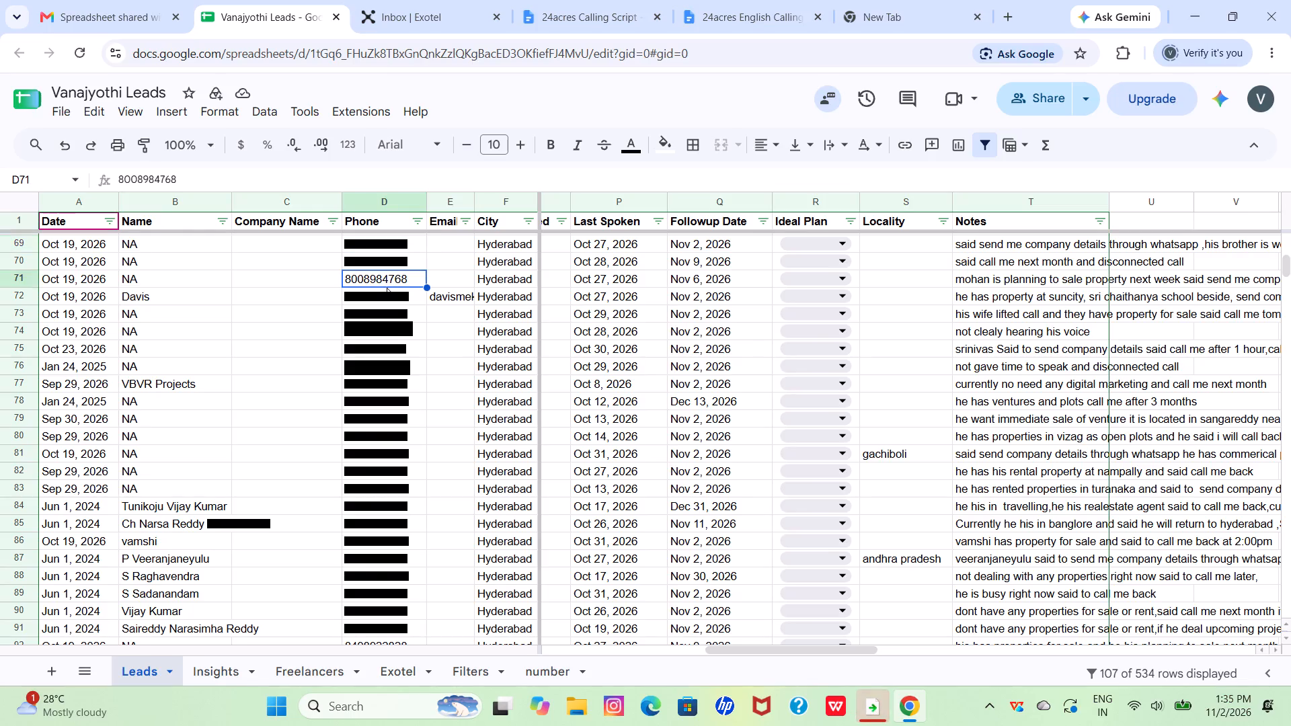
{"action": "left_click", "coordinate": [388, 295]}
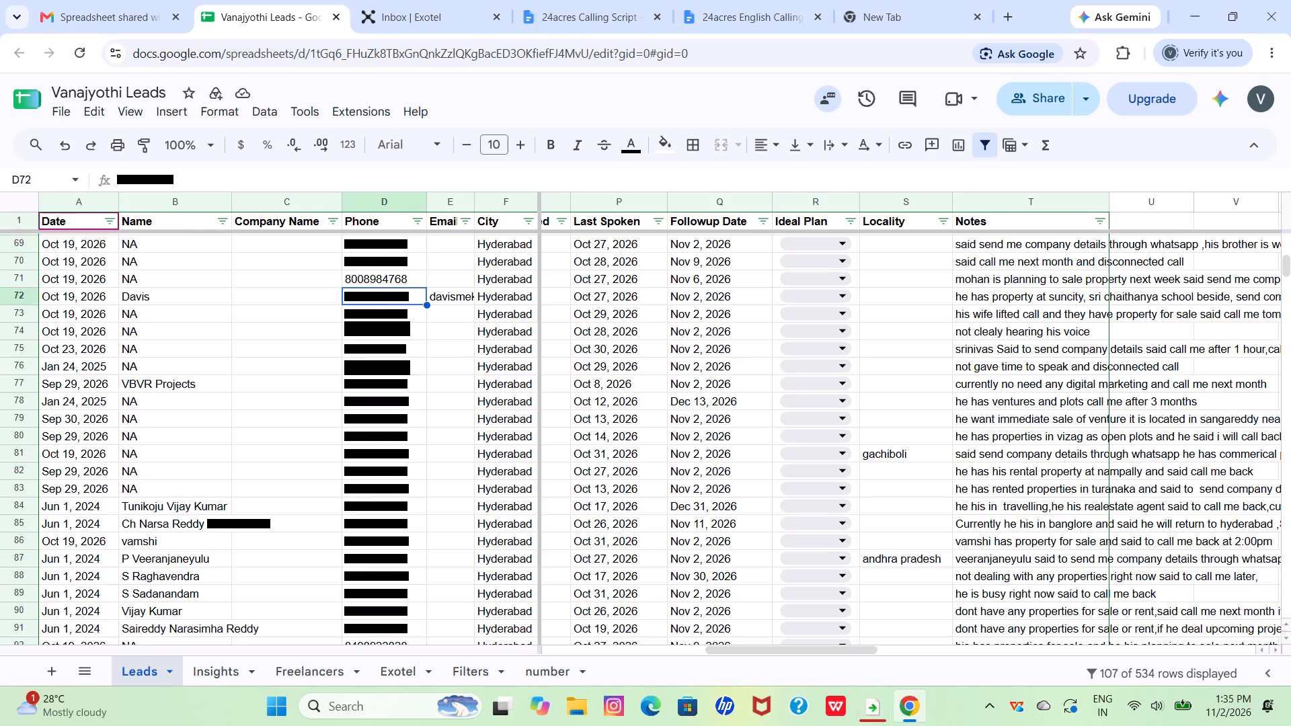
{"action": "left_click", "coordinate": [401, 321]}
{"action": "scroll", "coordinate": [401, 321], "scroll_direction": "left", "scroll_amount": 1}
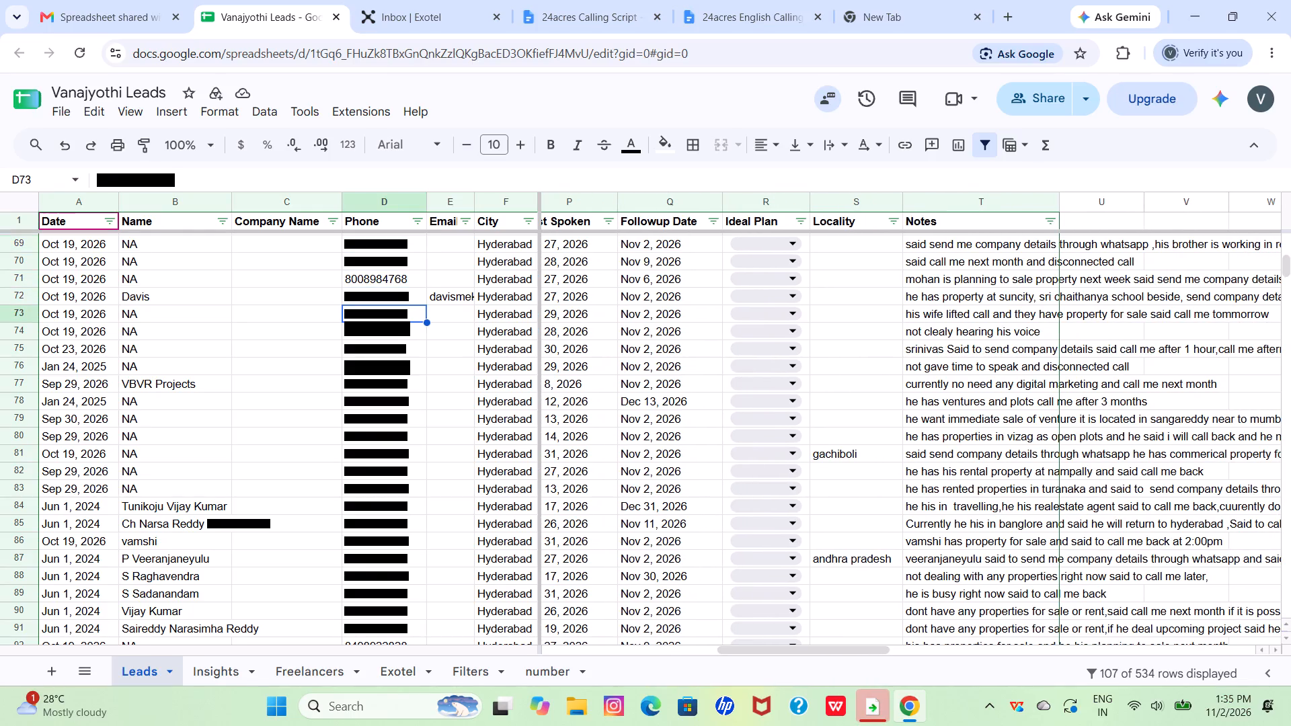
{"action": "scroll", "coordinate": [401, 321], "scroll_direction": "down", "scroll_amount": 1}
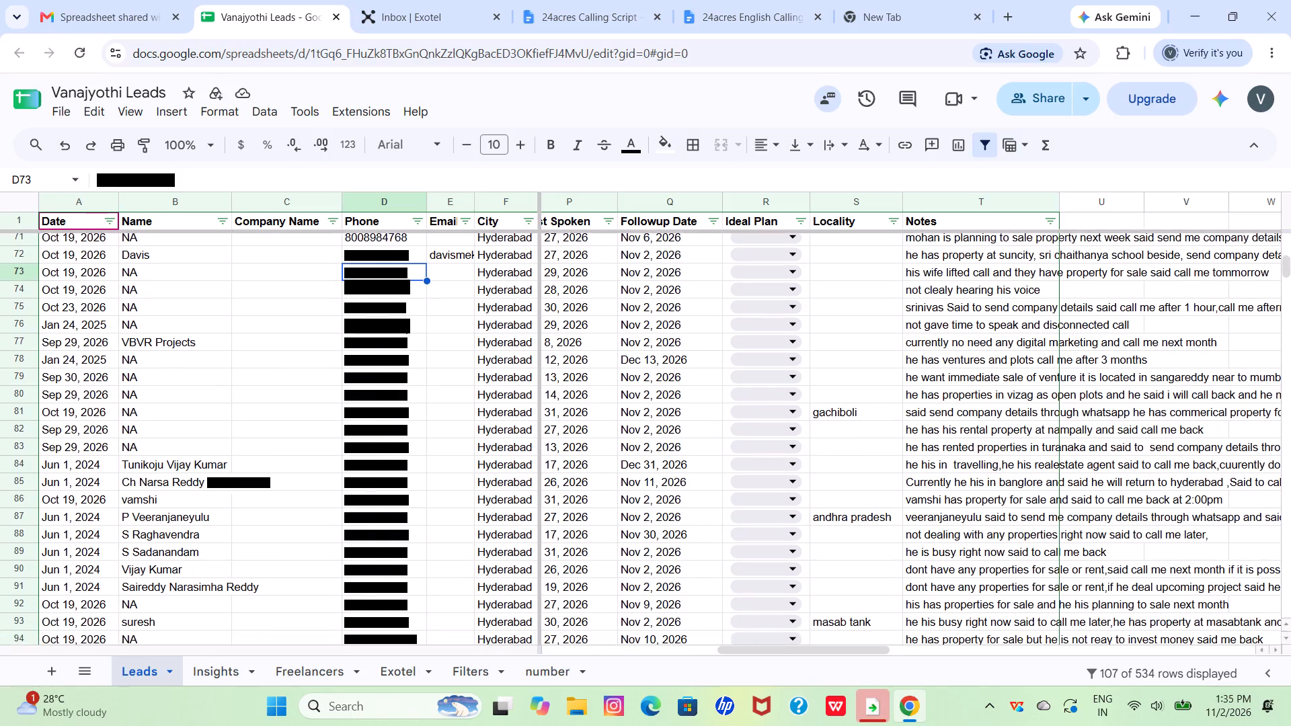
{"action": "scroll", "coordinate": [401, 321], "scroll_direction": "down", "scroll_amount": 1}
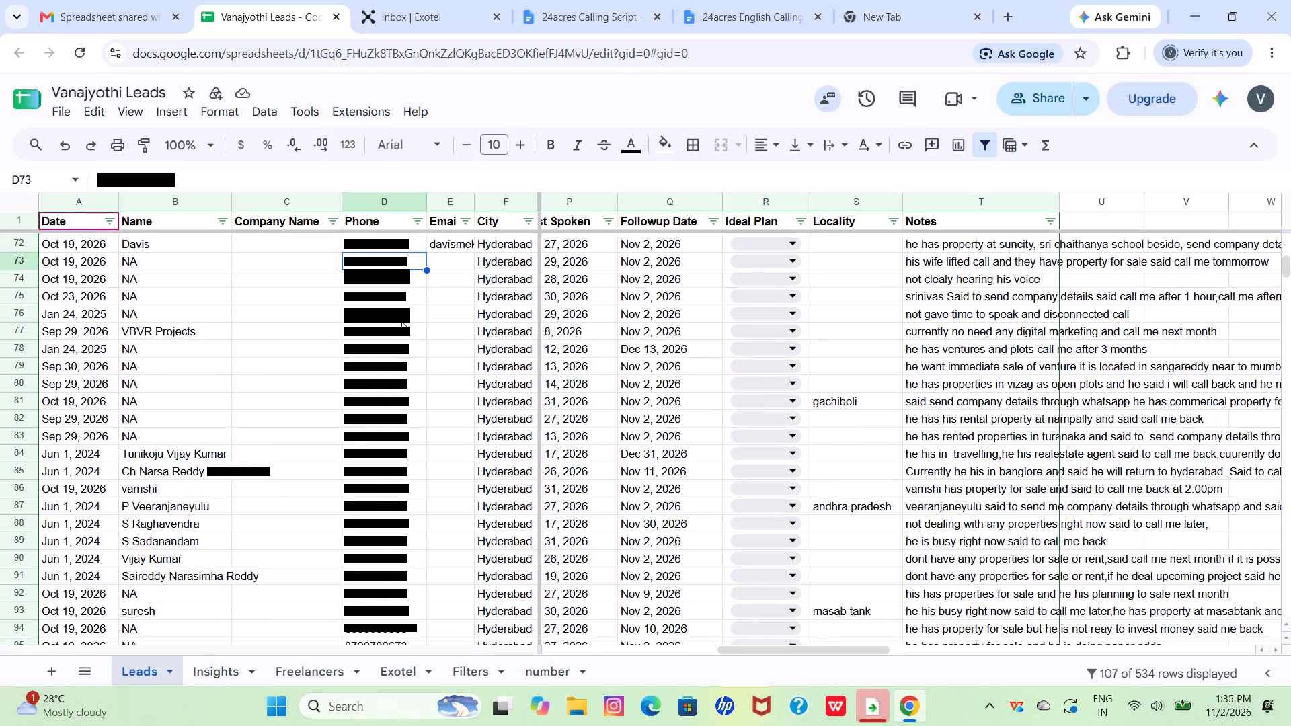
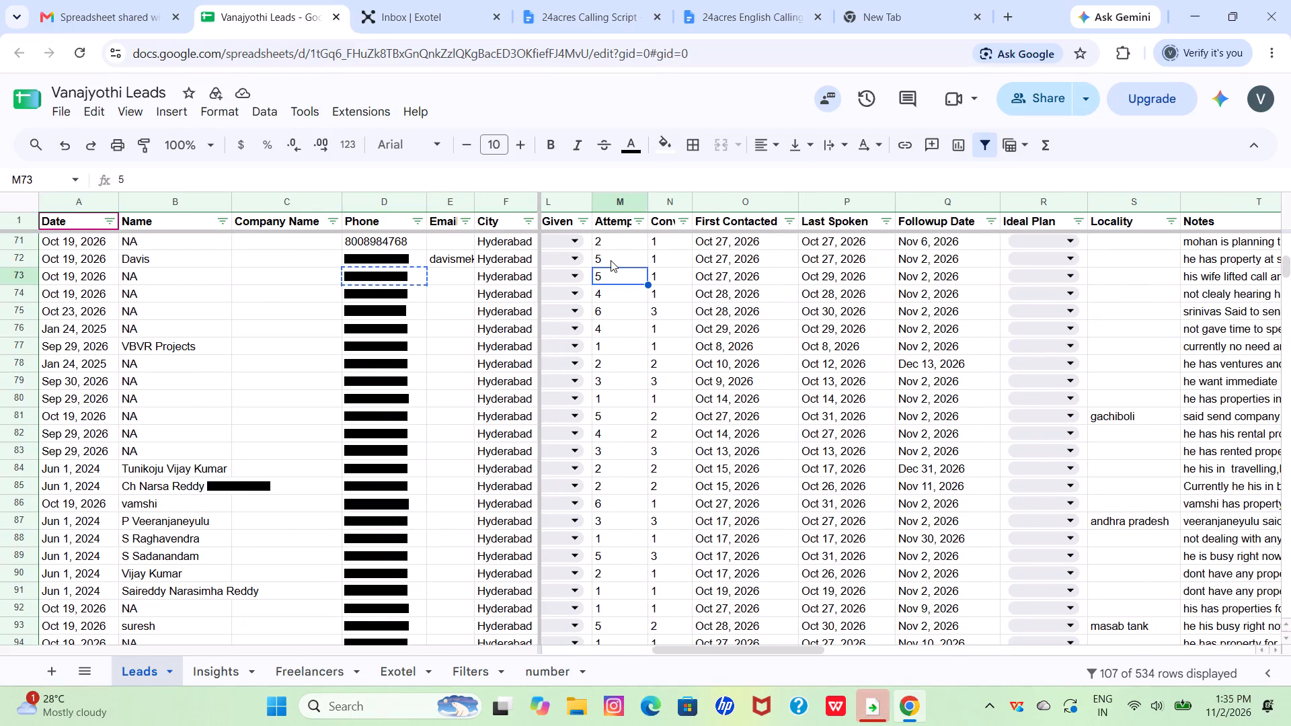
Set the Attempts count of the lead in row 73 to 6.
{"action": "key", "text": "6"}
{"action": "left_click", "coordinate": [670, 277]}
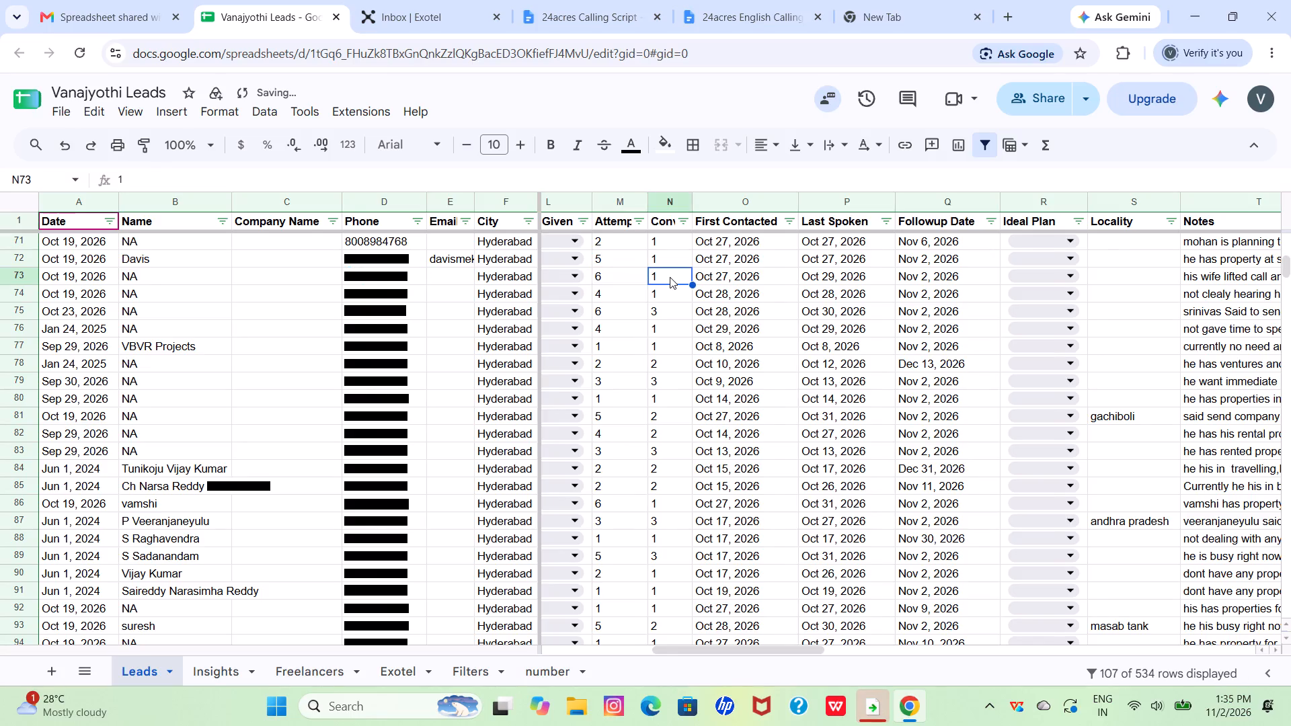
Review the notes, locality, contact dates and status of the lead in row 73.
{"action": "scroll", "coordinate": [670, 277], "scroll_direction": "left", "scroll_amount": 5}
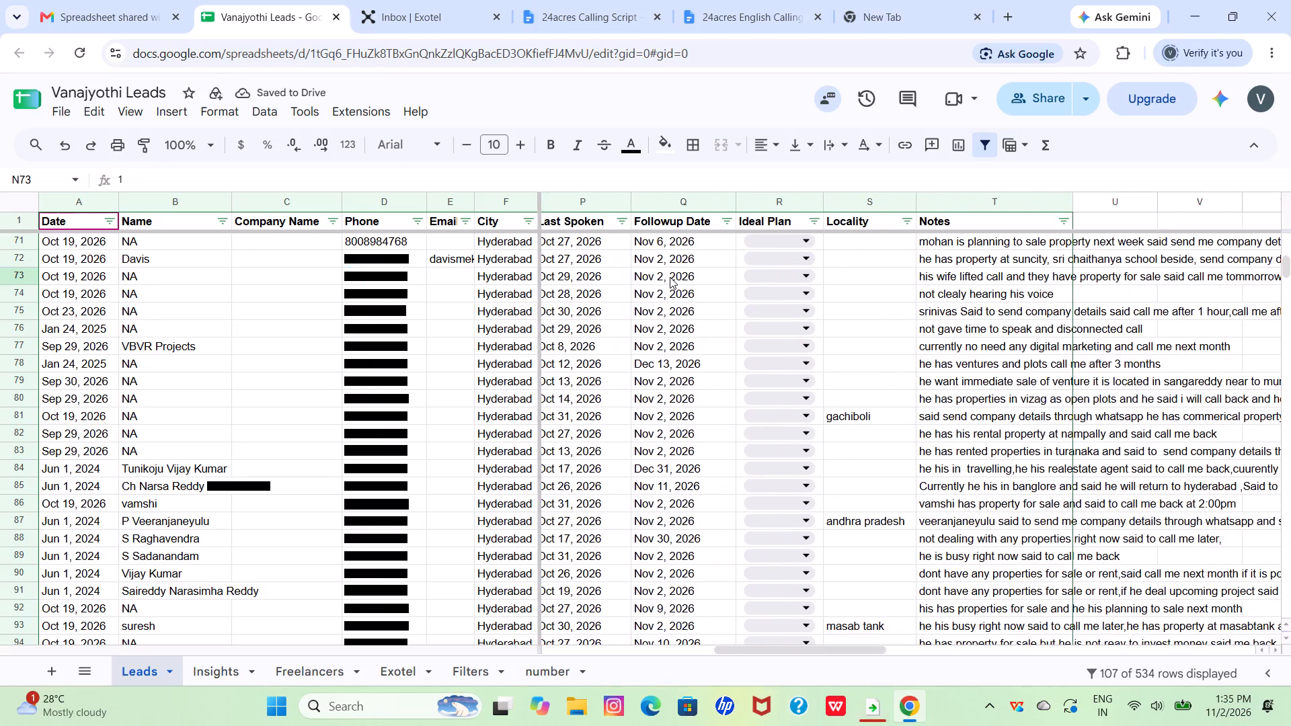
{"action": "scroll", "coordinate": [670, 277], "scroll_direction": "left", "scroll_amount": 2}
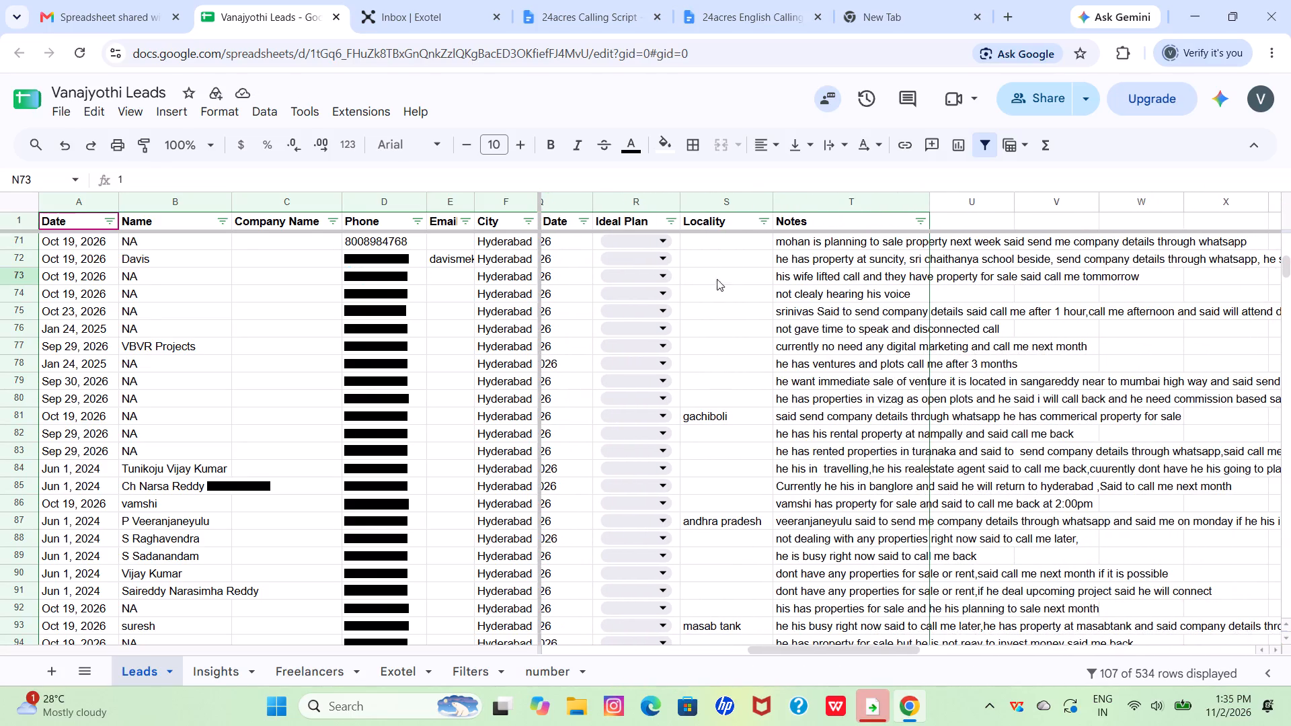
{"action": "left_click", "coordinate": [758, 281]}
{"action": "left_click", "coordinate": [788, 280]}
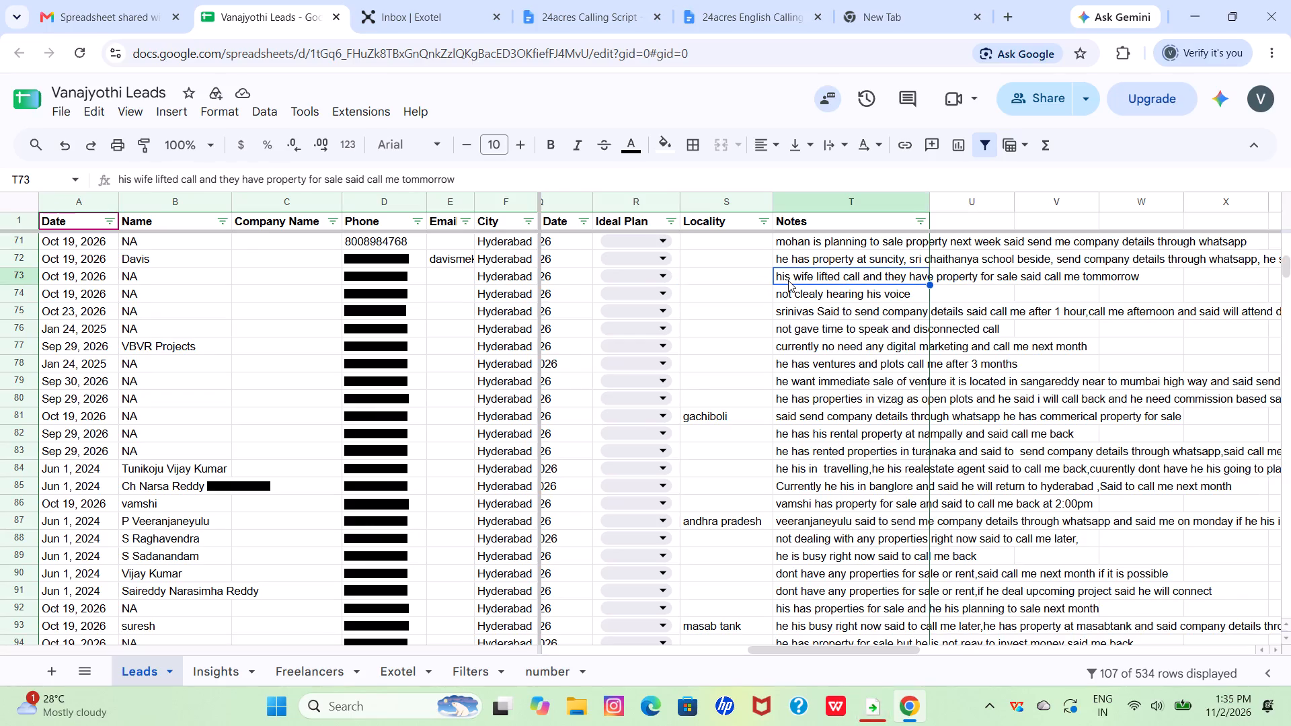
{"action": "left_click", "coordinate": [721, 278]}
{"action": "scroll", "coordinate": [721, 278], "scroll_direction": "right", "scroll_amount": 5}
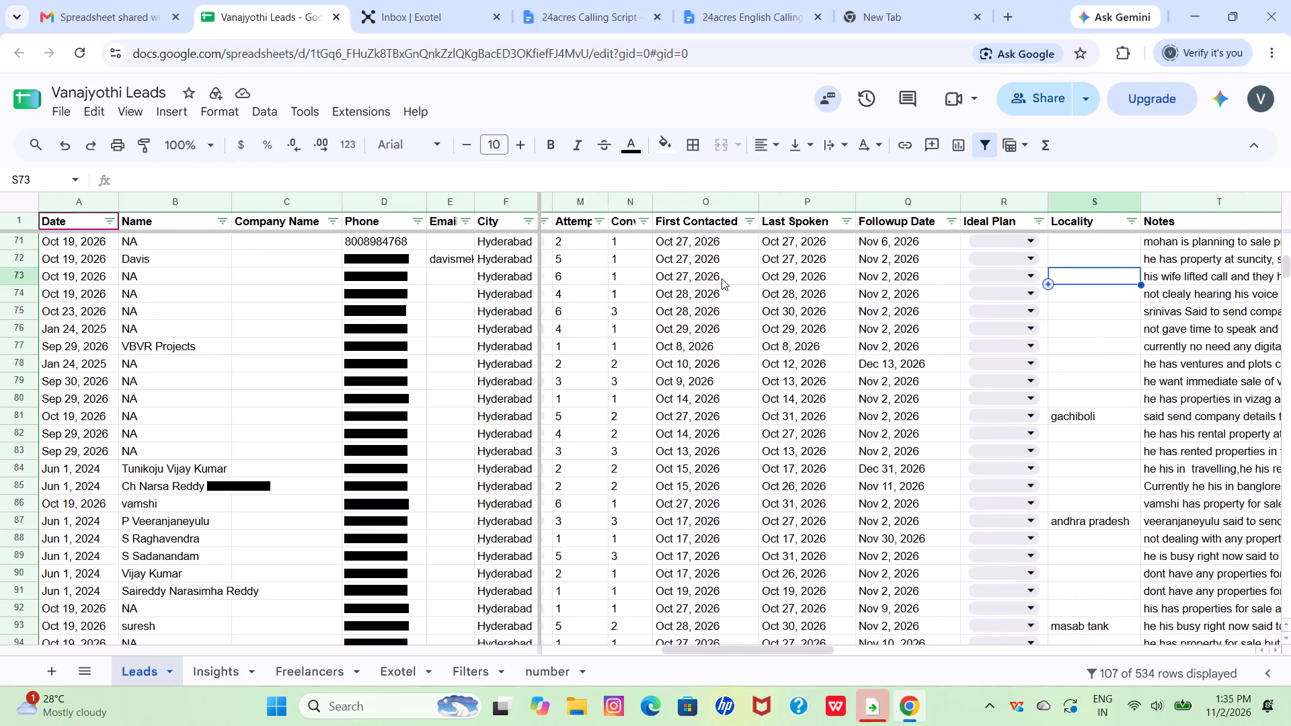
{"action": "scroll", "coordinate": [721, 278], "scroll_direction": "right", "scroll_amount": 2}
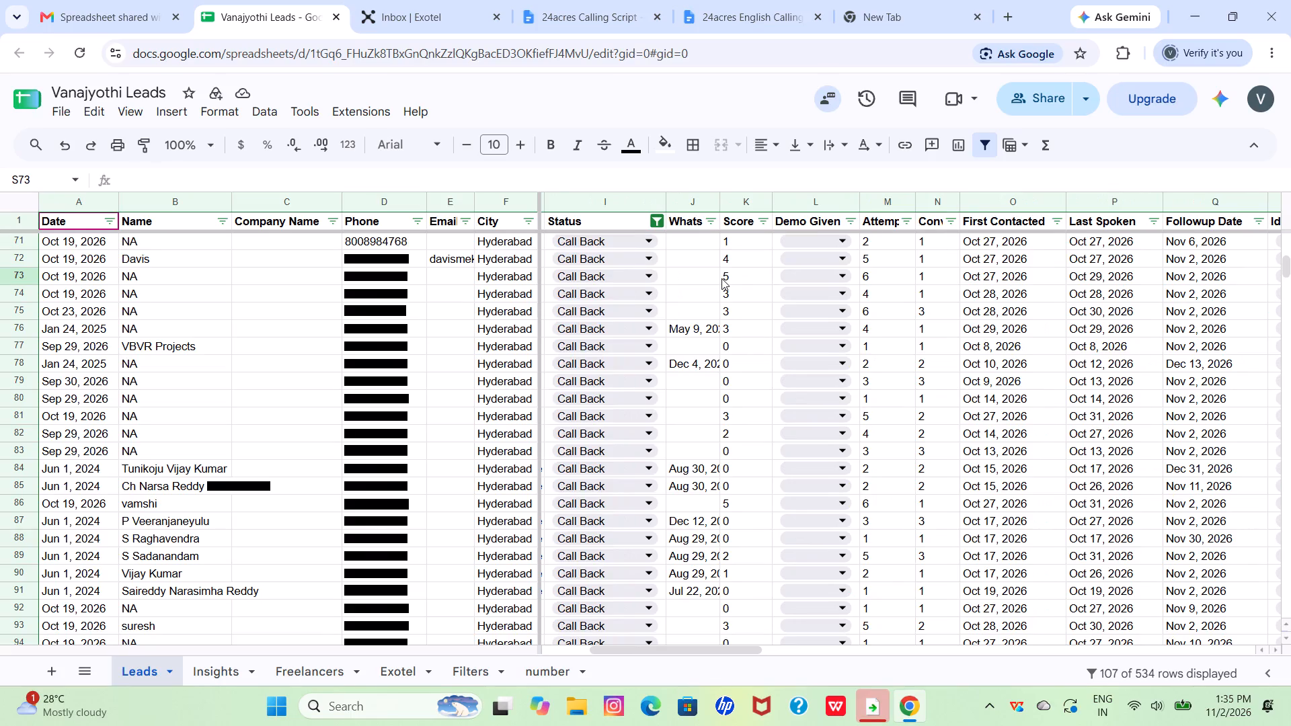
{"action": "scroll", "coordinate": [721, 278], "scroll_direction": "left", "scroll_amount": 5}
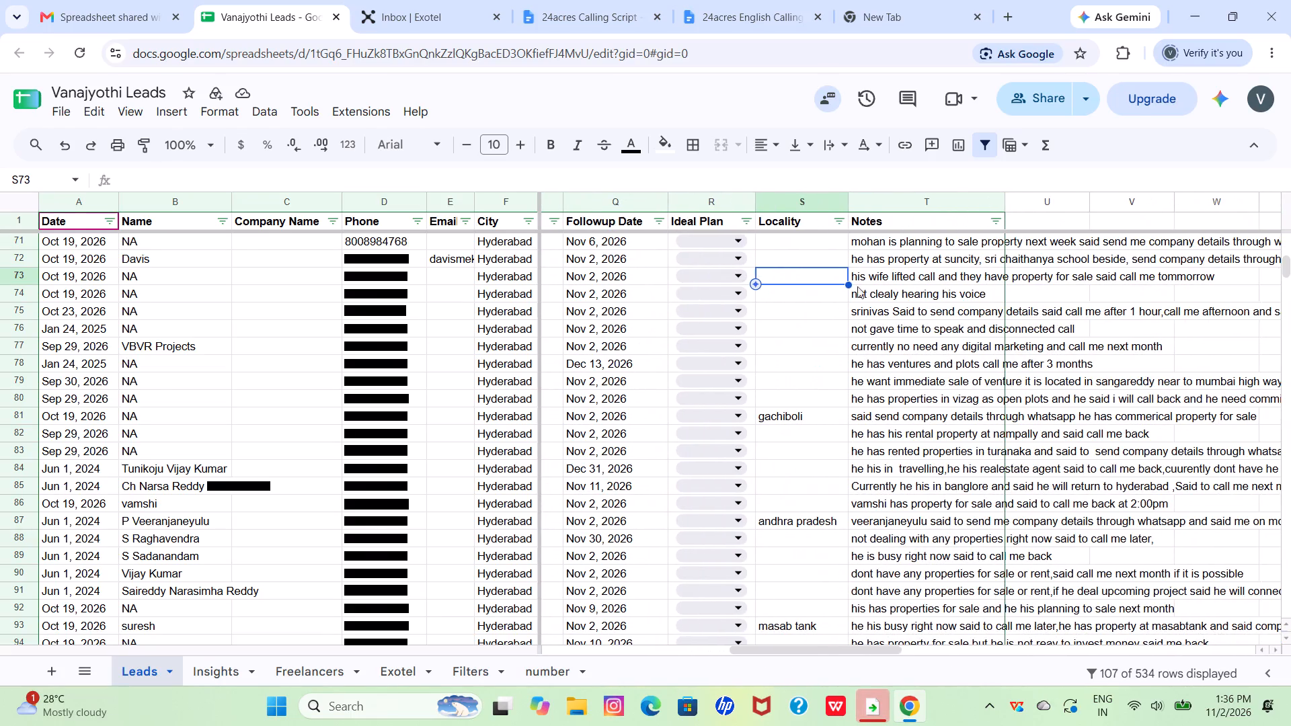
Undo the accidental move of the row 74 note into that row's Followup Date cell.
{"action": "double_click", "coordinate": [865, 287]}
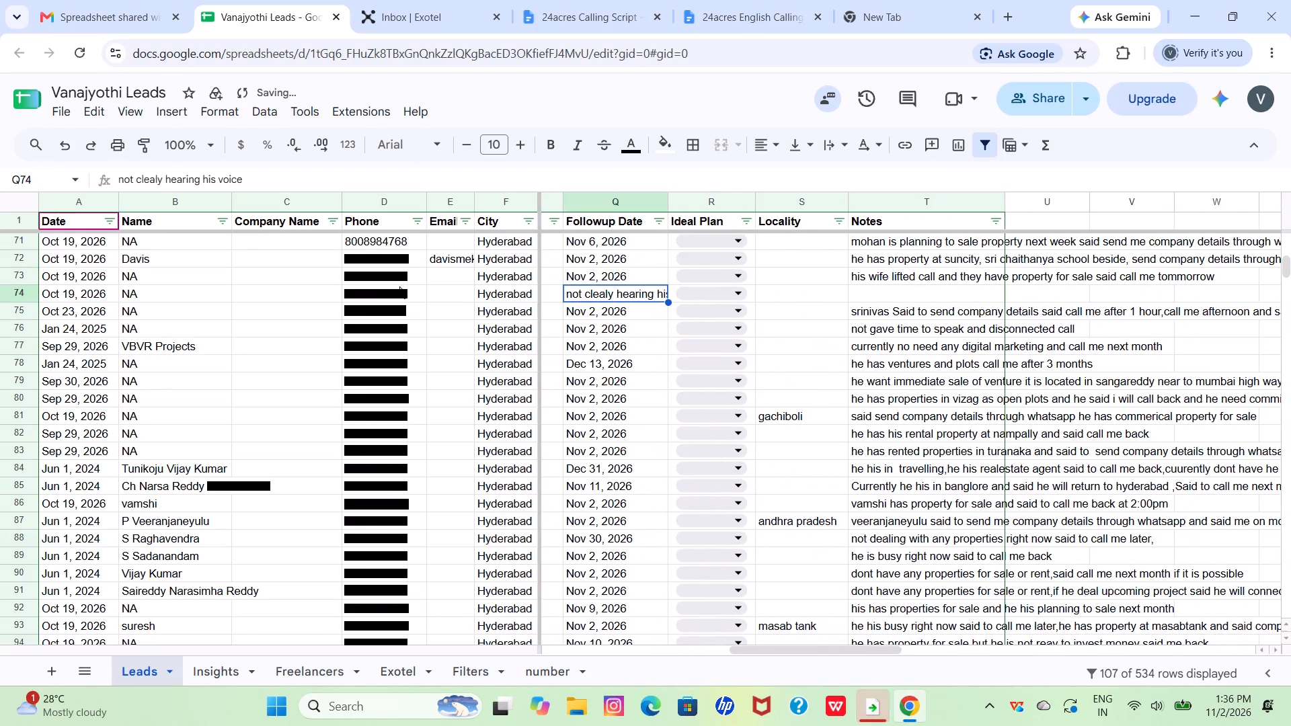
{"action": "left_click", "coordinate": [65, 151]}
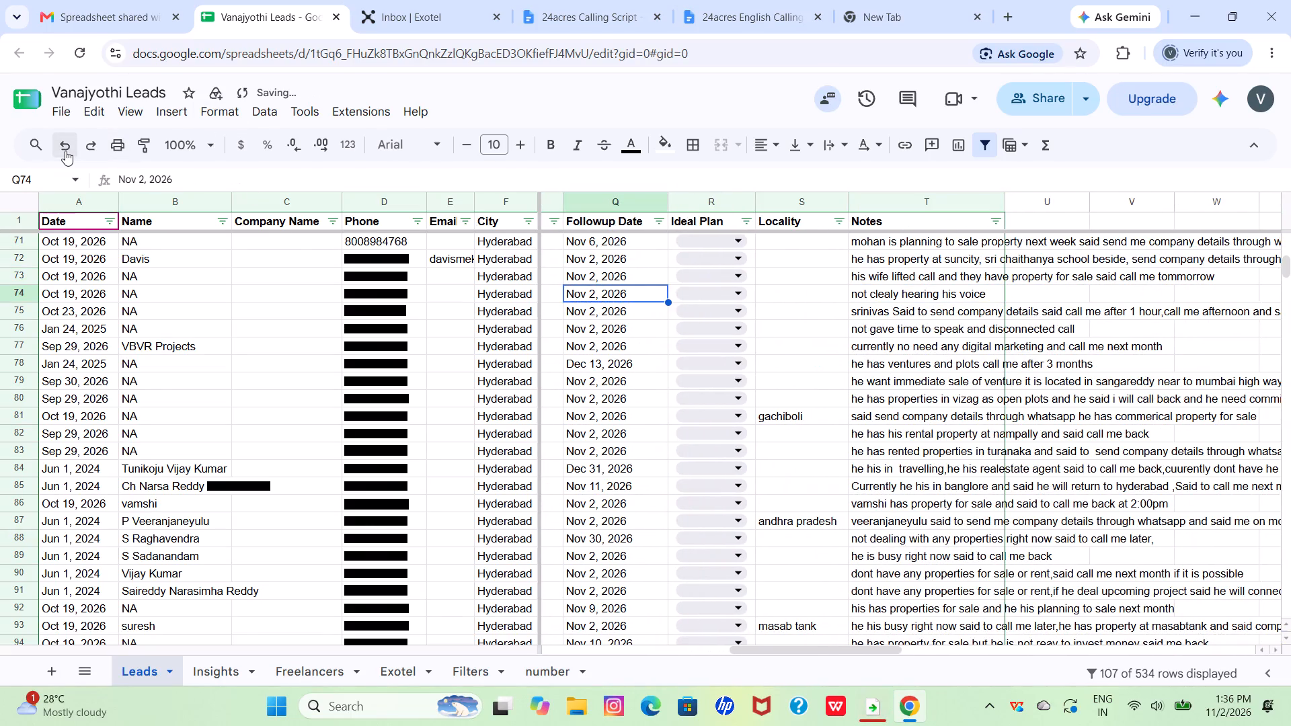
Review the row 74 lead's notes, contact and follow-up dates, phone number and Attempts count.
{"action": "left_click", "coordinate": [820, 294]}
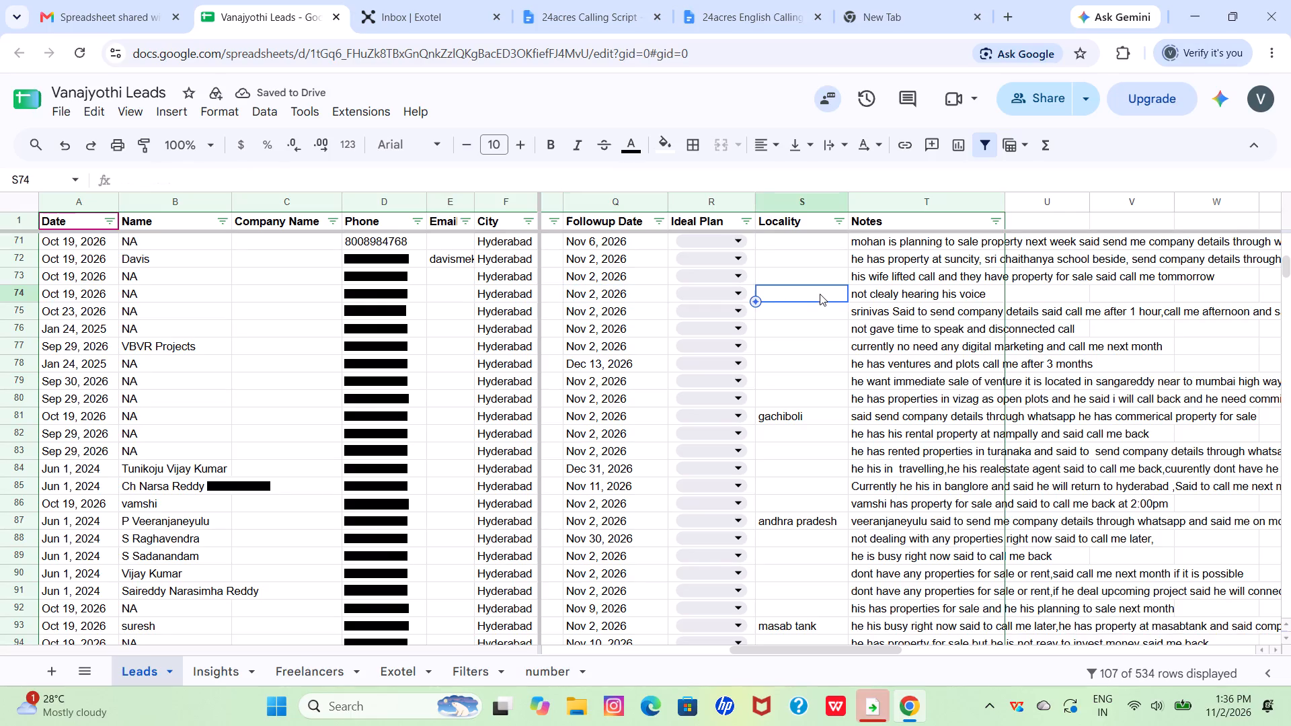
{"action": "scroll", "coordinate": [820, 294], "scroll_direction": "down", "scroll_amount": 1}
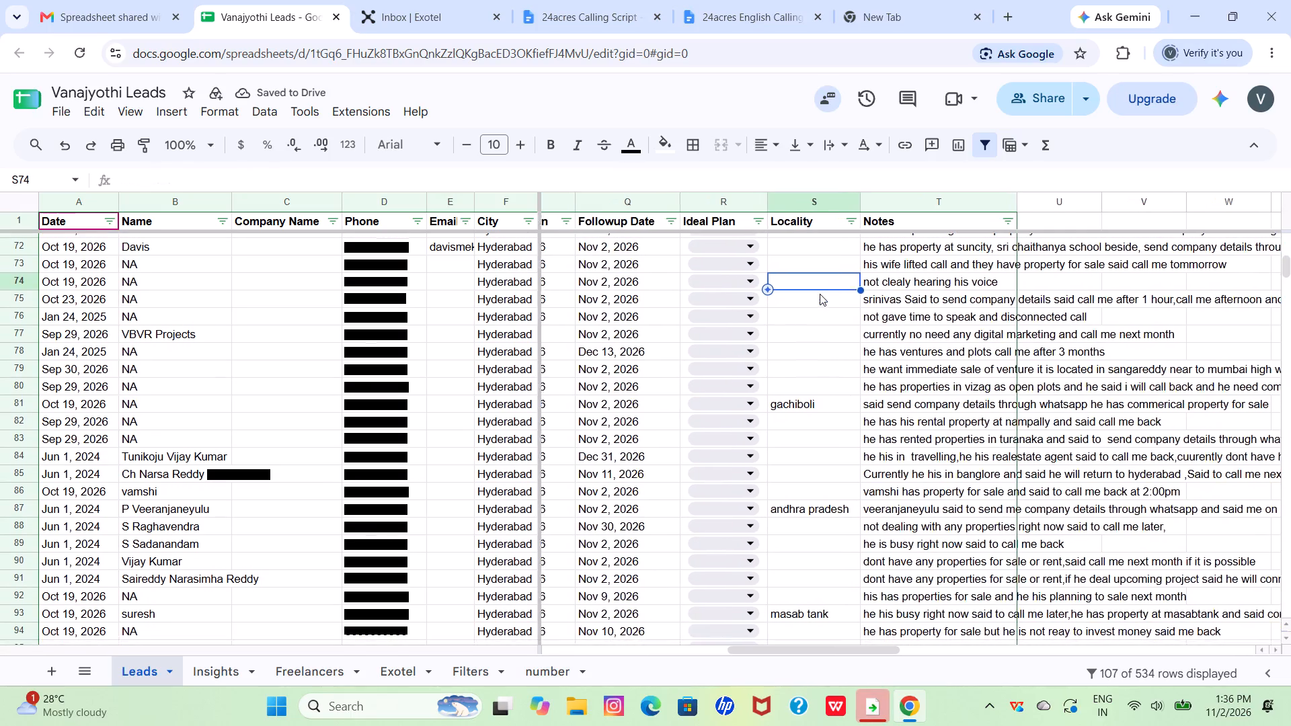
{"action": "scroll", "coordinate": [820, 294], "scroll_direction": "right", "scroll_amount": 3}
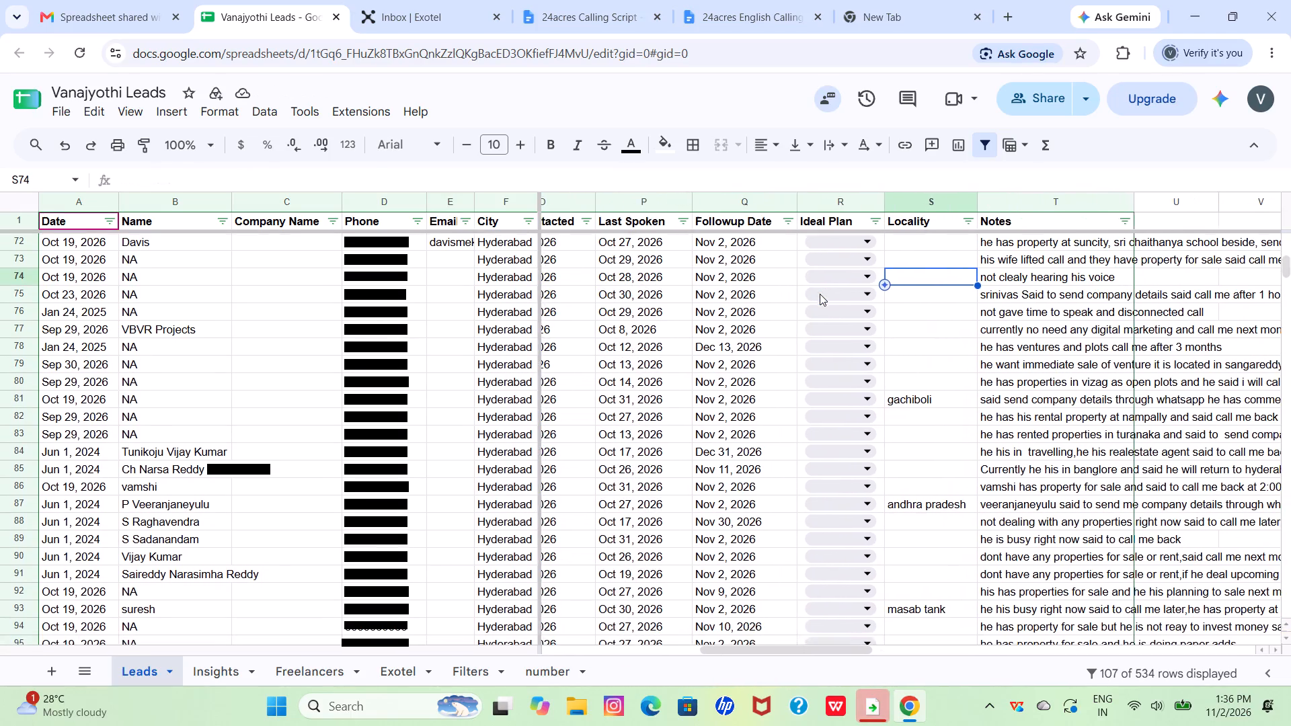
{"action": "scroll", "coordinate": [820, 294], "scroll_direction": "right", "scroll_amount": 1}
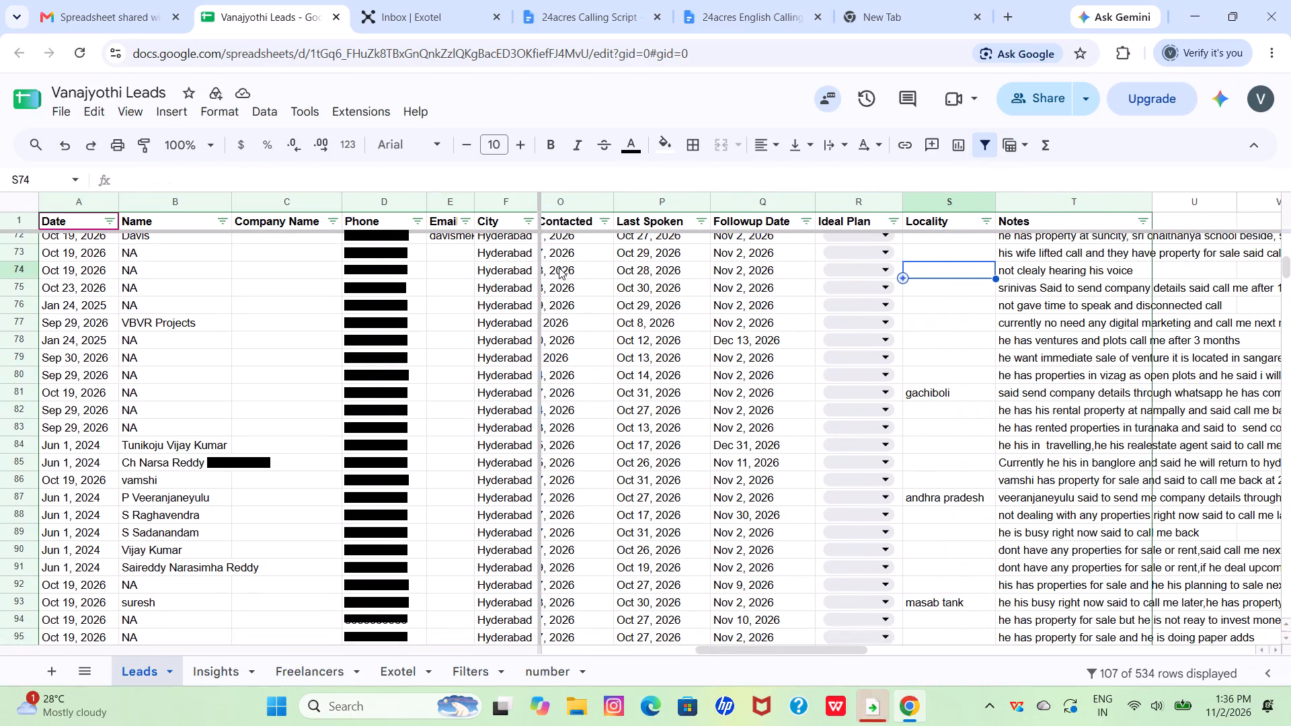
{"action": "left_click", "coordinate": [379, 269]}
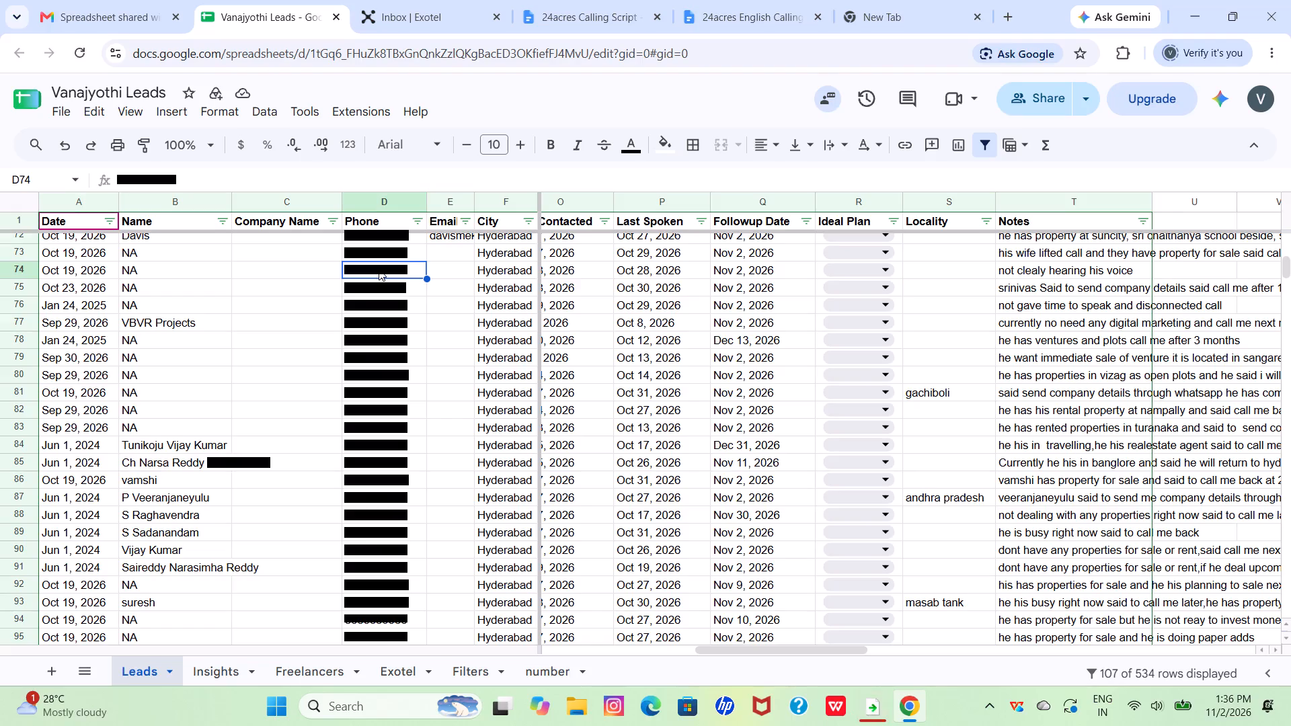
{"action": "scroll", "coordinate": [379, 269], "scroll_direction": "right", "scroll_amount": 3}
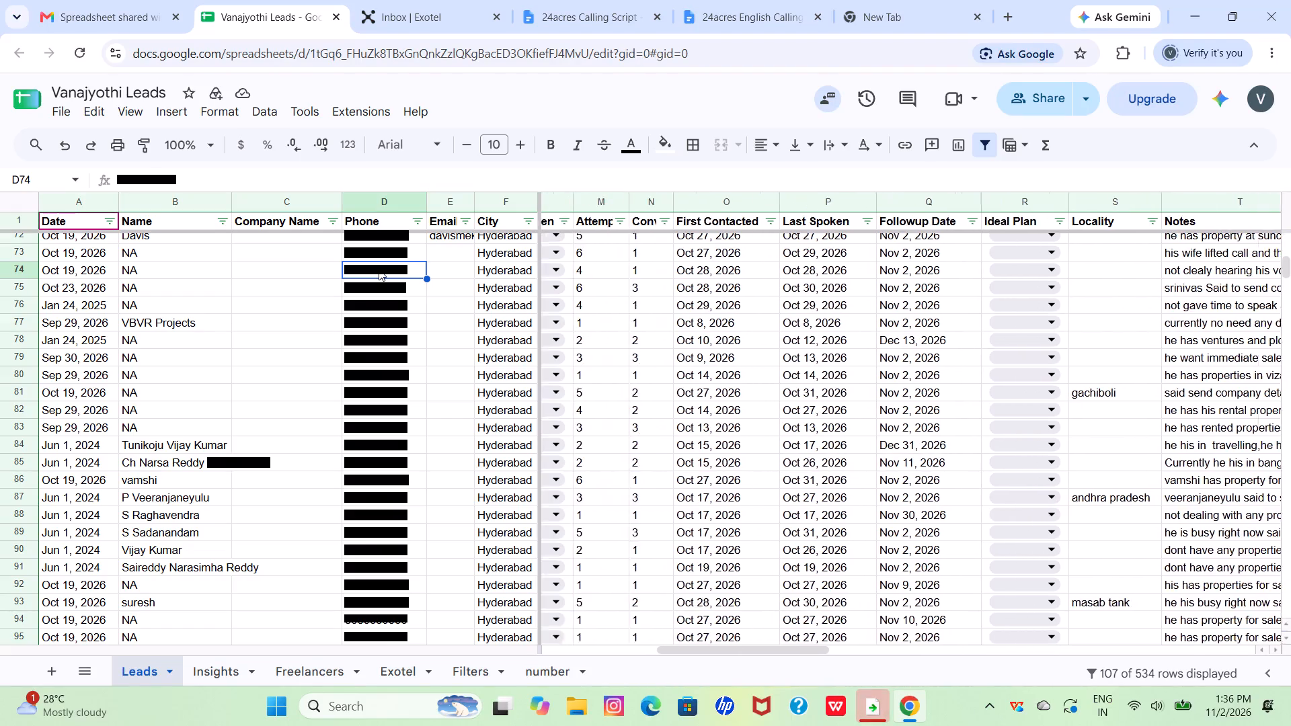
{"action": "scroll", "coordinate": [379, 269], "scroll_direction": "right", "scroll_amount": 2}
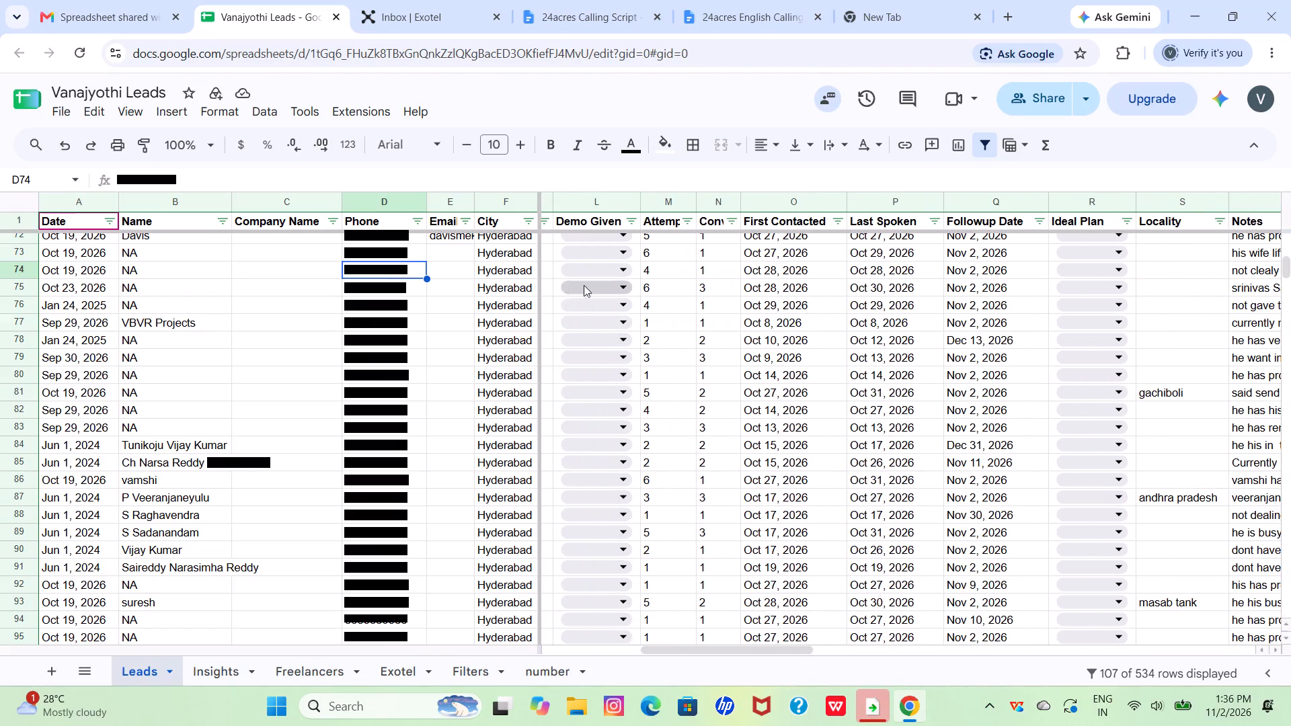
{"action": "left_click", "coordinate": [654, 276]}
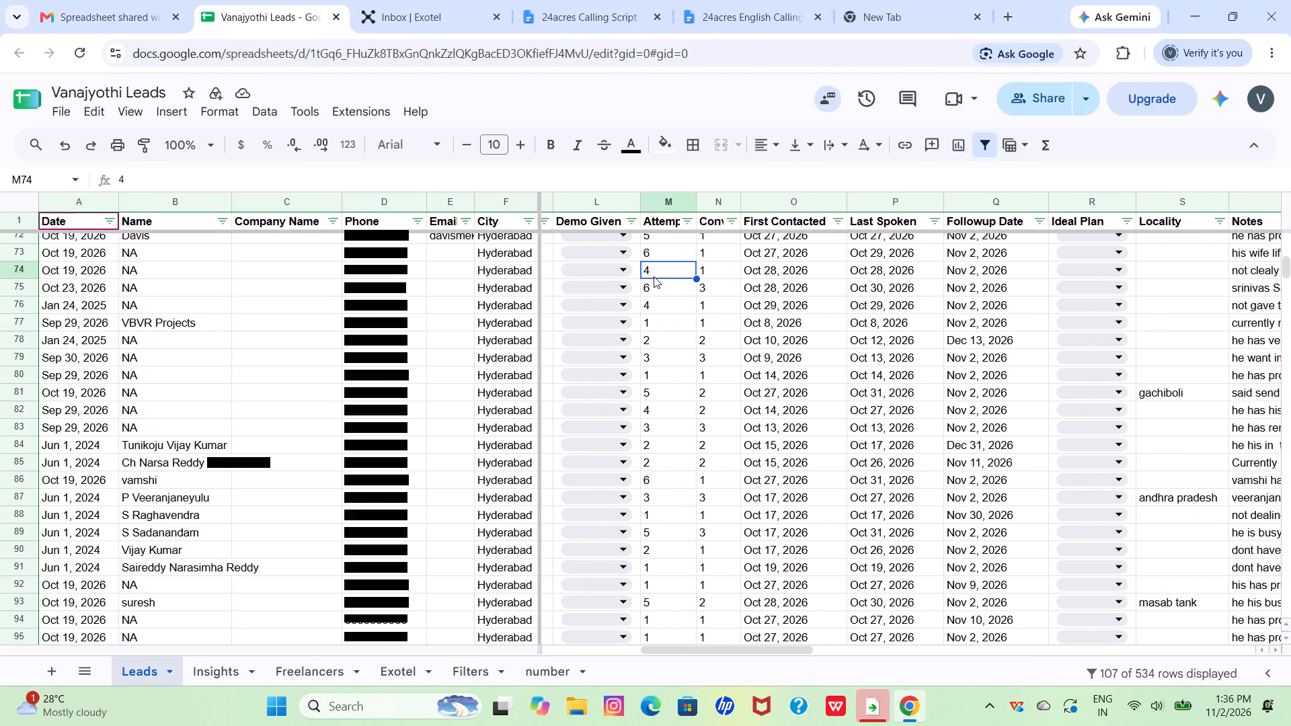
{"action": "scroll", "coordinate": [654, 276], "scroll_direction": "left", "scroll_amount": 1}
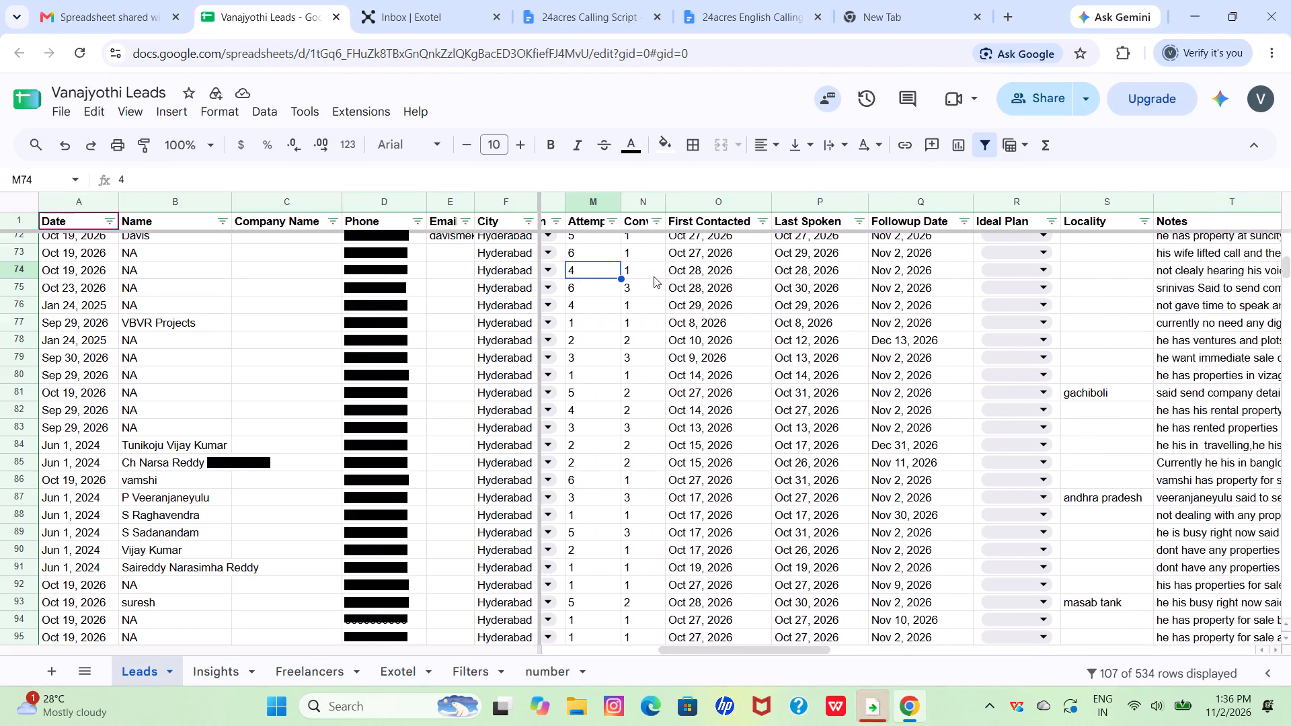
{"action": "scroll", "coordinate": [654, 276], "scroll_direction": "left", "scroll_amount": 1}
{"action": "scroll", "coordinate": [654, 276], "scroll_direction": "right", "scroll_amount": 2}
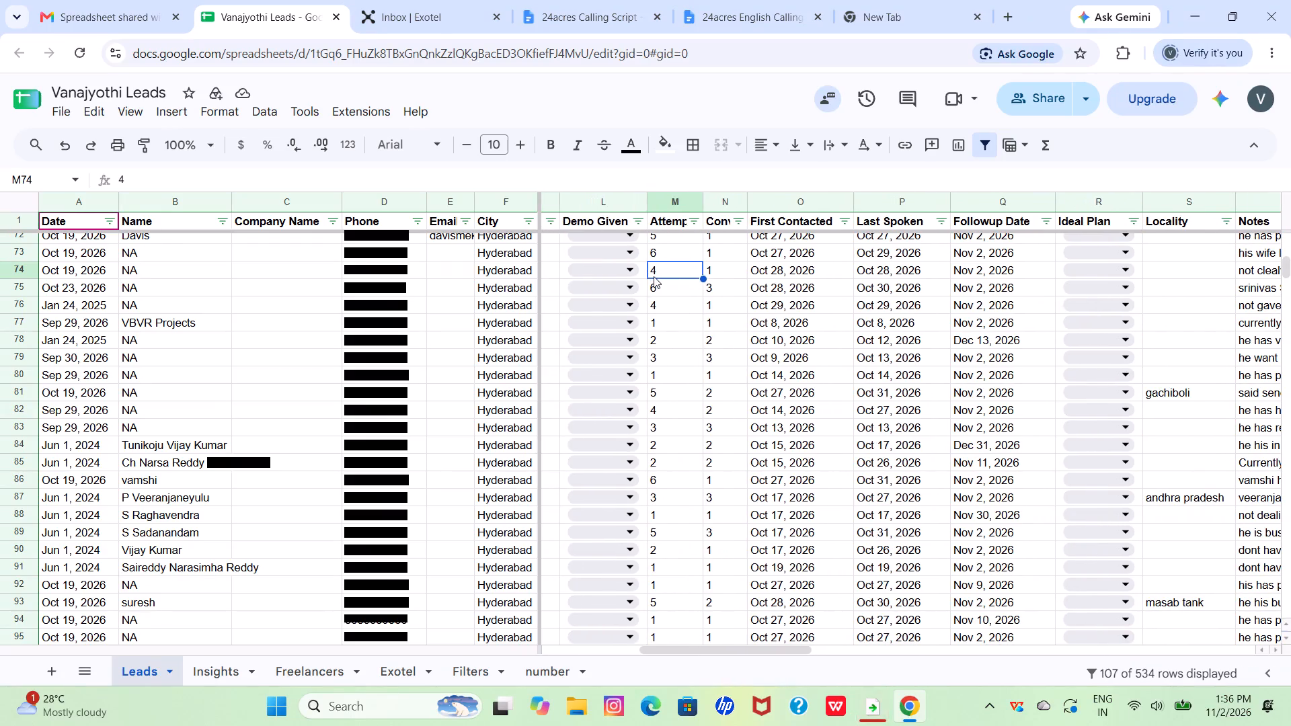
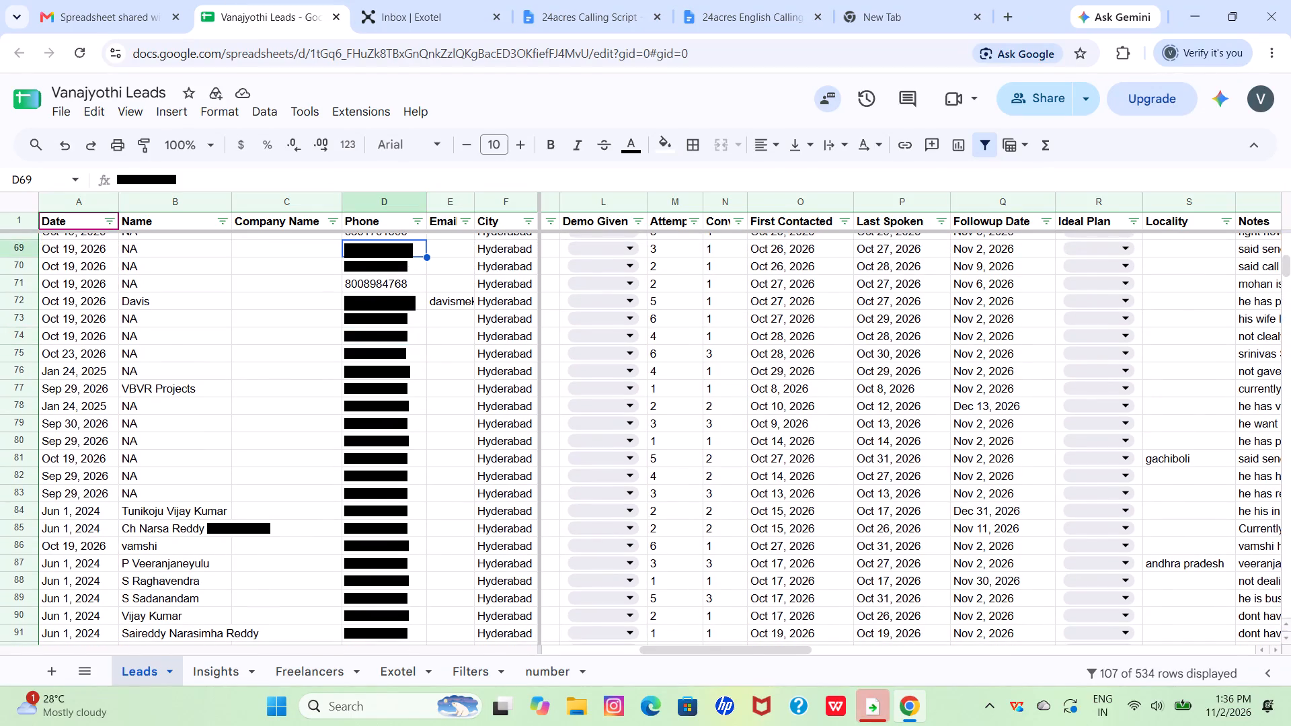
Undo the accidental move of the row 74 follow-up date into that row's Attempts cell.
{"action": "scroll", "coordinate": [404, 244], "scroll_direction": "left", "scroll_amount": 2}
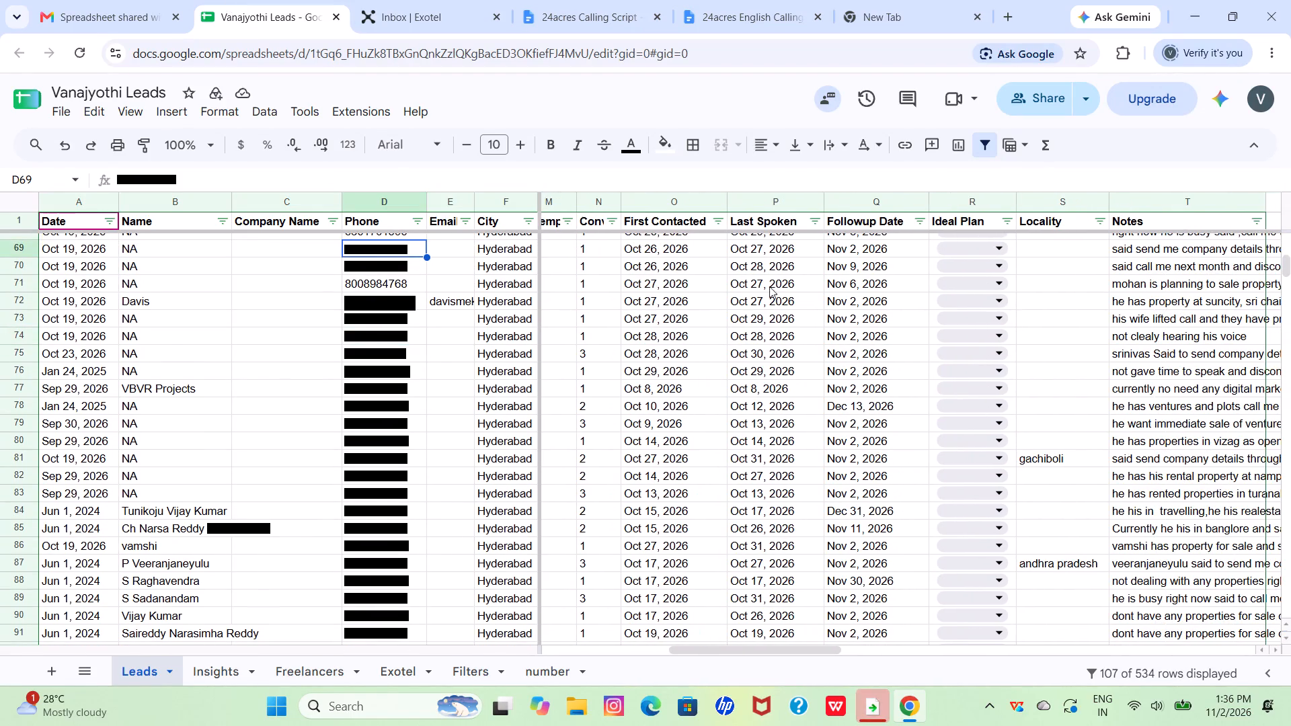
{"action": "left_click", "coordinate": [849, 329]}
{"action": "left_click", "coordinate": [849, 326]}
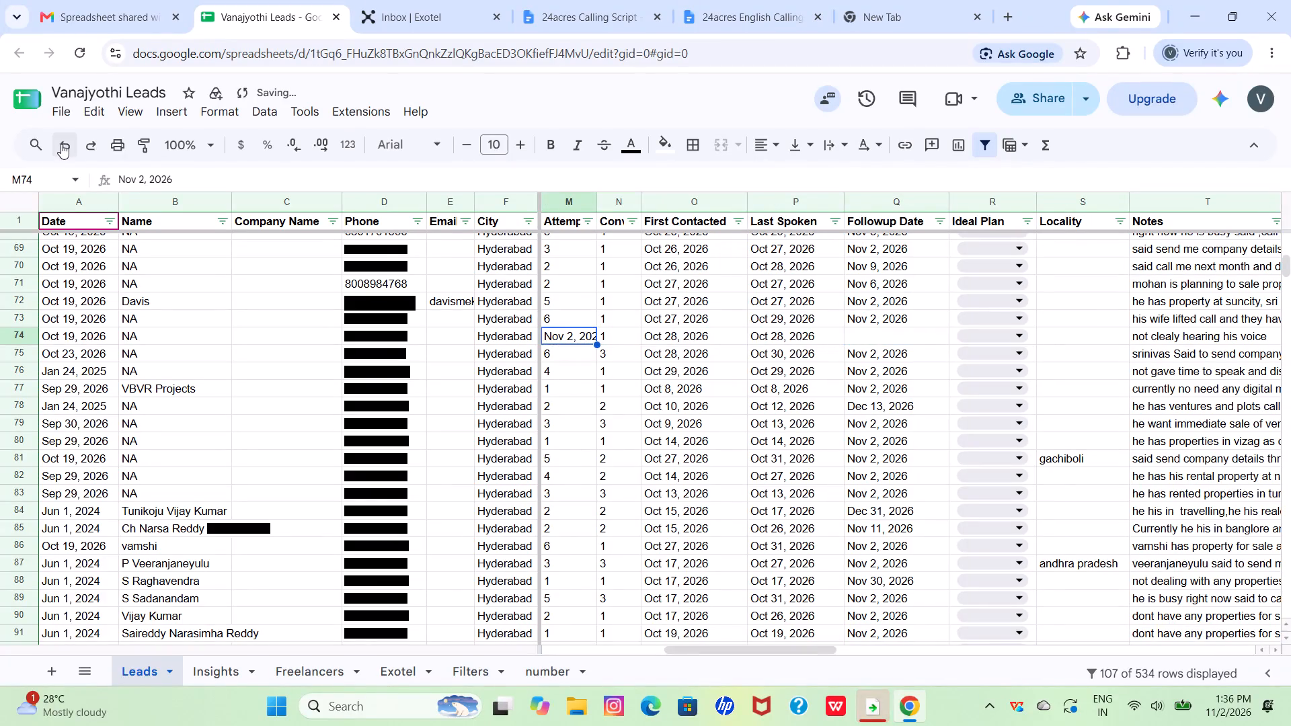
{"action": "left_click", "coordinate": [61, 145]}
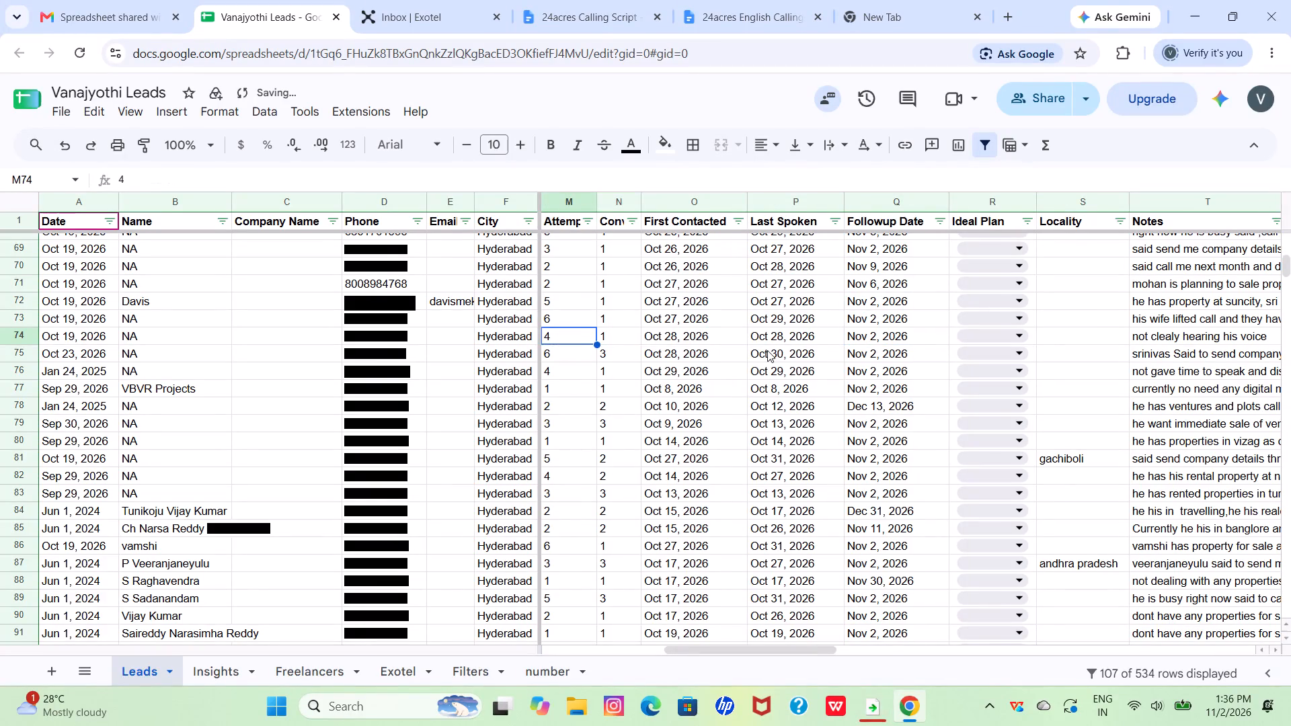
Review the follow-up dates, contact dates and notes of the leads in rows 73 to 75.
{"action": "scroll", "coordinate": [767, 350], "scroll_direction": "right", "scroll_amount": 1}
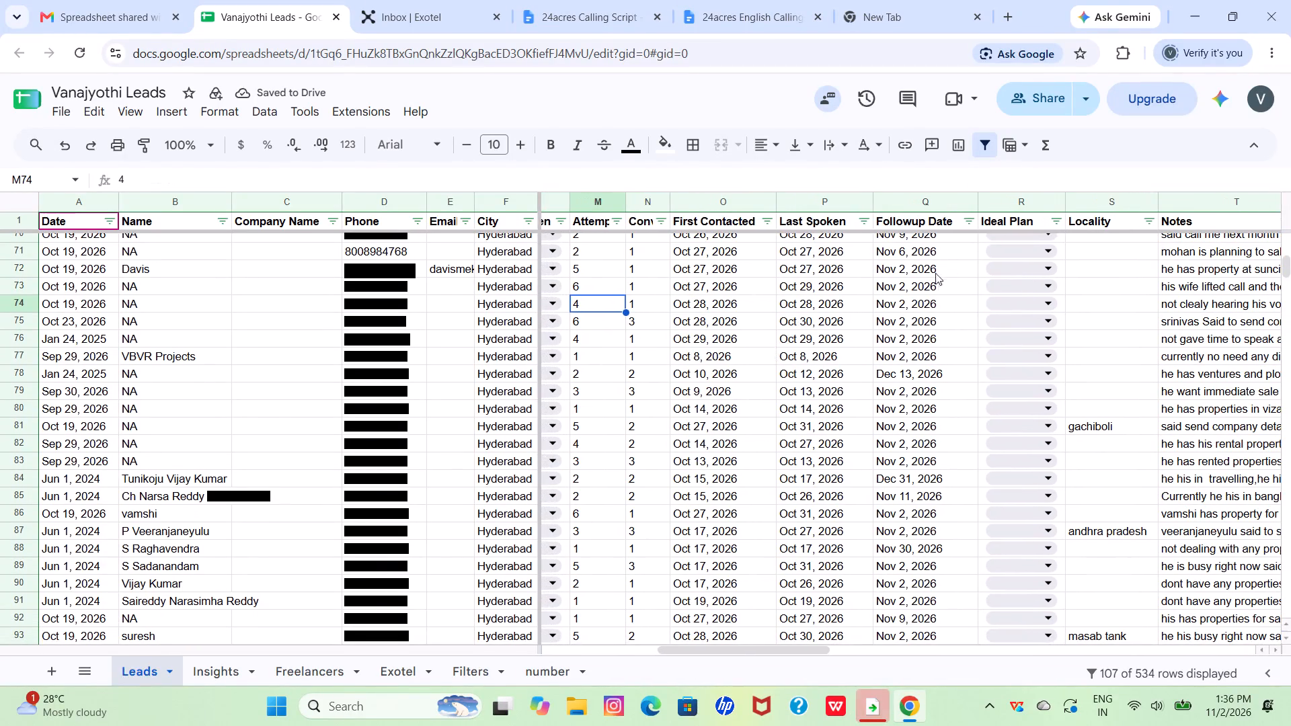
{"action": "left_click", "coordinate": [917, 284]}
{"action": "scroll", "coordinate": [917, 284], "scroll_direction": "left", "scroll_amount": 3}
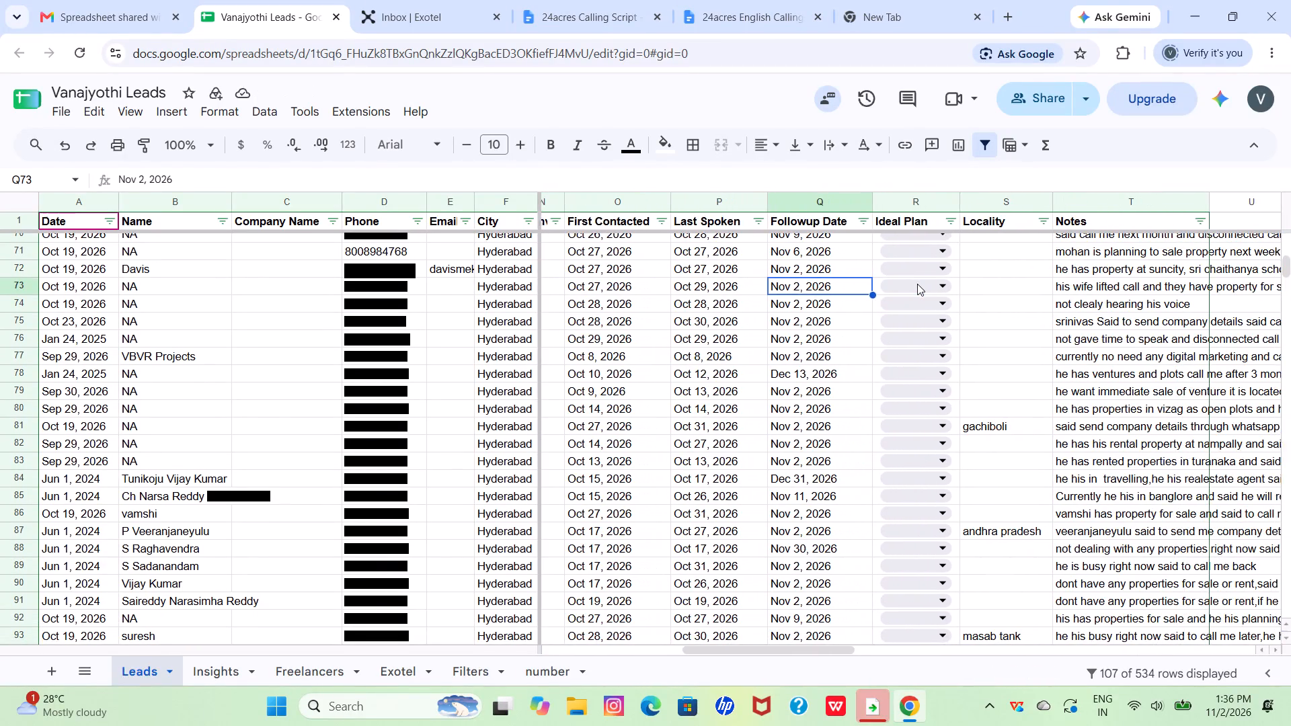
{"action": "scroll", "coordinate": [917, 284], "scroll_direction": "left", "scroll_amount": 1}
{"action": "left_click", "coordinate": [831, 315]}
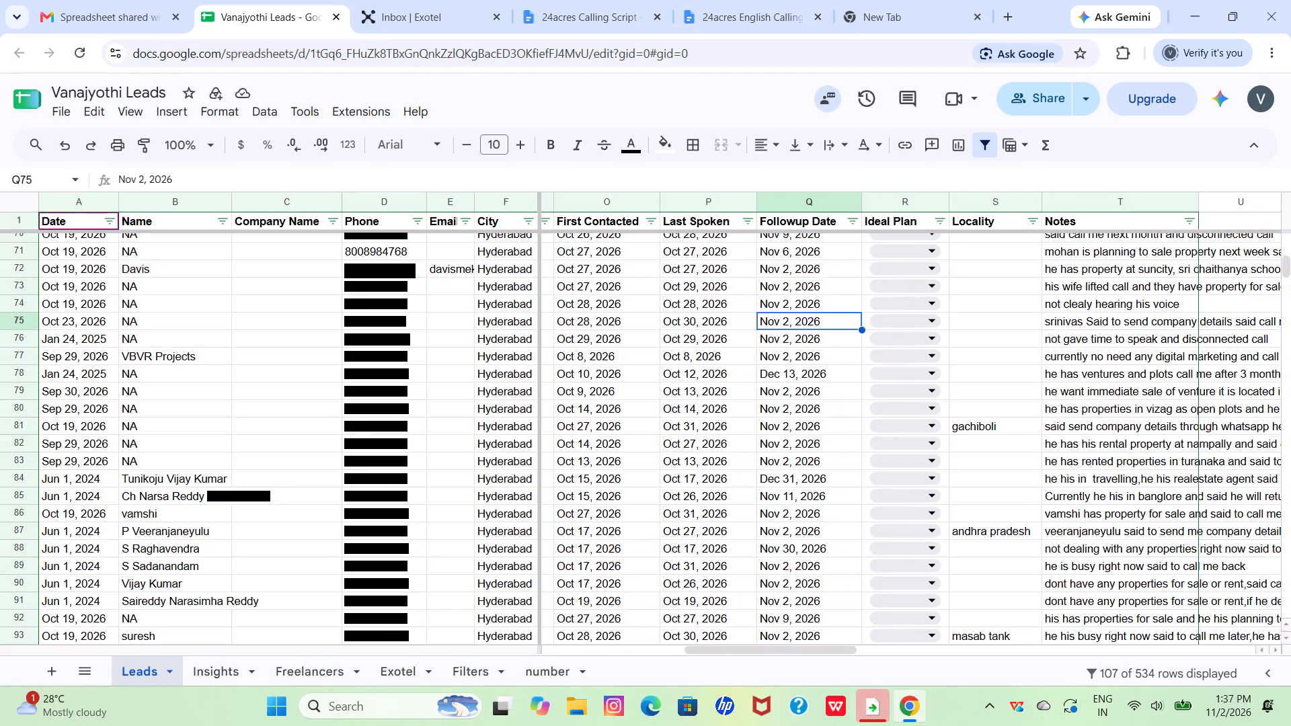
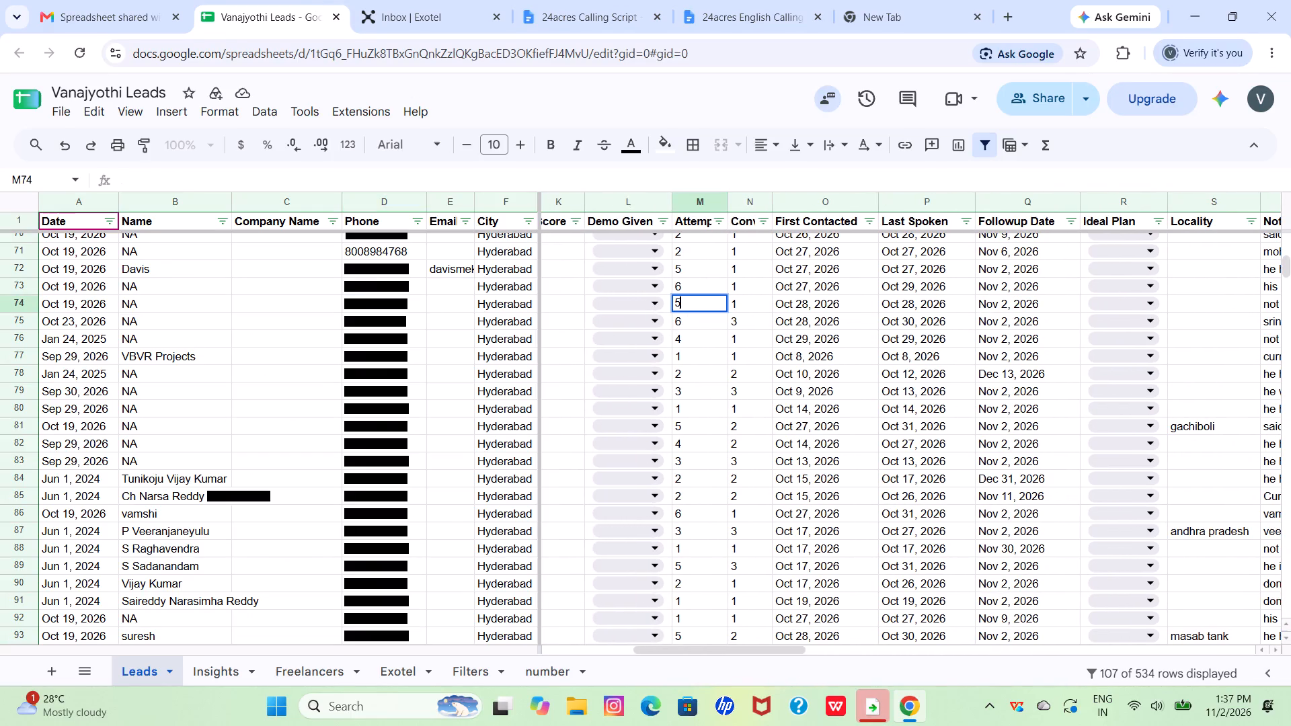
Commit the Attempts count of 5 for the lead in row 74 and select that lead's phone number.
{"action": "left_click", "coordinate": [422, 309]}
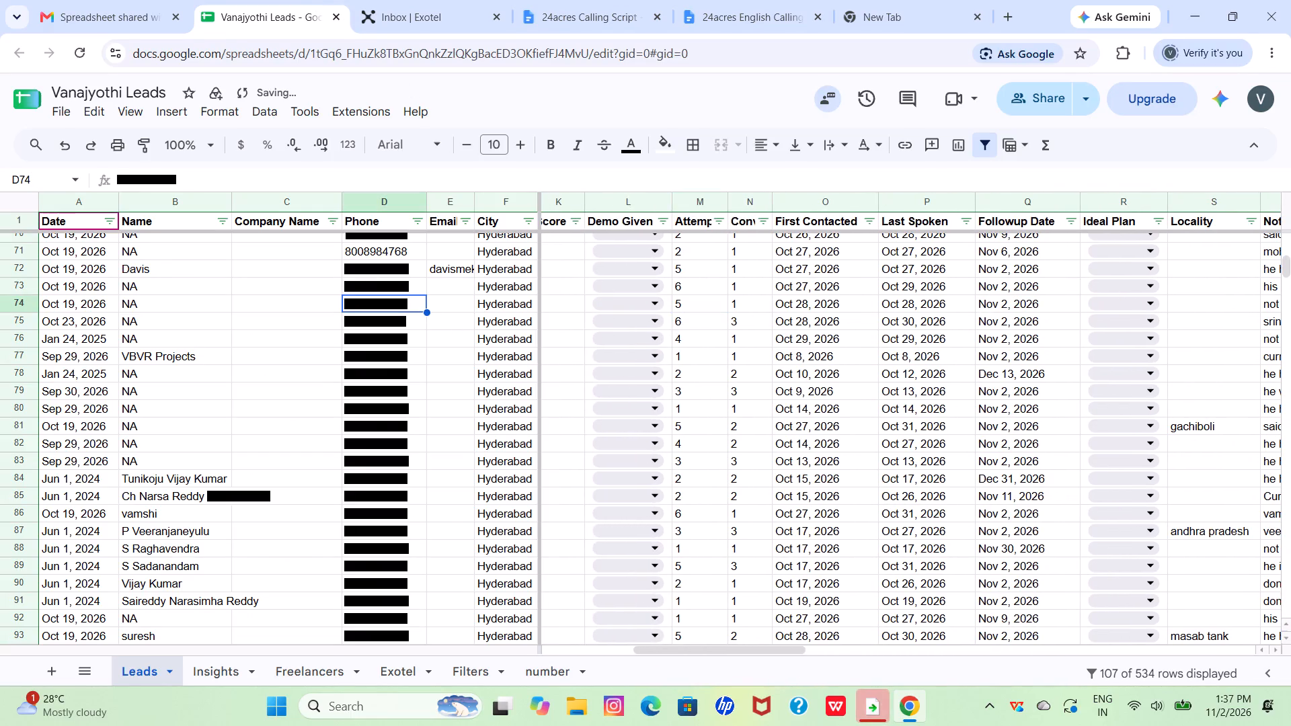
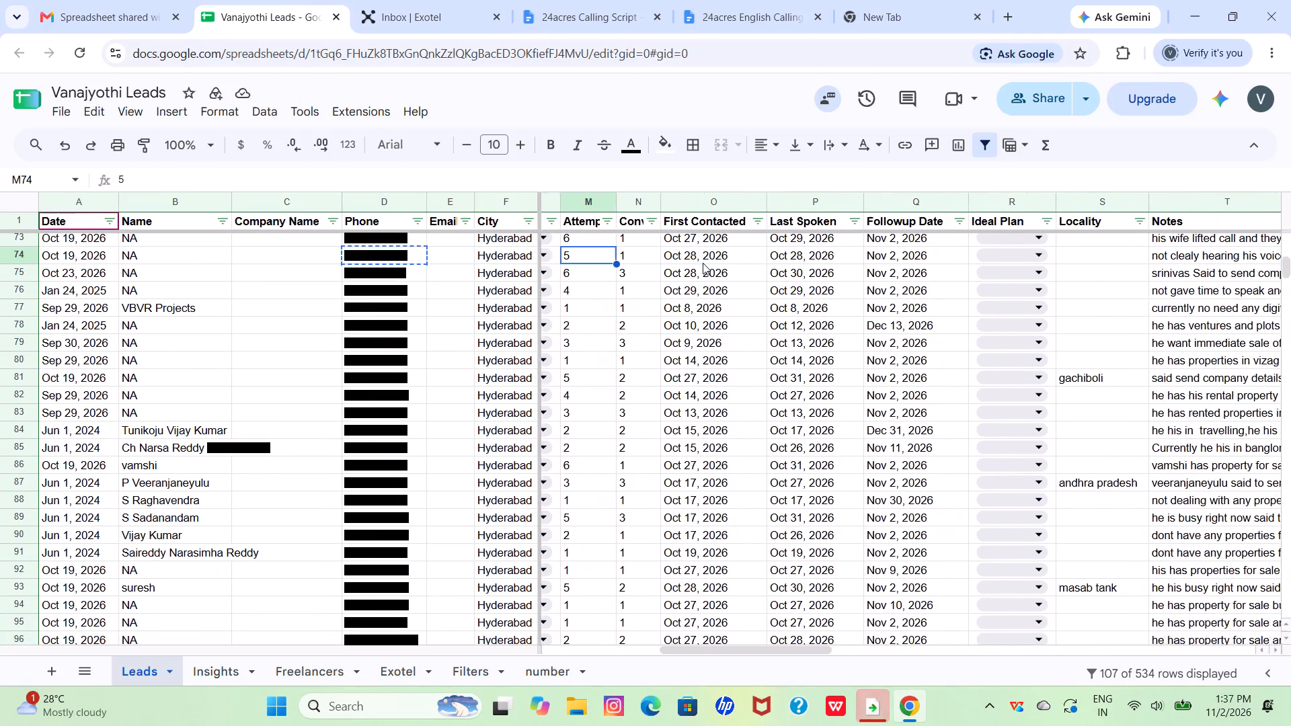
Review the notes and contact dates of the leads in rows 74 and 75, ending on row 75's phone number.
{"action": "scroll", "coordinate": [703, 263], "scroll_direction": "left", "scroll_amount": 1}
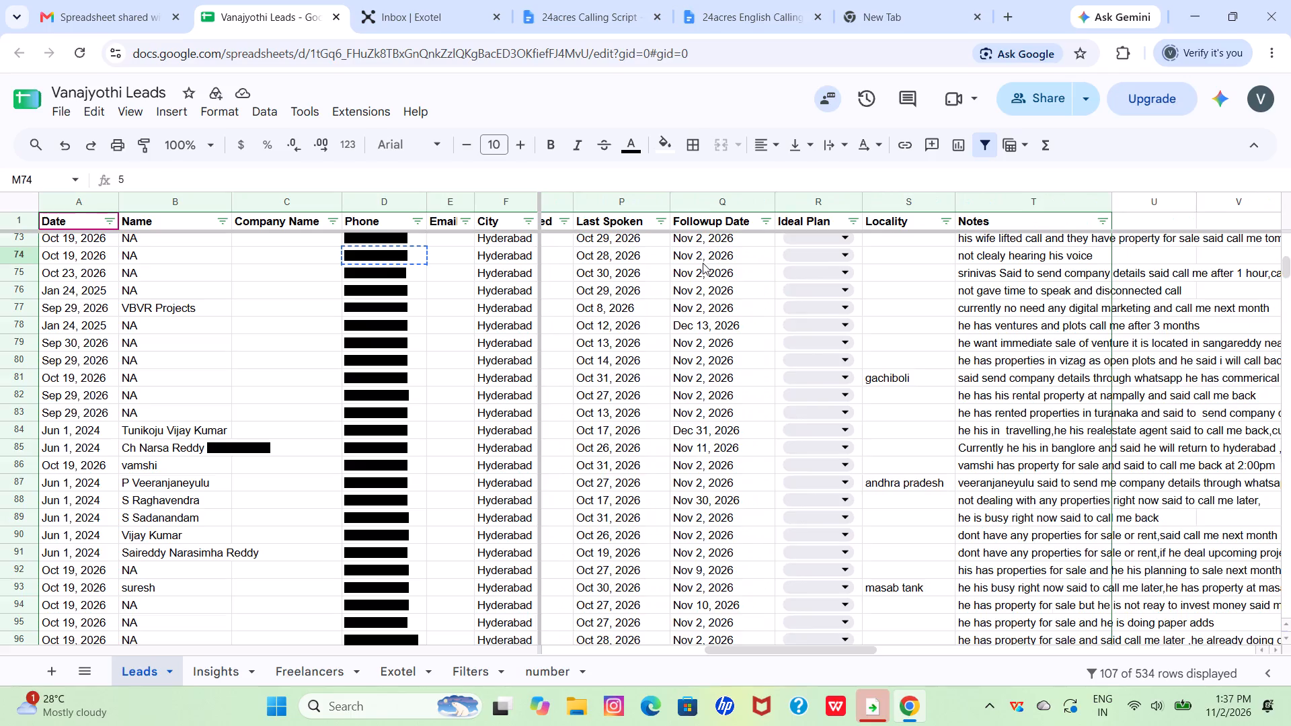
{"action": "scroll", "coordinate": [703, 263], "scroll_direction": "left", "scroll_amount": 6}
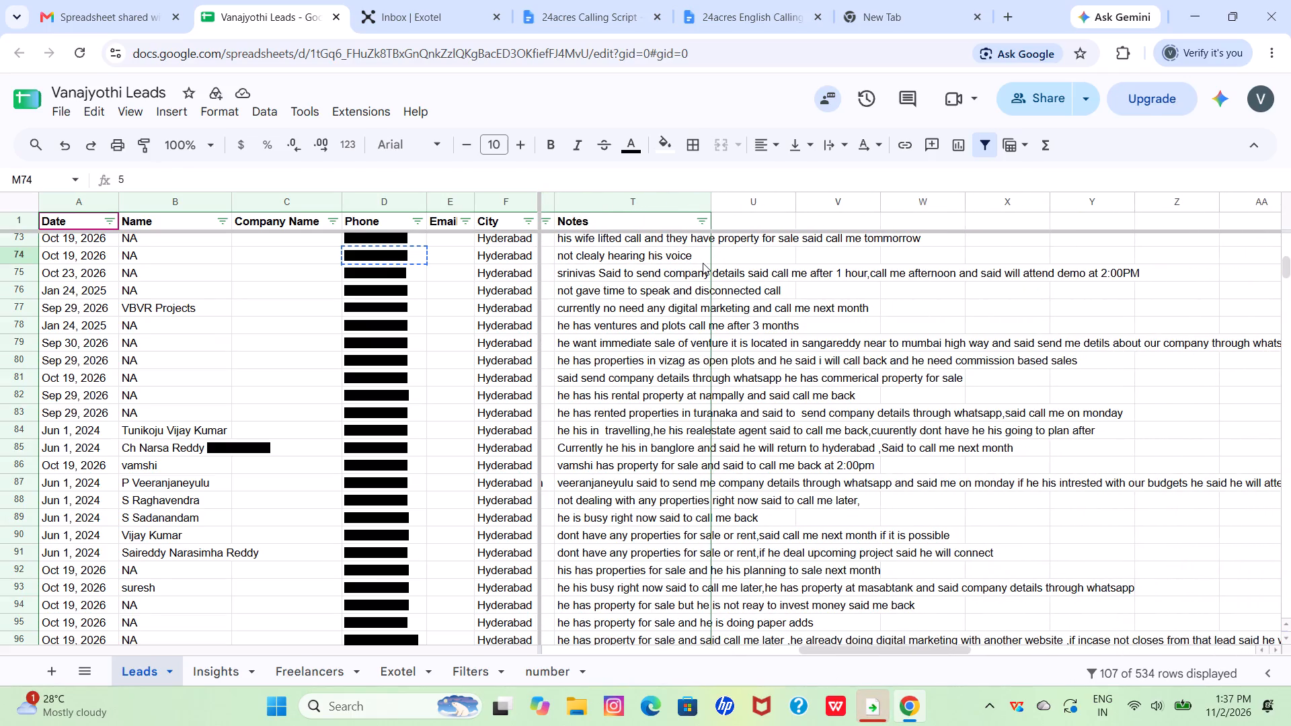
{"action": "scroll", "coordinate": [703, 263], "scroll_direction": "right", "scroll_amount": 5}
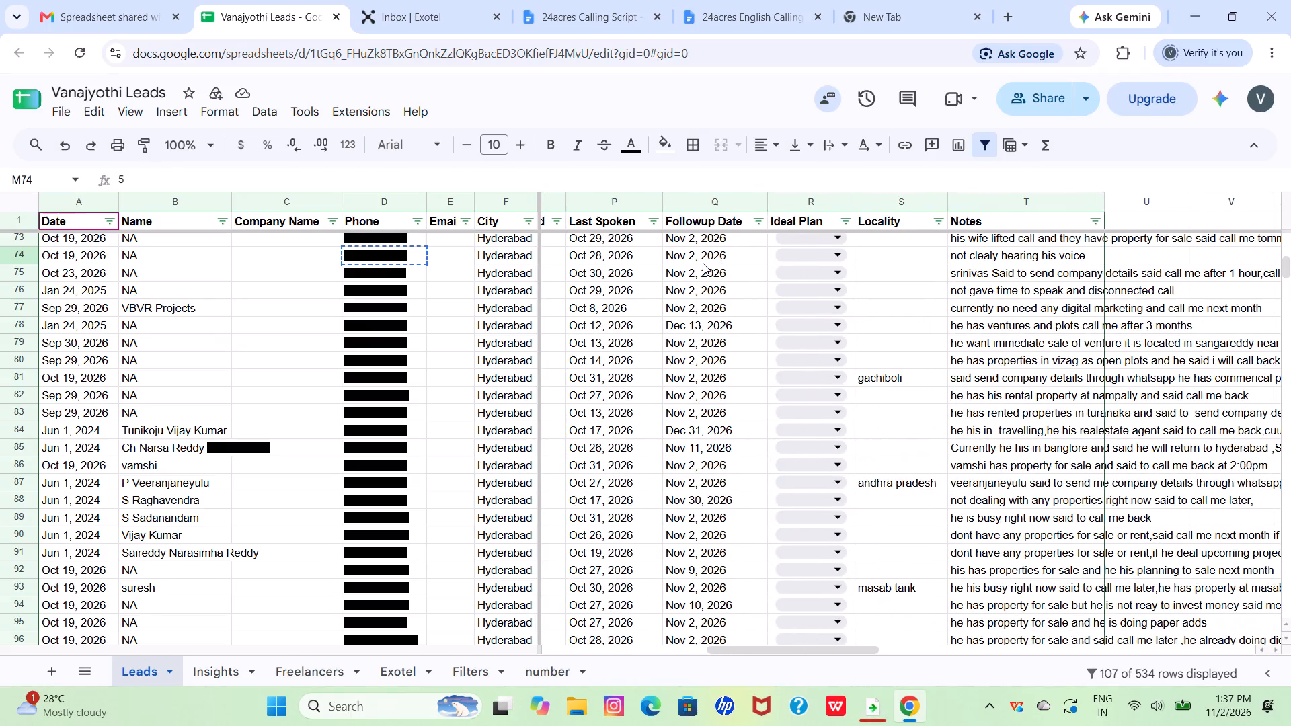
{"action": "left_click", "coordinate": [720, 283]}
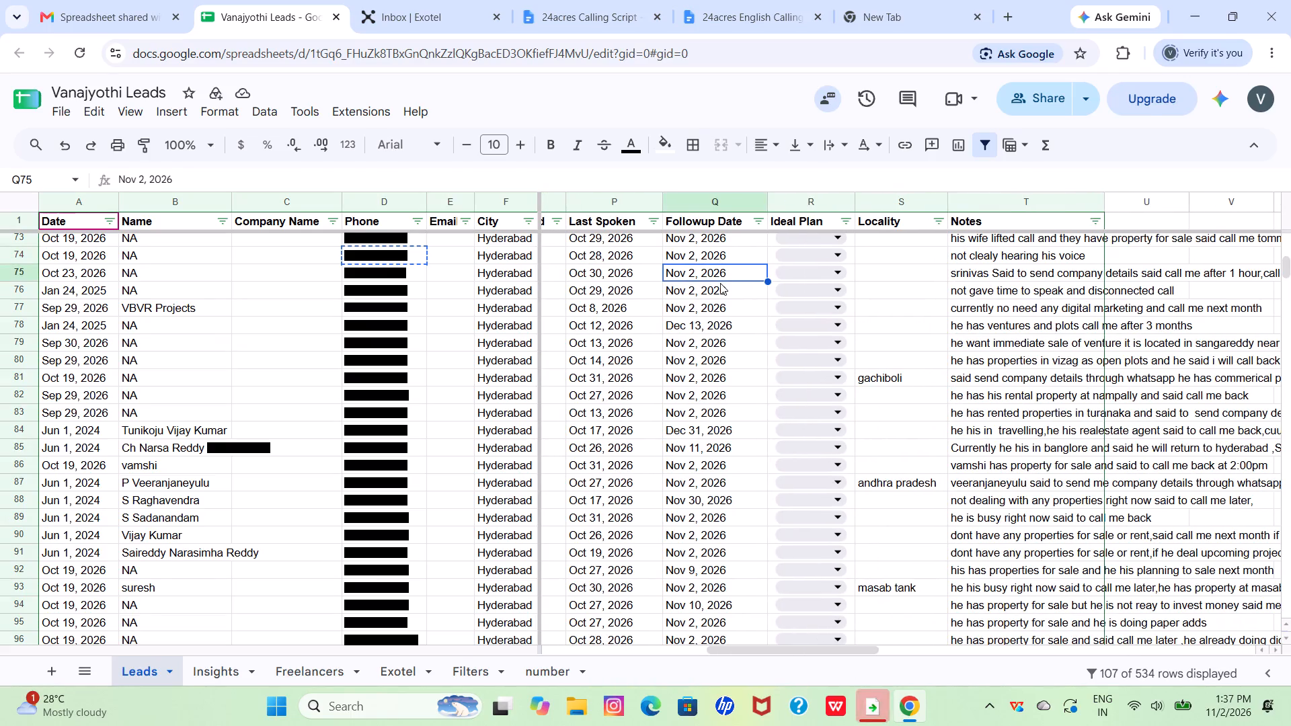
{"action": "scroll", "coordinate": [720, 283], "scroll_direction": "right", "scroll_amount": 3}
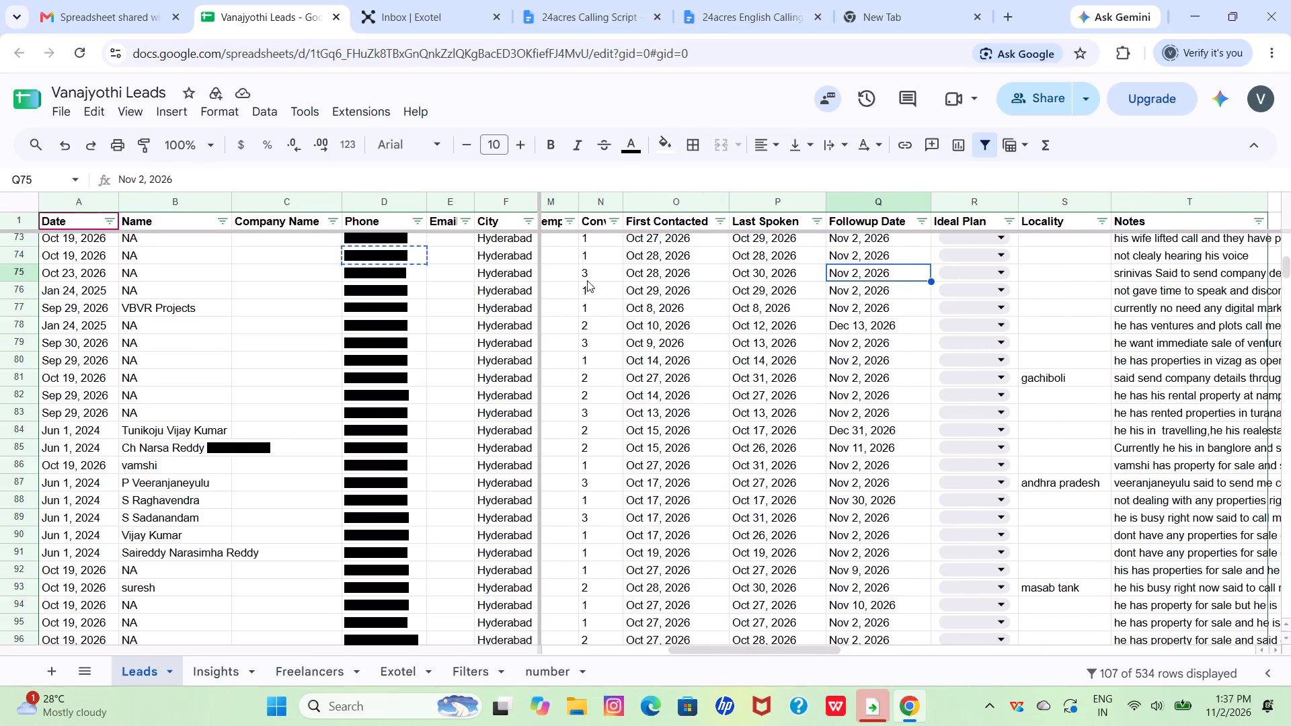
{"action": "left_click", "coordinate": [401, 274]}
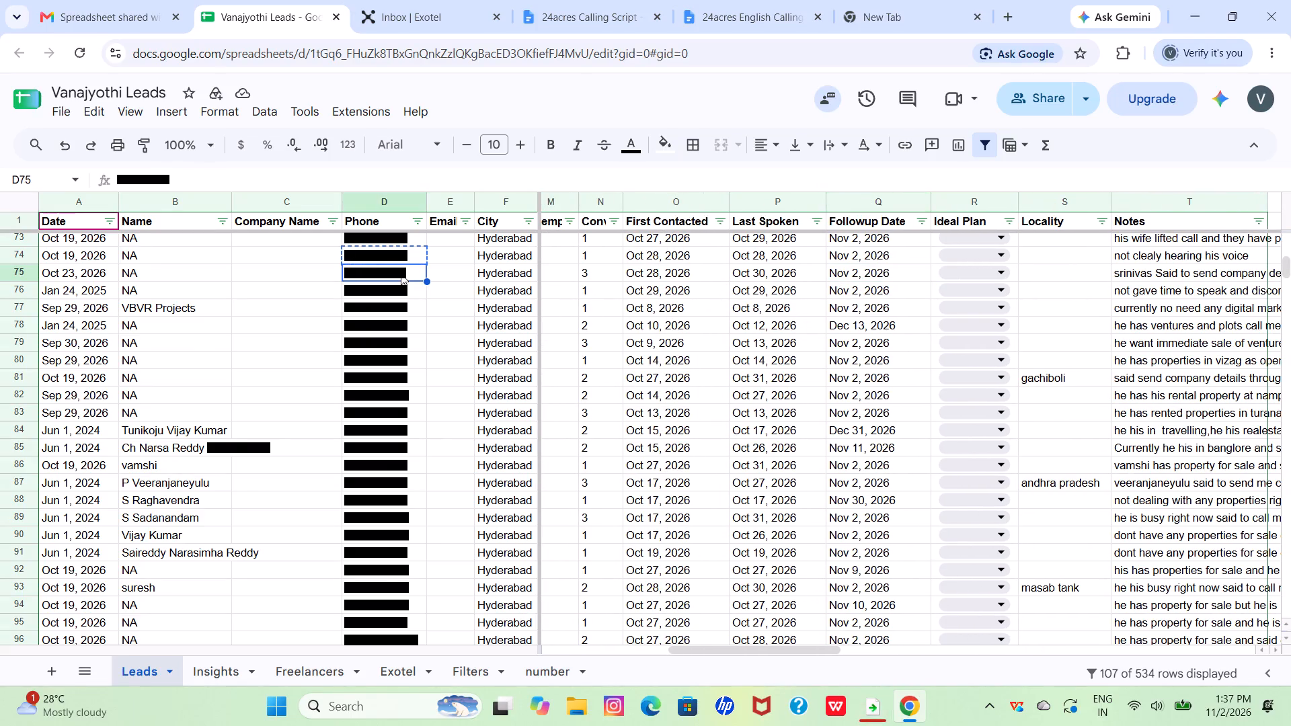
Open the 24acres Calling Script - First Call document and read its opening greeting and questions.
{"action": "left_click", "coordinate": [592, 1]}
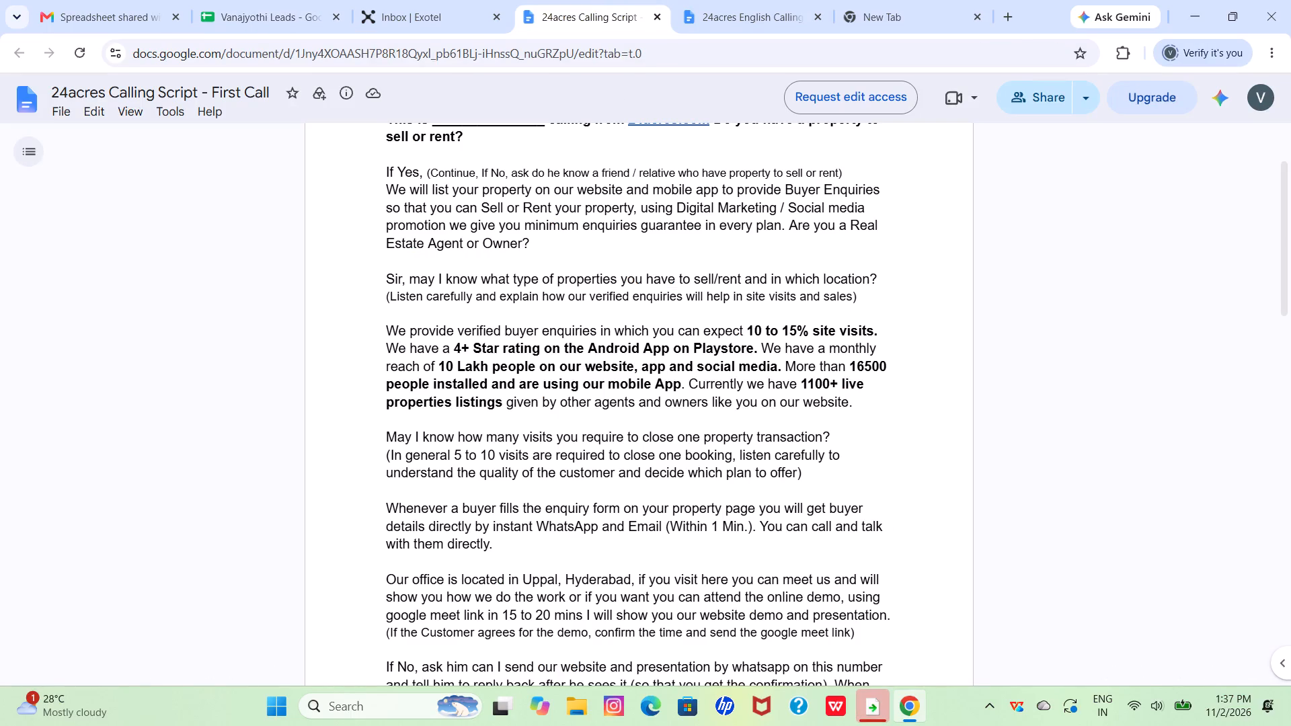
{"action": "scroll", "coordinate": [628, 222], "scroll_direction": "up", "scroll_amount": 1}
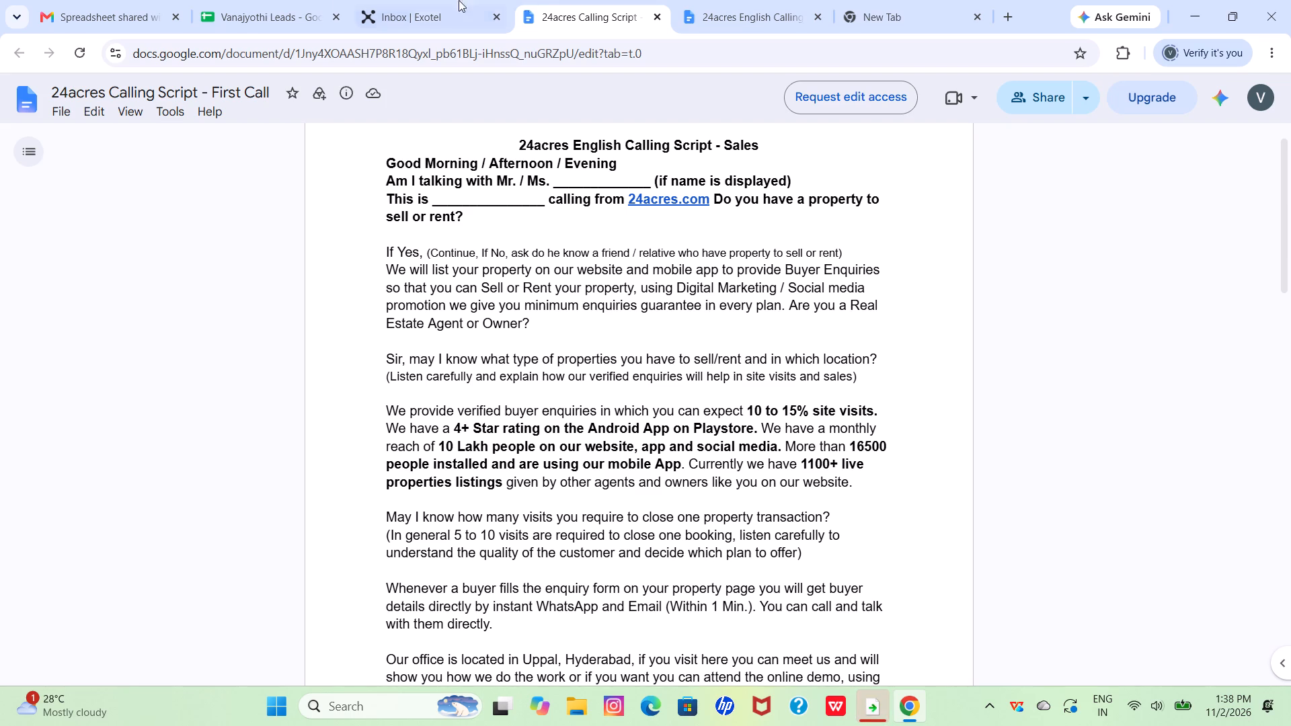
Back in the Vanajyothi Leads sheet, set the Last Spoken date for the lead in row 74 to Nov 2, 2026.
{"action": "left_click", "coordinate": [233, 4]}
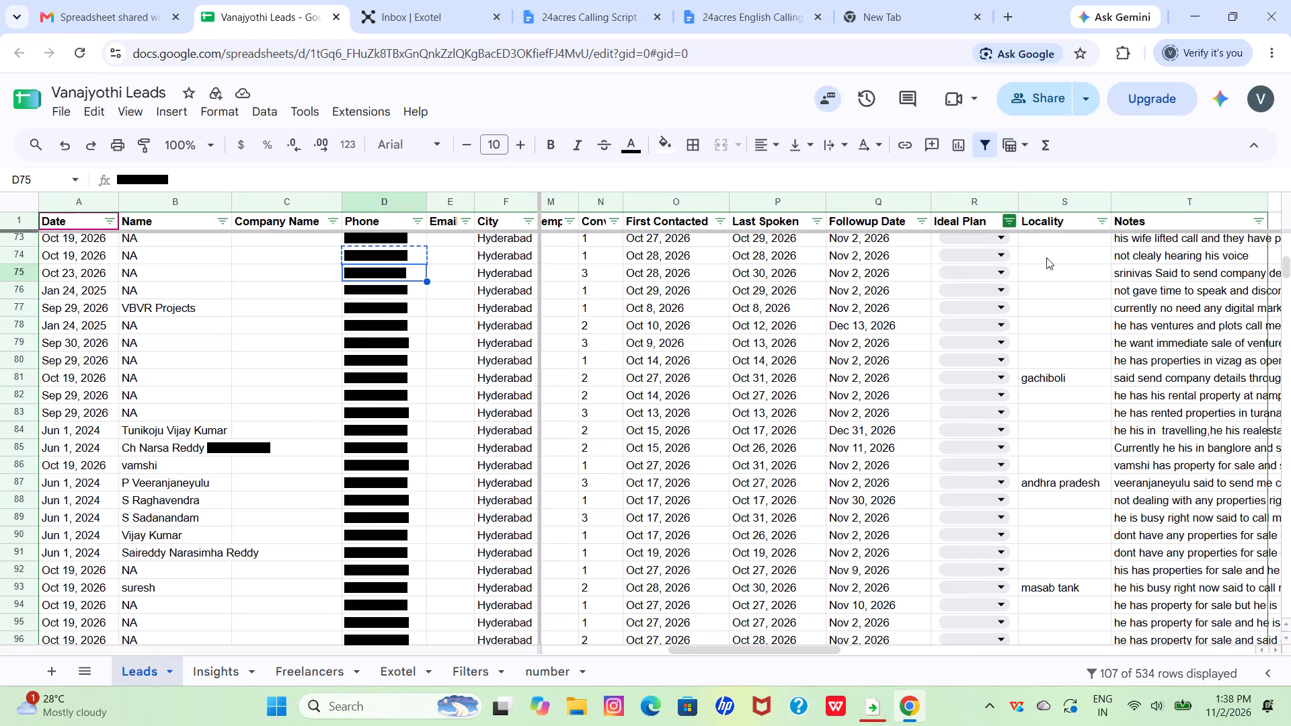
{"action": "left_click", "coordinate": [776, 255]}
{"action": "double_click", "coordinate": [776, 255]}
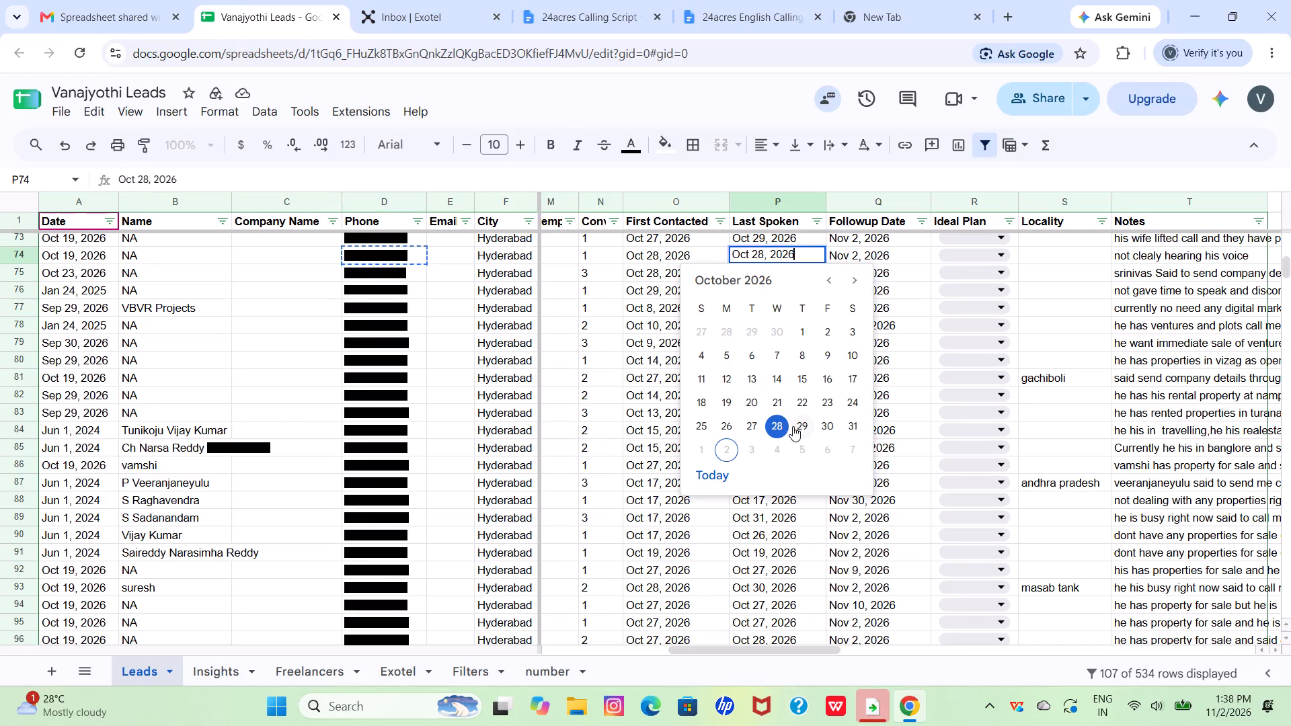
{"action": "left_click", "coordinate": [730, 448]}
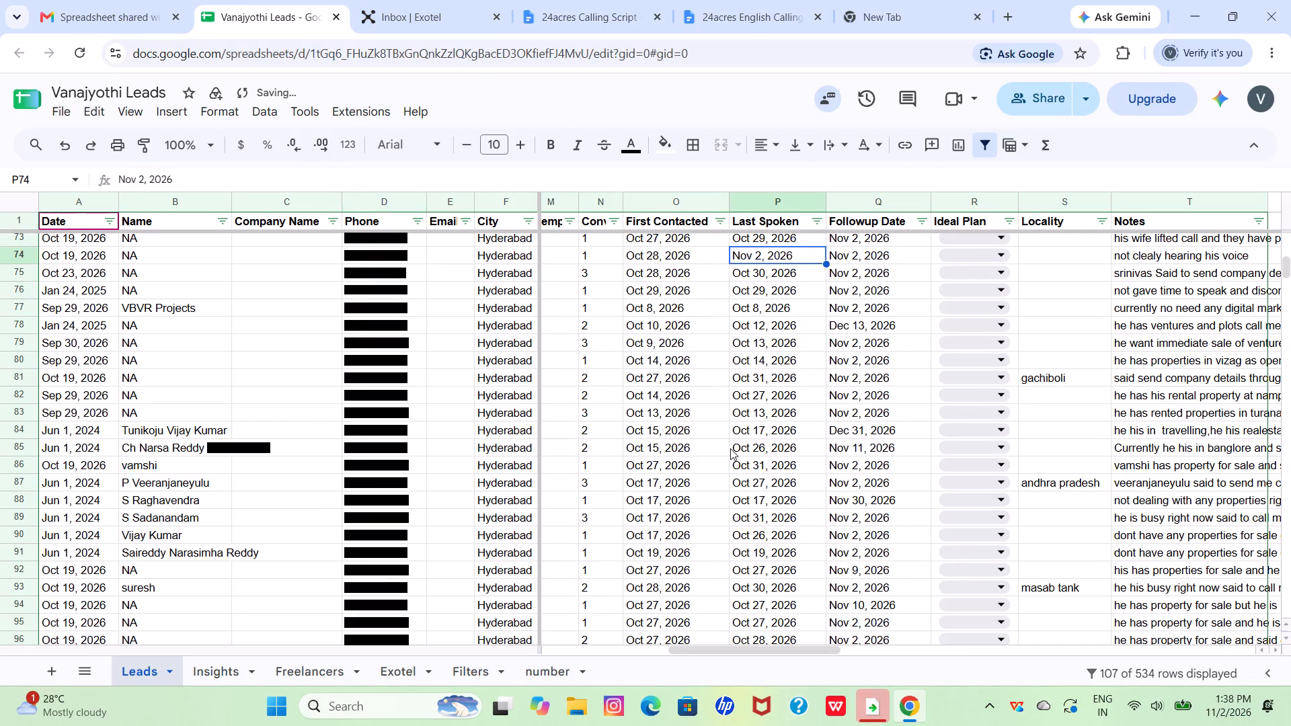
Set the conversation count for the lead in row 74 to 2.
{"action": "scroll", "coordinate": [730, 448], "scroll_direction": "right", "scroll_amount": 3}
{"action": "left_click", "coordinate": [763, 261]}
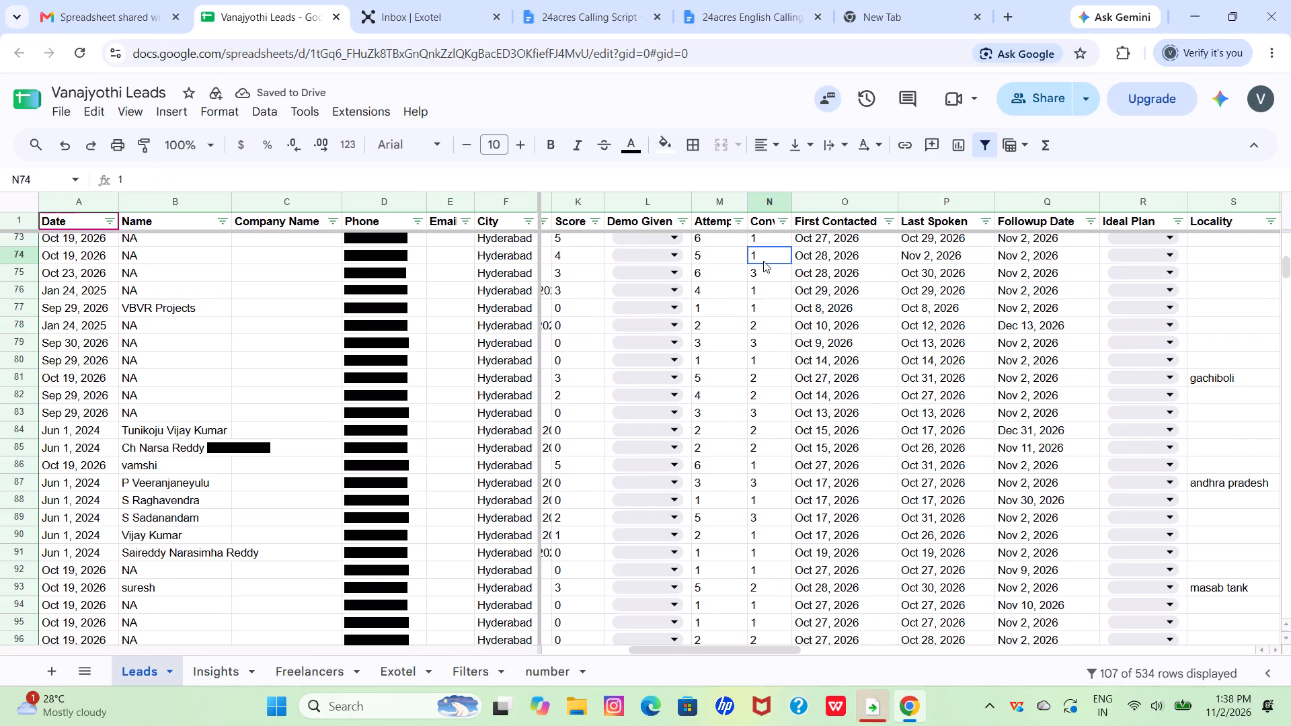
{"action": "key", "text": "2"}
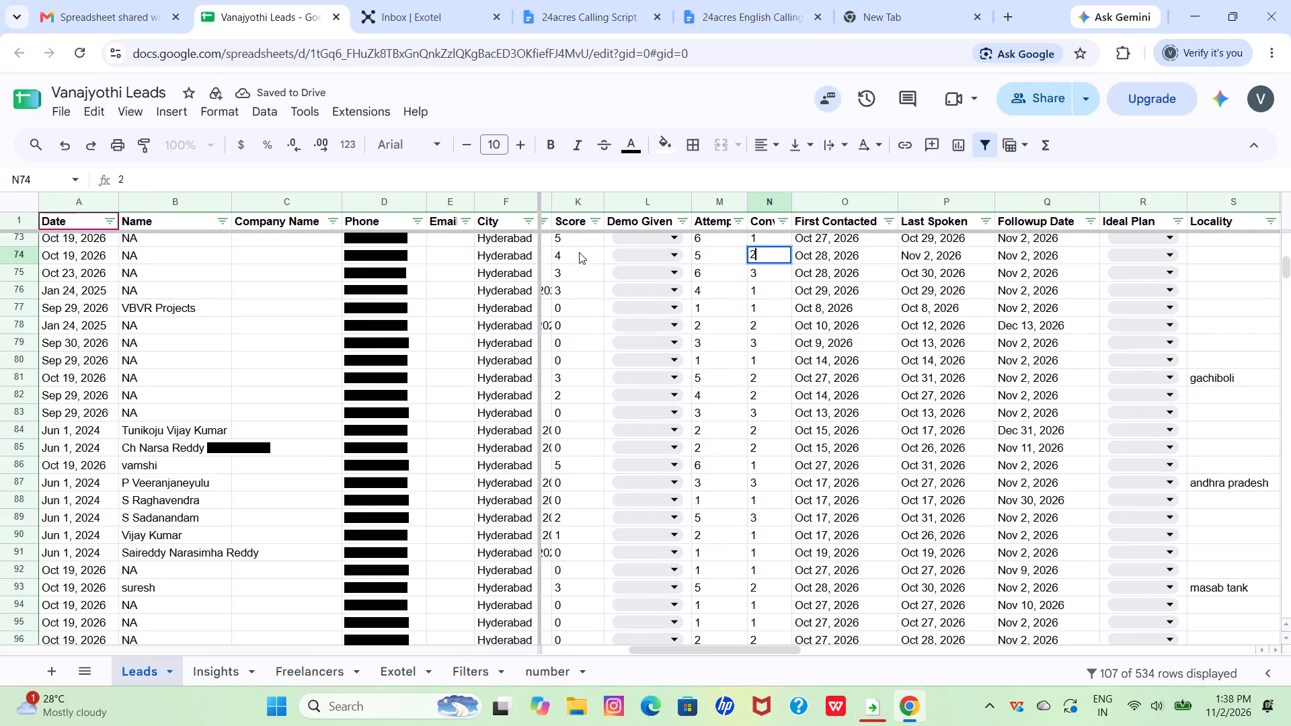
{"action": "left_click", "coordinate": [562, 250]}
Change the Status of the lead in row 74 to Not Interested.
{"action": "scroll", "coordinate": [562, 250], "scroll_direction": "right", "scroll_amount": 4}
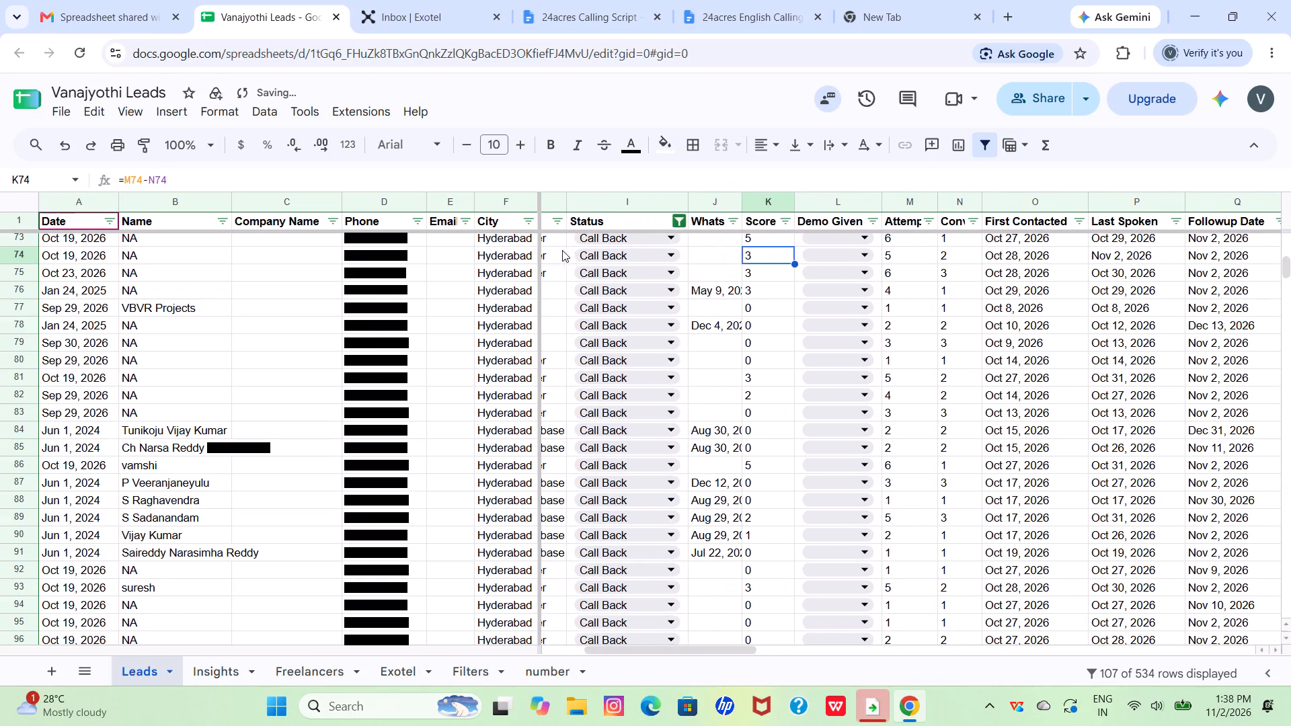
{"action": "left_click", "coordinate": [600, 255]}
{"action": "left_click", "coordinate": [604, 365]}
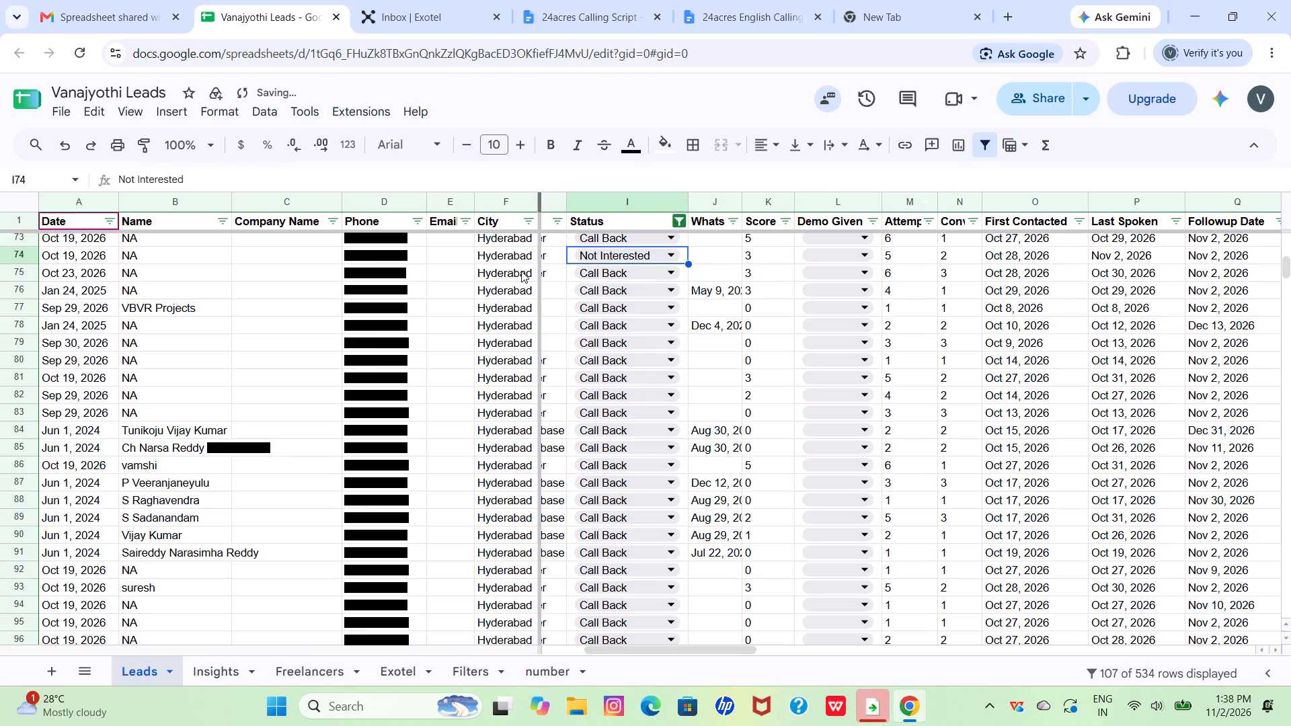
Examine the notes, Last Spoken and Followup dates of the lead in row 75, and select that lead's phone number.
{"action": "left_click", "coordinate": [422, 272]}
{"action": "scroll", "coordinate": [422, 272], "scroll_direction": "left", "scroll_amount": 4}
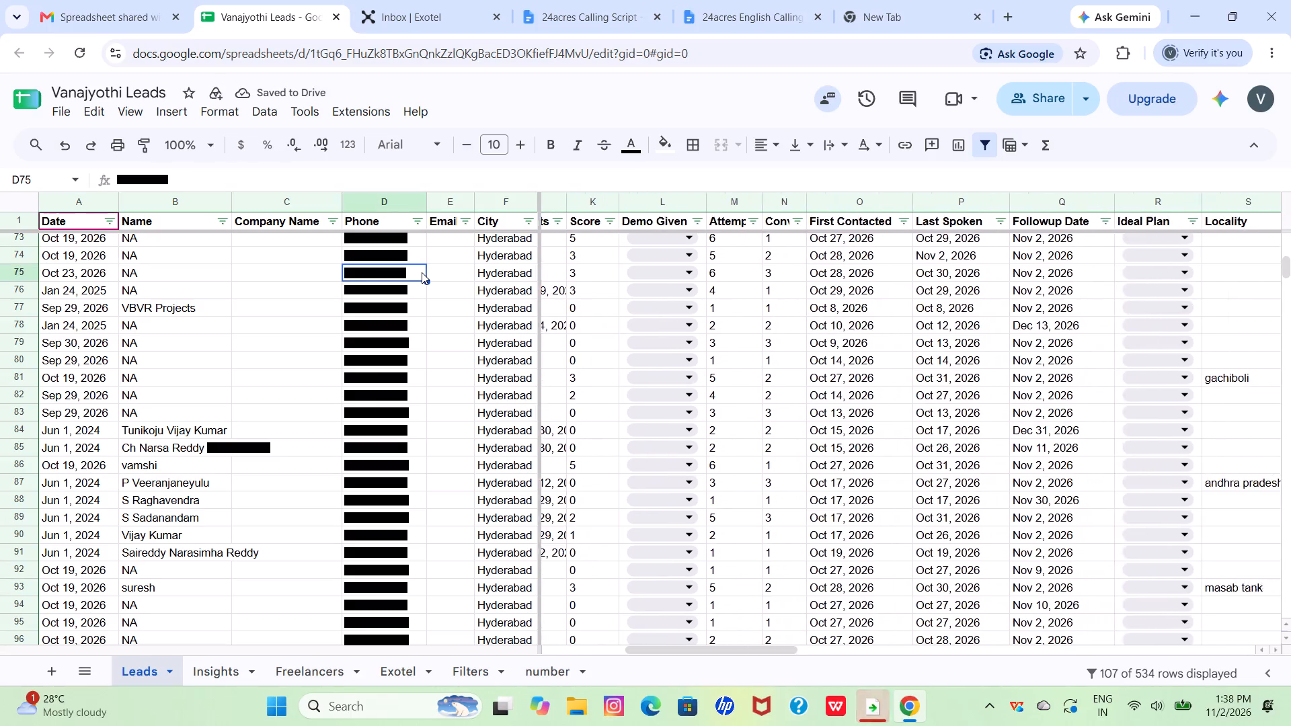
{"action": "scroll", "coordinate": [422, 272], "scroll_direction": "left", "scroll_amount": 2}
{"action": "left_click", "coordinate": [696, 270]}
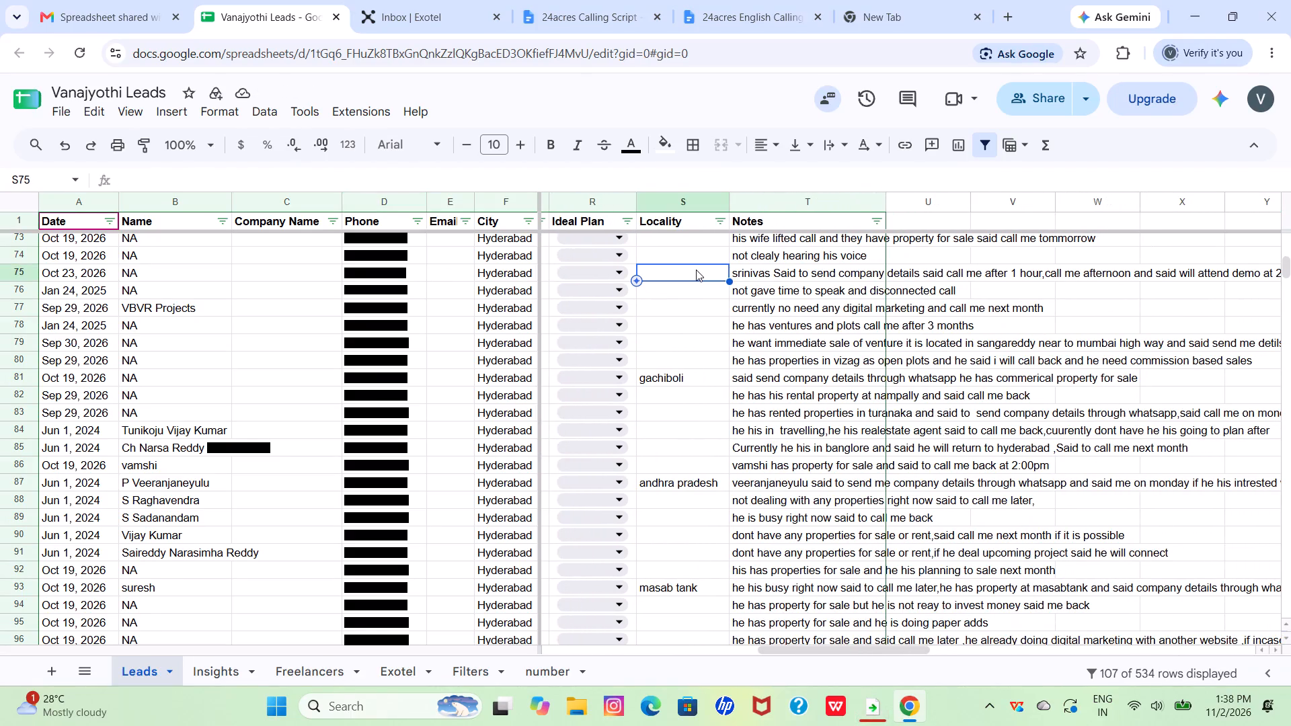
{"action": "scroll", "coordinate": [696, 270], "scroll_direction": "down", "scroll_amount": 1}
{"action": "scroll", "coordinate": [696, 270], "scroll_direction": "left", "scroll_amount": 3}
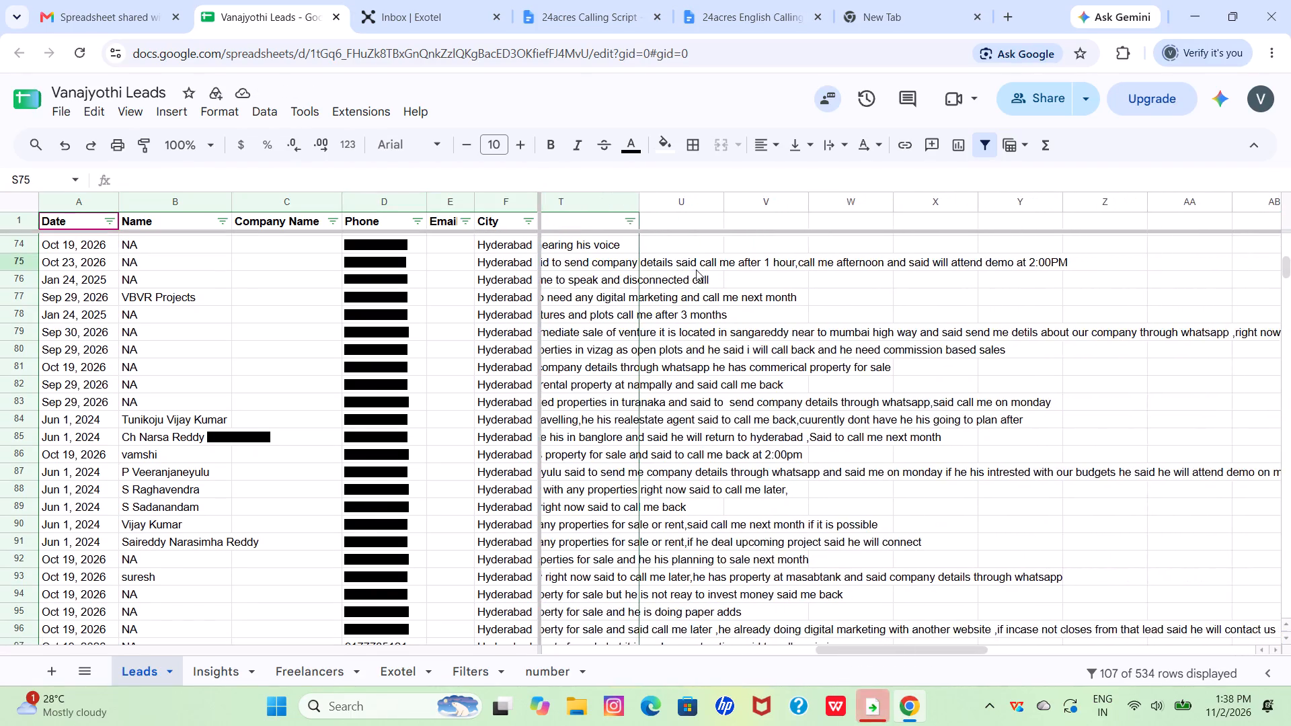
{"action": "scroll", "coordinate": [696, 270], "scroll_direction": "right", "scroll_amount": 6}
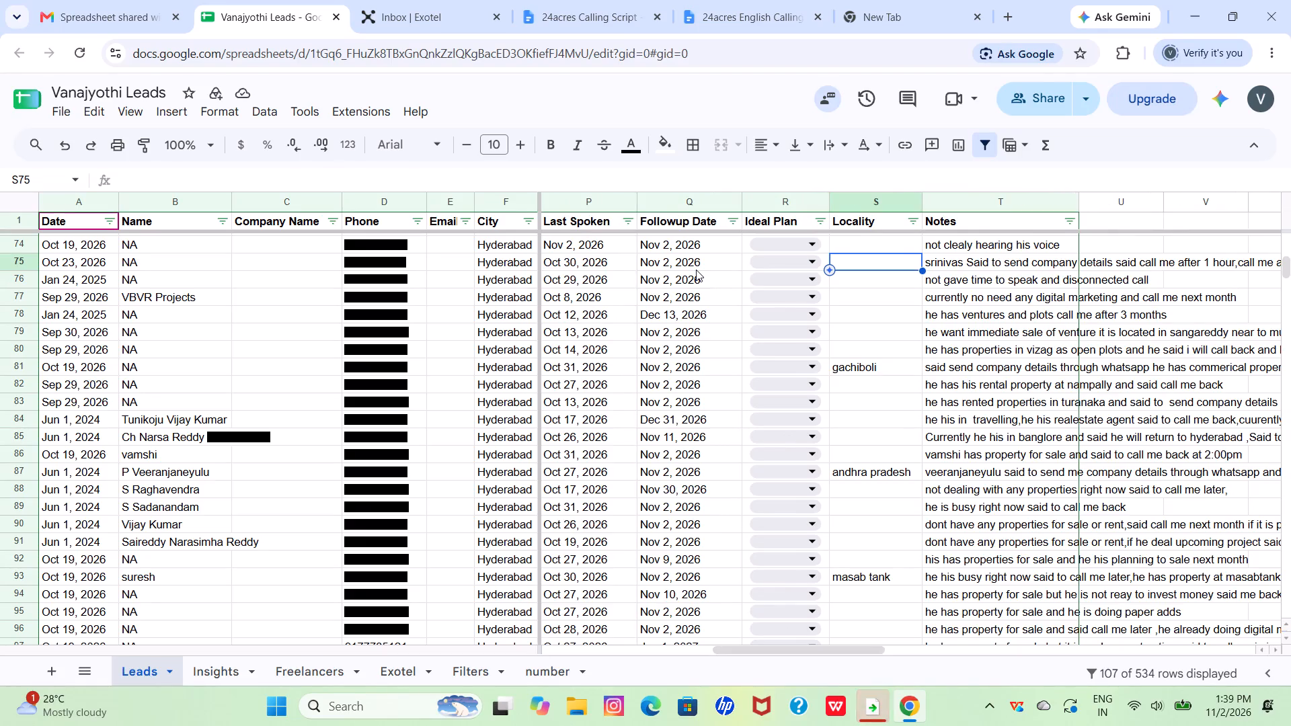
{"action": "scroll", "coordinate": [696, 270], "scroll_direction": "left", "scroll_amount": 4}
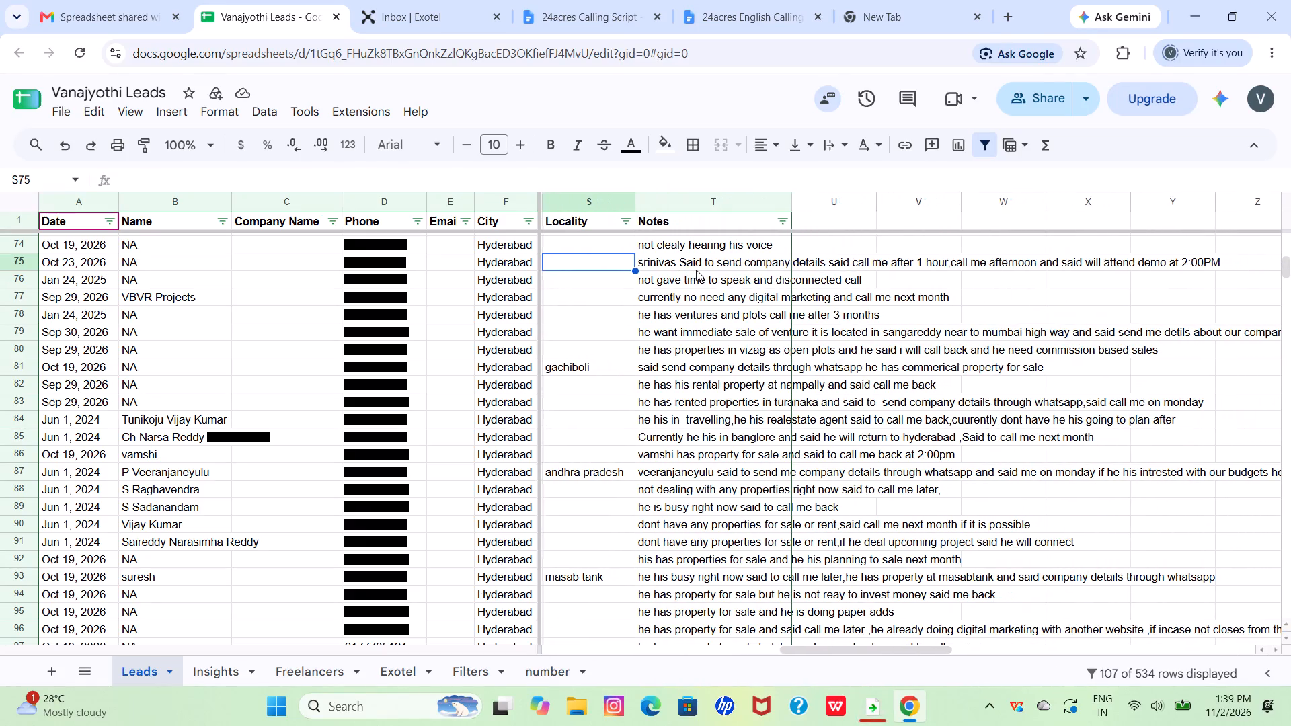
{"action": "scroll", "coordinate": [696, 270], "scroll_direction": "right", "scroll_amount": 4}
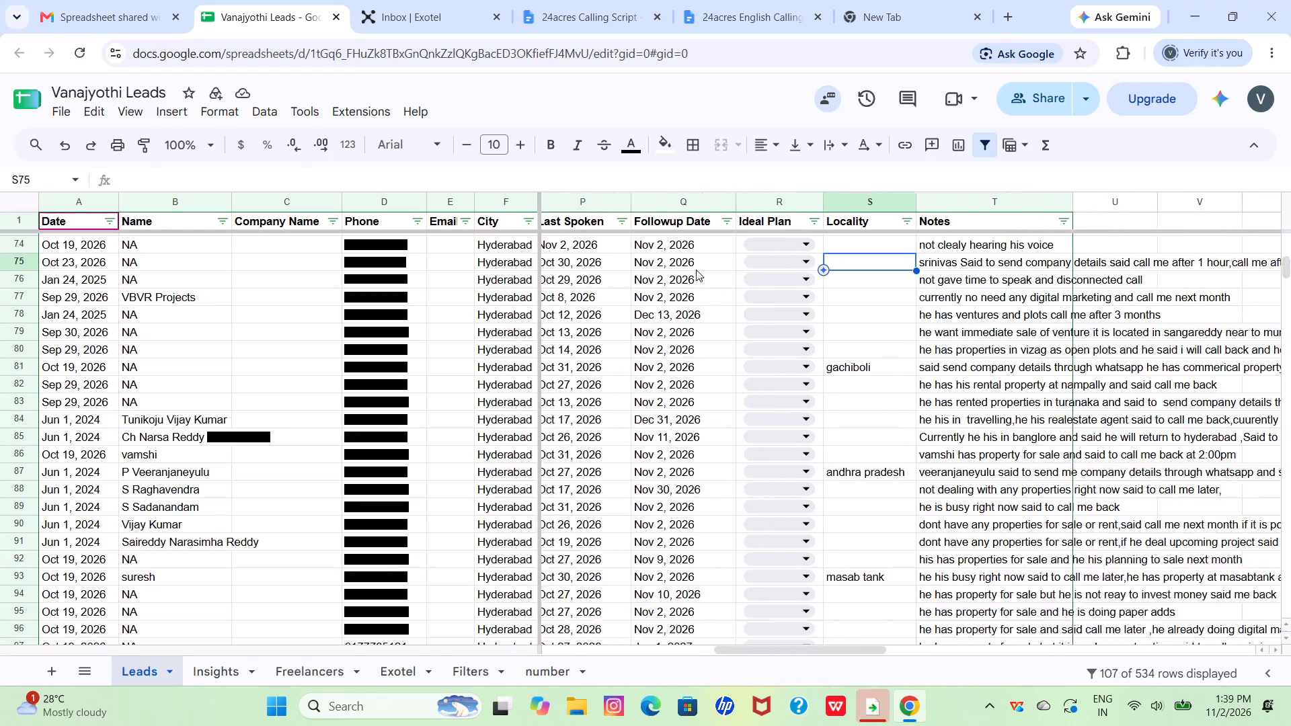
{"action": "scroll", "coordinate": [696, 270], "scroll_direction": "right", "scroll_amount": 1}
{"action": "left_click", "coordinate": [371, 263]}
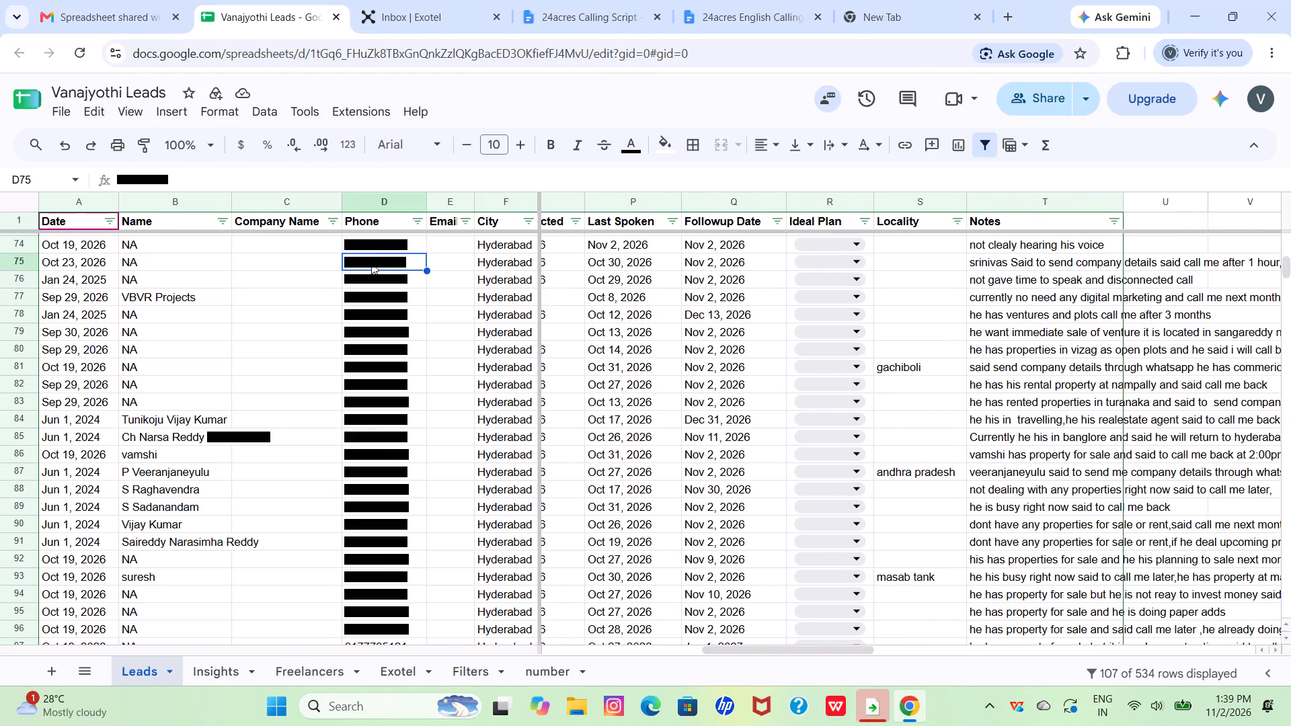
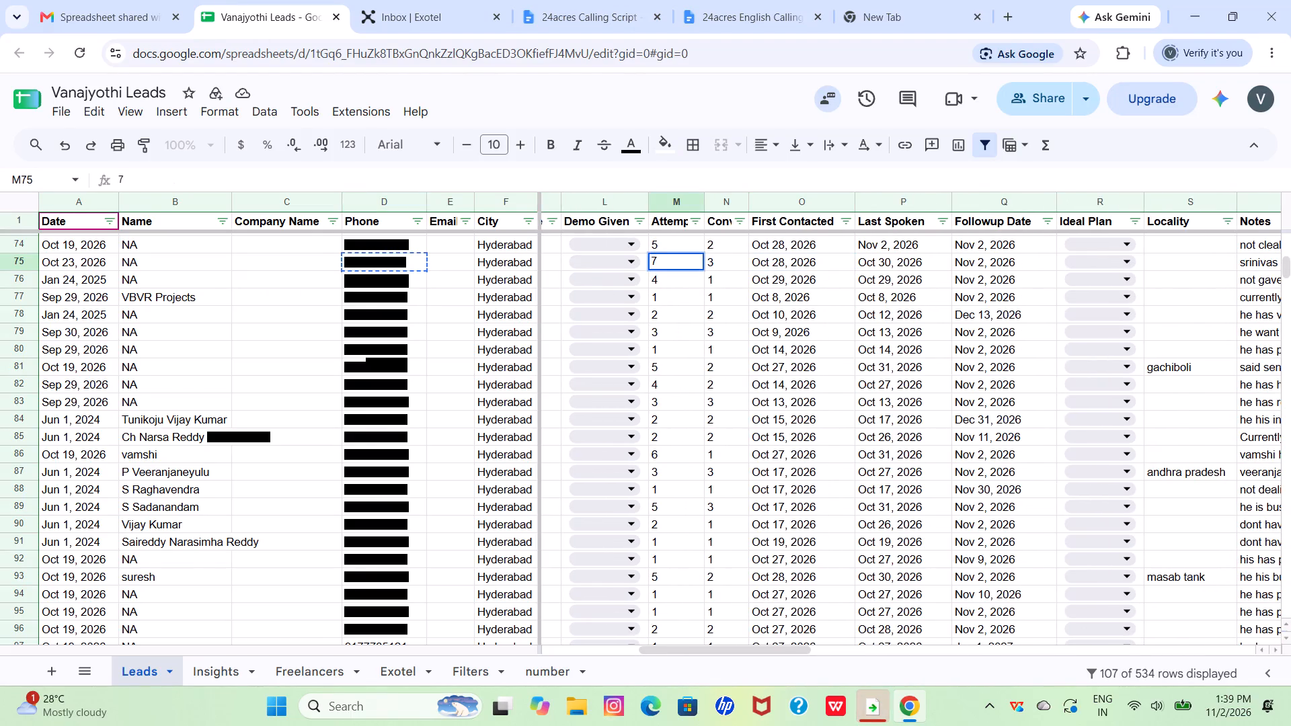
Set the attempt count for the lead in row 75 to 7.
{"action": "left_click", "coordinate": [733, 268]}
Examine the Notes of the leads in rows 75 and 76.
{"action": "scroll", "coordinate": [733, 268], "scroll_direction": "left", "scroll_amount": 3}
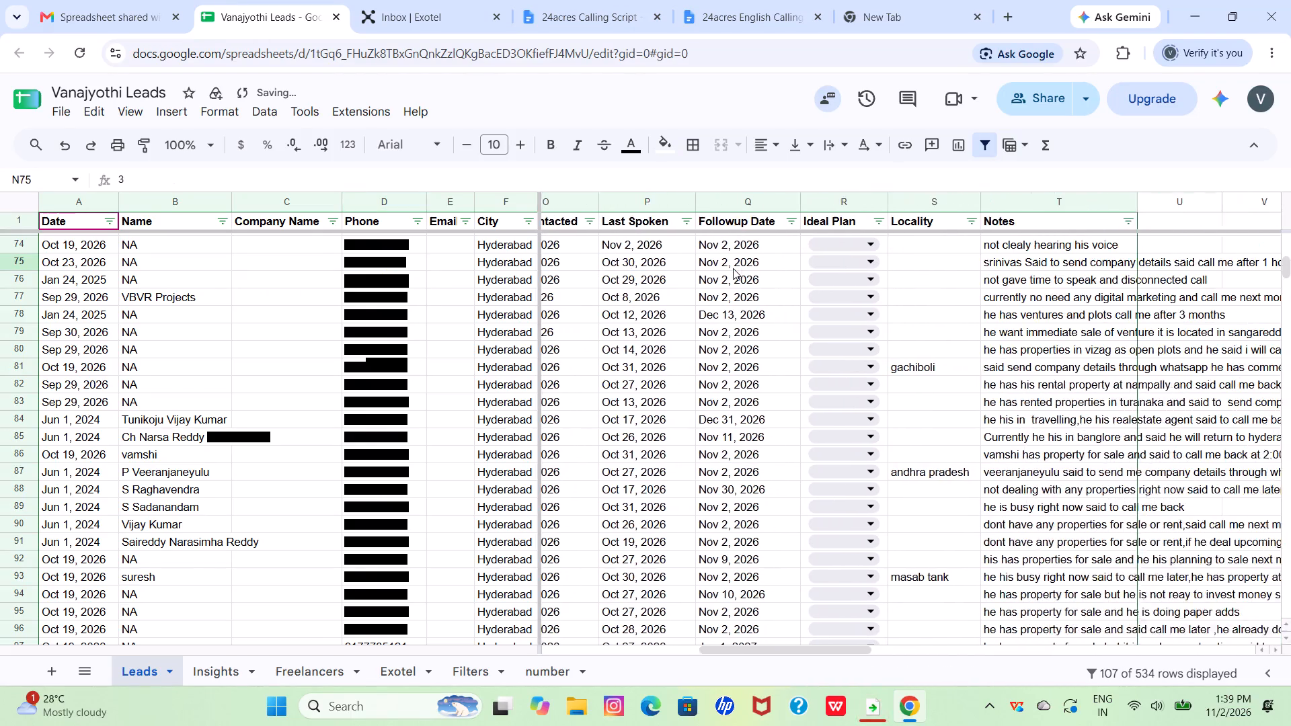
{"action": "scroll", "coordinate": [733, 268], "scroll_direction": "left", "scroll_amount": 3}
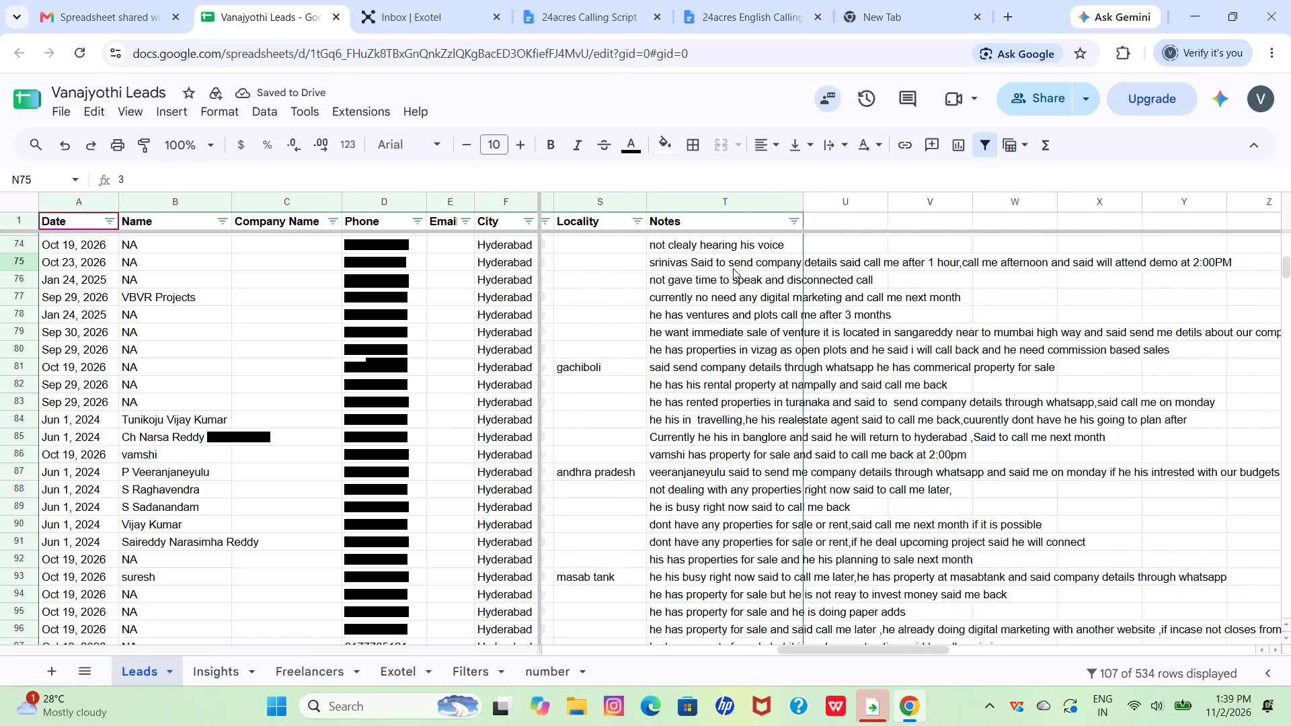
{"action": "scroll", "coordinate": [733, 268], "scroll_direction": "left", "scroll_amount": 1}
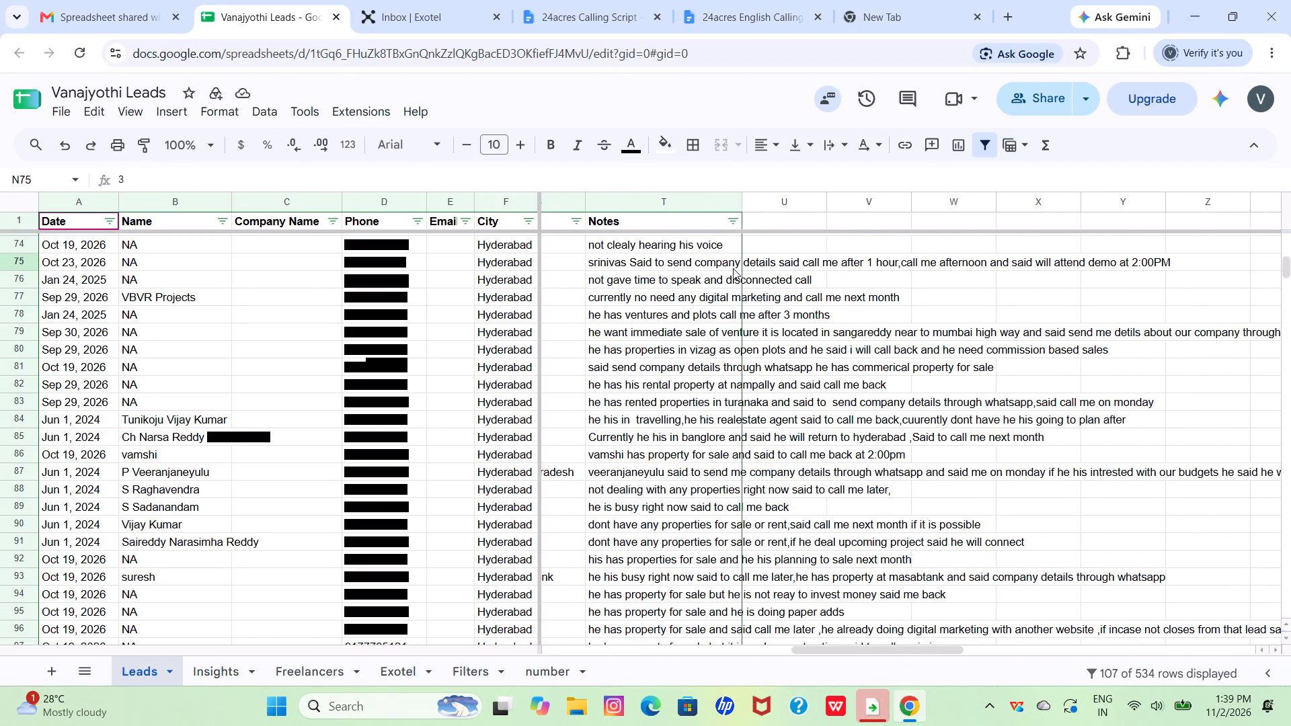
{"action": "left_click", "coordinate": [617, 286]}
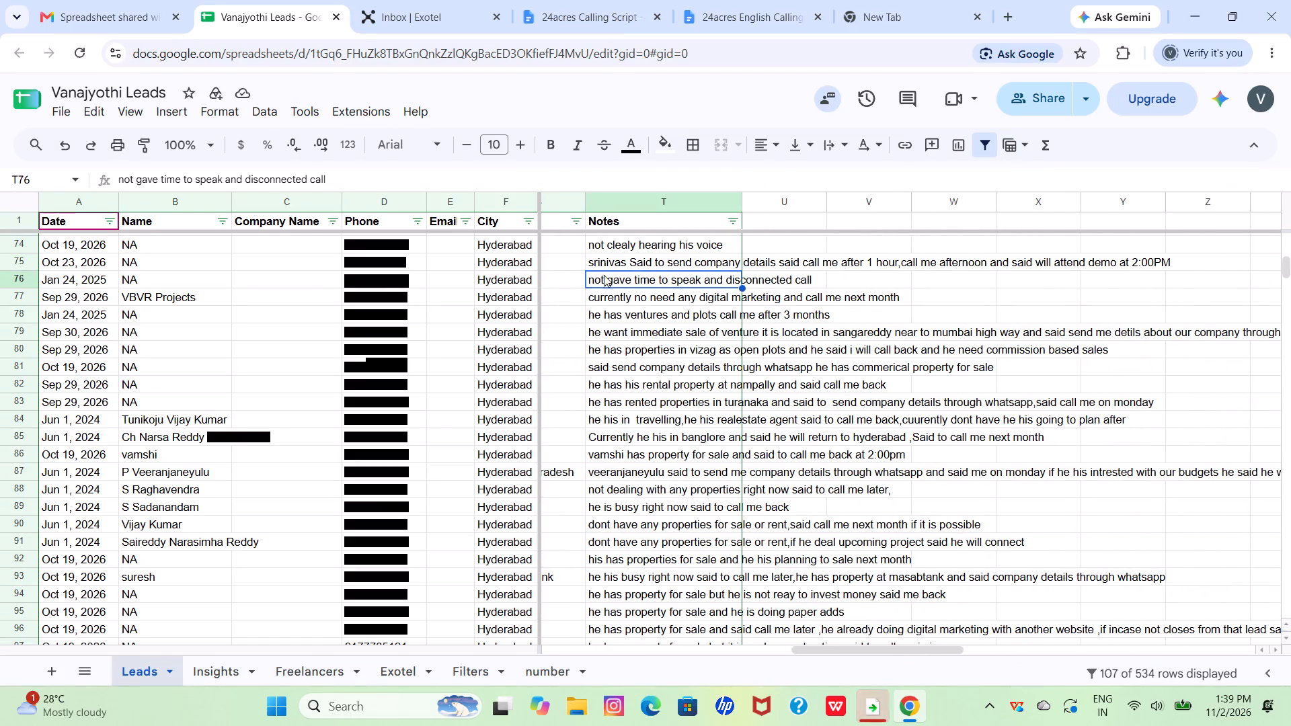
{"action": "left_click", "coordinate": [595, 259]}
{"action": "left_click", "coordinate": [598, 275]}
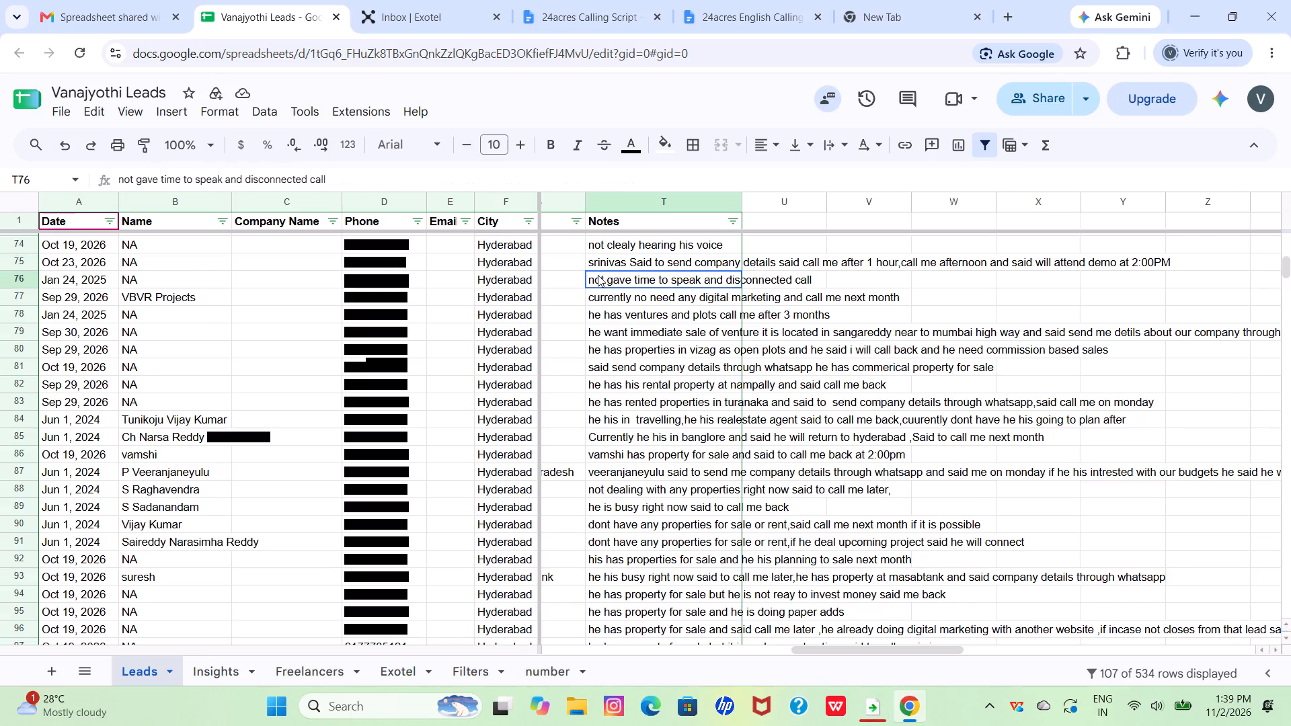
Check the attempt count, dates and Status of the lead in row 76, and select that lead's phone number.
{"action": "scroll", "coordinate": [591, 269], "scroll_direction": "right", "scroll_amount": 3}
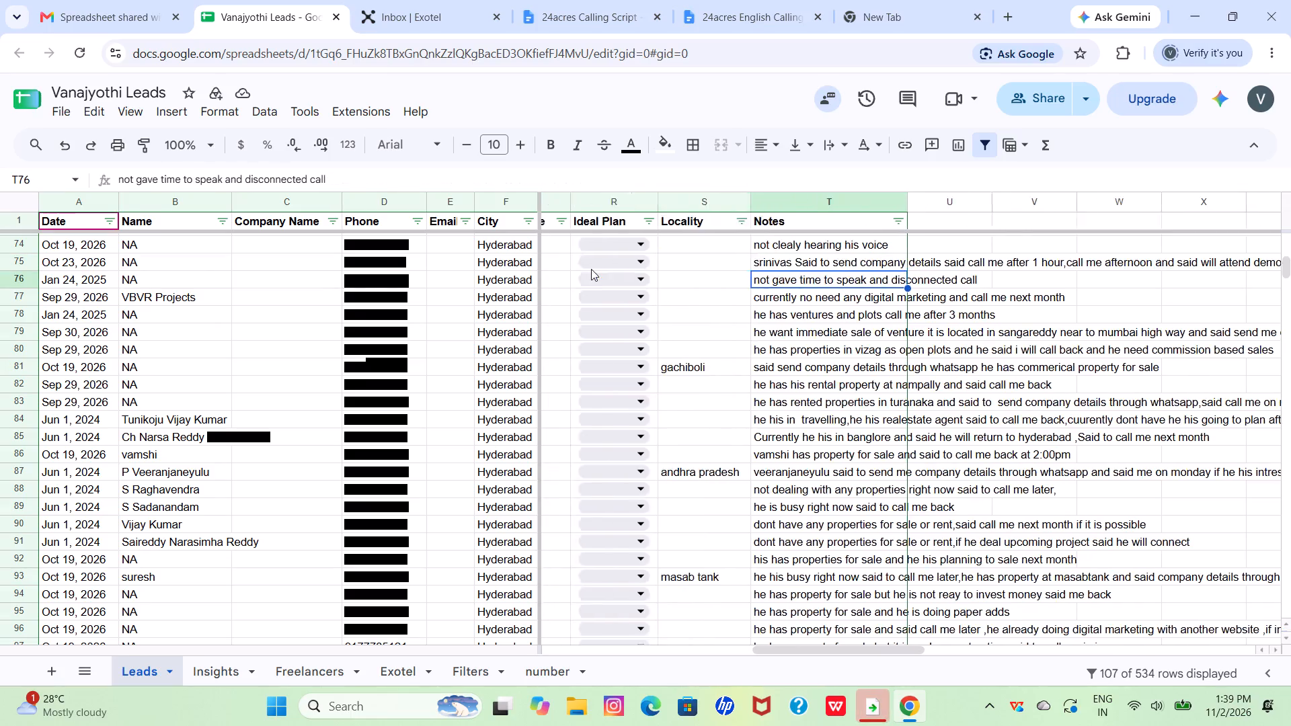
{"action": "scroll", "coordinate": [591, 269], "scroll_direction": "right", "scroll_amount": 4}
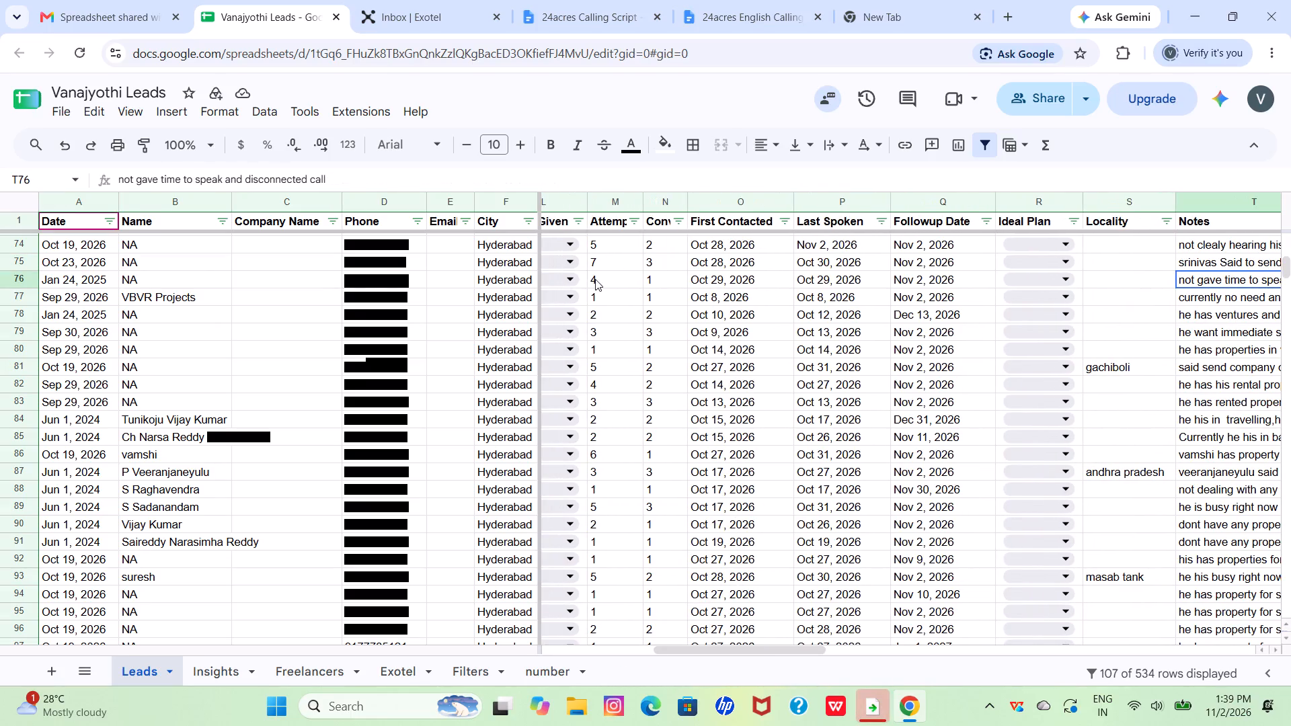
{"action": "left_click", "coordinate": [598, 280]}
{"action": "scroll", "coordinate": [598, 280], "scroll_direction": "down", "scroll_amount": 1}
{"action": "scroll", "coordinate": [598, 280], "scroll_direction": "left", "scroll_amount": 1}
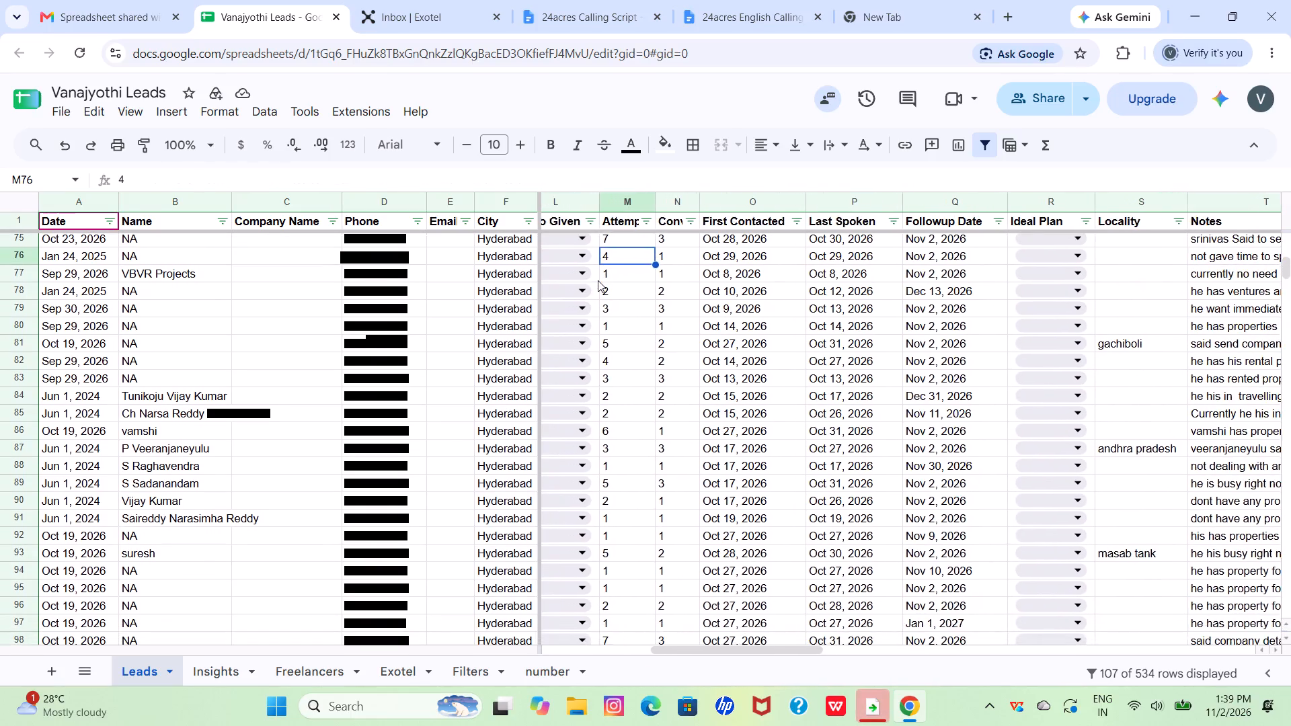
{"action": "scroll", "coordinate": [598, 280], "scroll_direction": "left", "scroll_amount": 2}
{"action": "scroll", "coordinate": [598, 280], "scroll_direction": "right", "scroll_amount": 3}
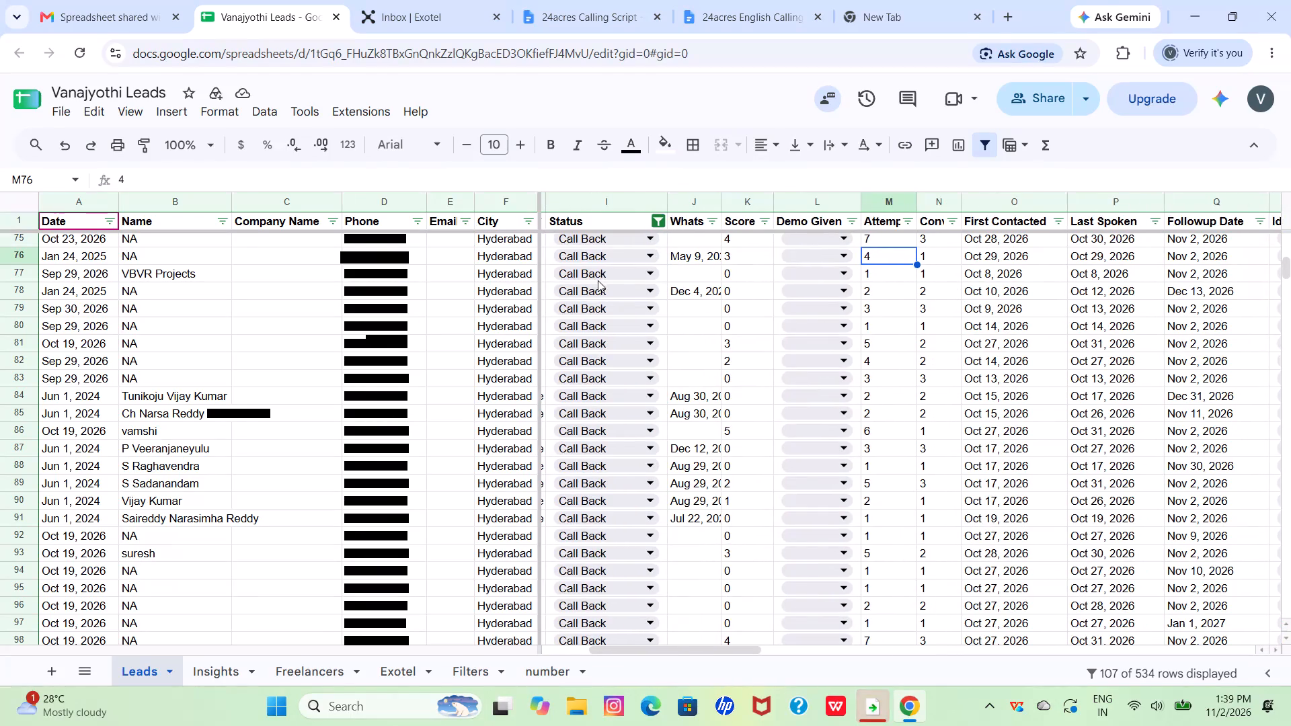
{"action": "left_click", "coordinate": [404, 267]}
{"action": "left_click", "coordinate": [400, 254]}
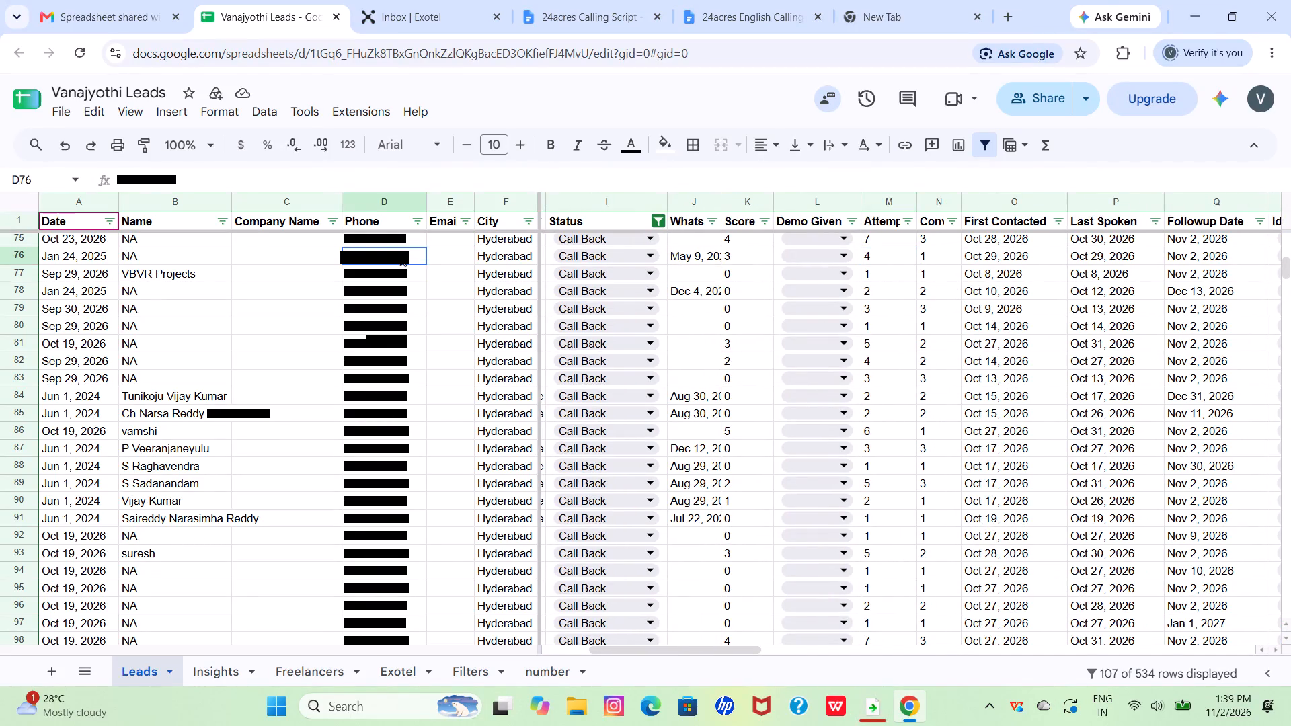
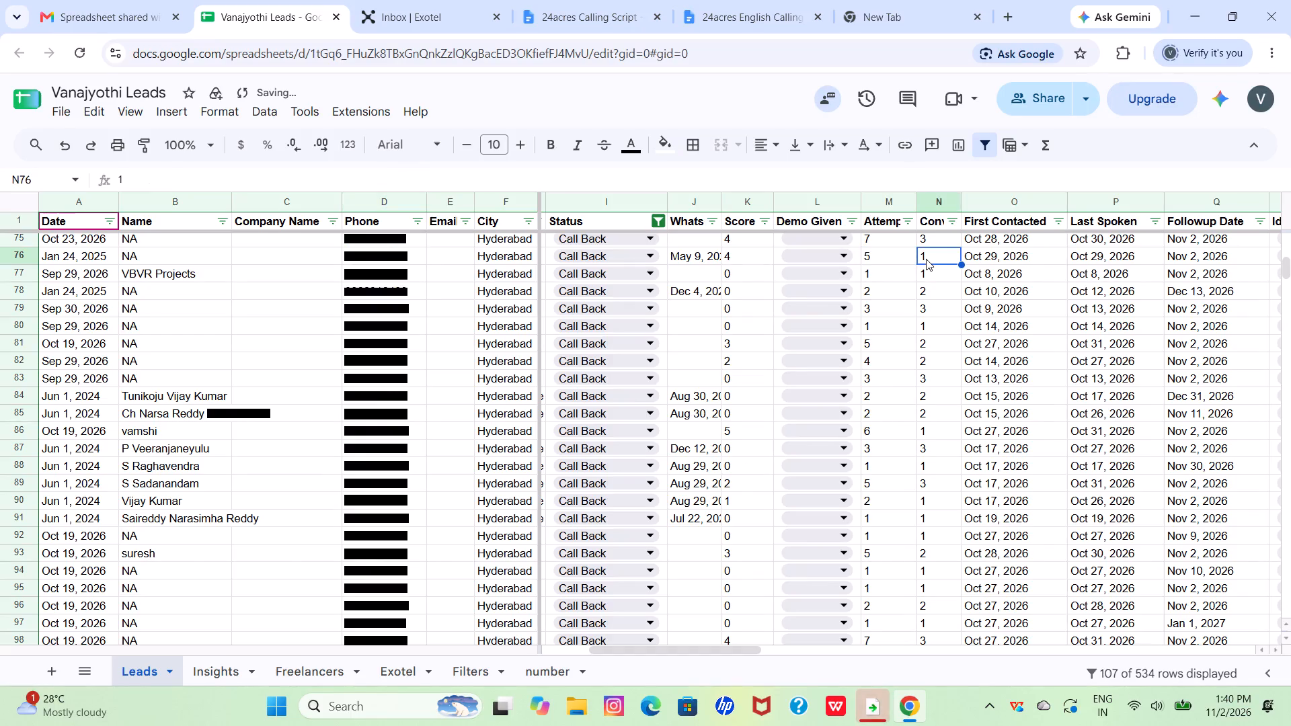
Examine the dates and Notes of the leads in rows 76 and 77, and check the row 77 lead's attempt count.
{"action": "scroll", "coordinate": [926, 259], "scroll_direction": "left", "scroll_amount": 4}
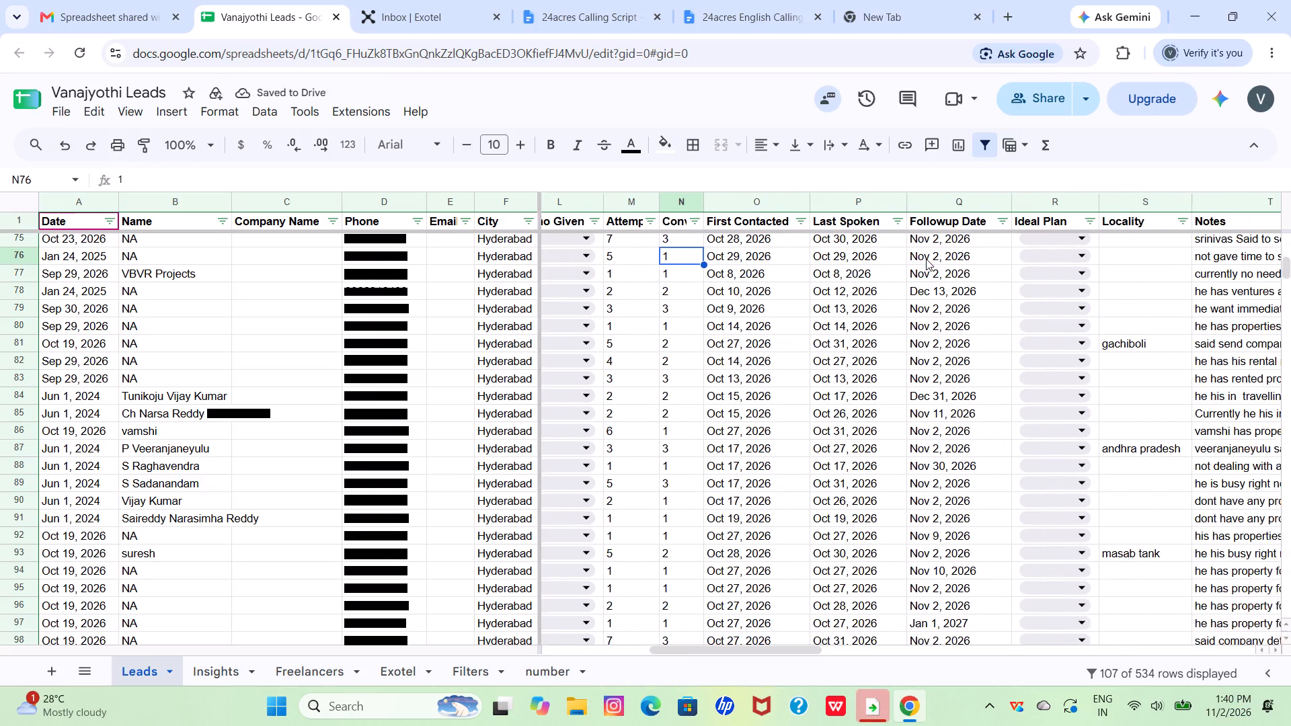
{"action": "scroll", "coordinate": [926, 259], "scroll_direction": "left", "scroll_amount": 4}
{"action": "scroll", "coordinate": [926, 259], "scroll_direction": "right", "scroll_amount": 3}
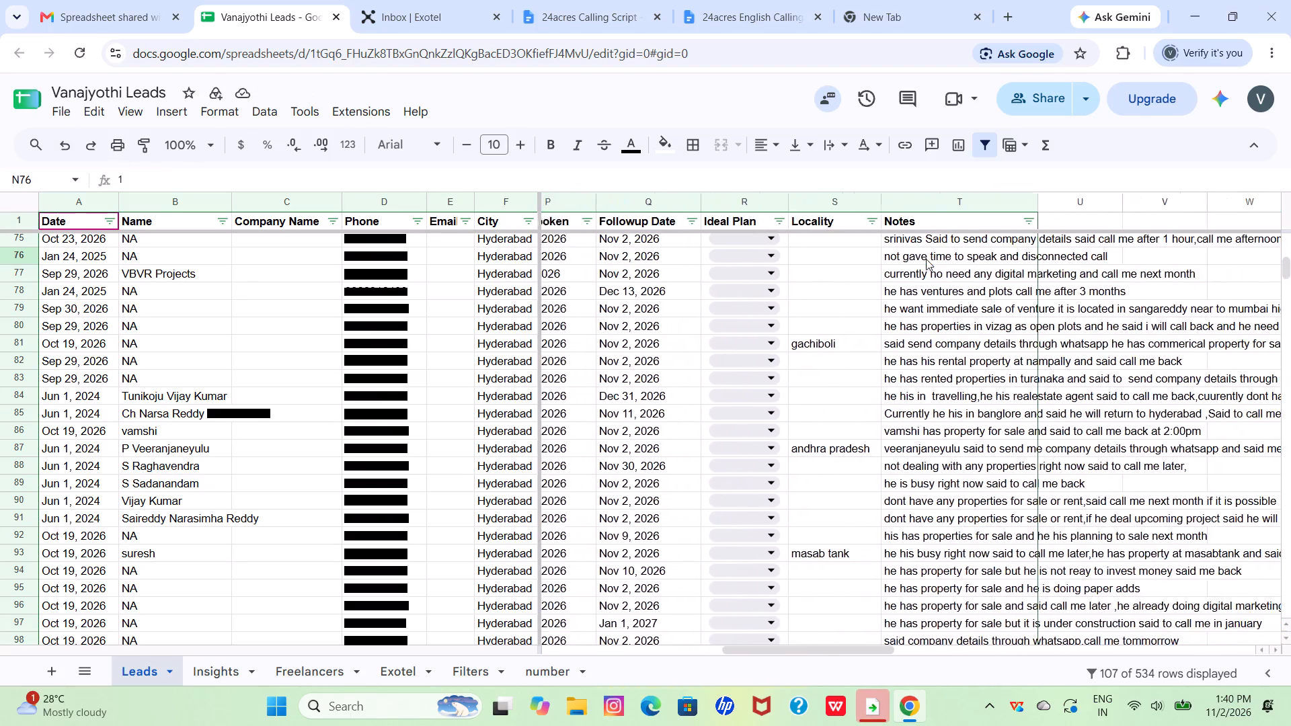
{"action": "scroll", "coordinate": [926, 259], "scroll_direction": "right", "scroll_amount": 6}
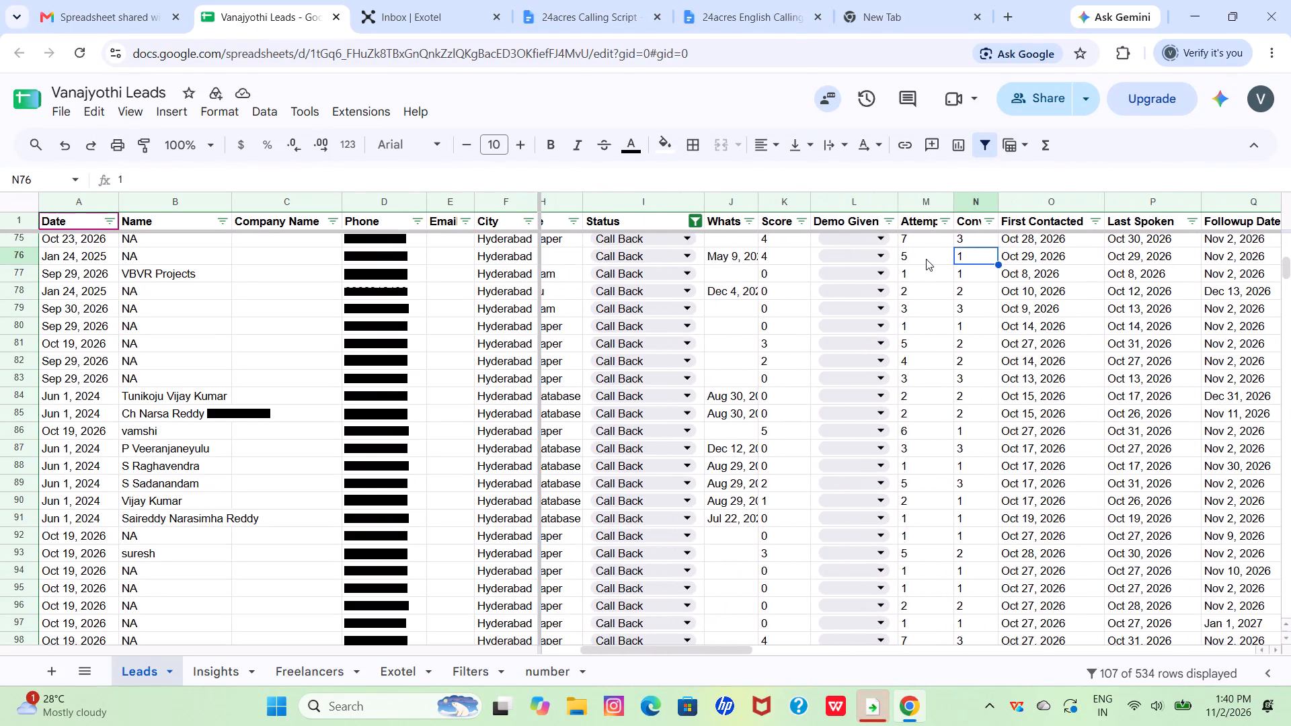
{"action": "left_click", "coordinate": [910, 269]}
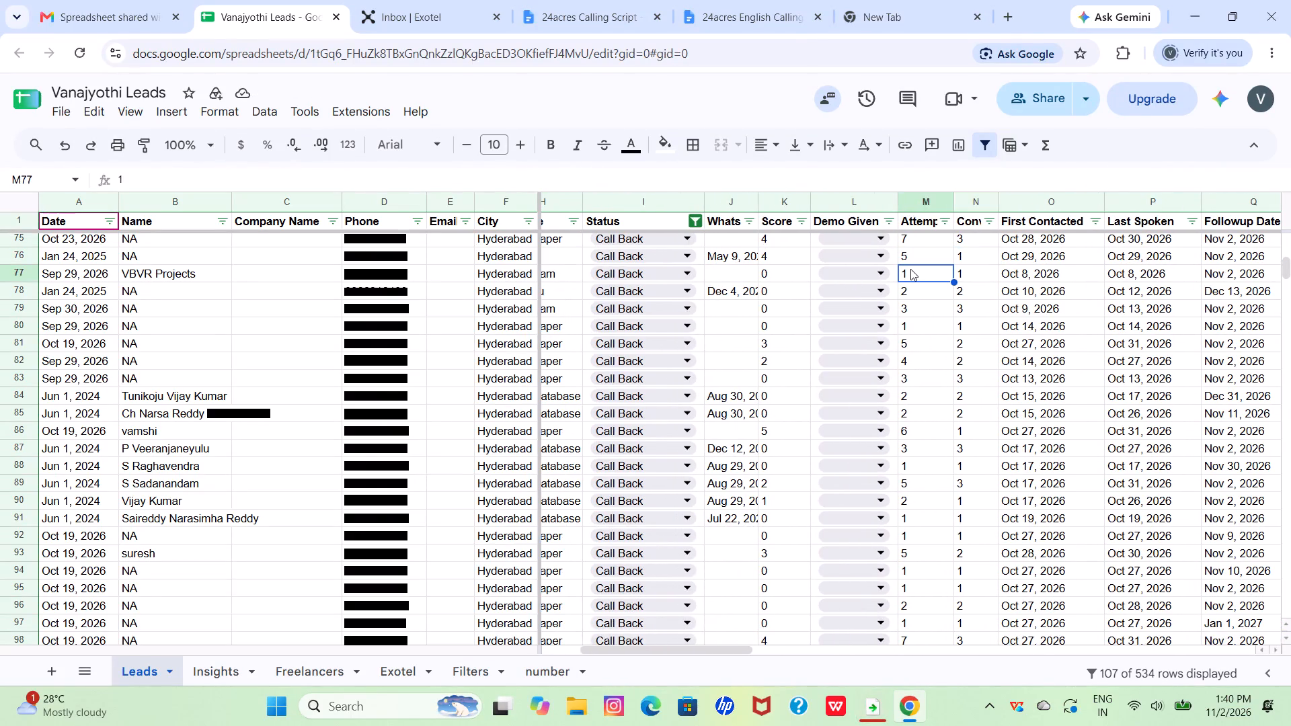
Set the Followup Date of the VBVR Projects lead in row 77 to Nov 10, 2026.
{"action": "scroll", "coordinate": [910, 269], "scroll_direction": "left", "scroll_amount": 7}
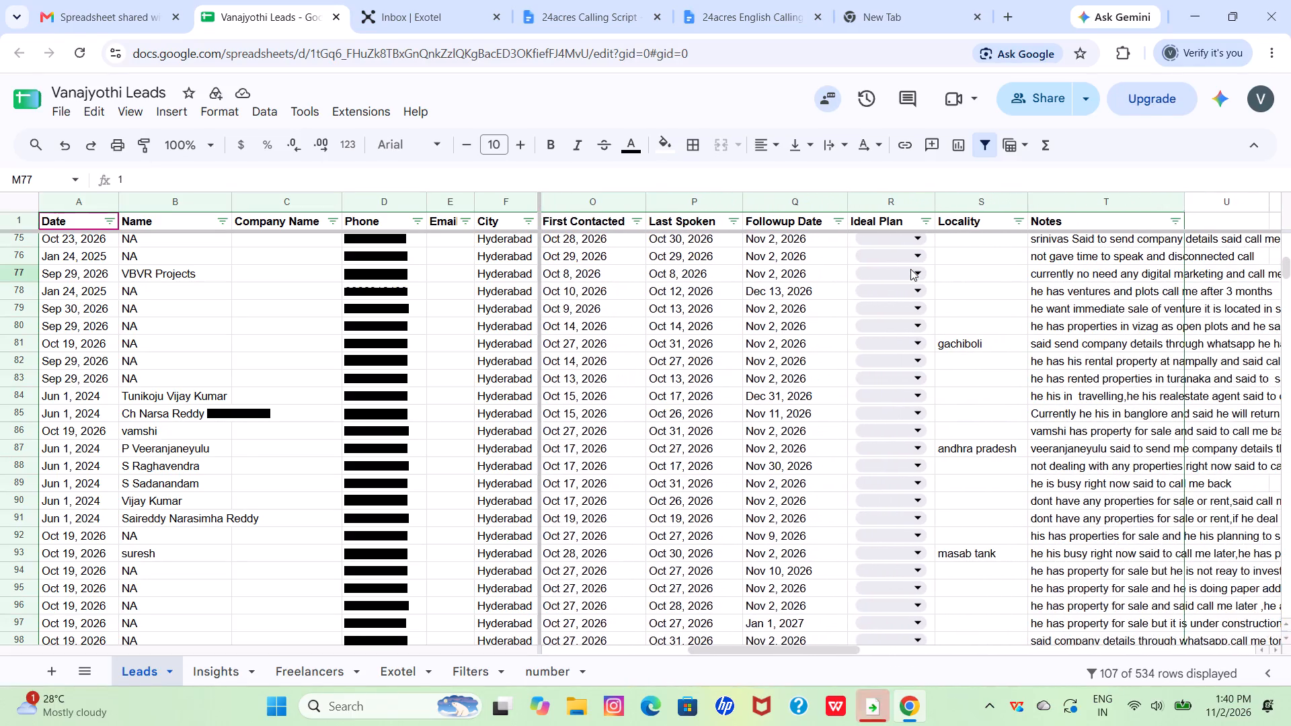
{"action": "scroll", "coordinate": [910, 269], "scroll_direction": "left", "scroll_amount": 3}
{"action": "scroll", "coordinate": [910, 269], "scroll_direction": "right", "scroll_amount": 4}
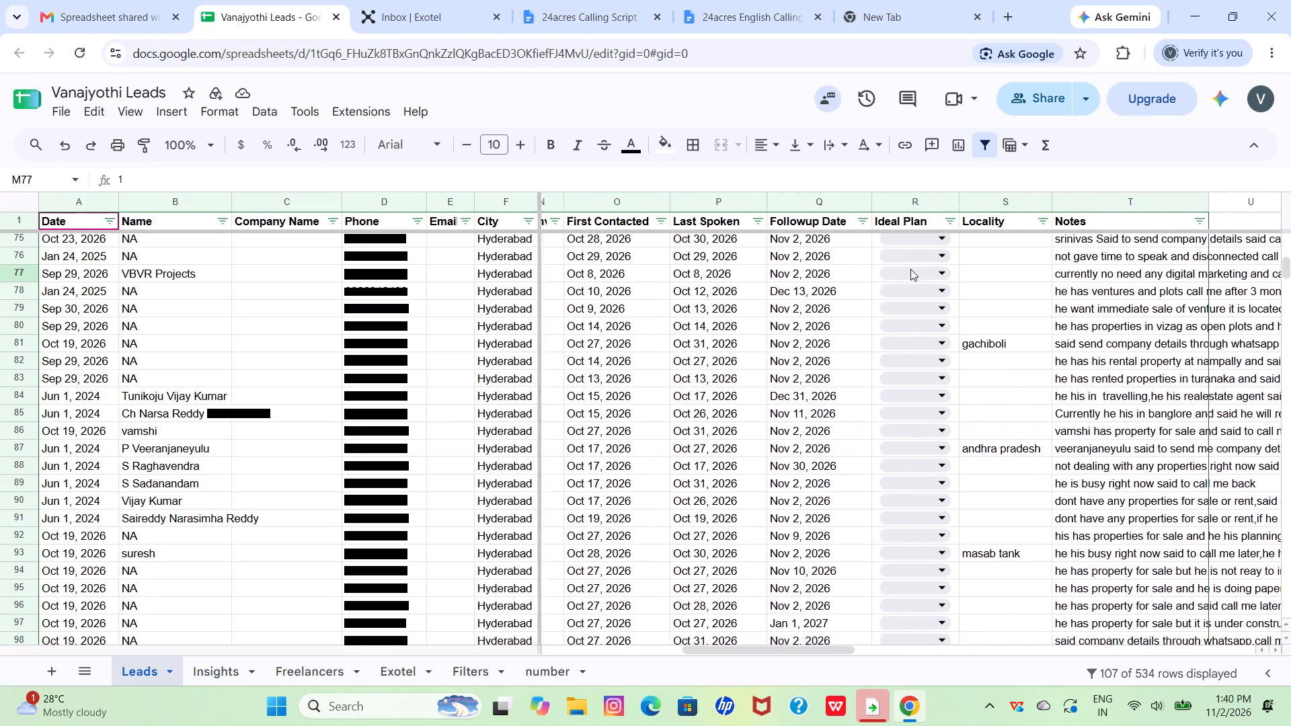
{"action": "scroll", "coordinate": [910, 269], "scroll_direction": "right", "scroll_amount": 1}
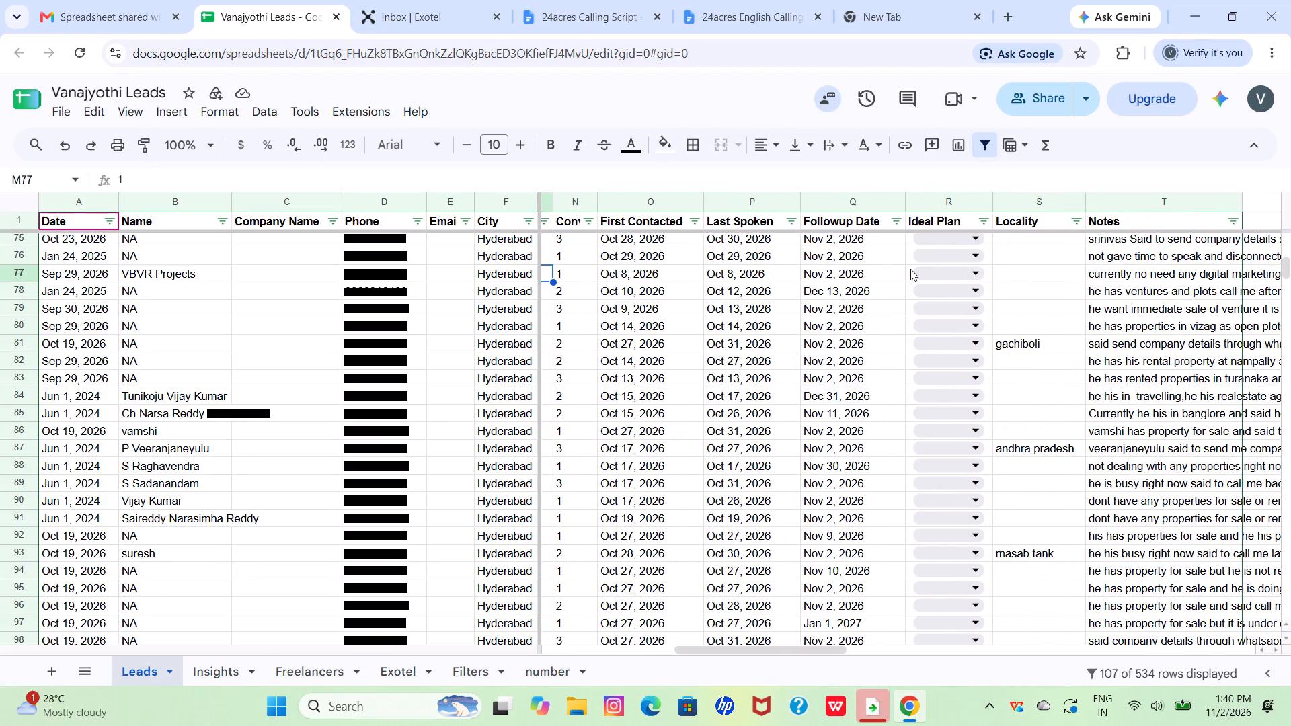
{"action": "left_click", "coordinate": [836, 272]}
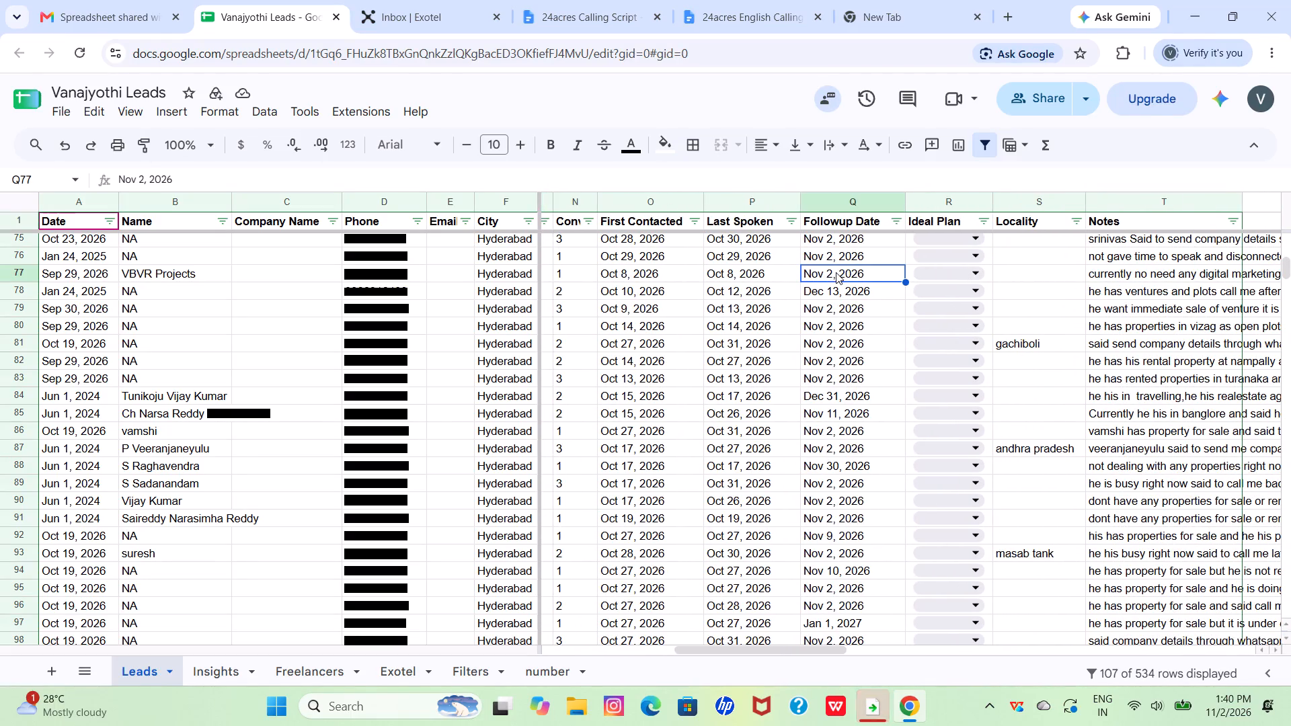
{"action": "double_click", "coordinate": [836, 272]}
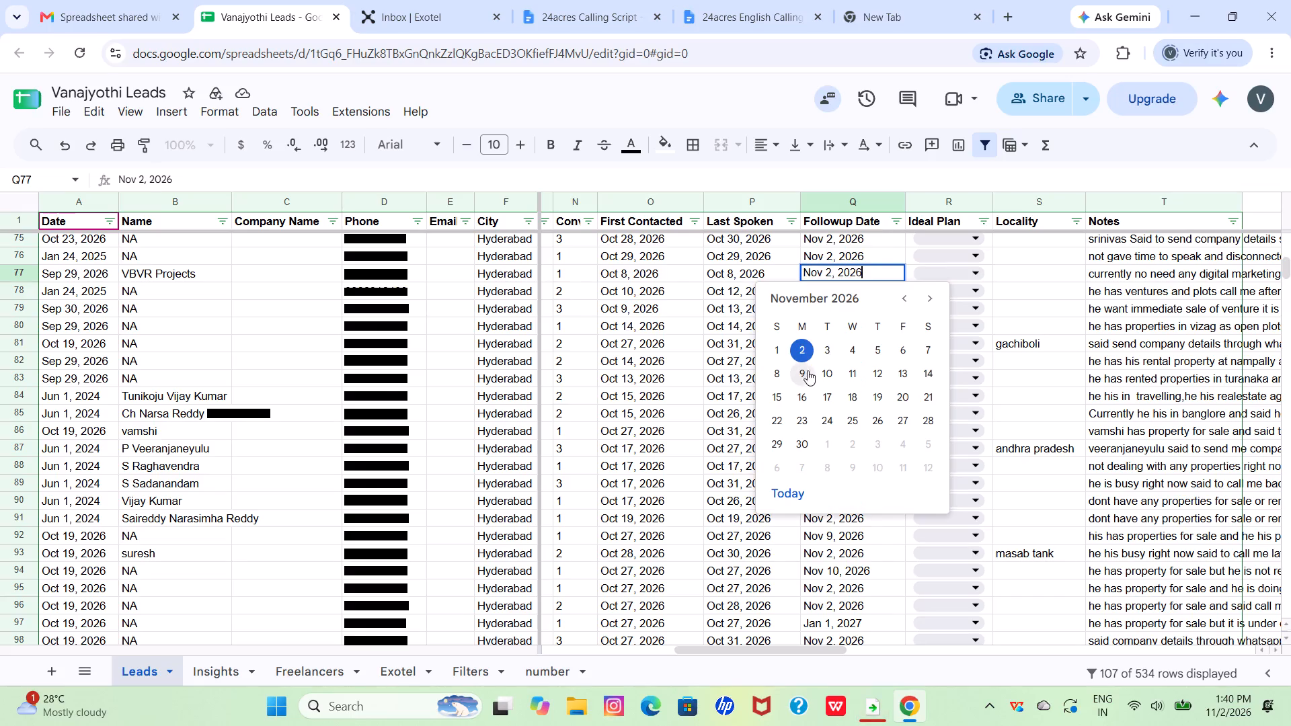
{"action": "left_click", "coordinate": [826, 372]}
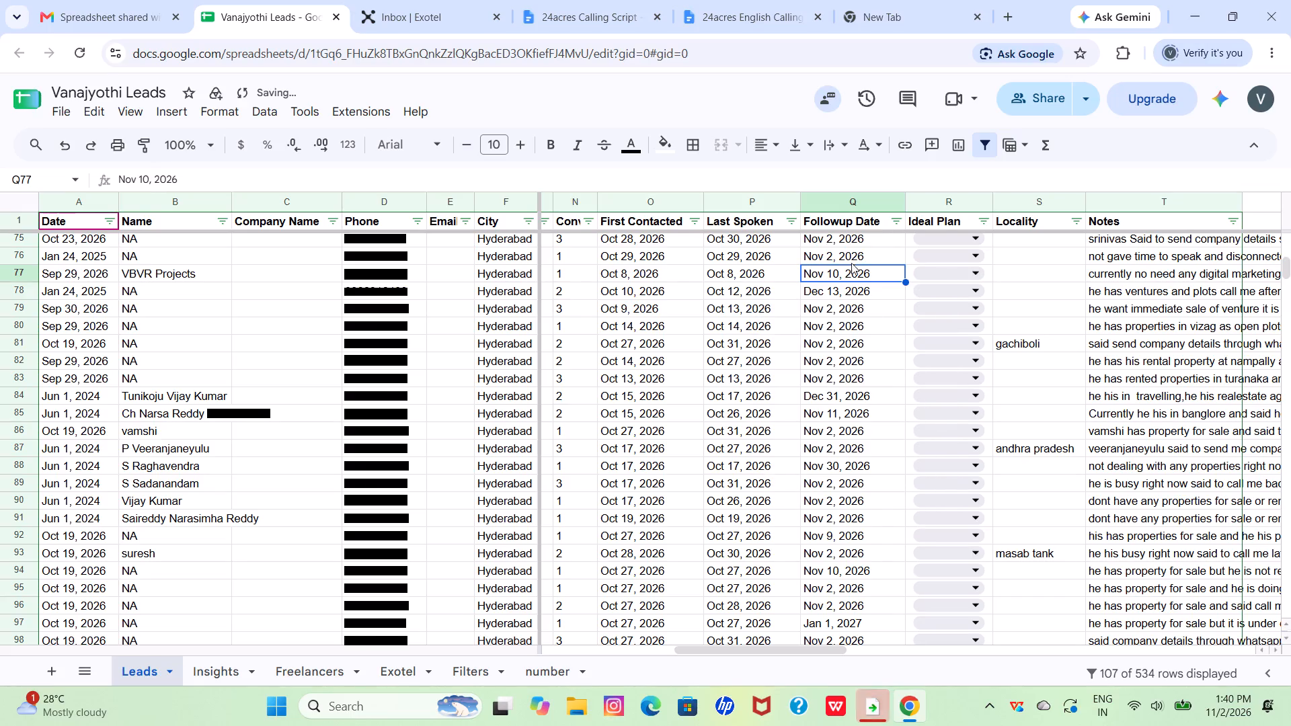
Review the follow-up dates and Notes of the leads from row 76 to row 79, and select the row 79 lead's phone number.
{"action": "left_click", "coordinate": [851, 260]}
{"action": "scroll", "coordinate": [851, 260], "scroll_direction": "left", "scroll_amount": 2}
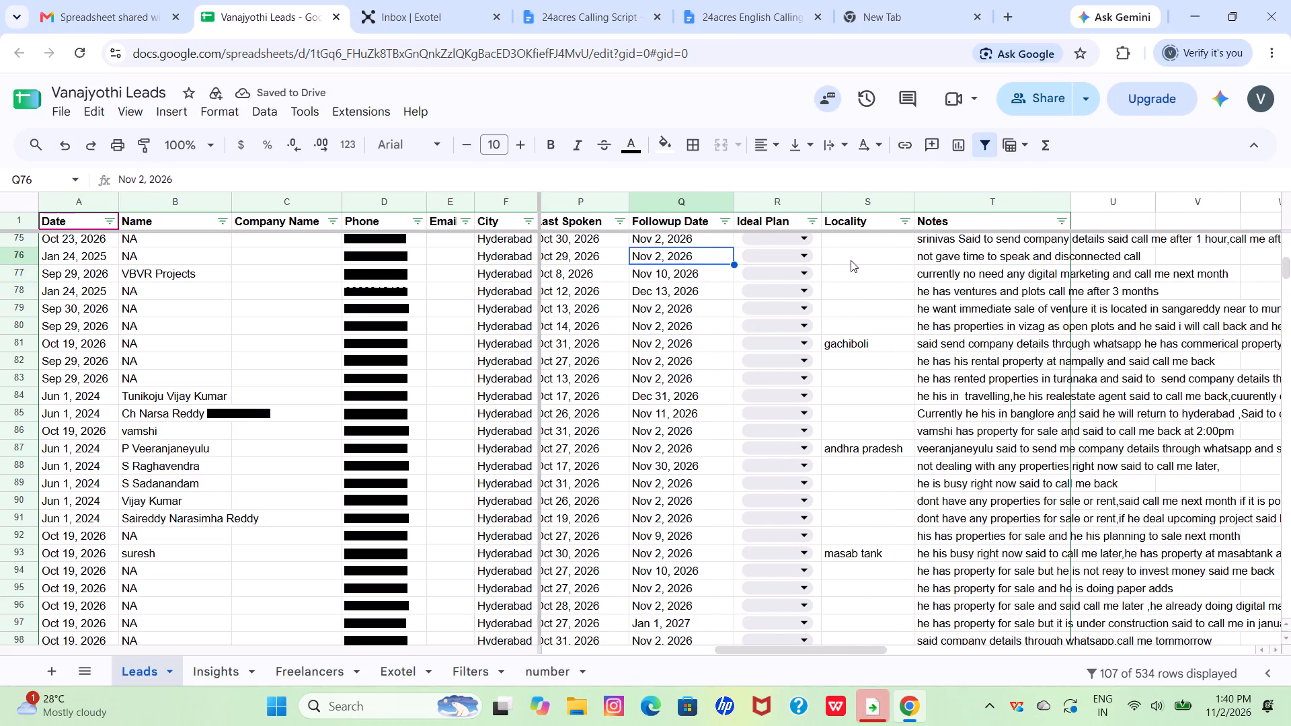
{"action": "left_click", "coordinate": [679, 315]}
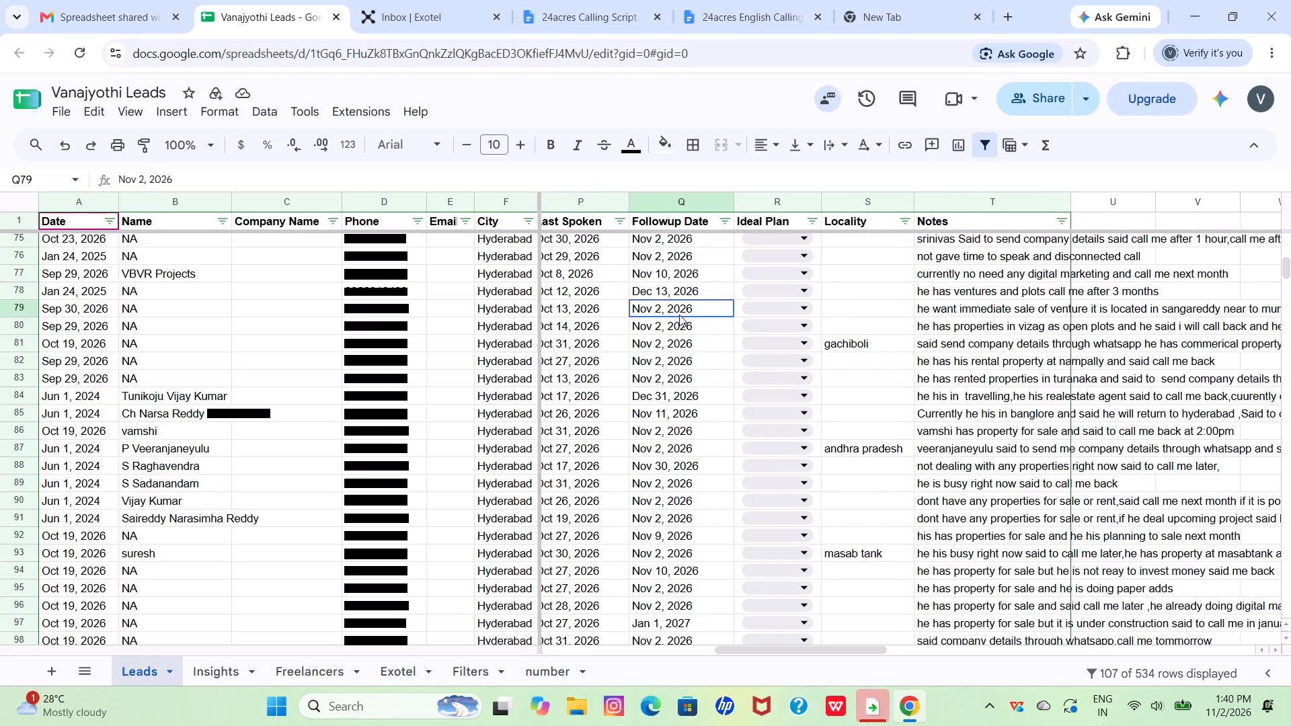
{"action": "scroll", "coordinate": [679, 315], "scroll_direction": "down", "scroll_amount": 1}
{"action": "scroll", "coordinate": [679, 315], "scroll_direction": "left", "scroll_amount": 1}
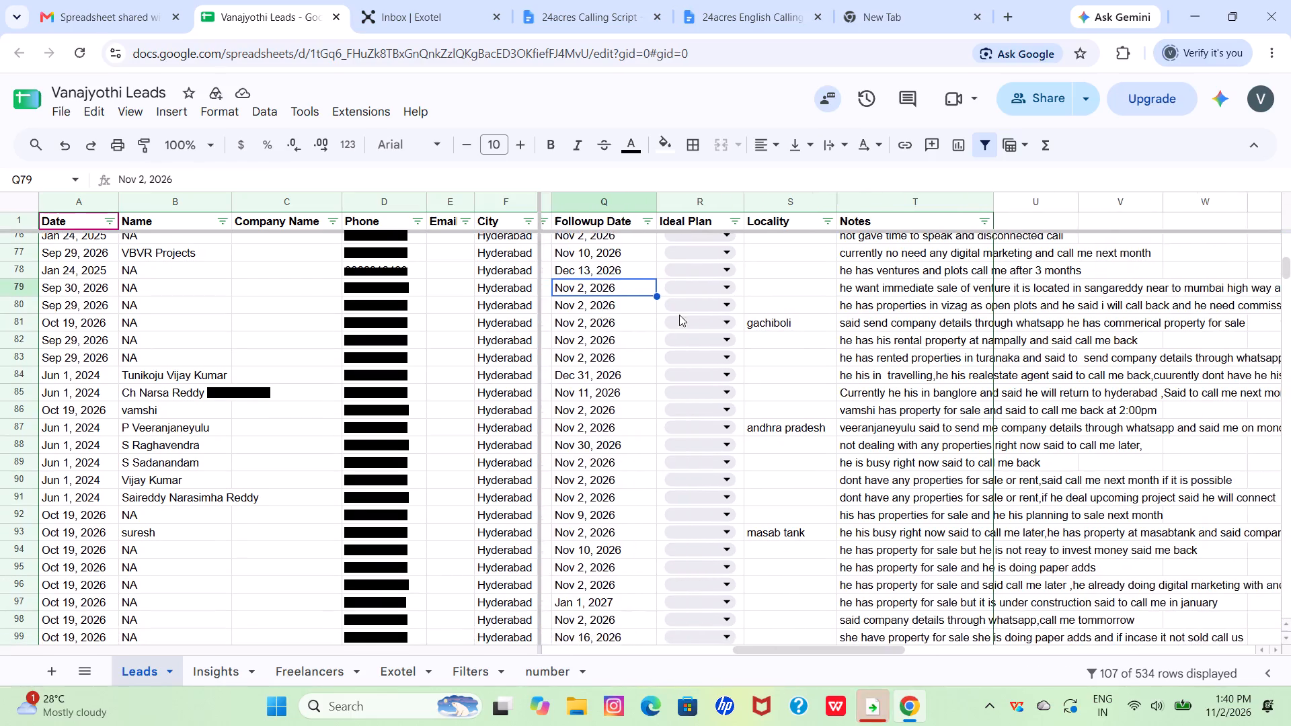
{"action": "scroll", "coordinate": [679, 315], "scroll_direction": "left", "scroll_amount": 6}
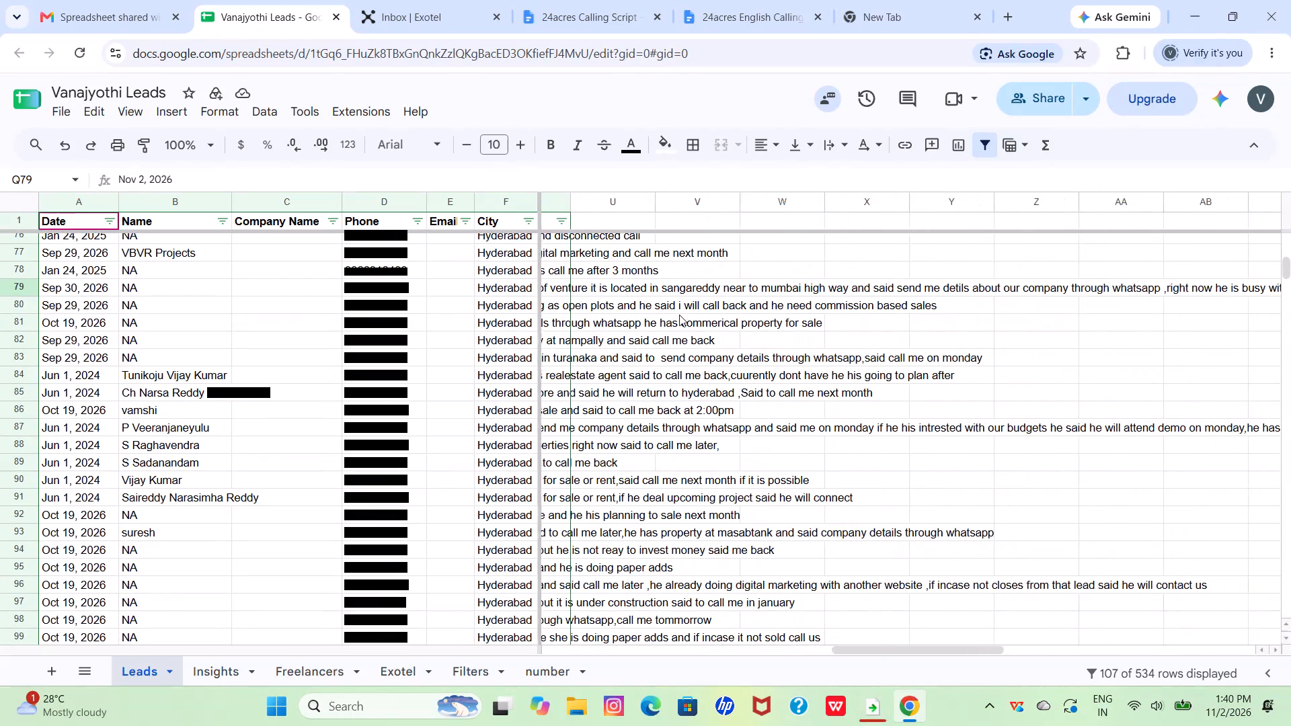
{"action": "scroll", "coordinate": [679, 315], "scroll_direction": "left", "scroll_amount": 3}
{"action": "scroll", "coordinate": [679, 315], "scroll_direction": "right", "scroll_amount": 6}
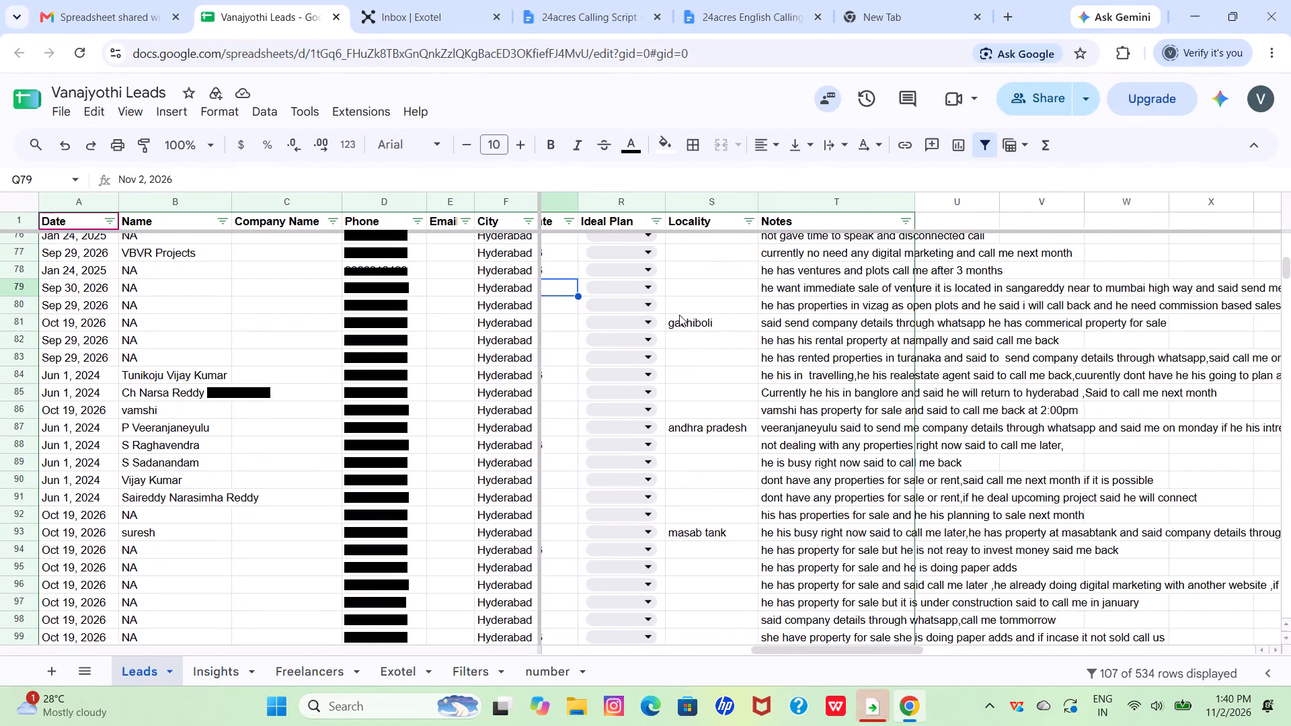
{"action": "scroll", "coordinate": [679, 315], "scroll_direction": "right", "scroll_amount": 3}
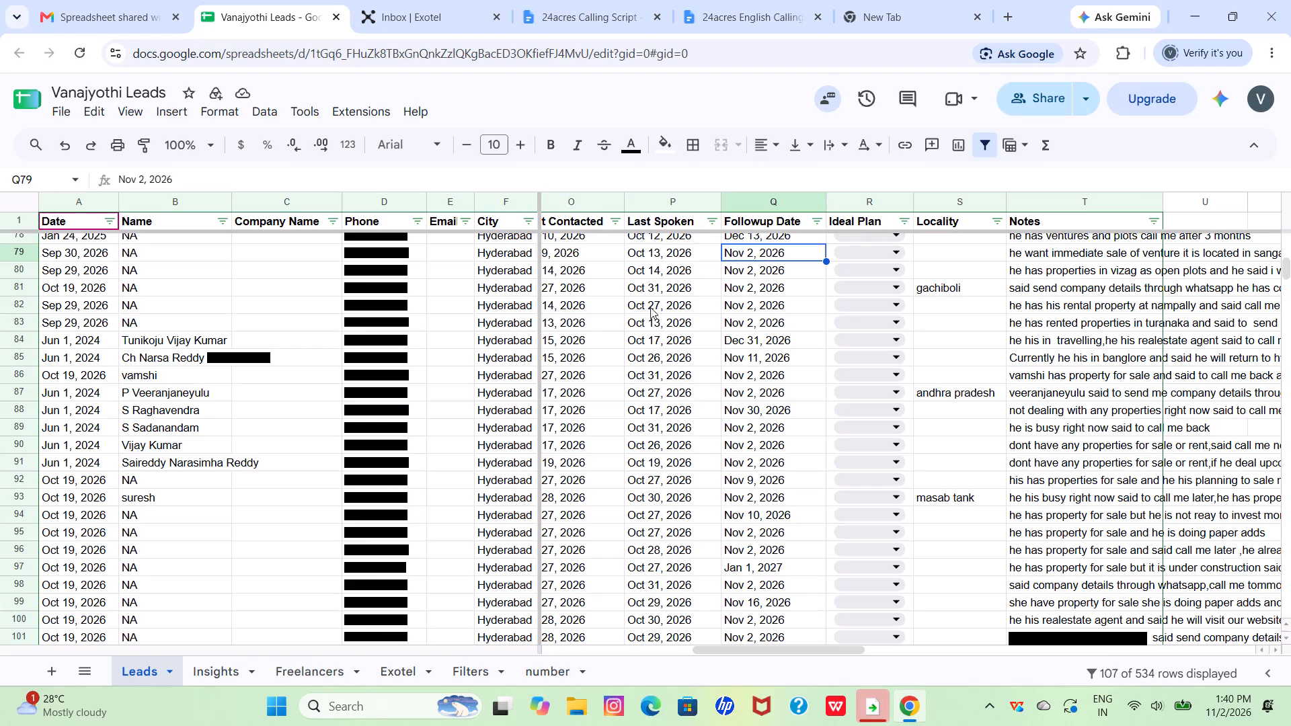
{"action": "left_click", "coordinate": [360, 261]}
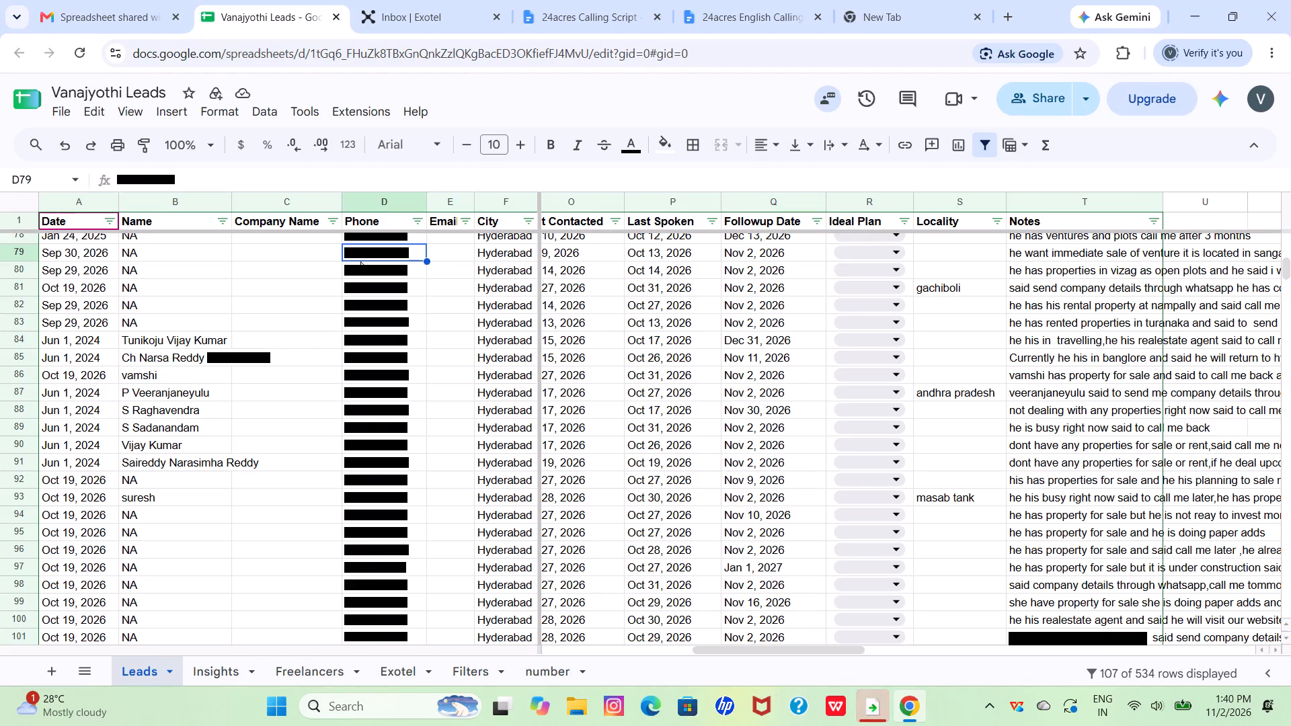
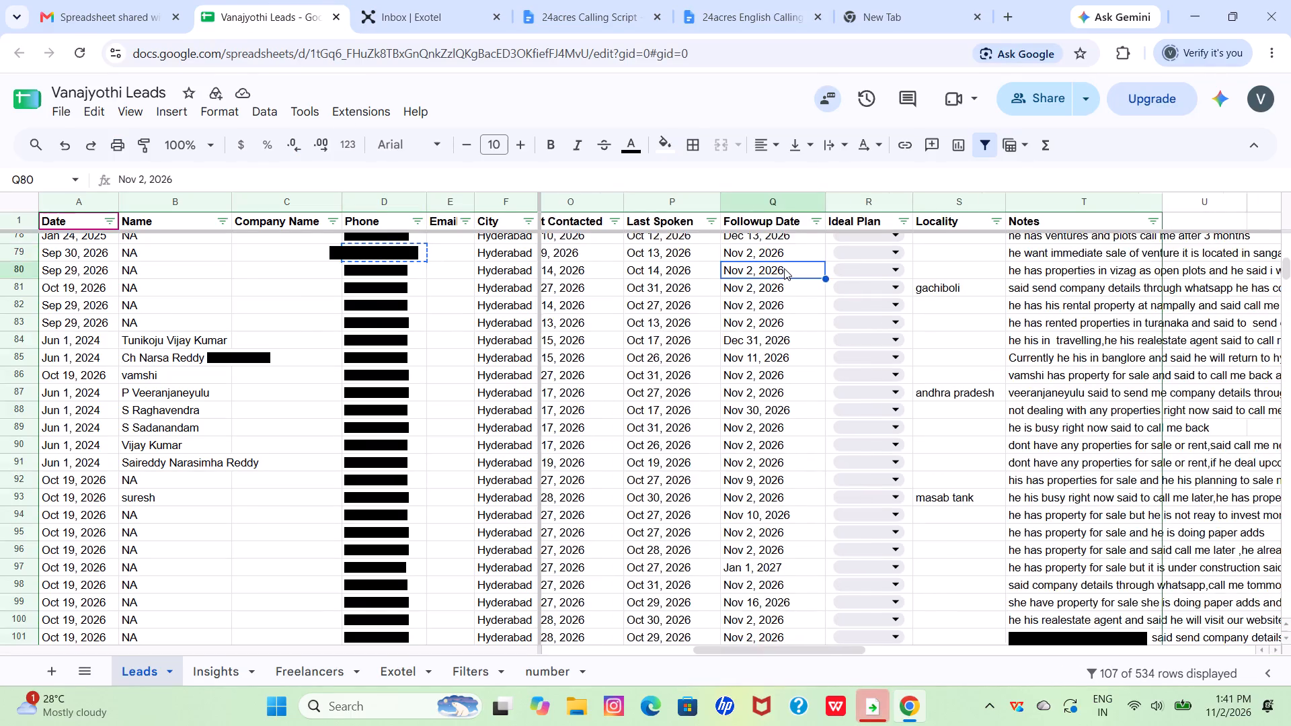
Set the attempt count of the row 79 lead to 4.
{"action": "scroll", "coordinate": [784, 268], "scroll_direction": "left", "scroll_amount": 2}
{"action": "scroll", "coordinate": [784, 268], "scroll_direction": "right", "scroll_amount": 3}
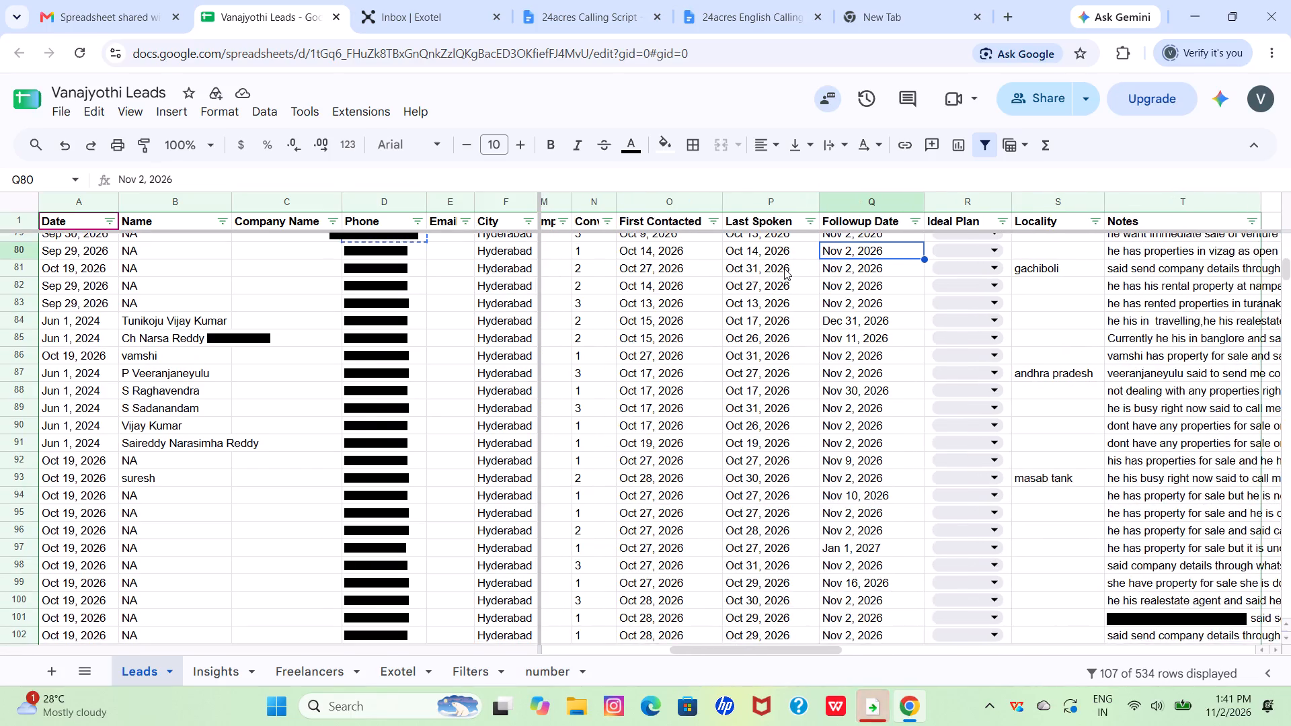
{"action": "scroll", "coordinate": [784, 268], "scroll_direction": "up", "scroll_amount": 1}
{"action": "left_click", "coordinate": [869, 257]}
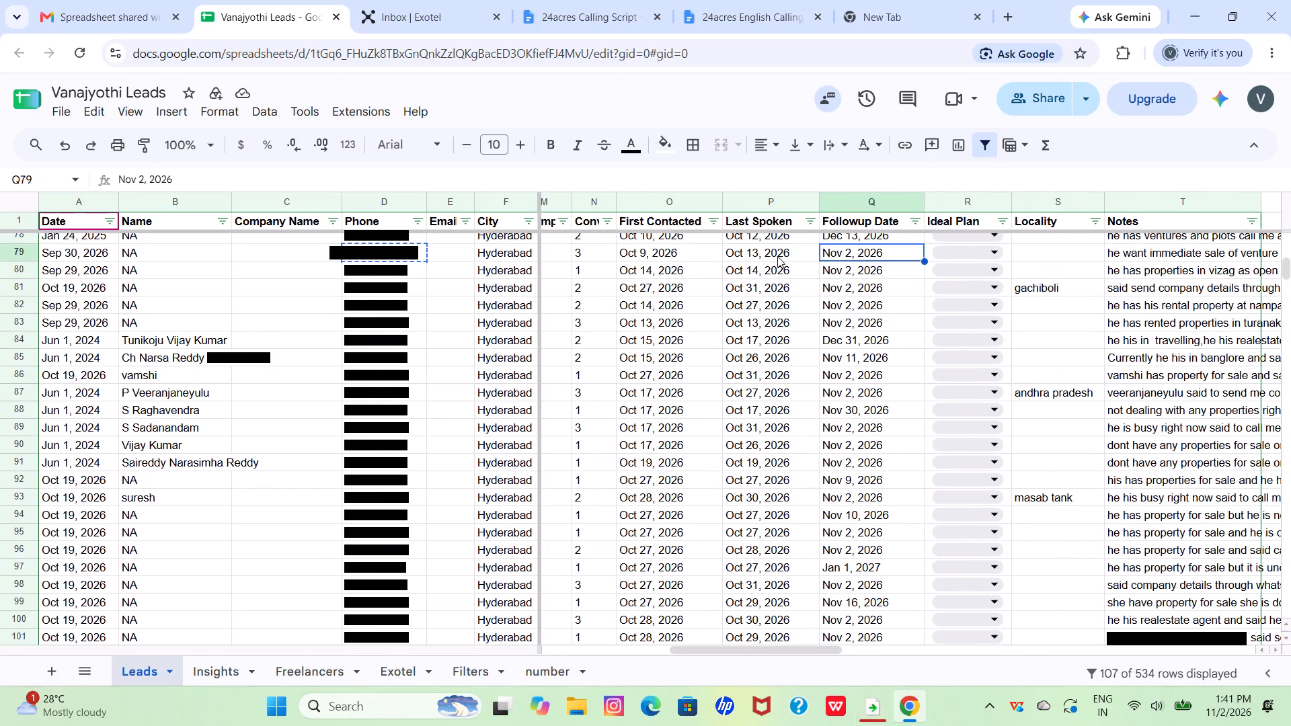
{"action": "left_click", "coordinate": [588, 253]}
{"action": "scroll", "coordinate": [588, 253], "scroll_direction": "right", "scroll_amount": 2}
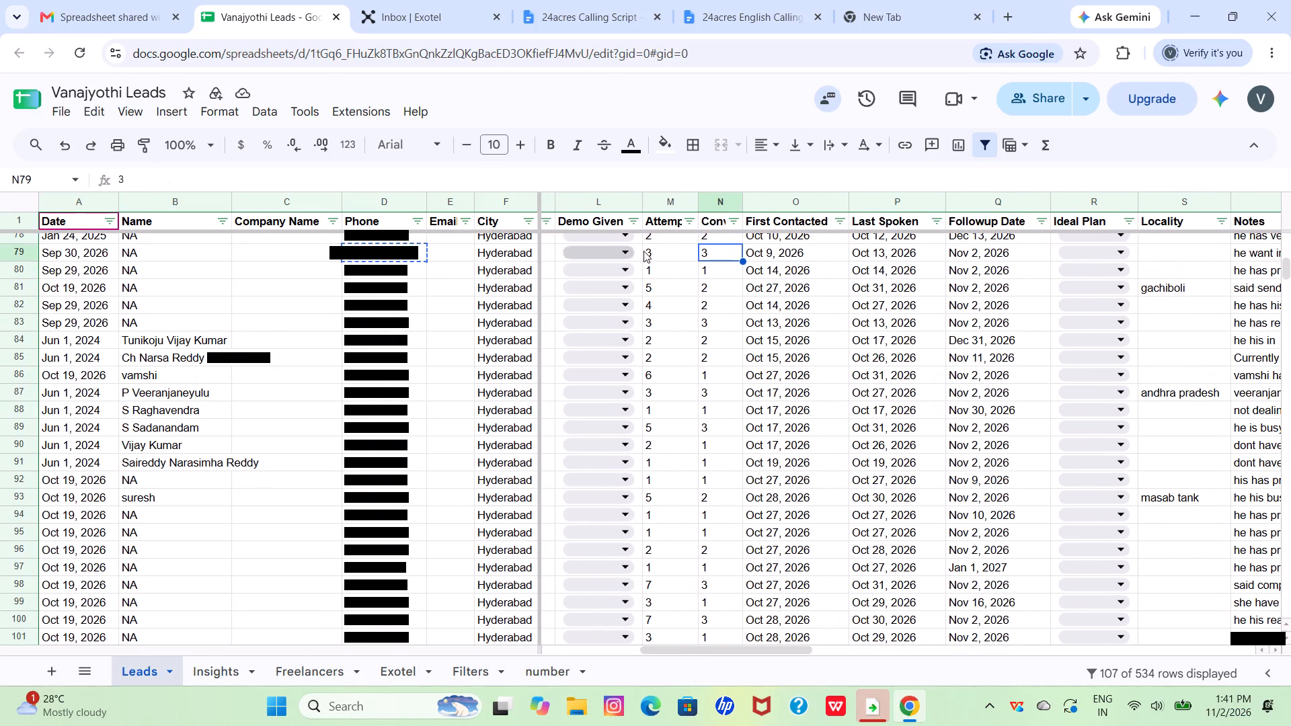
{"action": "left_click", "coordinate": [666, 251]}
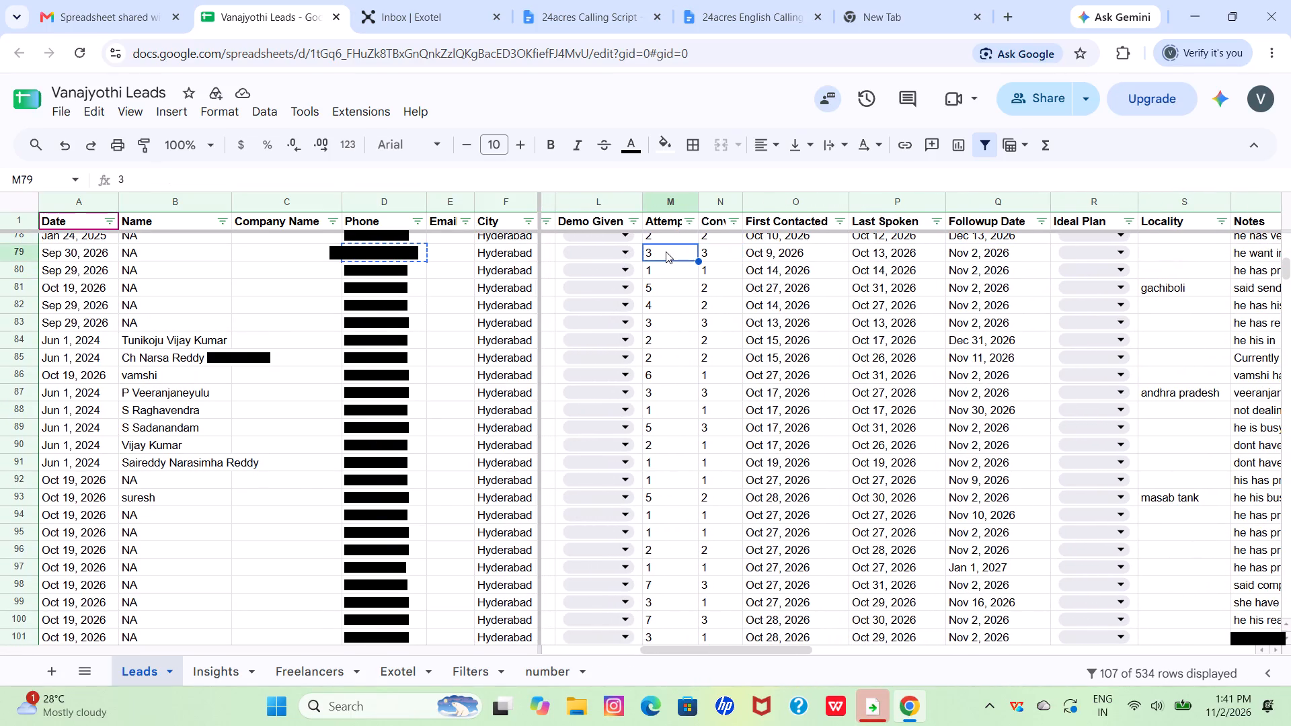
{"action": "key", "text": "4"}
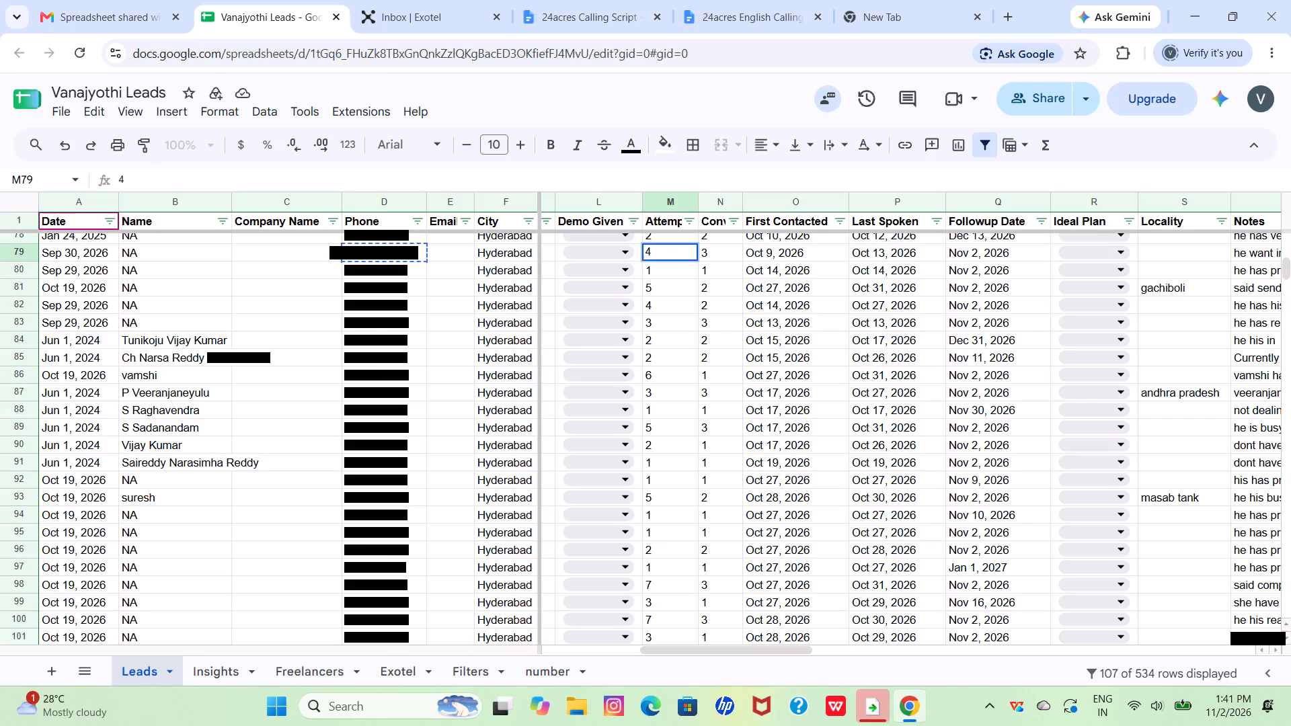
{"action": "left_click", "coordinate": [735, 263]}
Examine the follow-up dates and Notes of the leads in rows 79 and 80, and check the row 80 lead's attempt count.
{"action": "scroll", "coordinate": [735, 263], "scroll_direction": "left", "scroll_amount": 3}
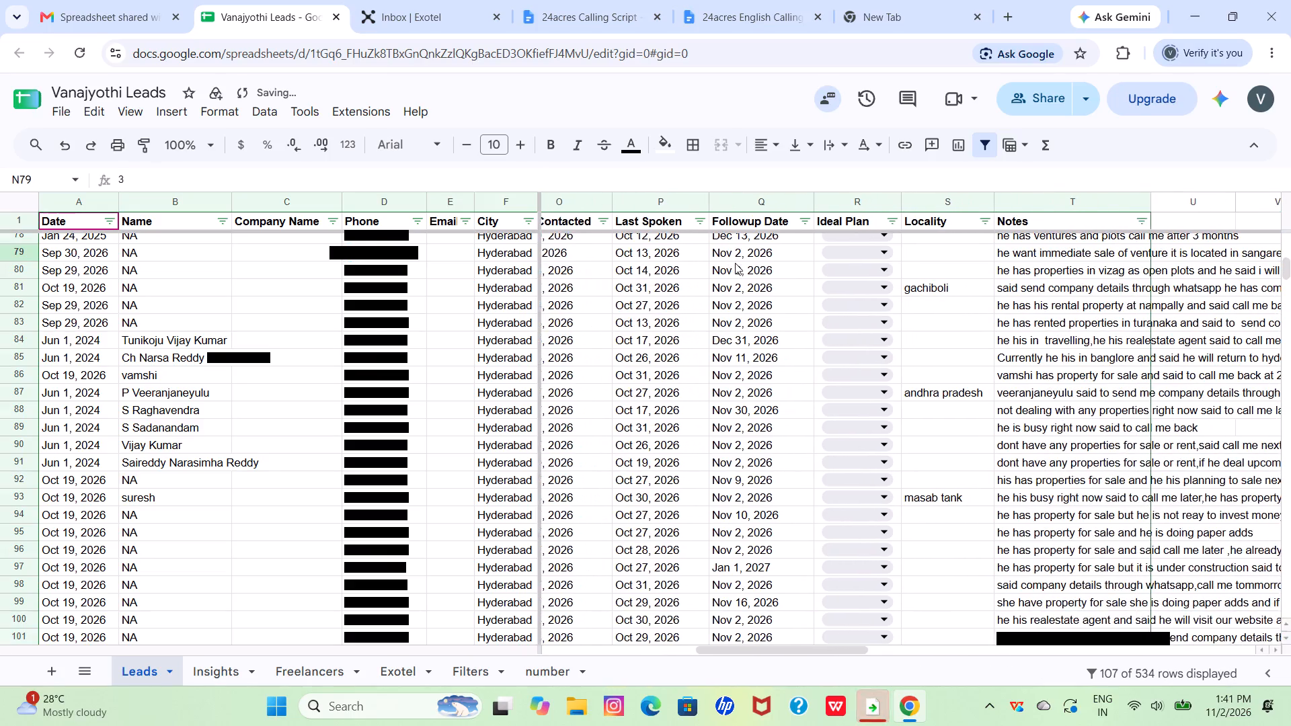
{"action": "scroll", "coordinate": [735, 263], "scroll_direction": "left", "scroll_amount": 3}
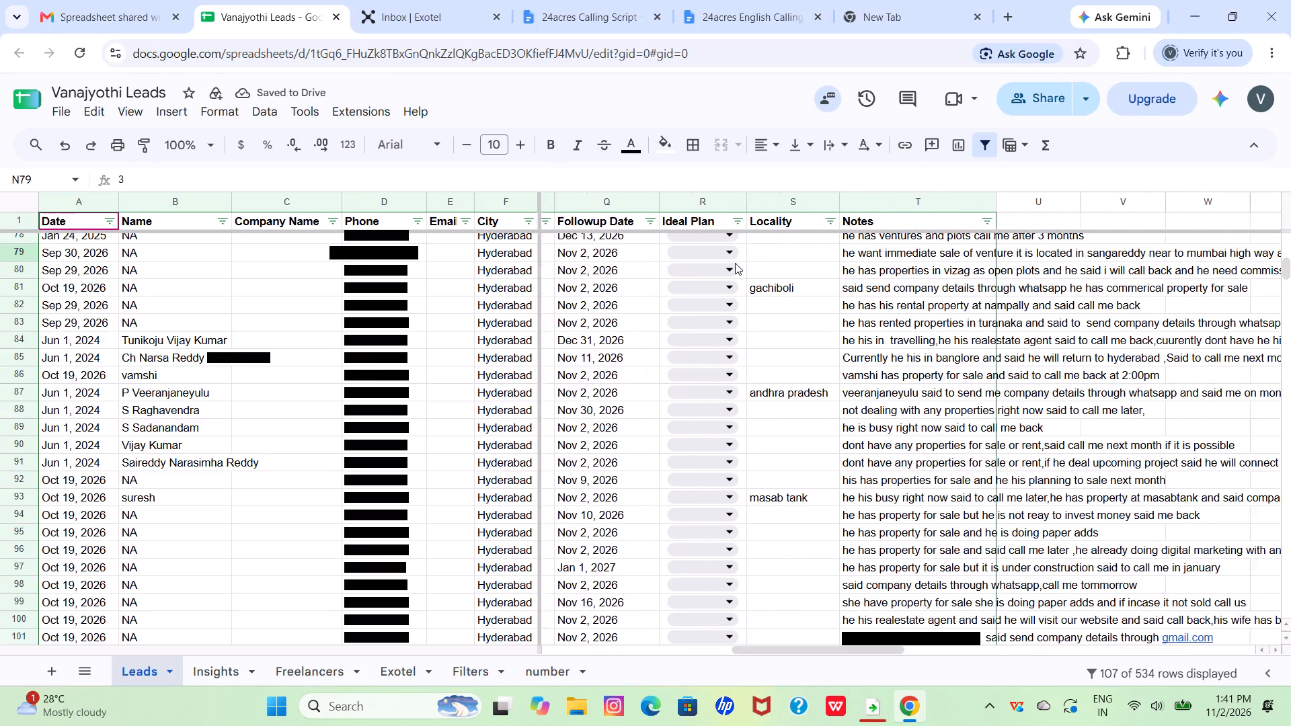
{"action": "scroll", "coordinate": [735, 263], "scroll_direction": "left", "scroll_amount": 1}
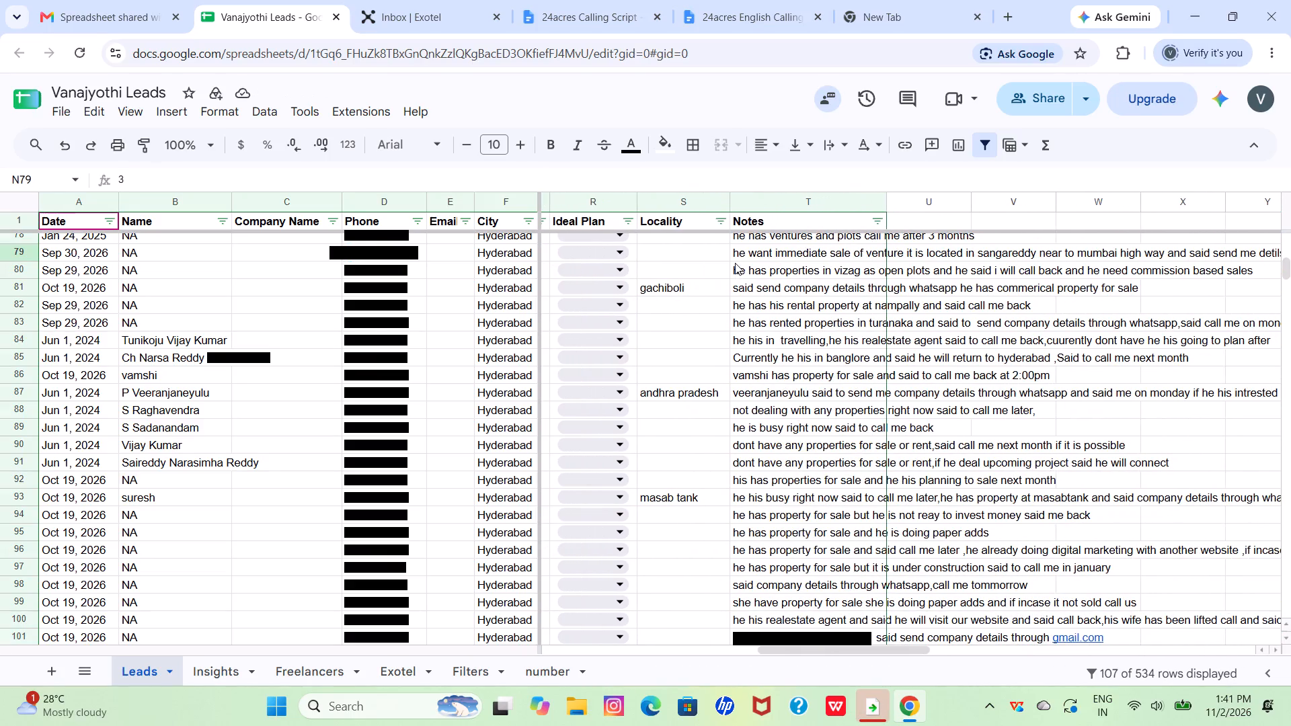
{"action": "scroll", "coordinate": [735, 263], "scroll_direction": "right", "scroll_amount": 2}
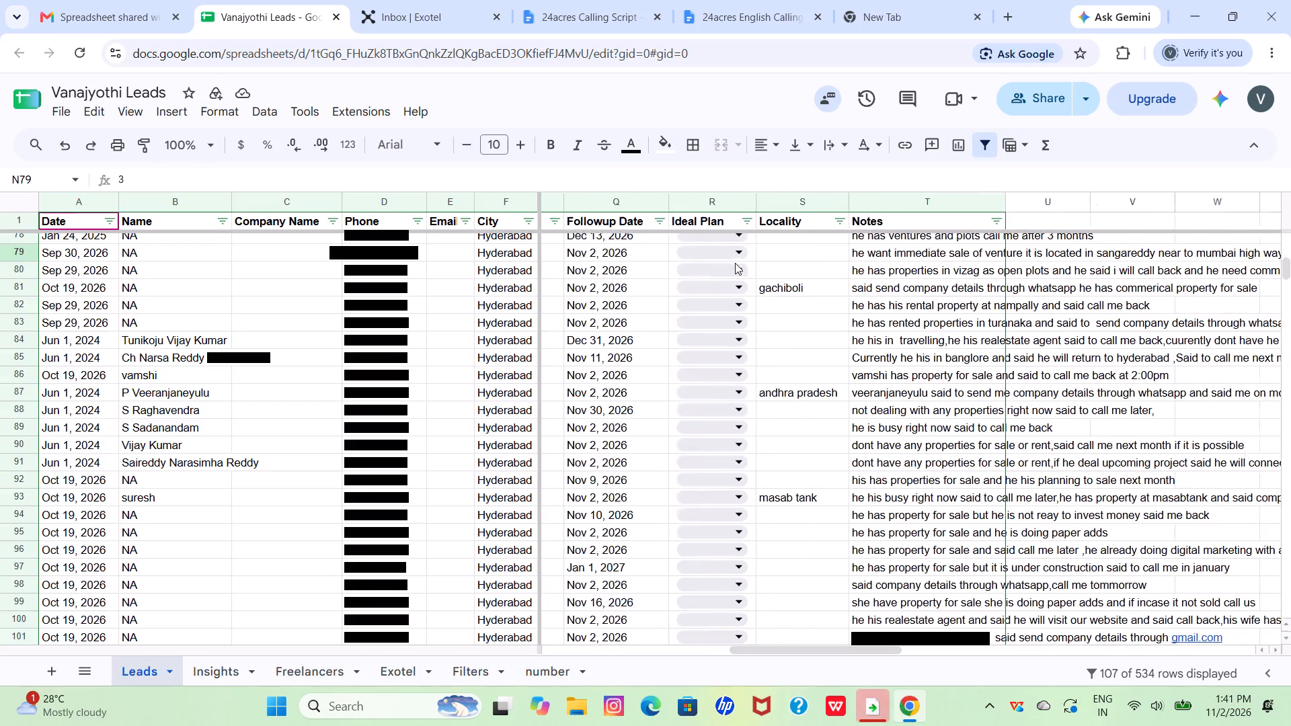
{"action": "scroll", "coordinate": [735, 263], "scroll_direction": "right", "scroll_amount": 5}
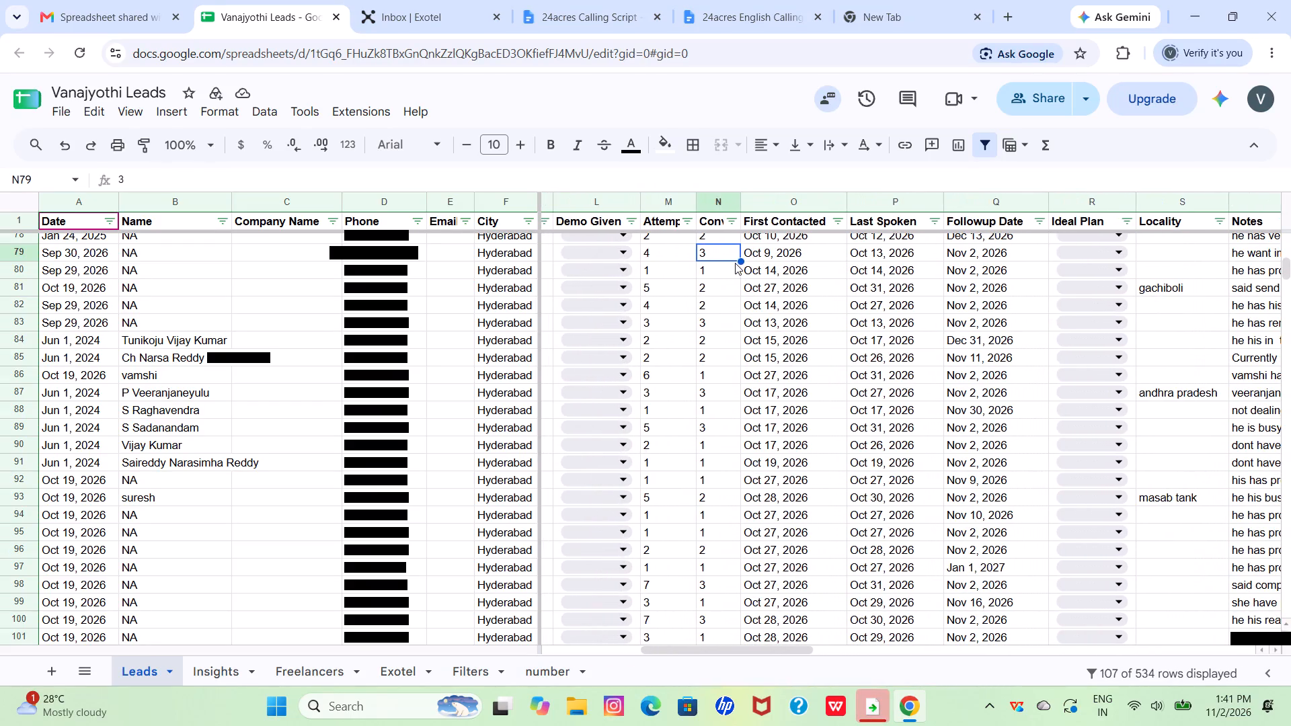
{"action": "left_click", "coordinate": [659, 269]}
{"action": "scroll", "coordinate": [659, 269], "scroll_direction": "left", "scroll_amount": 3}
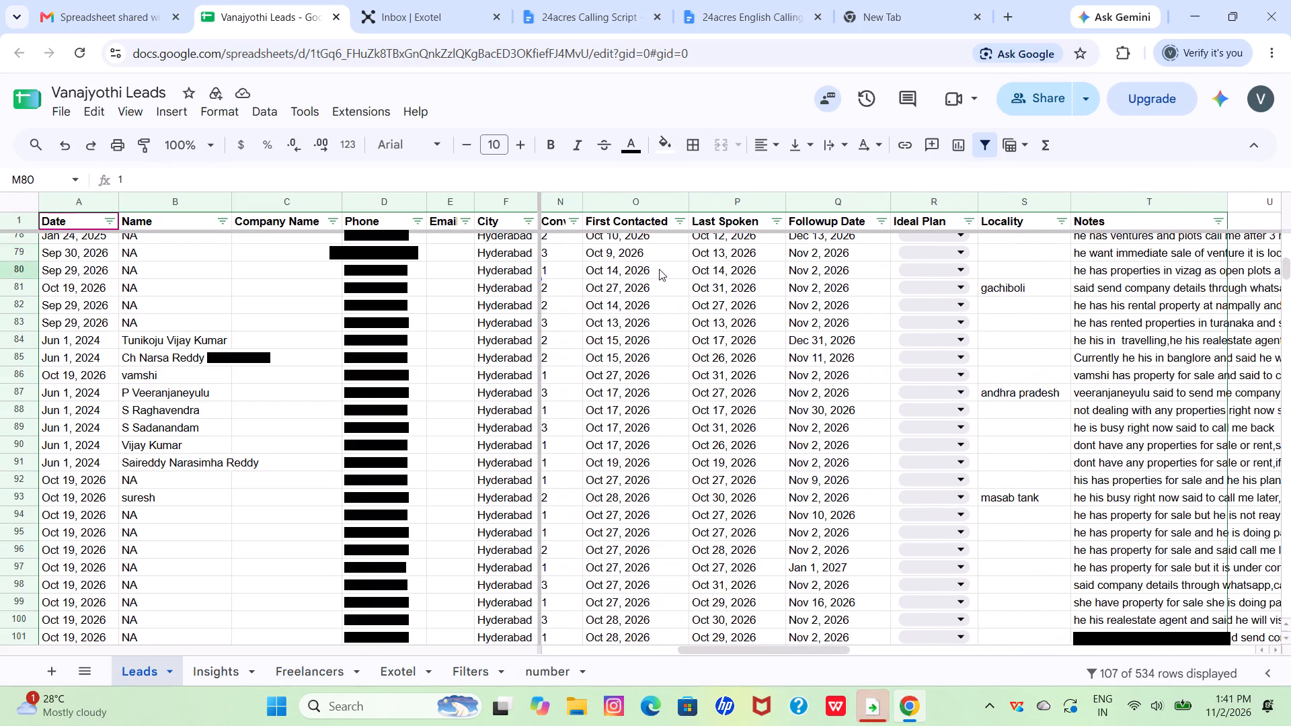
{"action": "scroll", "coordinate": [659, 269], "scroll_direction": "left", "scroll_amount": 5}
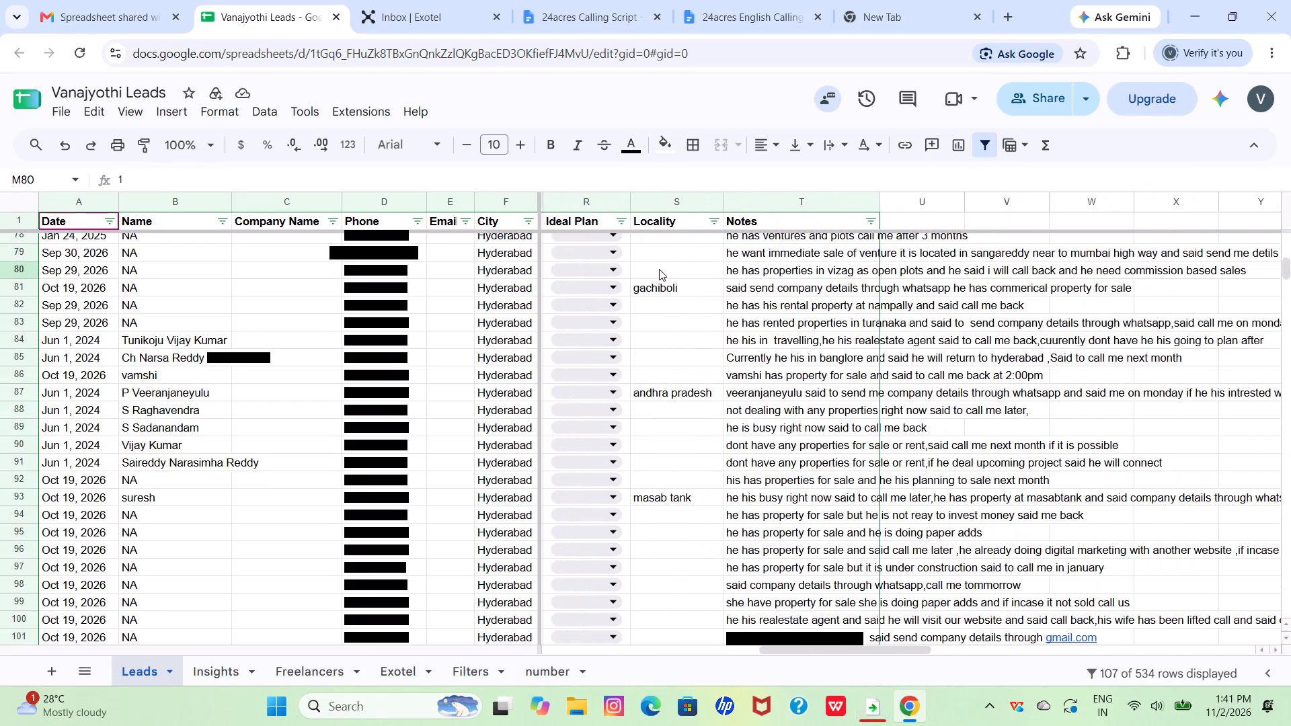
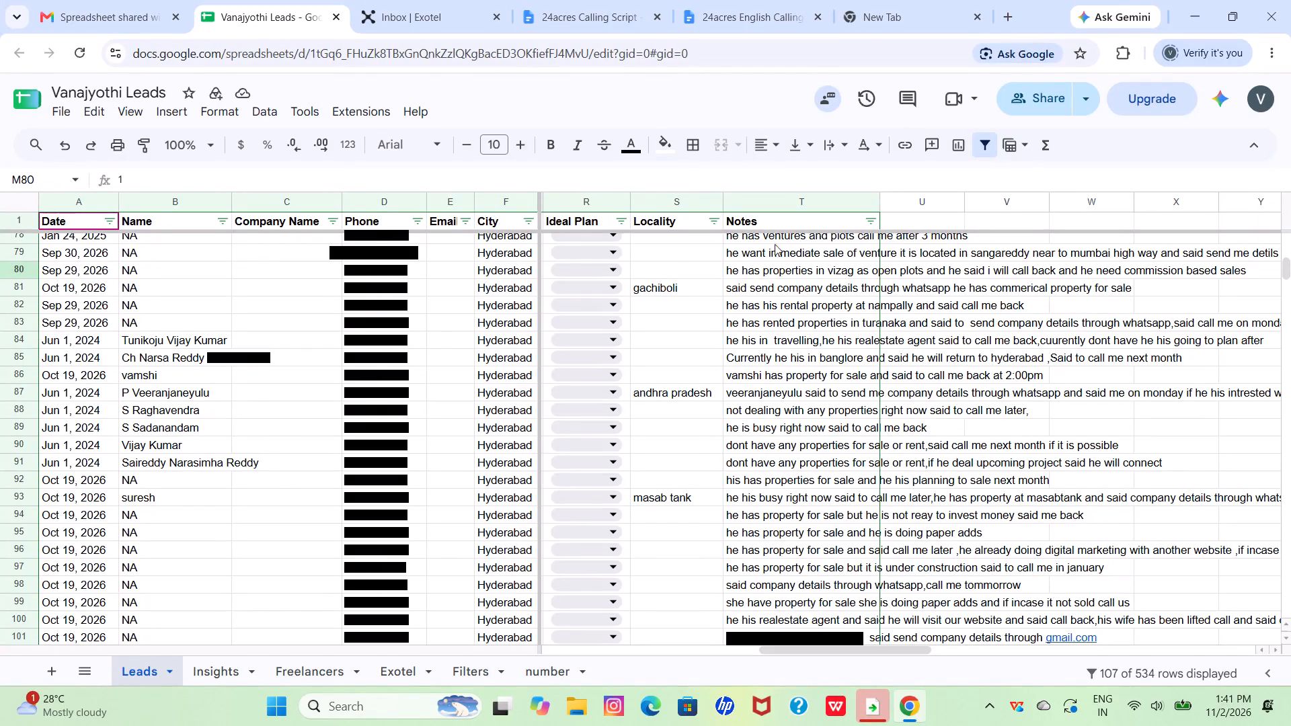
Set the Last Spoken date of the row 79 lead to Nov 2, 2026.
{"action": "scroll", "coordinate": [733, 254], "scroll_direction": "left", "scroll_amount": 5}
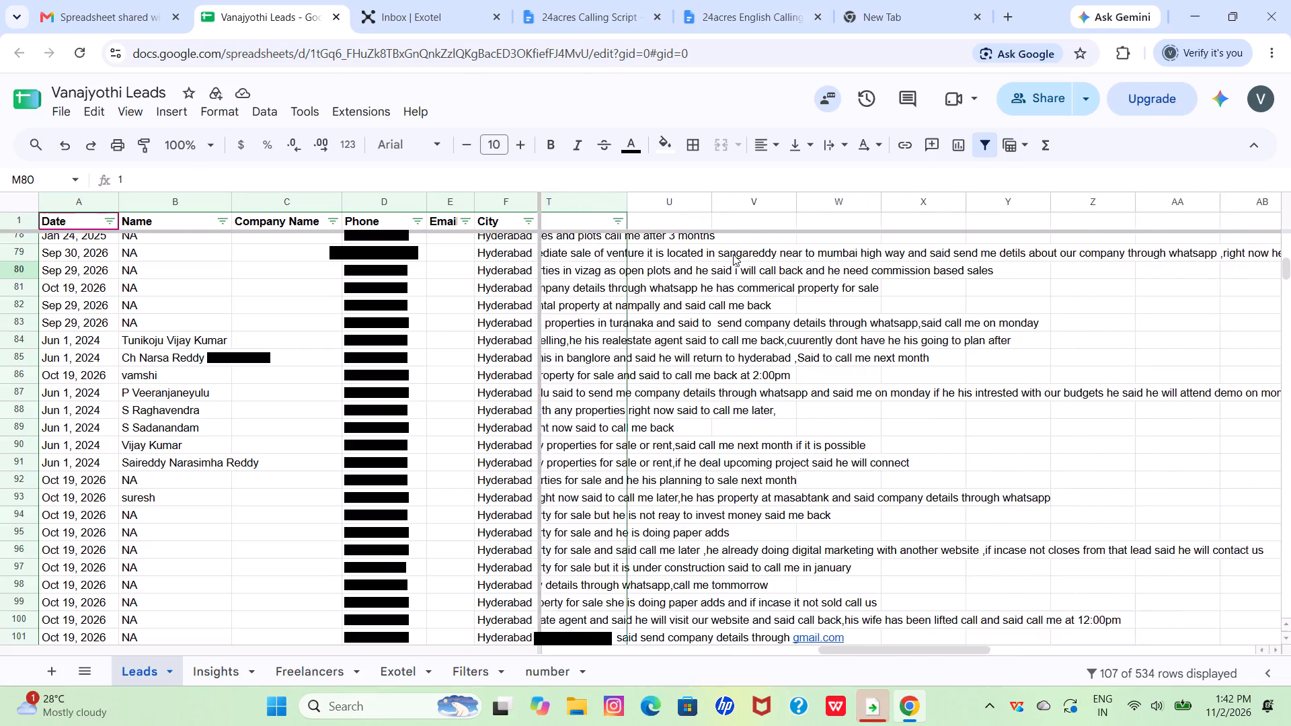
{"action": "scroll", "coordinate": [733, 254], "scroll_direction": "left", "scroll_amount": 2}
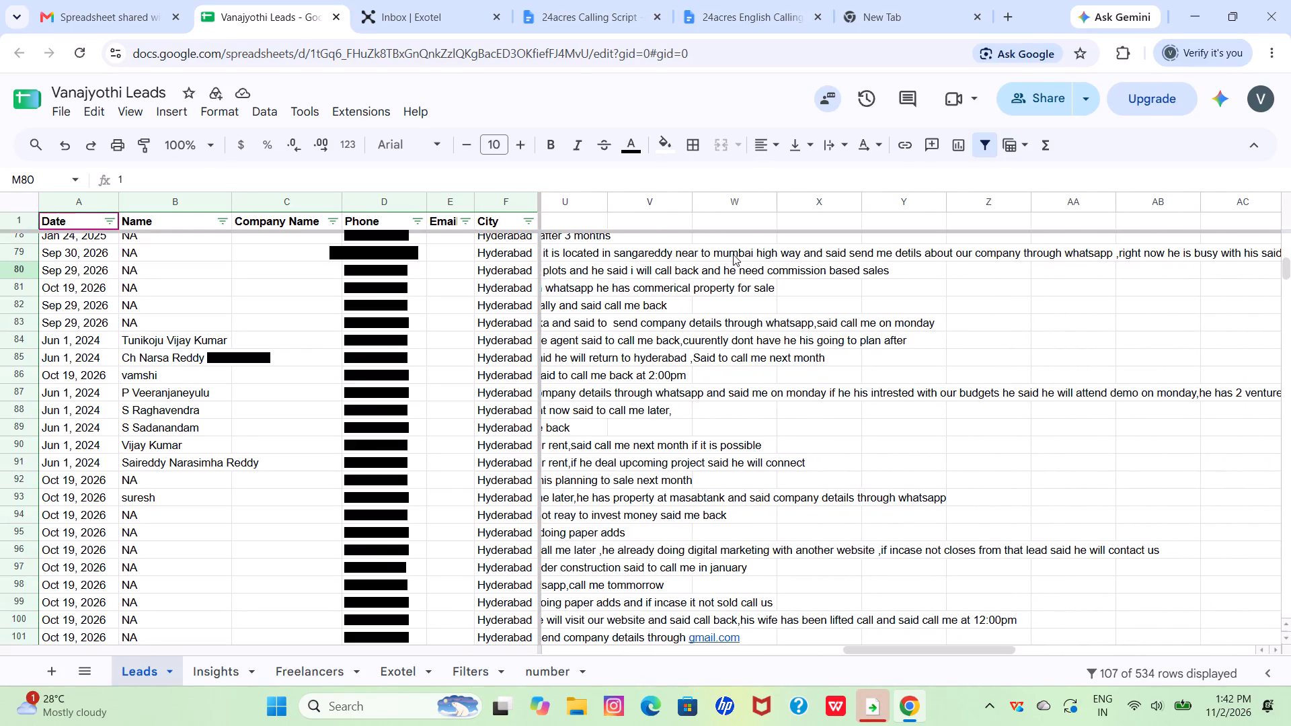
{"action": "scroll", "coordinate": [733, 254], "scroll_direction": "right", "scroll_amount": 3}
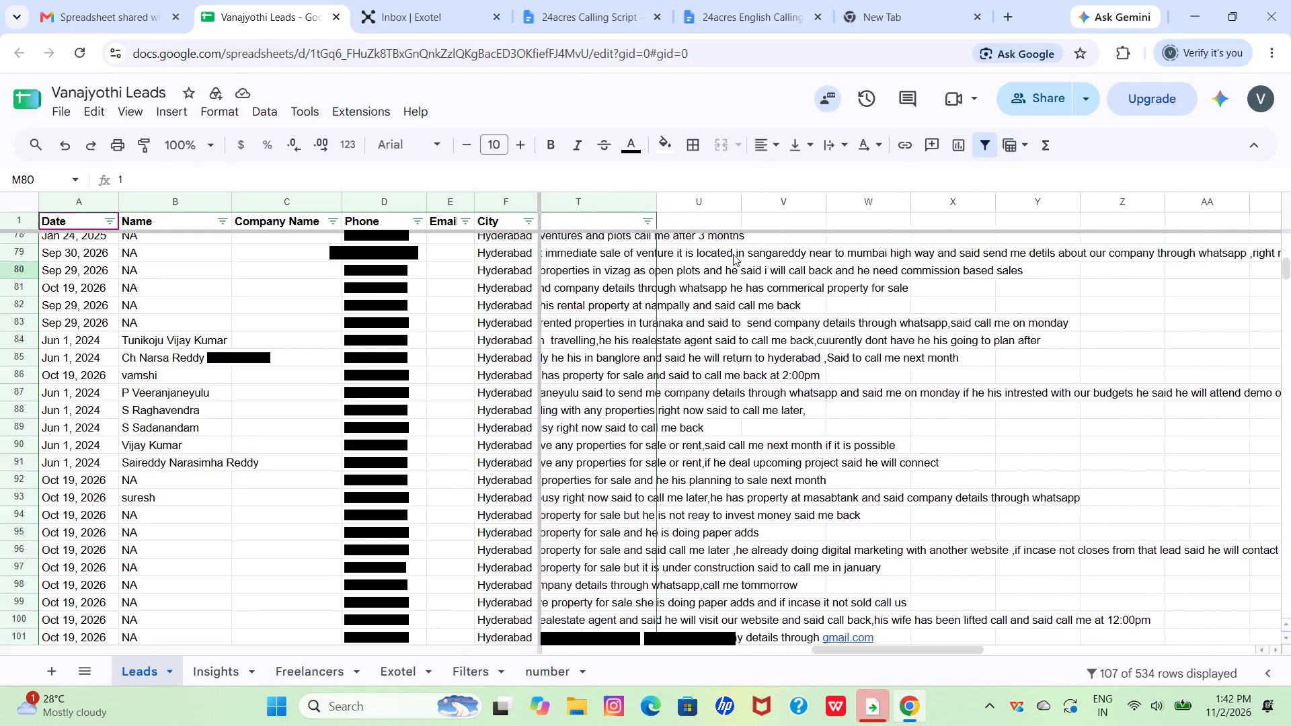
{"action": "scroll", "coordinate": [733, 254], "scroll_direction": "right", "scroll_amount": 4}
{"action": "left_click", "coordinate": [705, 254]}
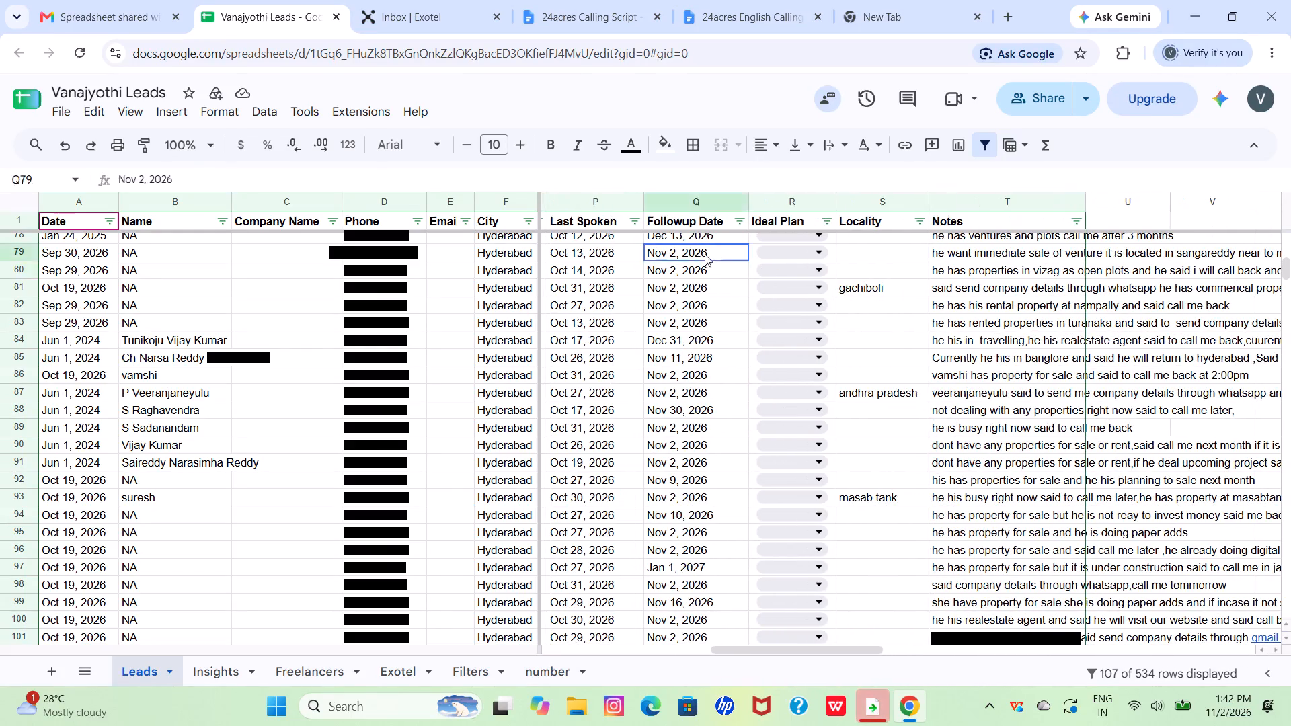
{"action": "scroll", "coordinate": [705, 254], "scroll_direction": "right", "scroll_amount": 1}
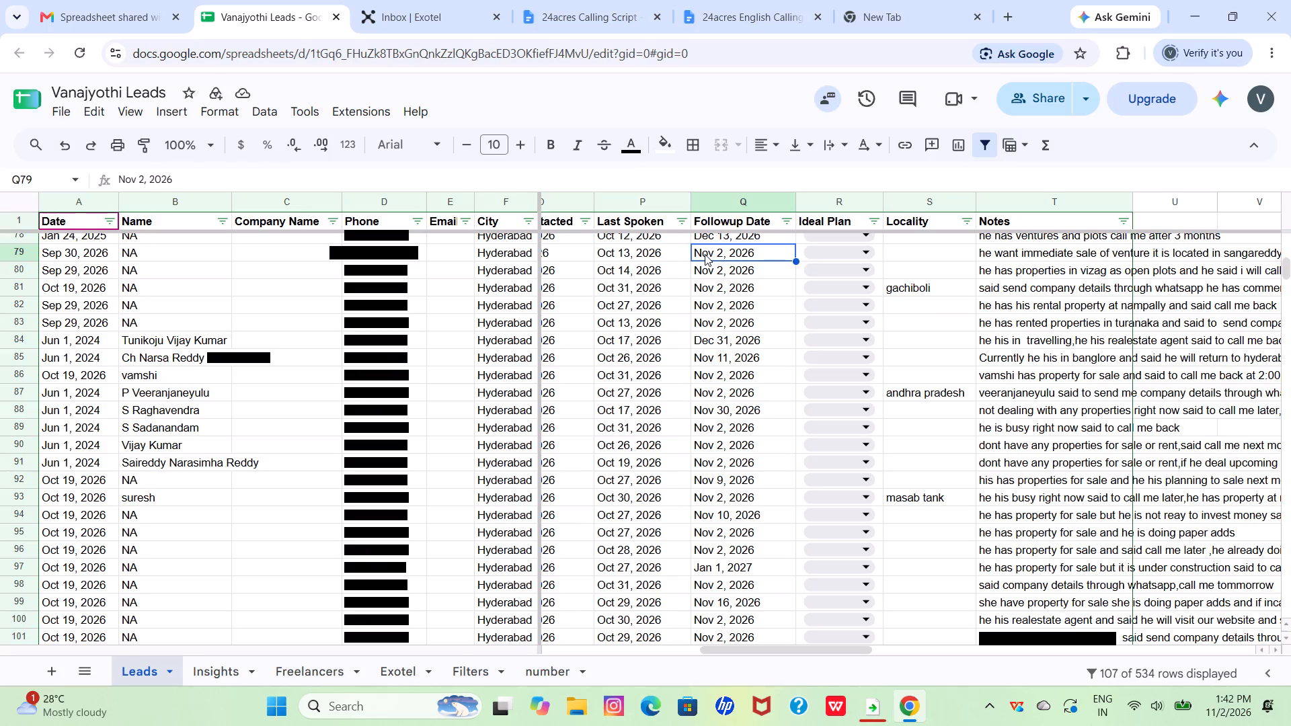
{"action": "double_click", "coordinate": [633, 256]}
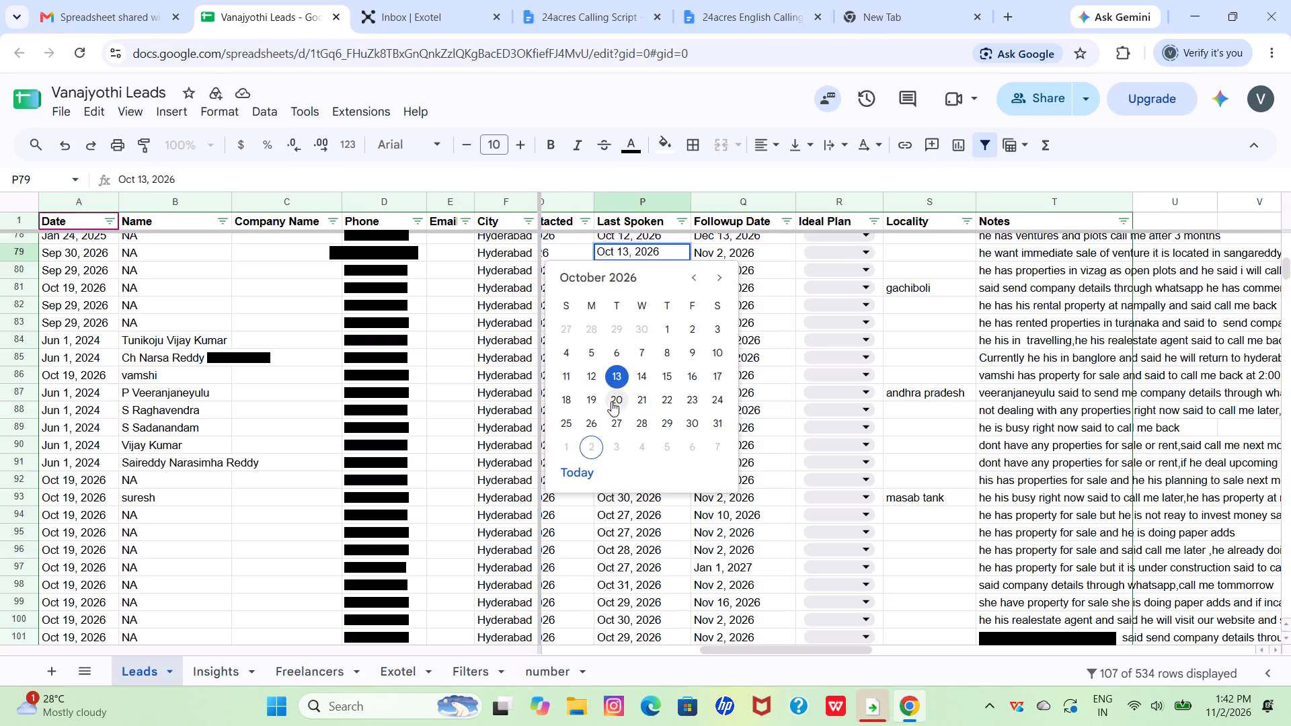
{"action": "left_click", "coordinate": [594, 448]}
Set the conversation count of the row 79 lead to 4.
{"action": "scroll", "coordinate": [594, 448], "scroll_direction": "right", "scroll_amount": 3}
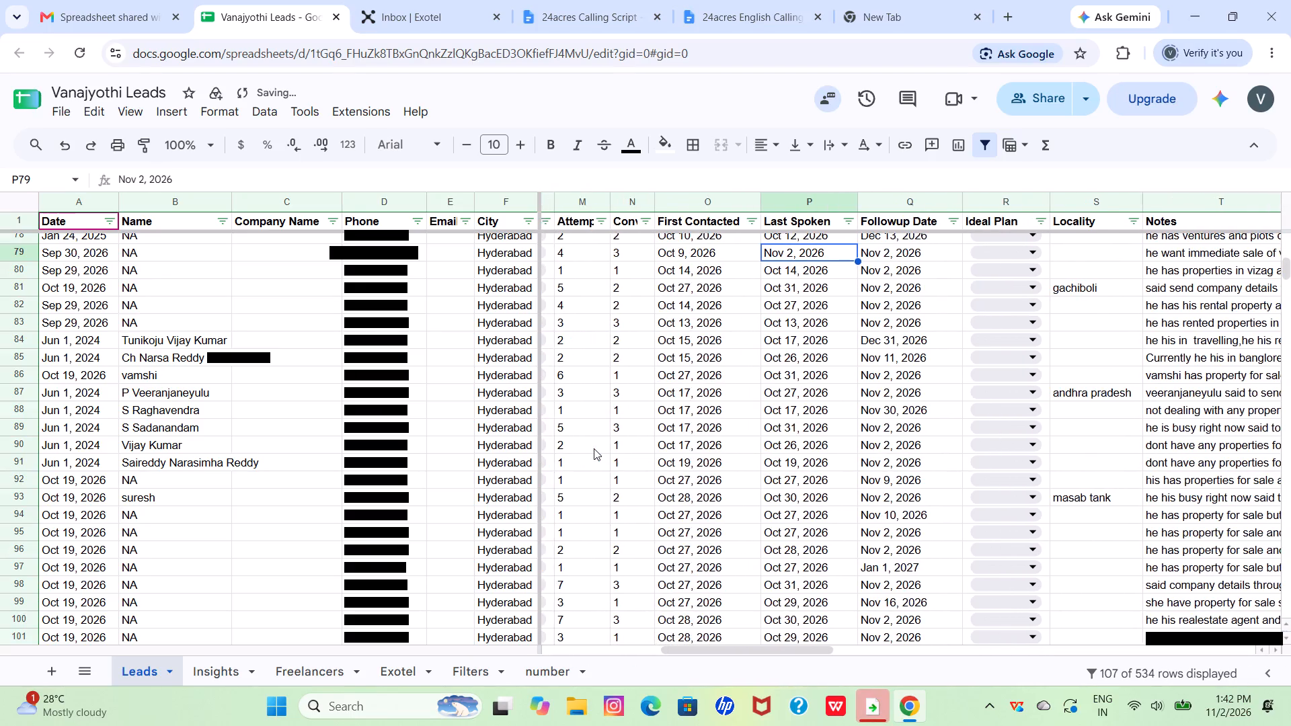
{"action": "scroll", "coordinate": [594, 448], "scroll_direction": "right", "scroll_amount": 2}
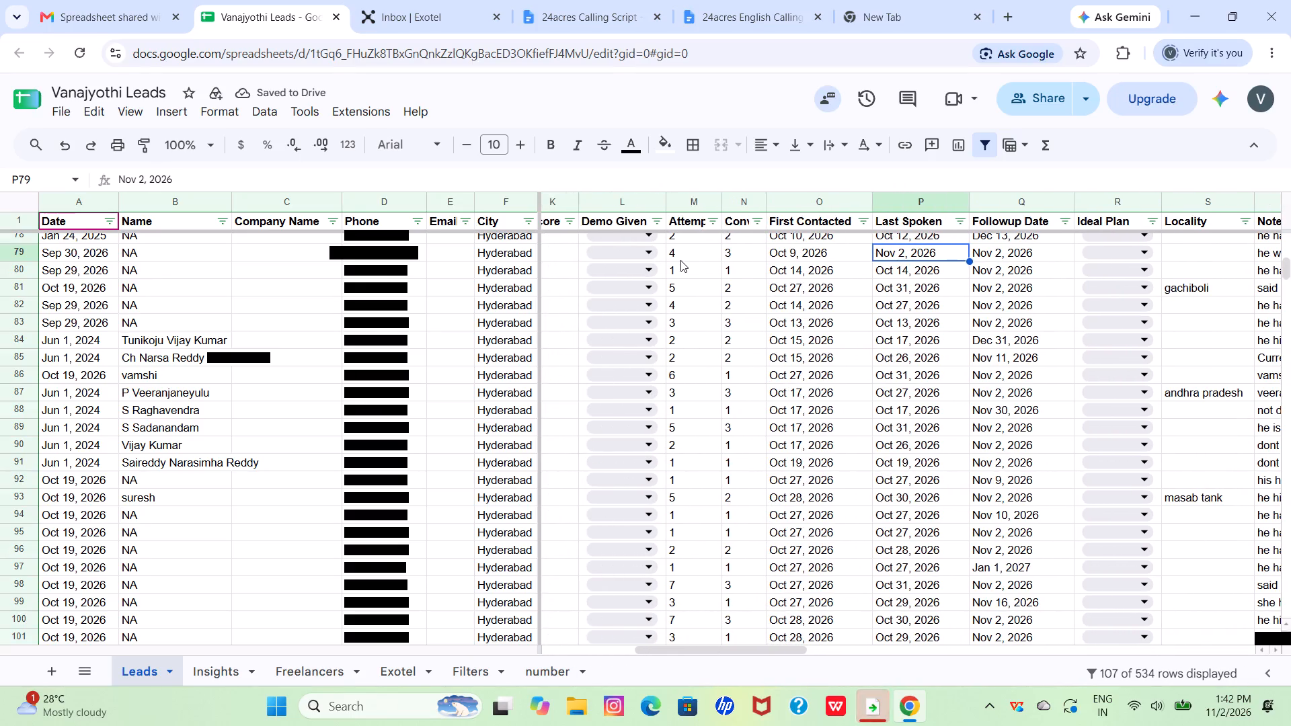
{"action": "left_click", "coordinate": [755, 257]}
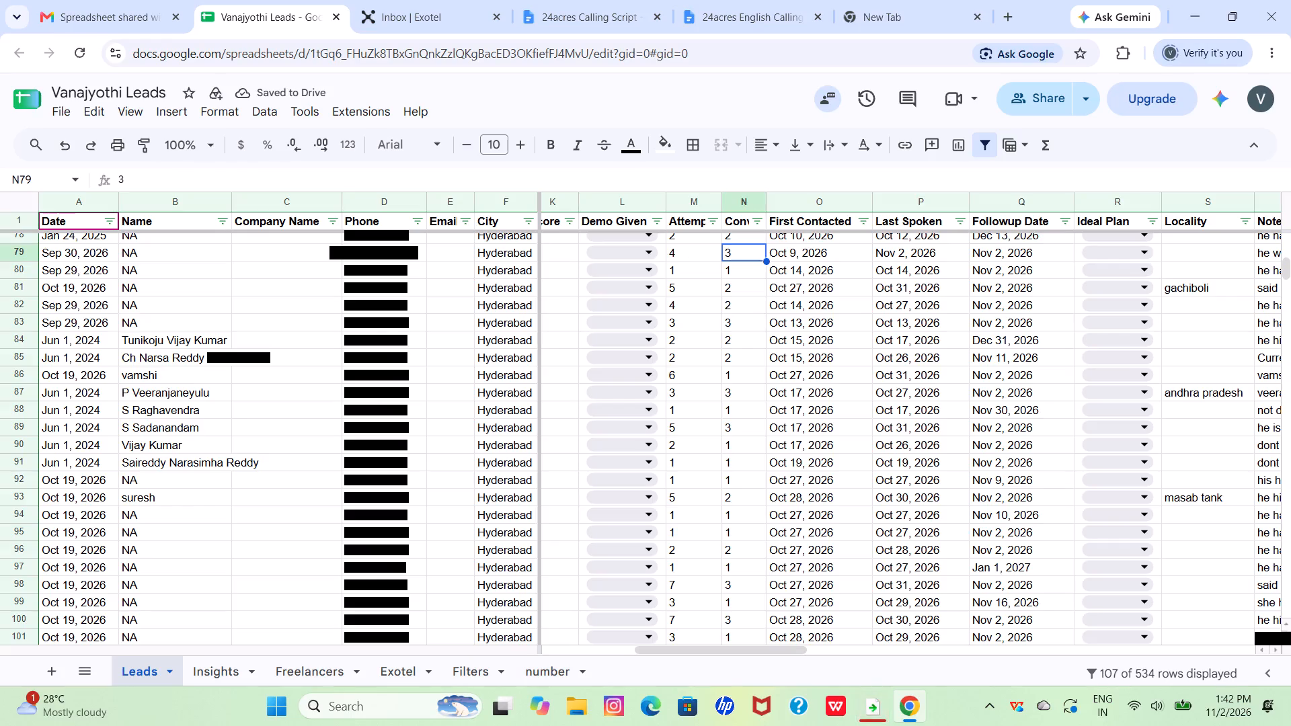
{"action": "key", "text": "4"}
{"action": "left_click", "coordinate": [798, 257]}
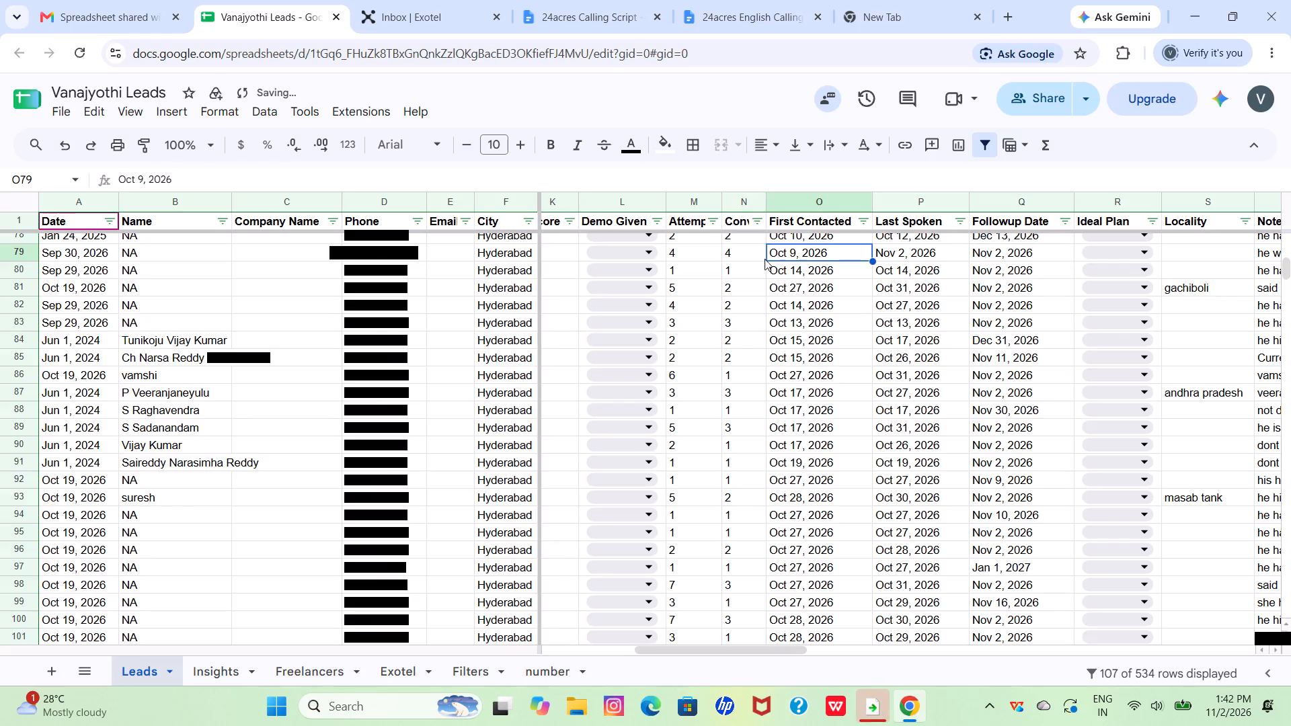
Copy the row 79 lead's phone number and begin switching to another application.
{"action": "left_click", "coordinate": [181, 249]}
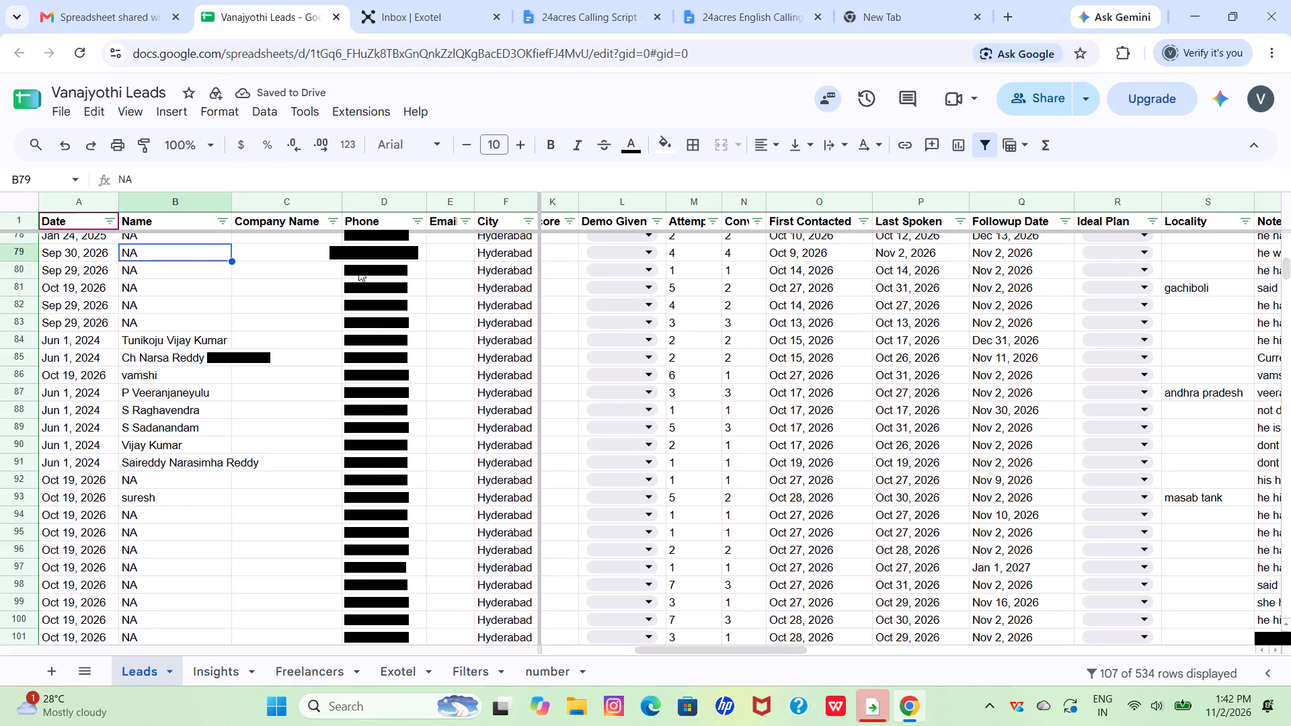
{"action": "left_click", "coordinate": [387, 257]}
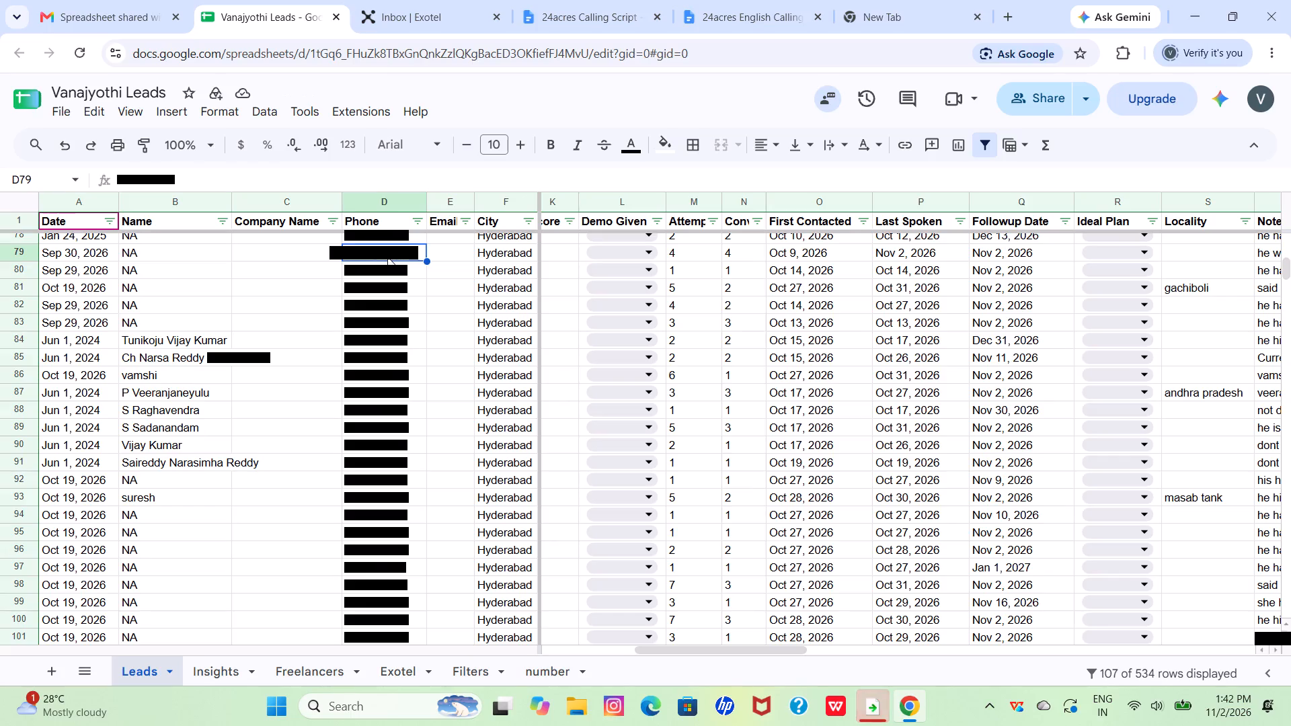
{"action": "key", "text": "ctrl+c"}
{"action": "left_click", "coordinate": [279, 707]}
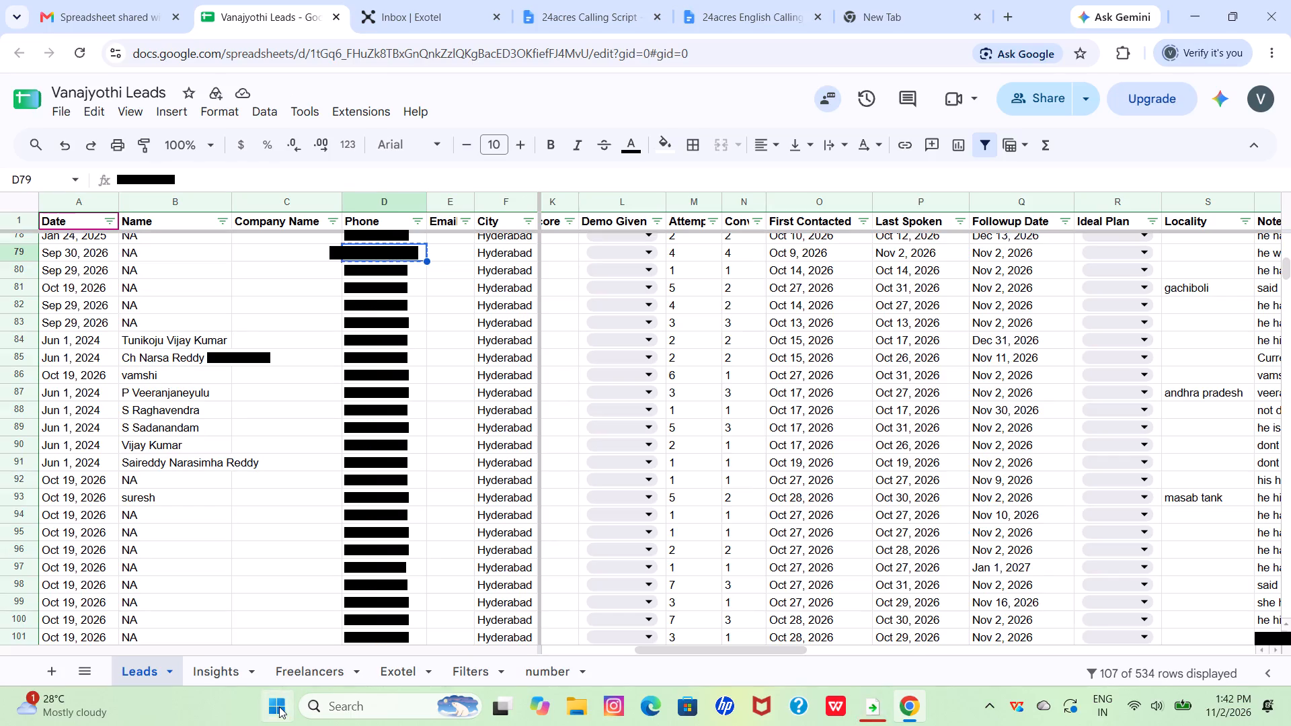
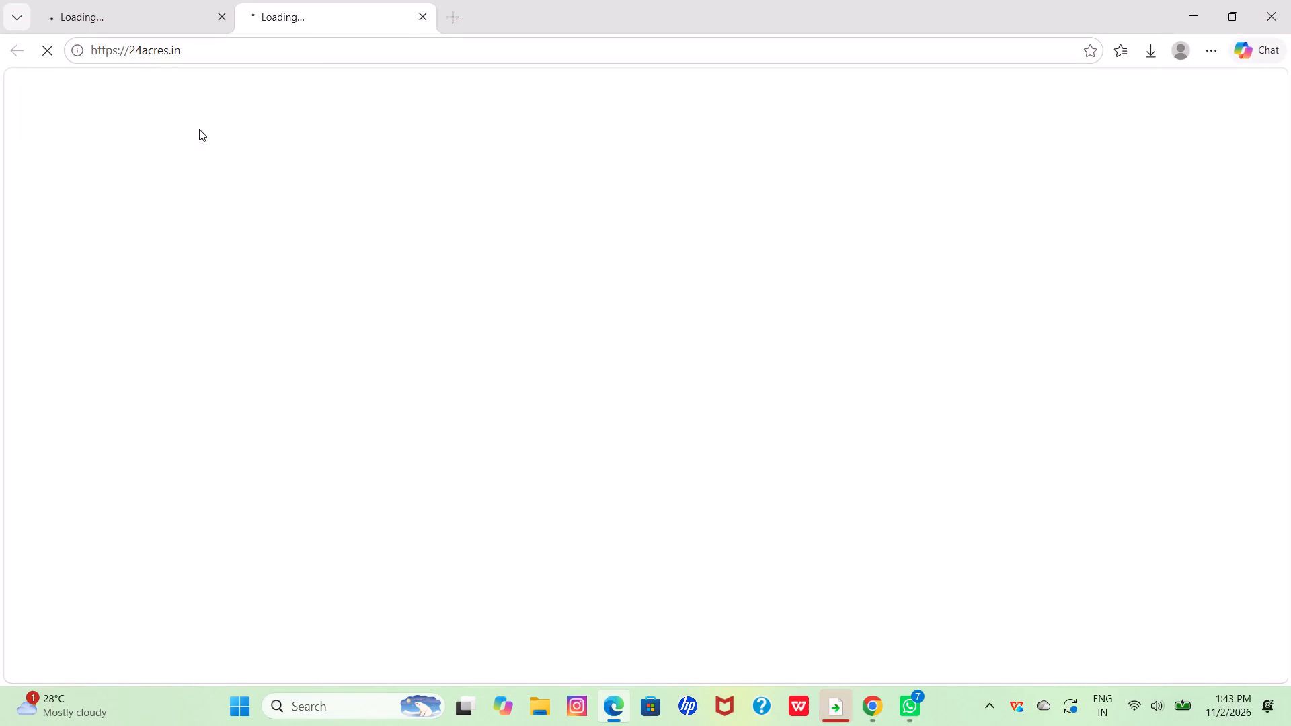
{"action": "double_click", "coordinate": [99, 52]}
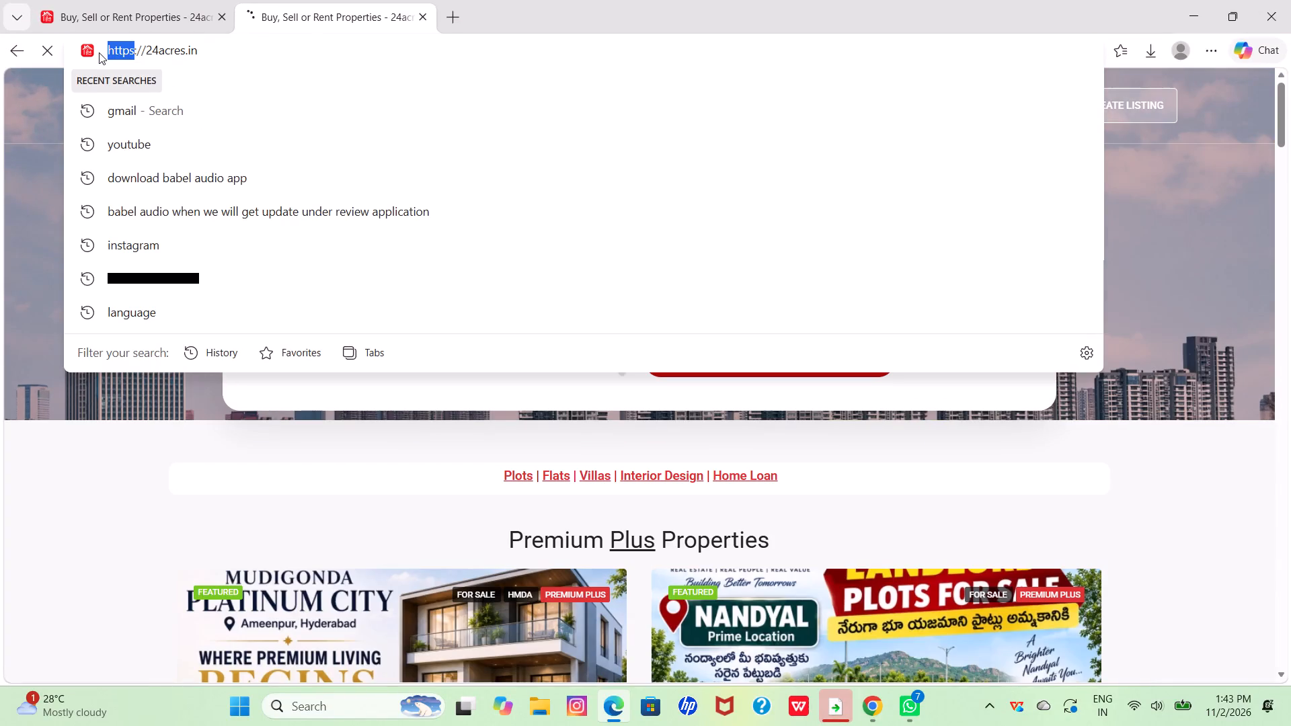
{"action": "left_click", "coordinate": [214, 35]}
{"action": "left_click", "coordinate": [197, 58]}
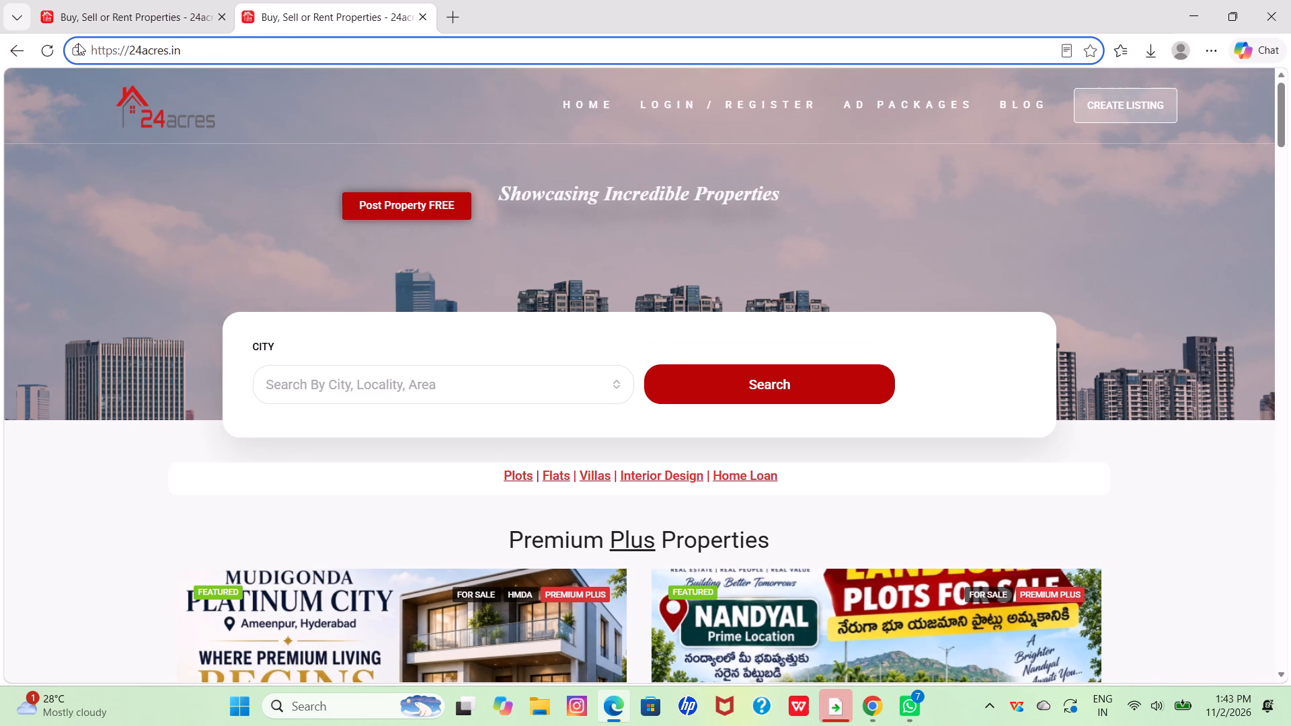
{"action": "double_click", "coordinate": [93, 47]}
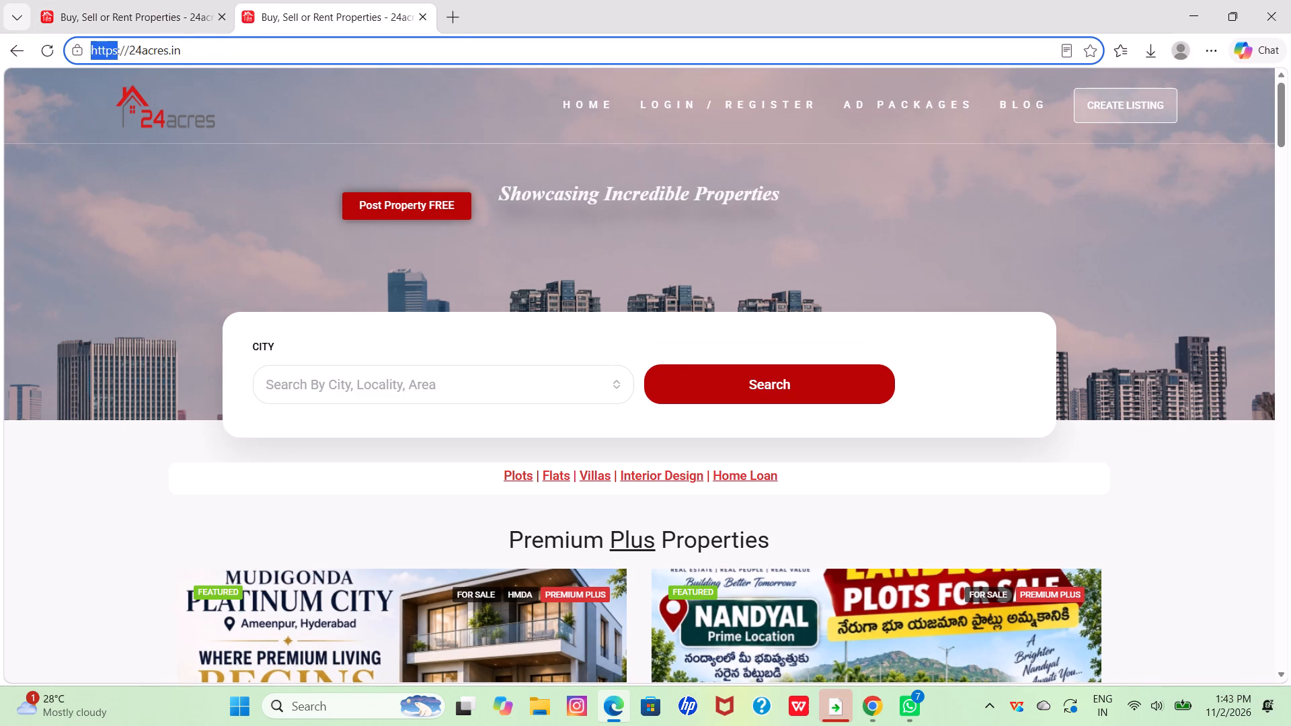
{"action": "left_click", "coordinate": [189, 49]}
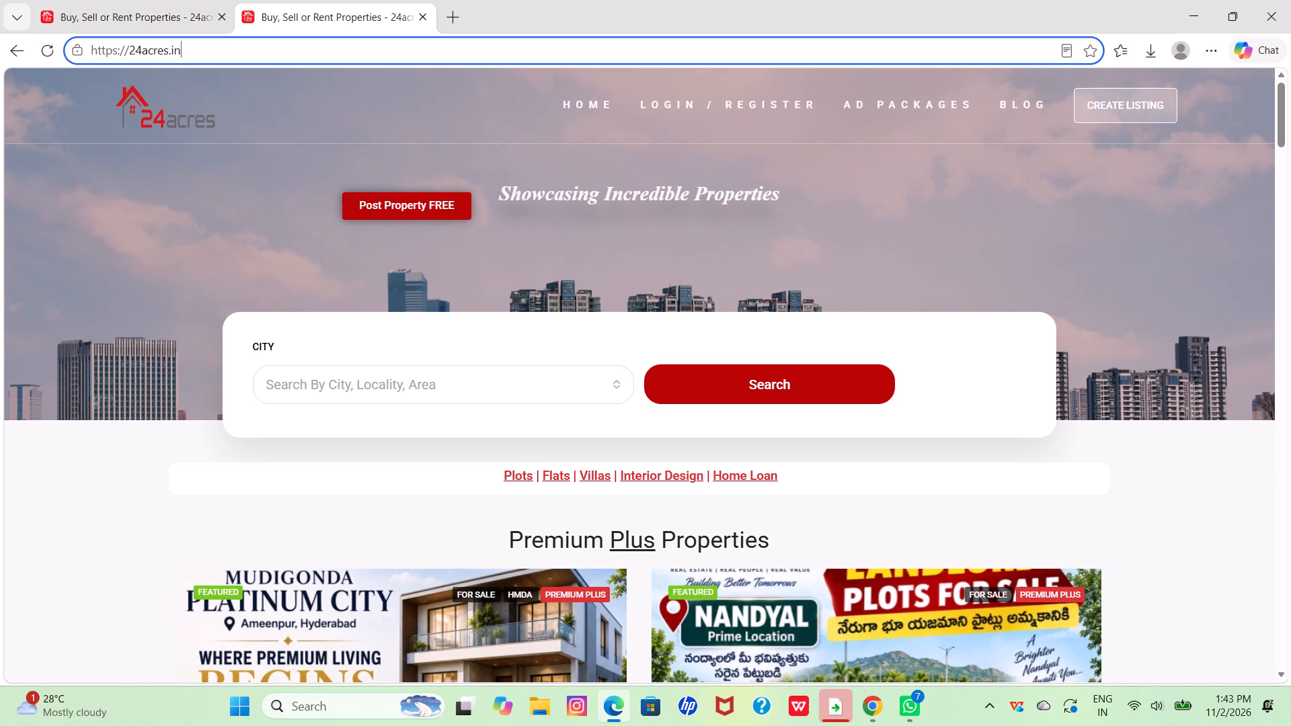
{"action": "triple_click", "coordinate": [96, 47]}
{"action": "key", "text": "ctrl+c"}
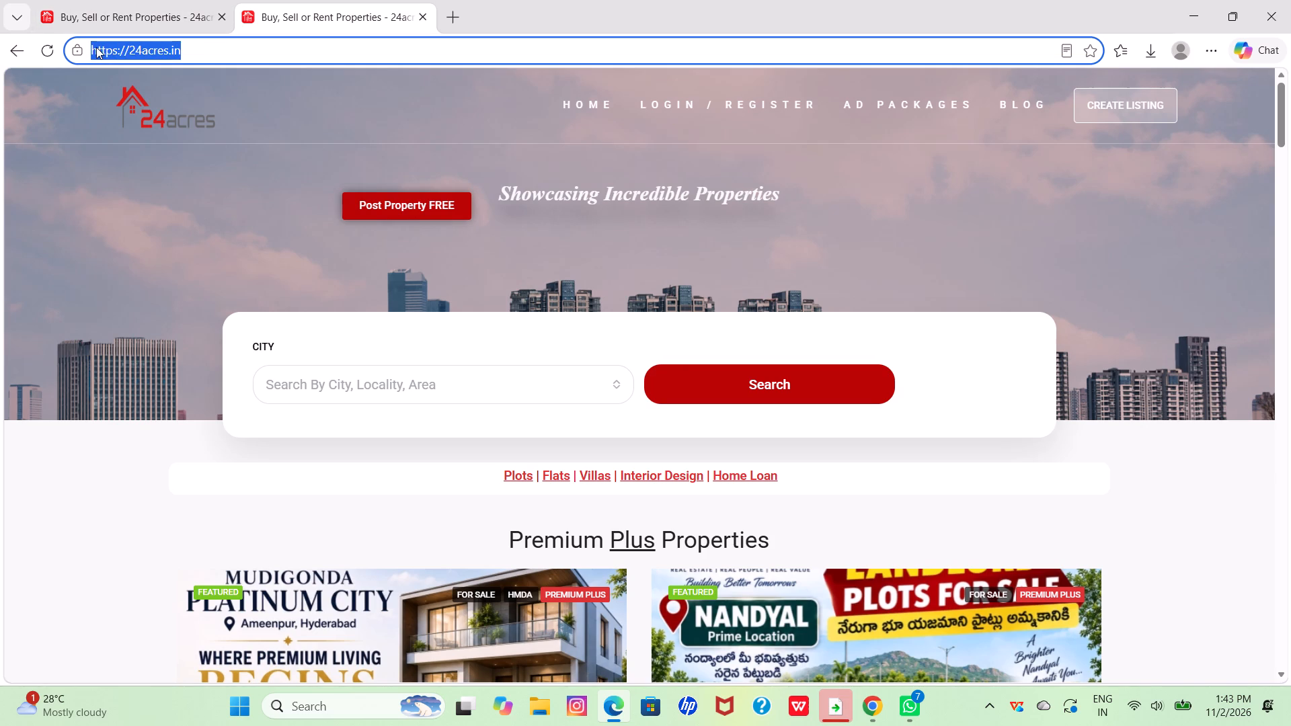
Go back from the 24acres site to the browser's new tab page.
{"action": "left_click", "coordinate": [8, 50]}
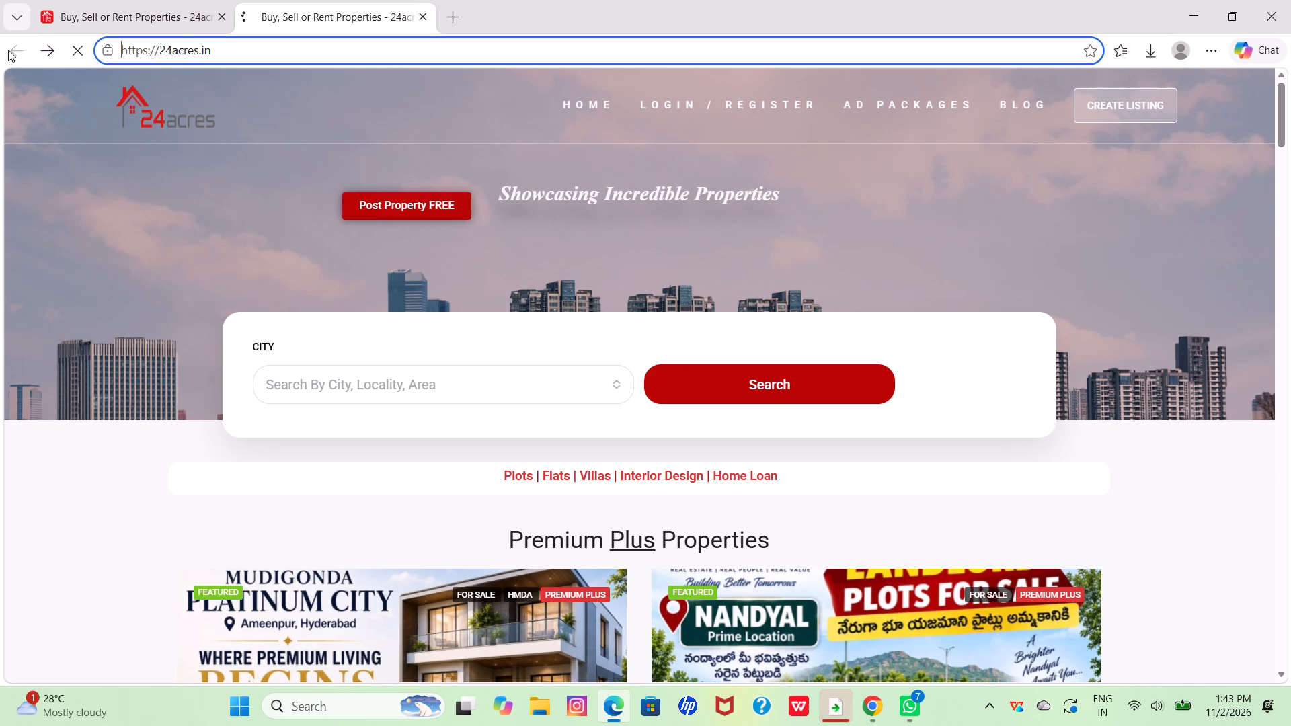
{"action": "left_click", "coordinate": [19, 47]}
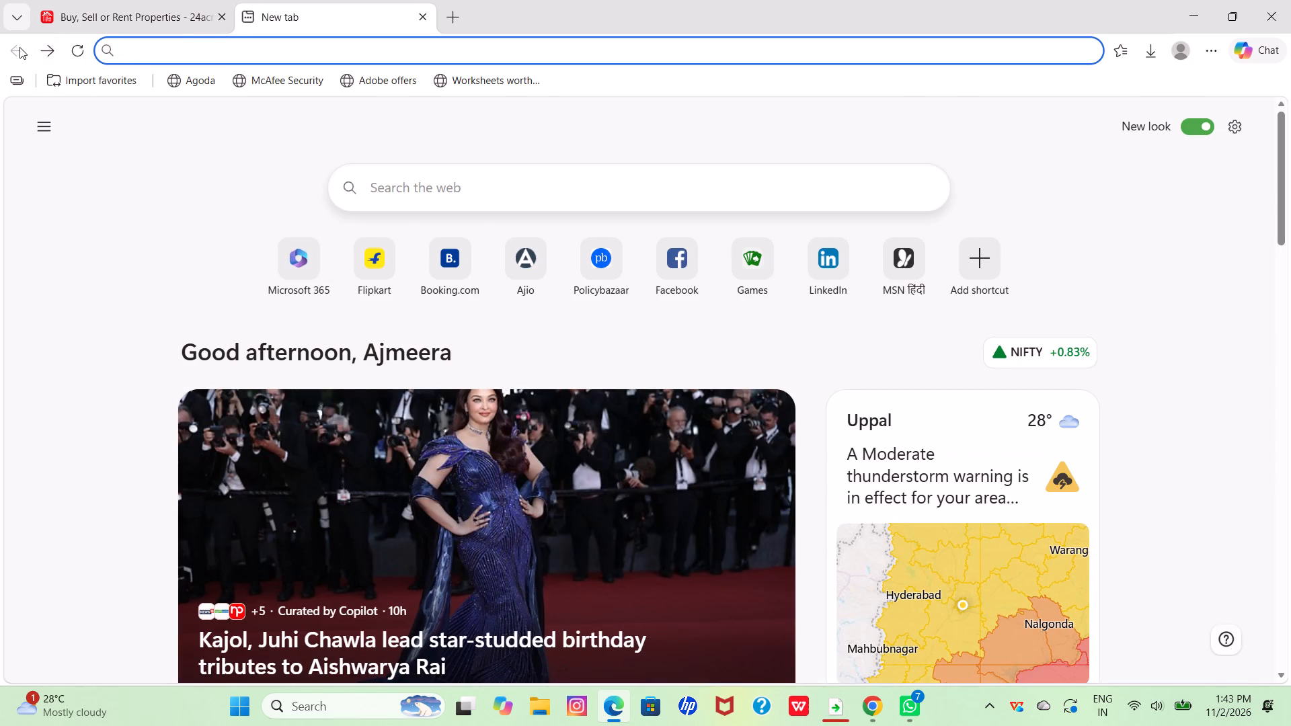
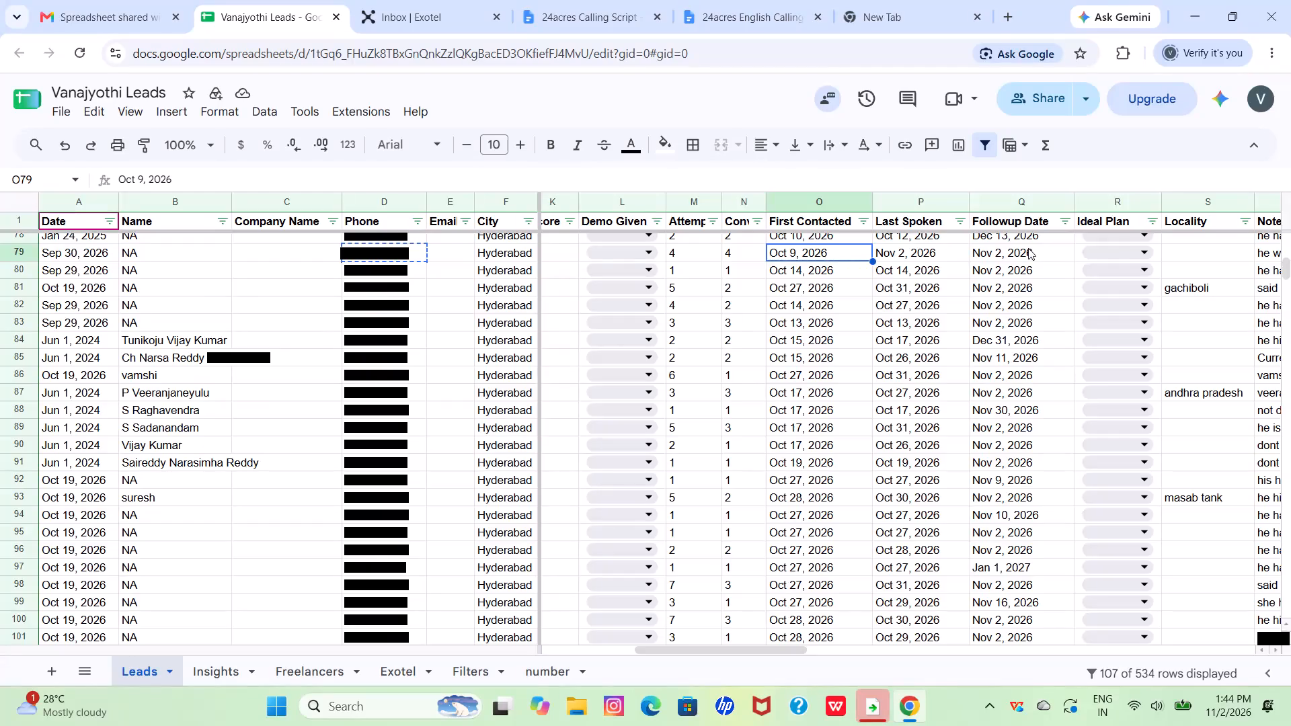
In row 79's Notes, replace the text after "through whatsapp ," with "demo attends on saturday".
{"action": "left_click", "coordinate": [1010, 253]}
{"action": "scroll", "coordinate": [1010, 253], "scroll_direction": "left", "scroll_amount": 5}
{"action": "double_click", "coordinate": [1010, 253]}
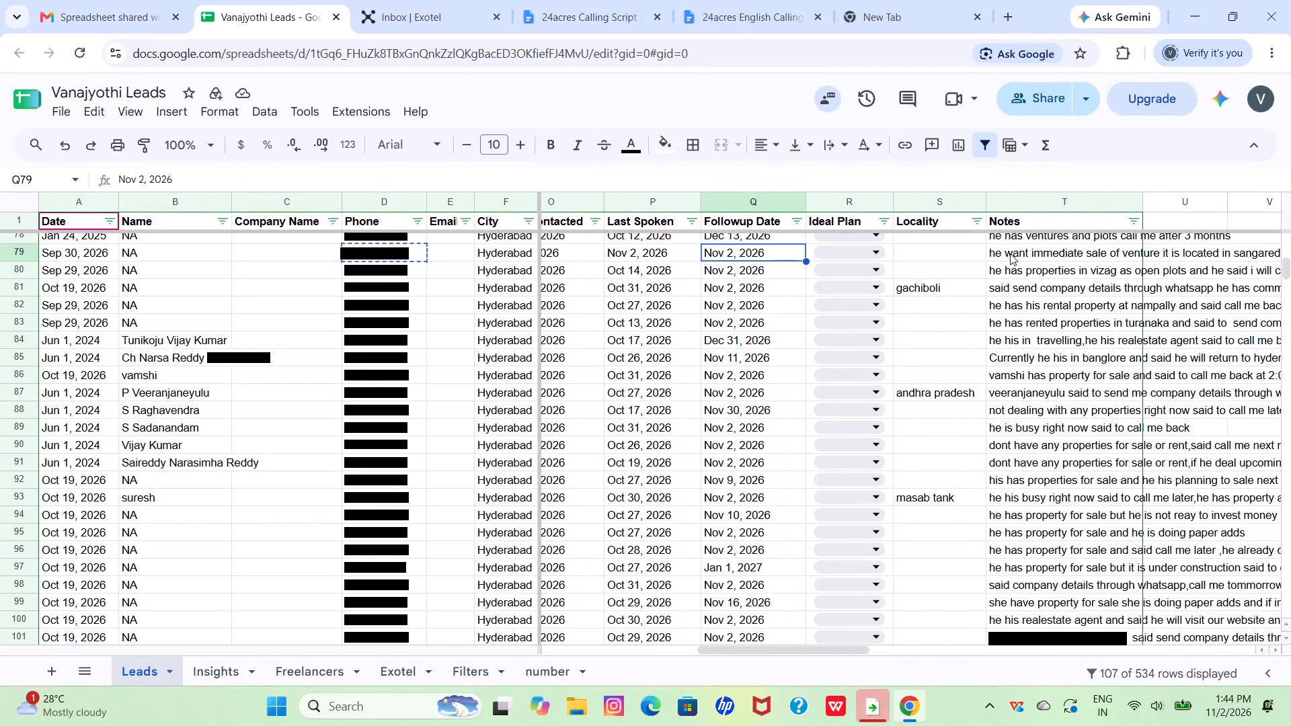
{"action": "scroll", "coordinate": [1010, 253], "scroll_direction": "left", "scroll_amount": 3}
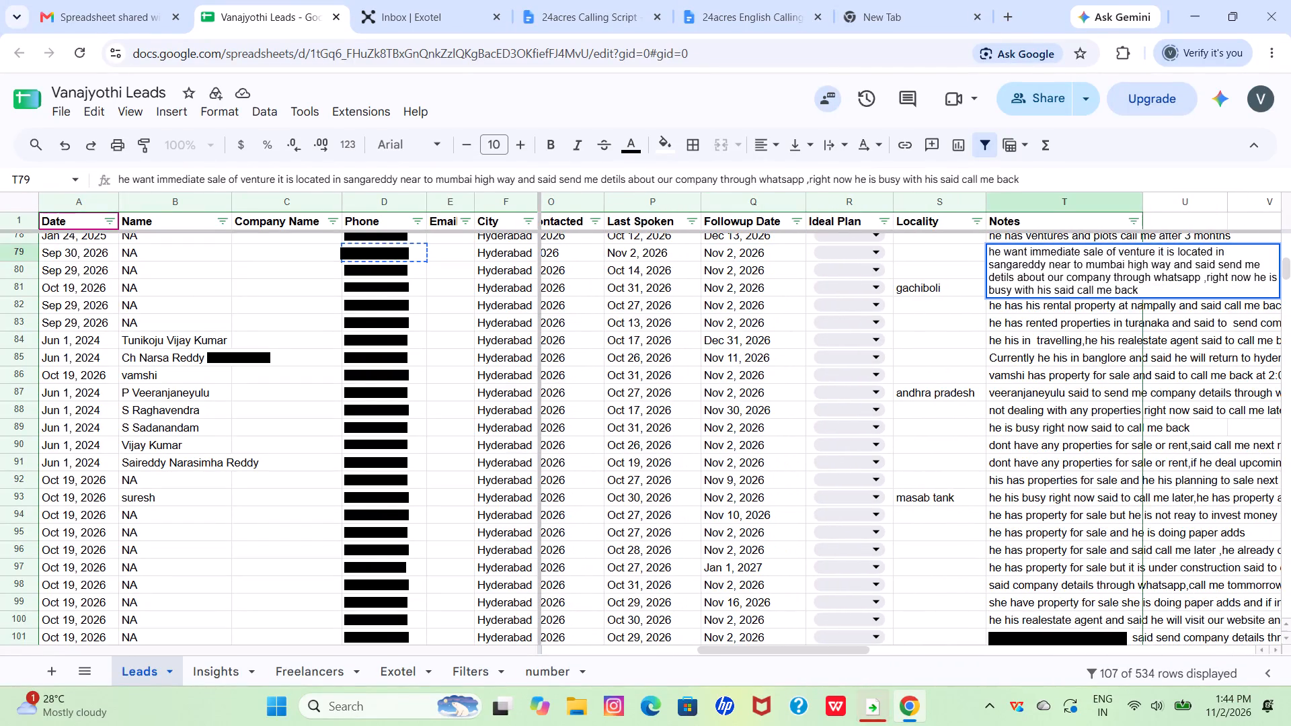
{"action": "key", "text": "BackSpace"}
{"action": "key", "text": "BackSpace"}
{"action": "key", "text": "BackSpace"}
{"action": "key", "text": "BackSpace"}
{"action": "key", "text": "BackSpace"}
{"action": "key", "text": "BackSpace"}
{"action": "key", "text": "BackSpace"}
{"action": "key", "text": "BackSpace"}
{"action": "key", "text": "BackSpace"}
{"action": "key", "text": "BackSpace"}
{"action": "key", "text": "BackSpace"}
{"action": "key", "text": "BackSpace"}
{"action": "key", "text": "BackSpace"}
{"action": "key", "text": "BackSpace"}
{"action": "key", "text": "BackSpace"}
{"action": "key", "text": "BackSpace"}
{"action": "key", "text": "BackSpace"}
{"action": "key", "text": "BackSpace"}
{"action": "key", "text": "BackSpace"}
{"action": "key", "text": "BackSpace"}
{"action": "key", "text": "BackSpace"}
{"action": "key", "text": "BackSpace"}
{"action": "key", "text": "BackSpace"}
{"action": "key", "text": "BackSpace"}
{"action": "key", "text": "BackSpace"}
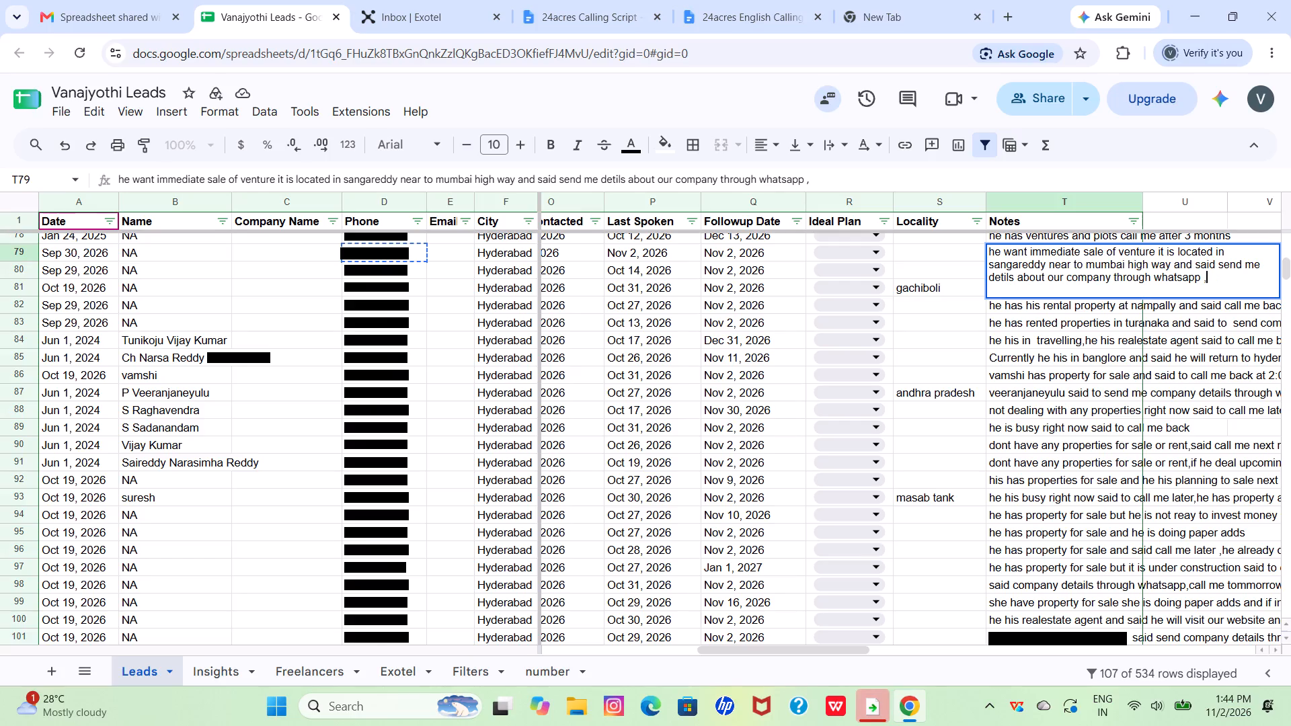
{"action": "type", "text": "dem"}
{"action": "type", "text": "o"}
{"action": "key", "text": "space"}
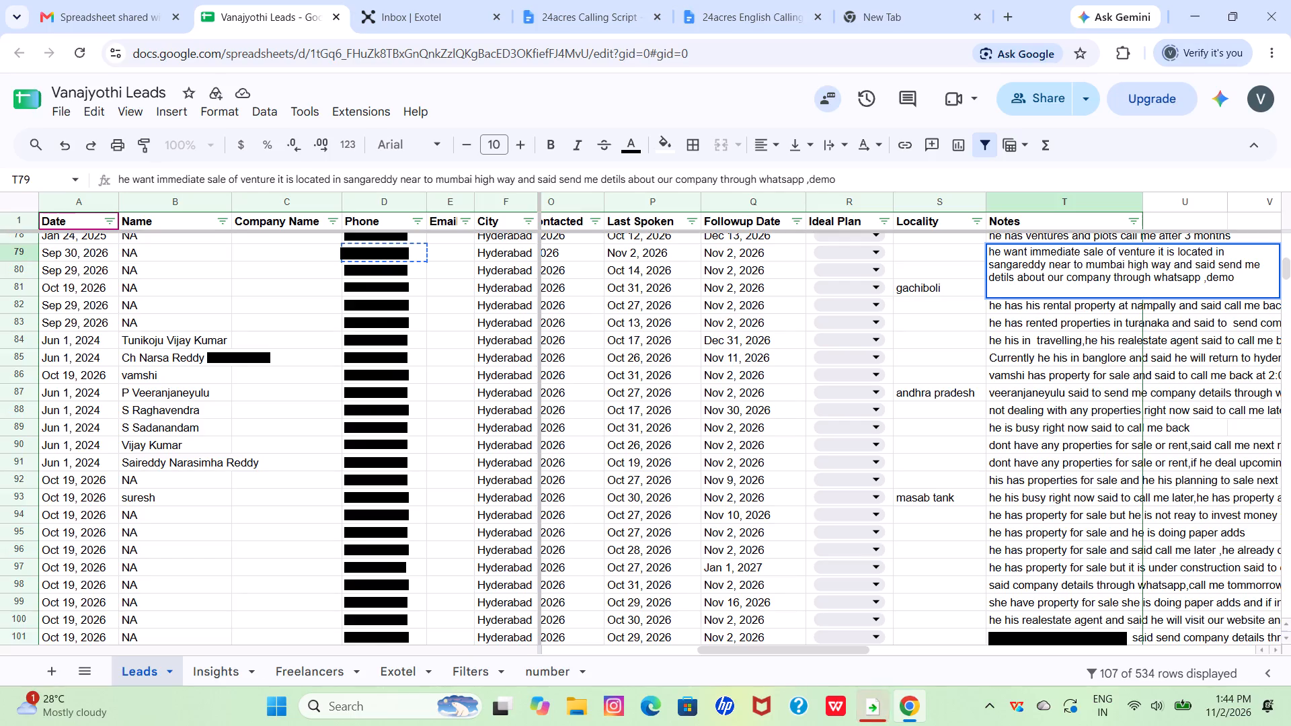
{"action": "key", "text": "BackSpace"}
{"action": "key", "text": "BackSpace"}
{"action": "key", "text": "BackSpace"}
{"action": "key", "text": "BackSpace"}
{"action": "key", "text": "BackSpace"}
{"action": "type", "text": "demp"}
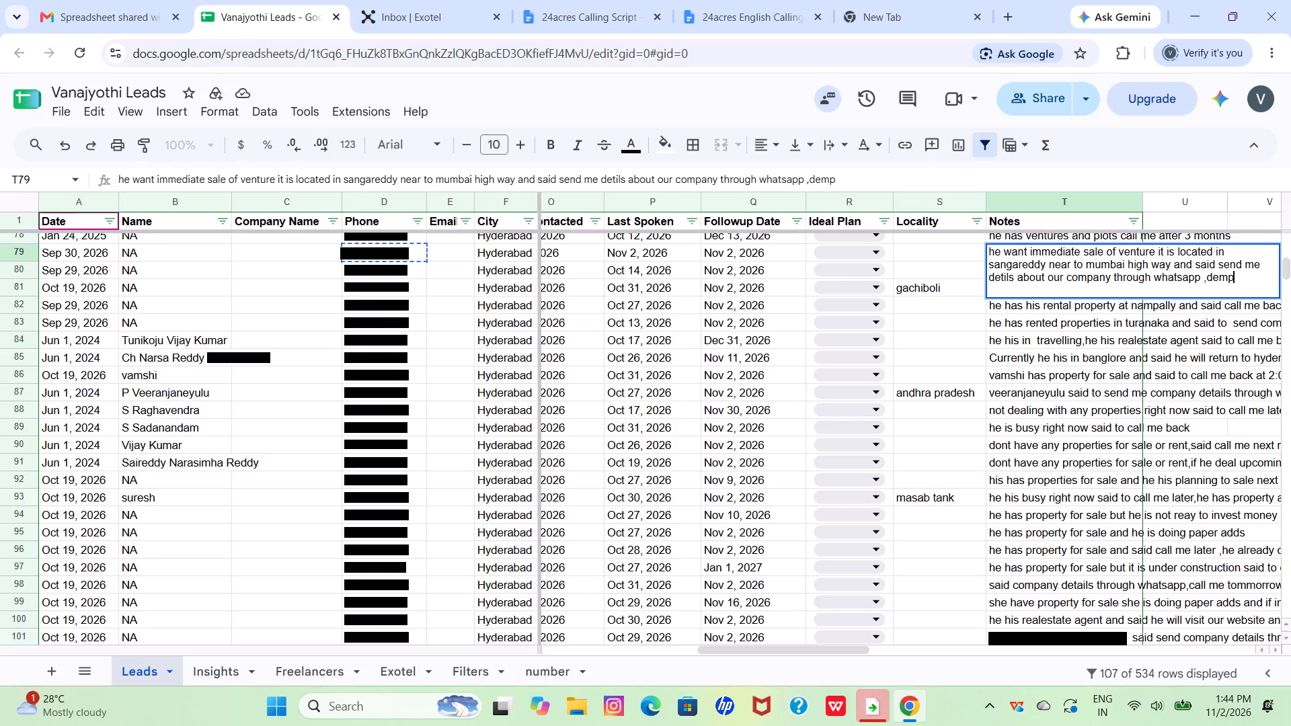
{"action": "key", "text": "BackSpace"}
{"action": "type", "text": "o attends at"}
{"action": "key", "text": "space"}
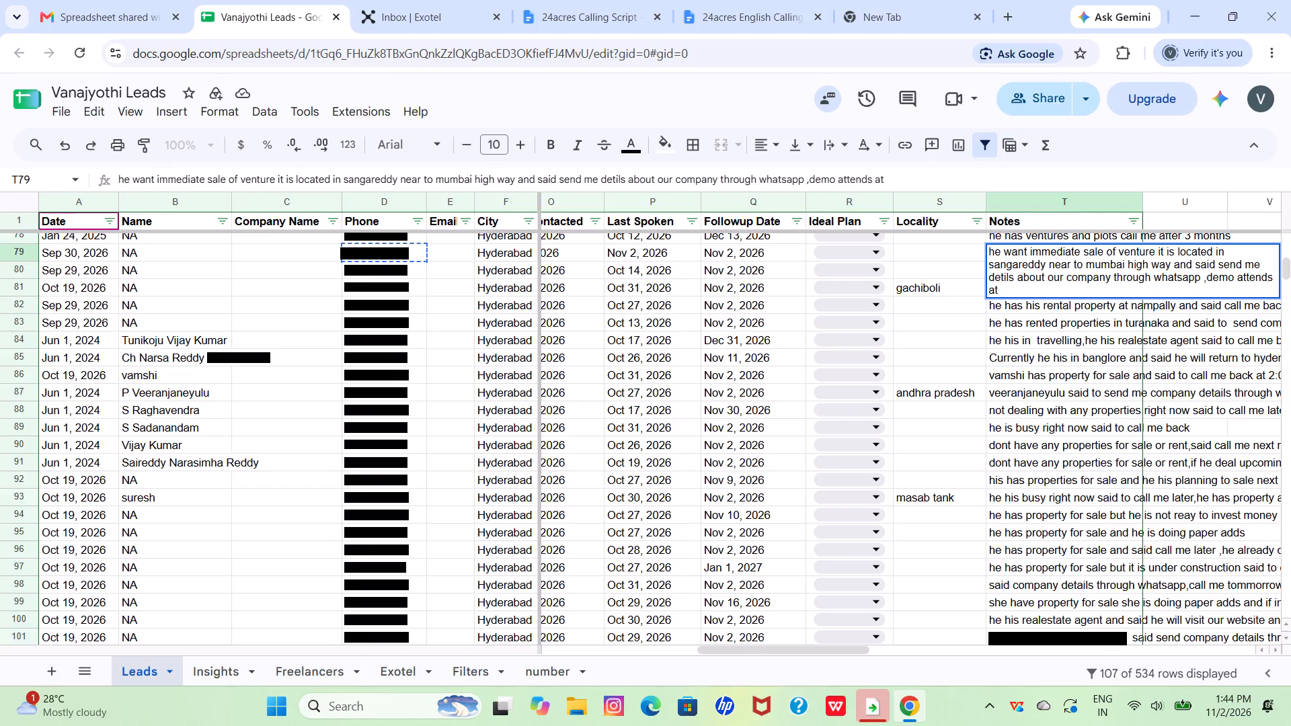
{"action": "key", "text": "BackSpace"}
{"action": "key", "text": "BackSpace"}
{"action": "key", "text": "BackSpace"}
{"action": "type", "text": "on saturday"}
{"action": "key", "text": "Return"}
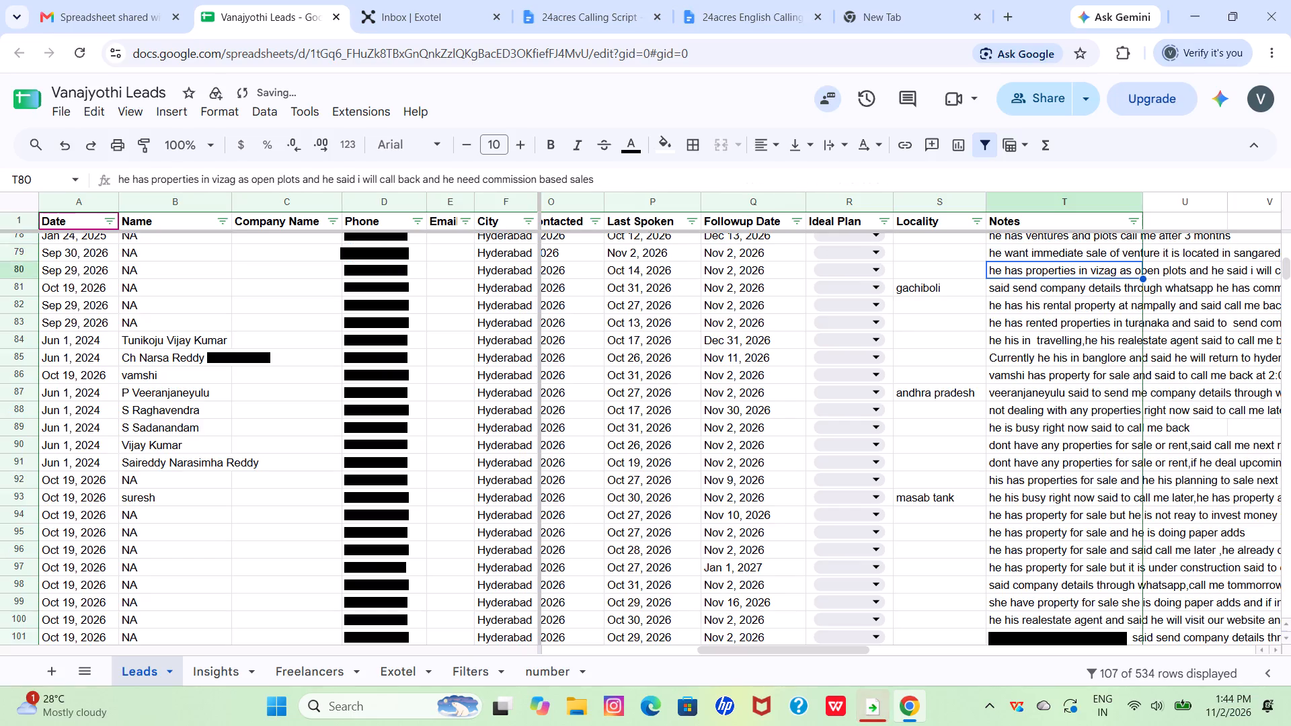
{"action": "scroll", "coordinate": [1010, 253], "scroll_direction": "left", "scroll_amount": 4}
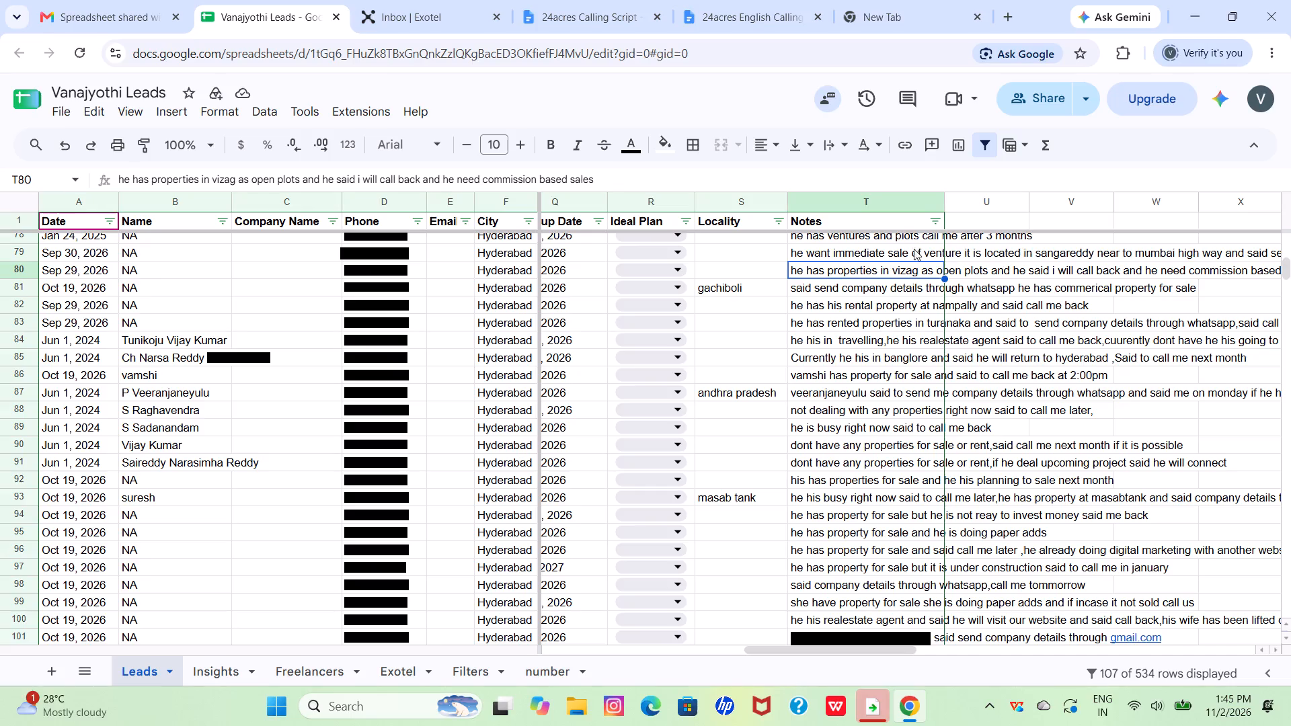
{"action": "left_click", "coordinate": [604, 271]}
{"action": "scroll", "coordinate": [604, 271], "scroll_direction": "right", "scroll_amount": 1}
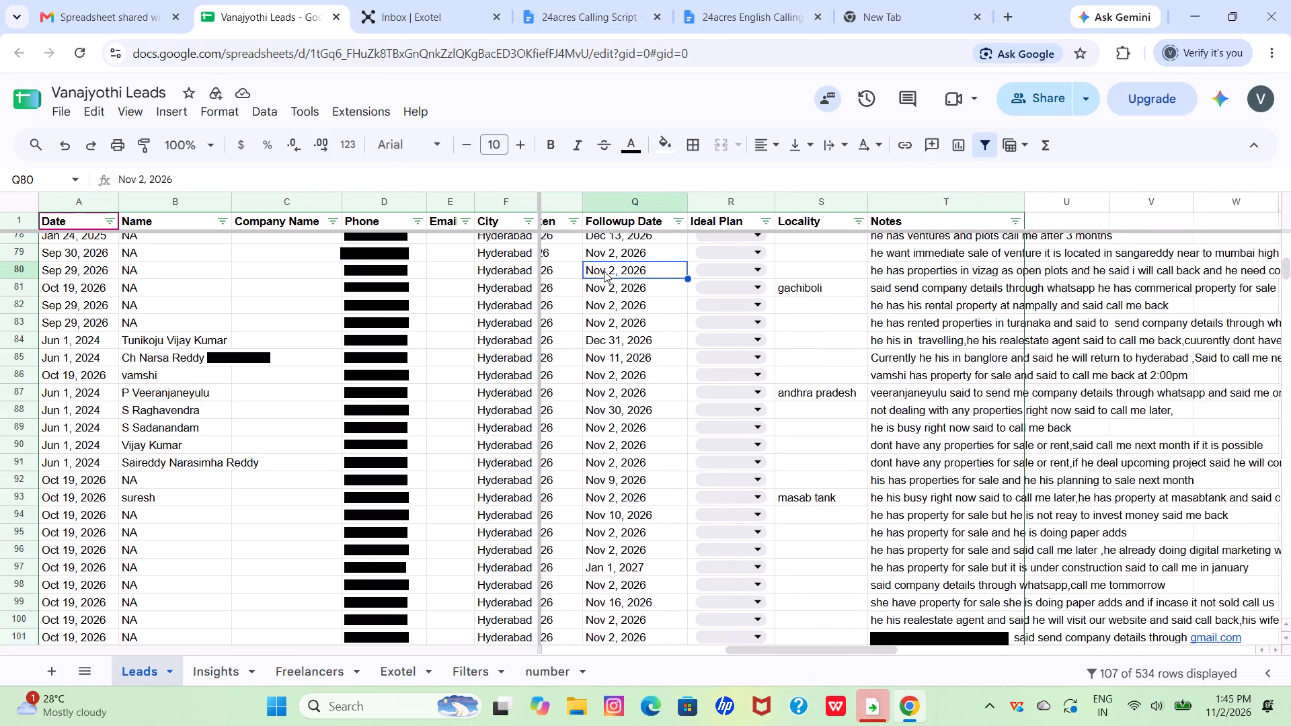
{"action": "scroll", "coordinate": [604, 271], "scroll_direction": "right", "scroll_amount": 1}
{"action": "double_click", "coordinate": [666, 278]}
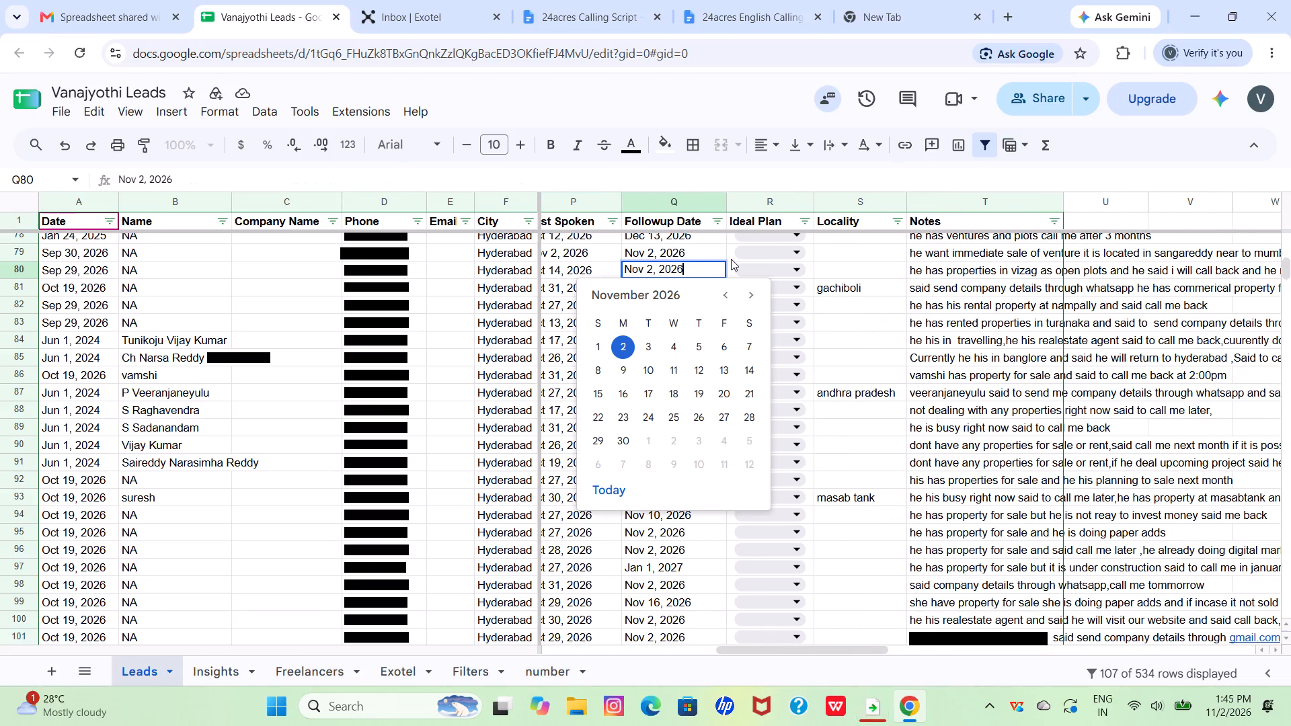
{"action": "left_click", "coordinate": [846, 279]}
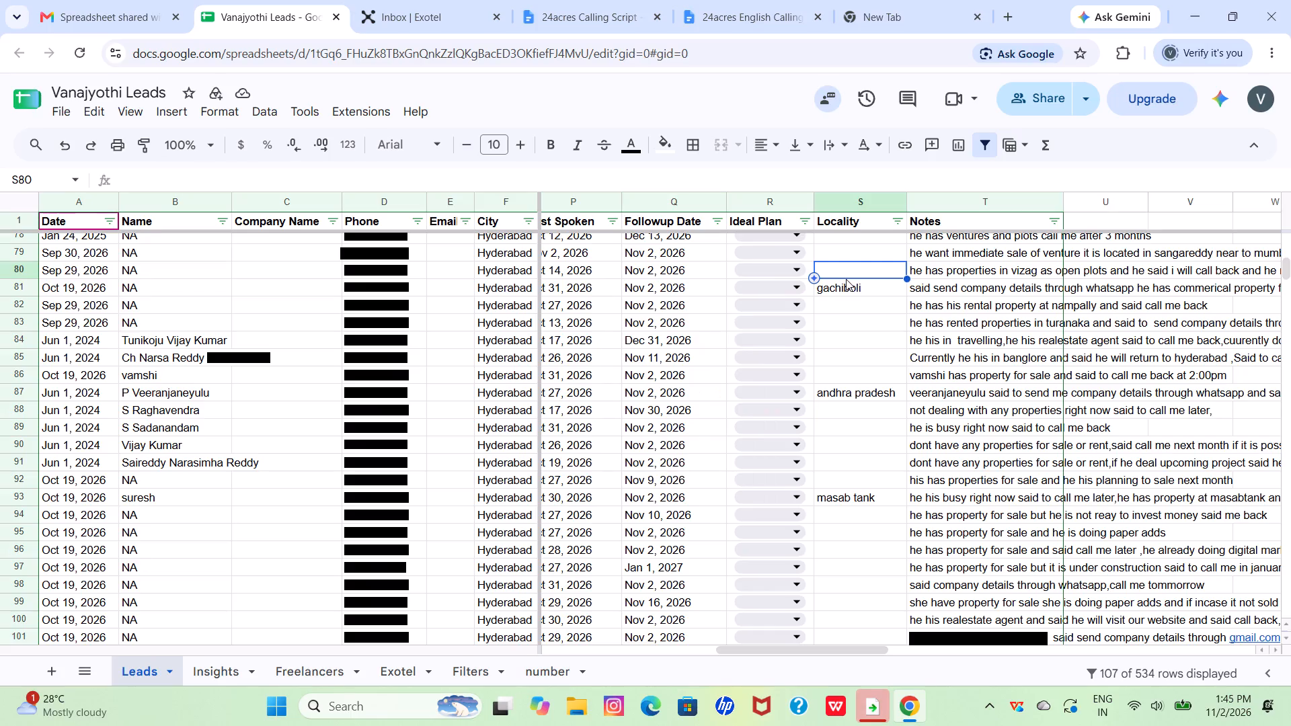
Set the Followup Date of the row 79 lead to Nov 7, 2026.
{"action": "scroll", "coordinate": [846, 279], "scroll_direction": "right", "scroll_amount": 3}
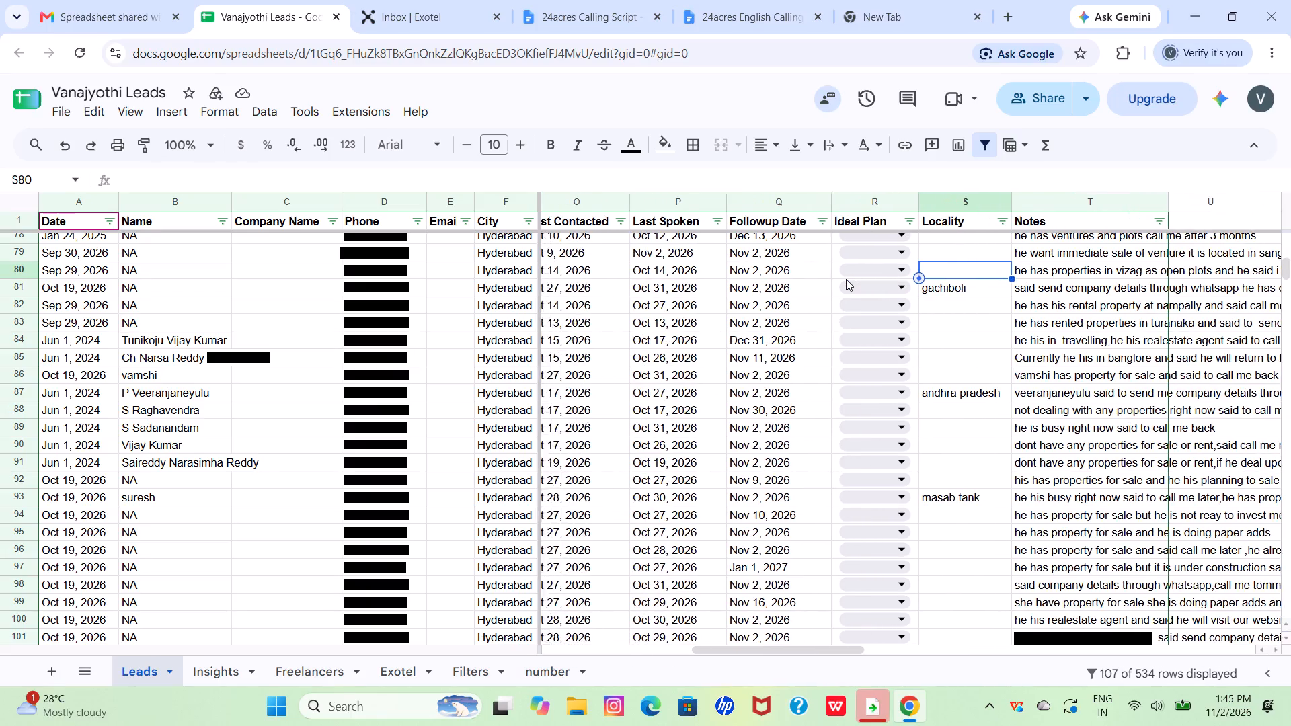
{"action": "scroll", "coordinate": [846, 279], "scroll_direction": "right", "scroll_amount": 4}
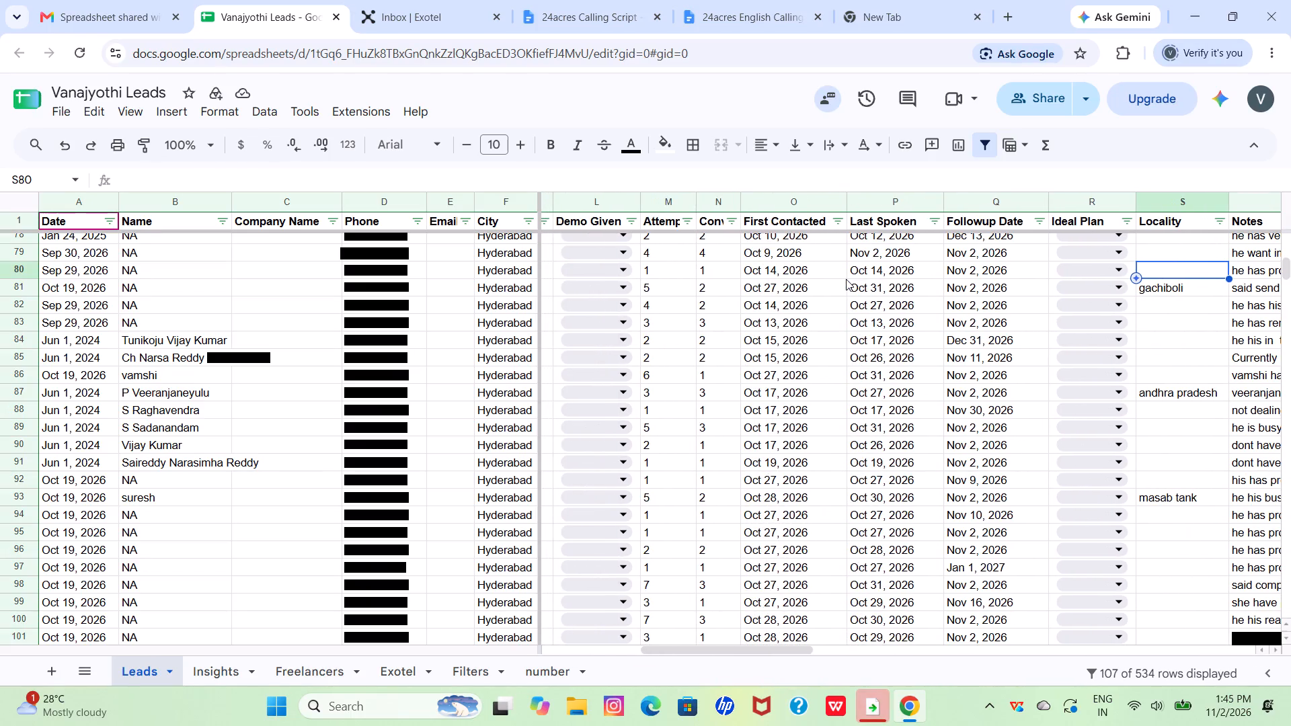
{"action": "left_click", "coordinate": [978, 249]}
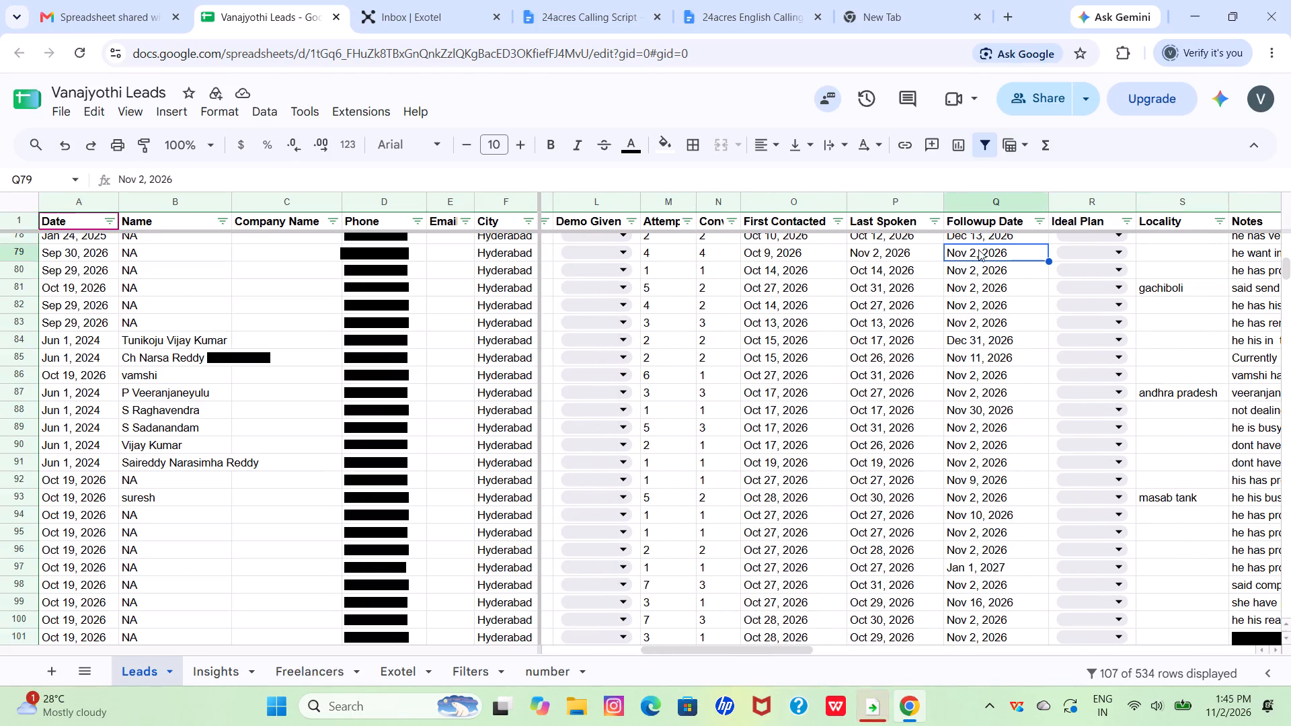
{"action": "double_click", "coordinate": [978, 249]}
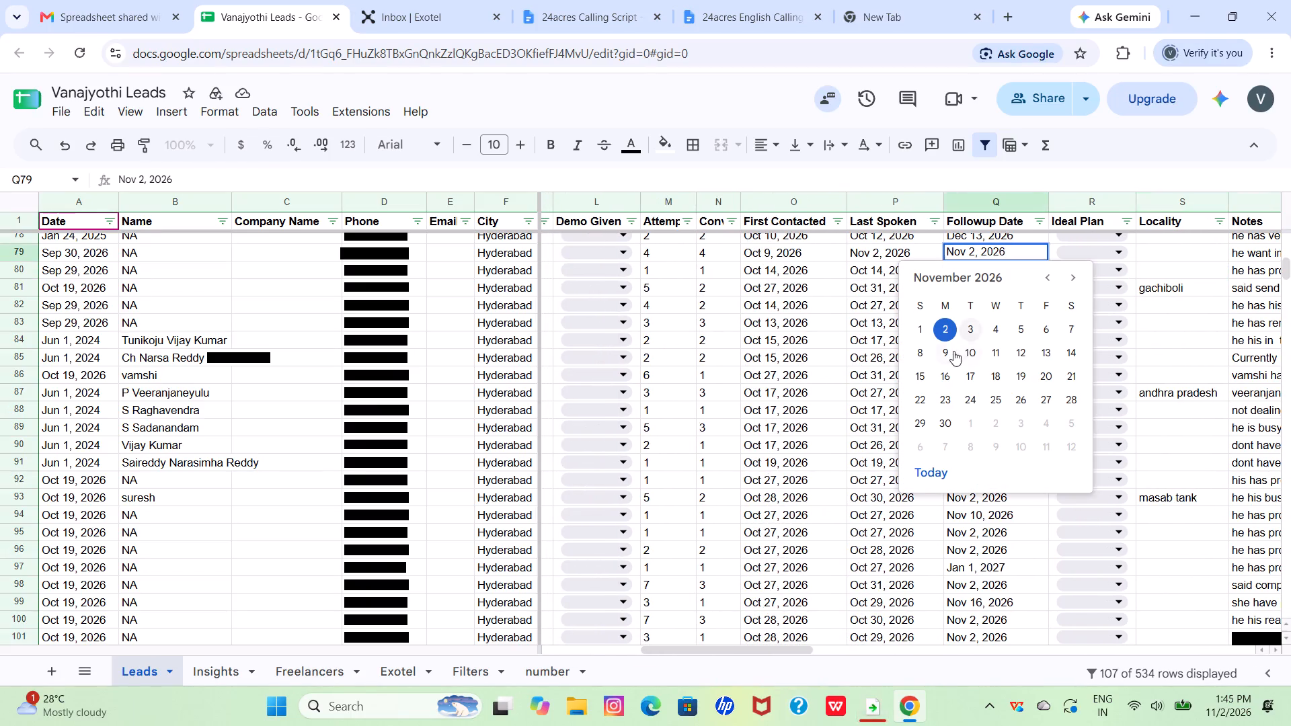
{"action": "left_click", "coordinate": [1069, 330]}
Enter "kphb" as the Locality of the row 79 lead.
{"action": "scroll", "coordinate": [1069, 330], "scroll_direction": "up", "scroll_amount": 1}
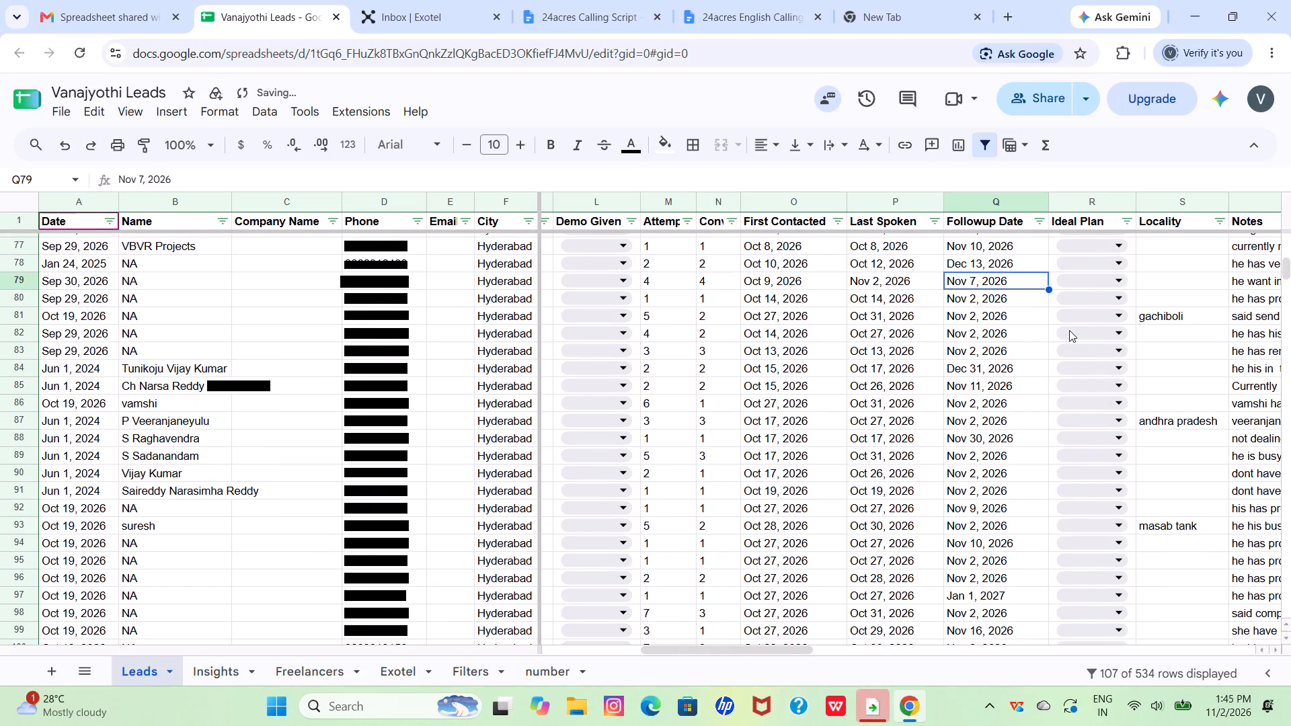
{"action": "left_click", "coordinate": [894, 280]}
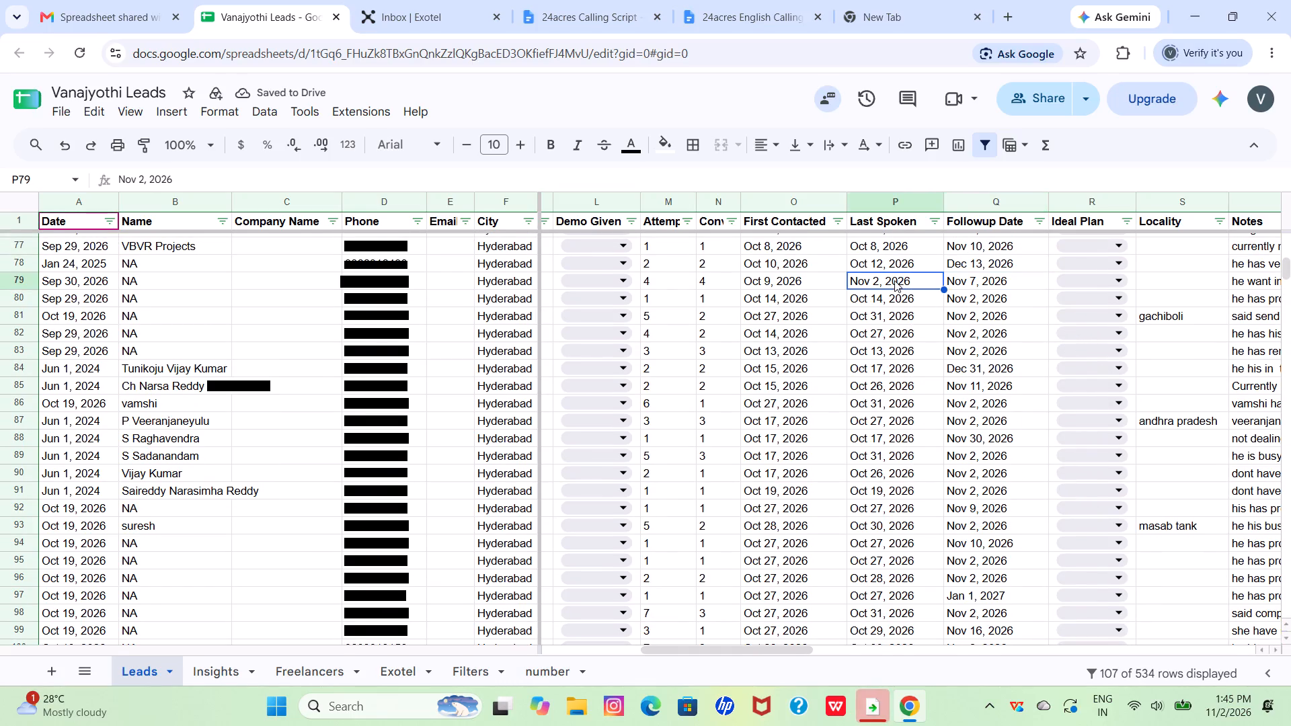
{"action": "left_click", "coordinate": [1208, 276]}
{"action": "scroll", "coordinate": [1208, 276], "scroll_direction": "left", "scroll_amount": 4}
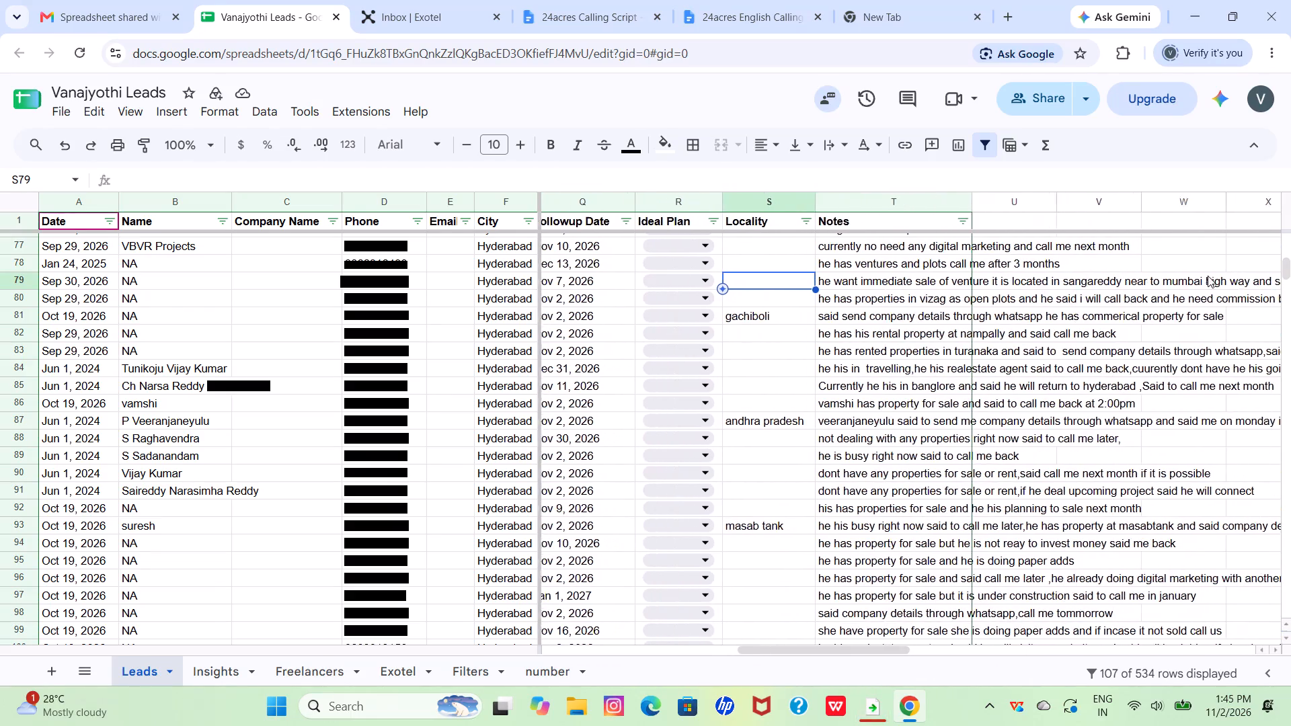
{"action": "scroll", "coordinate": [1208, 276], "scroll_direction": "left", "scroll_amount": 6}
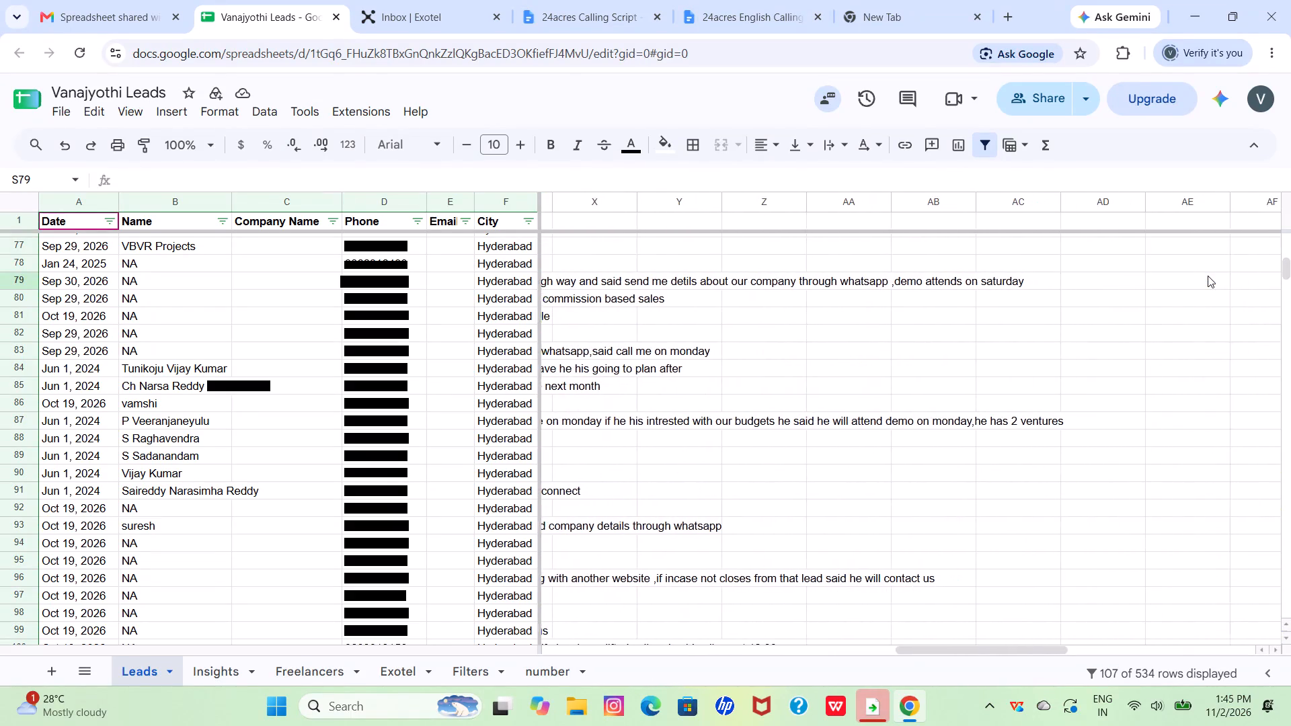
{"action": "scroll", "coordinate": [1208, 276], "scroll_direction": "right", "scroll_amount": 2}
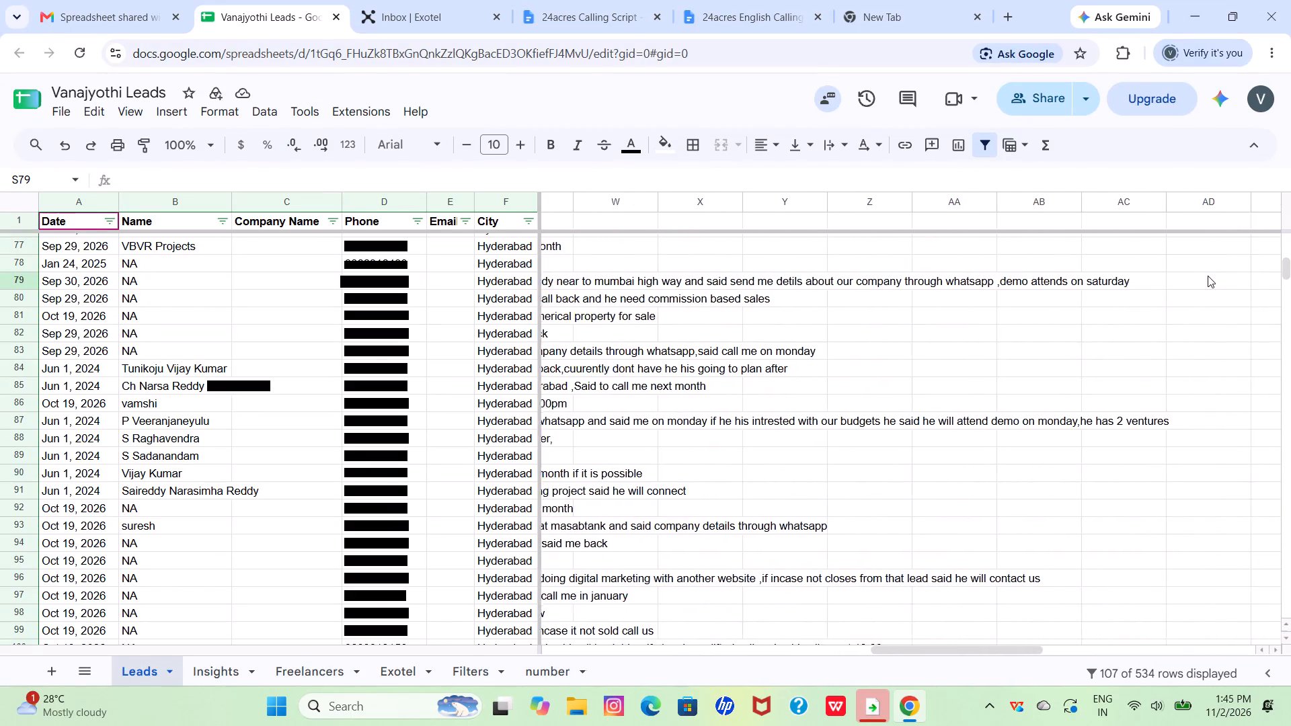
{"action": "scroll", "coordinate": [1208, 276], "scroll_direction": "right", "scroll_amount": 7}
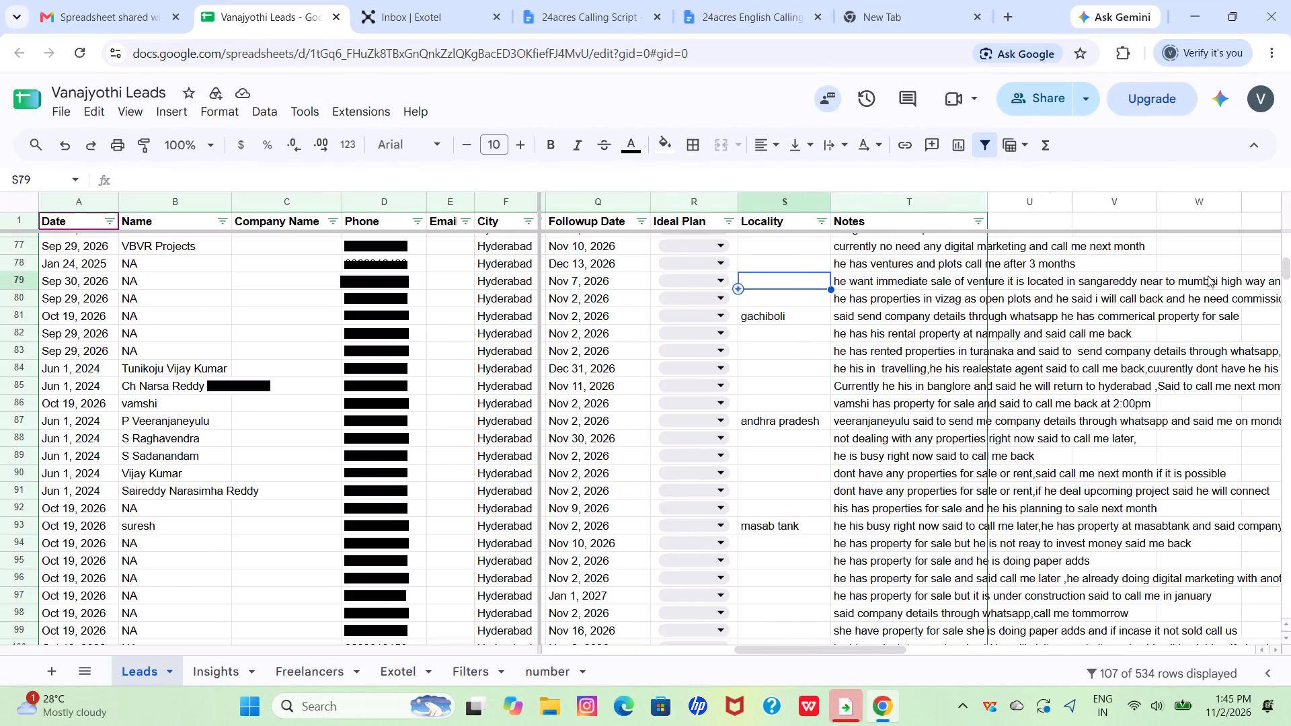
{"action": "scroll", "coordinate": [1208, 276], "scroll_direction": "right", "scroll_amount": 3}
{"action": "scroll", "coordinate": [1208, 276], "scroll_direction": "left", "scroll_amount": 6}
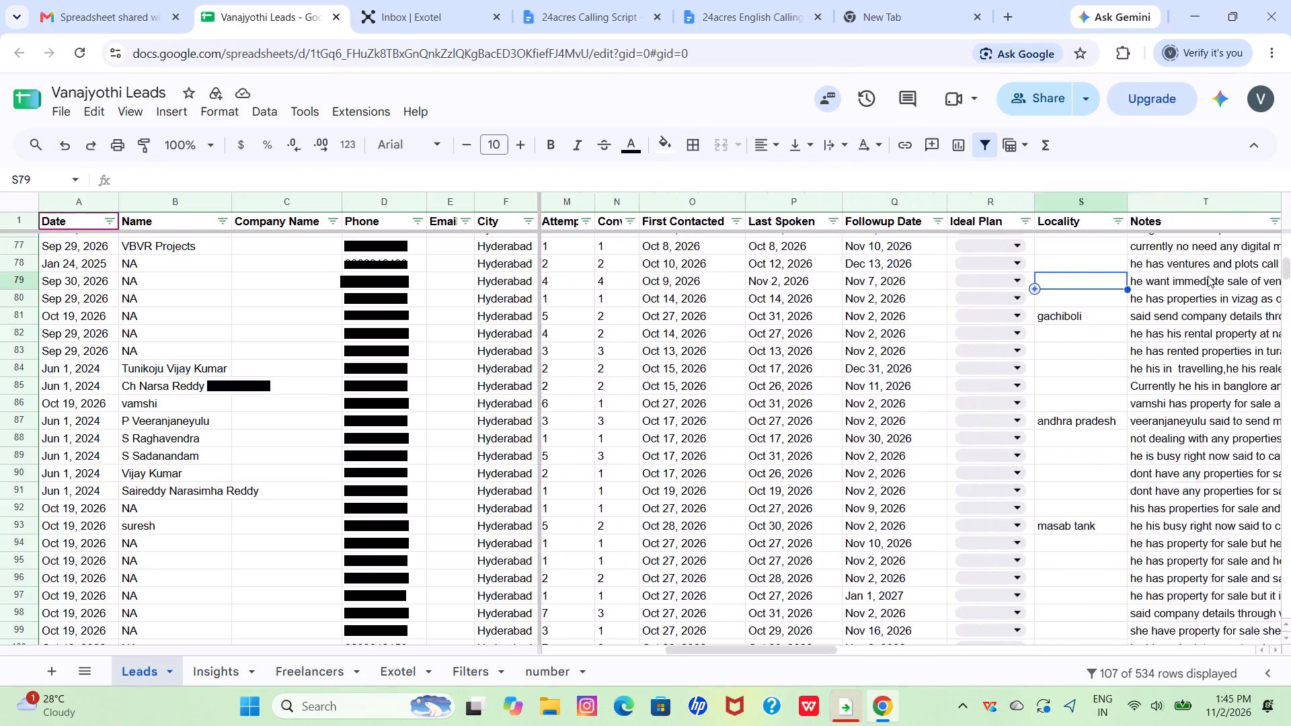
{"action": "scroll", "coordinate": [1208, 276], "scroll_direction": "left", "scroll_amount": 1}
{"action": "type", "text": "kph"}
{"action": "key", "text": "b"}
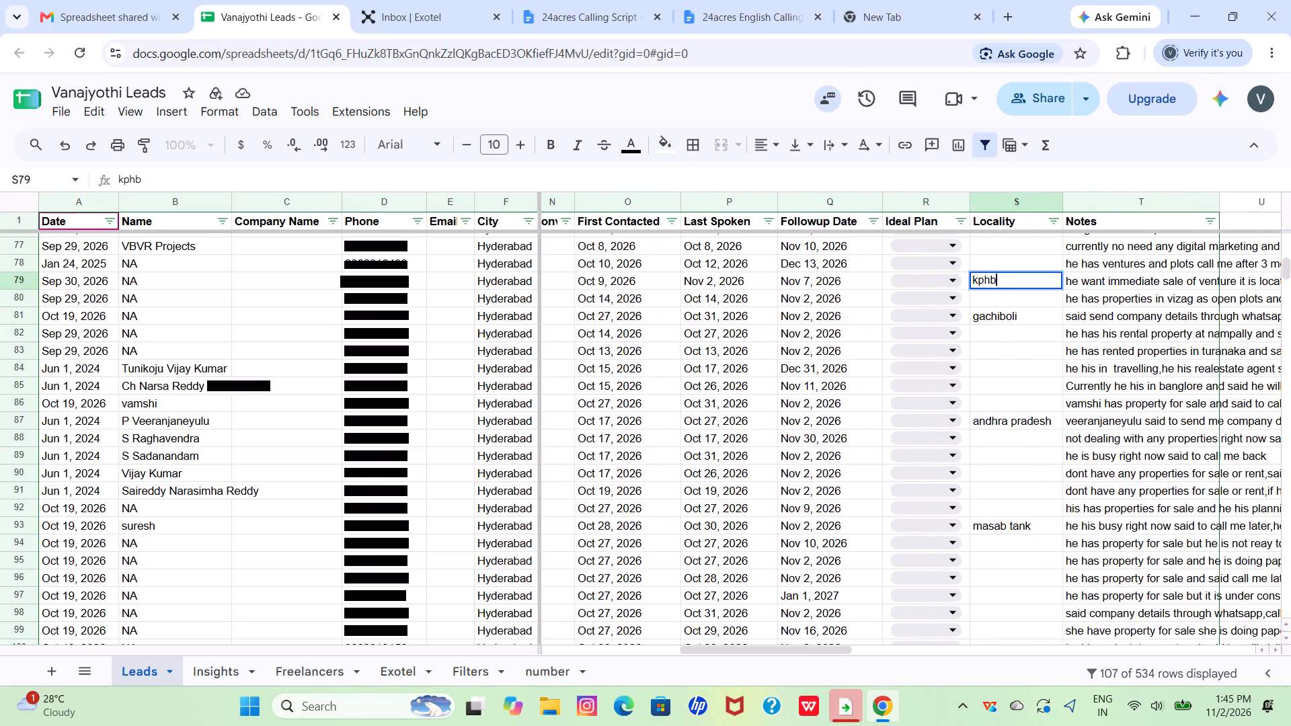
{"action": "left_click", "coordinate": [1027, 302]}
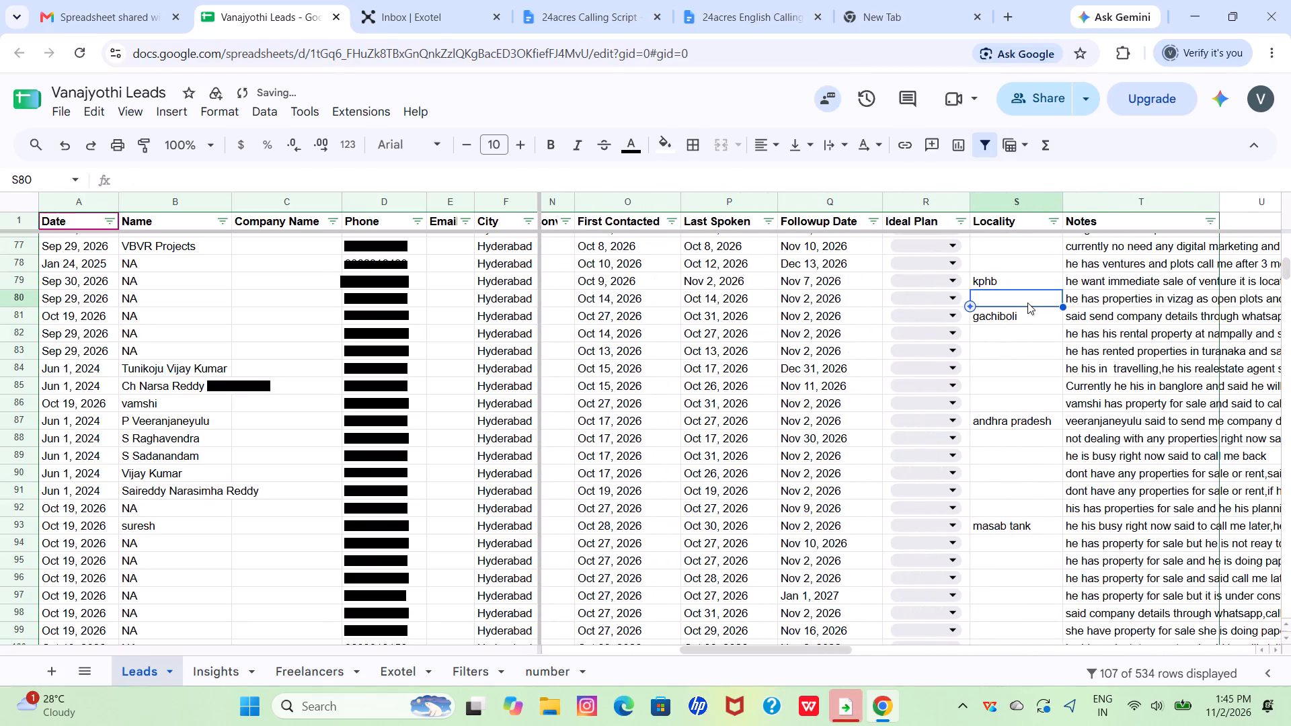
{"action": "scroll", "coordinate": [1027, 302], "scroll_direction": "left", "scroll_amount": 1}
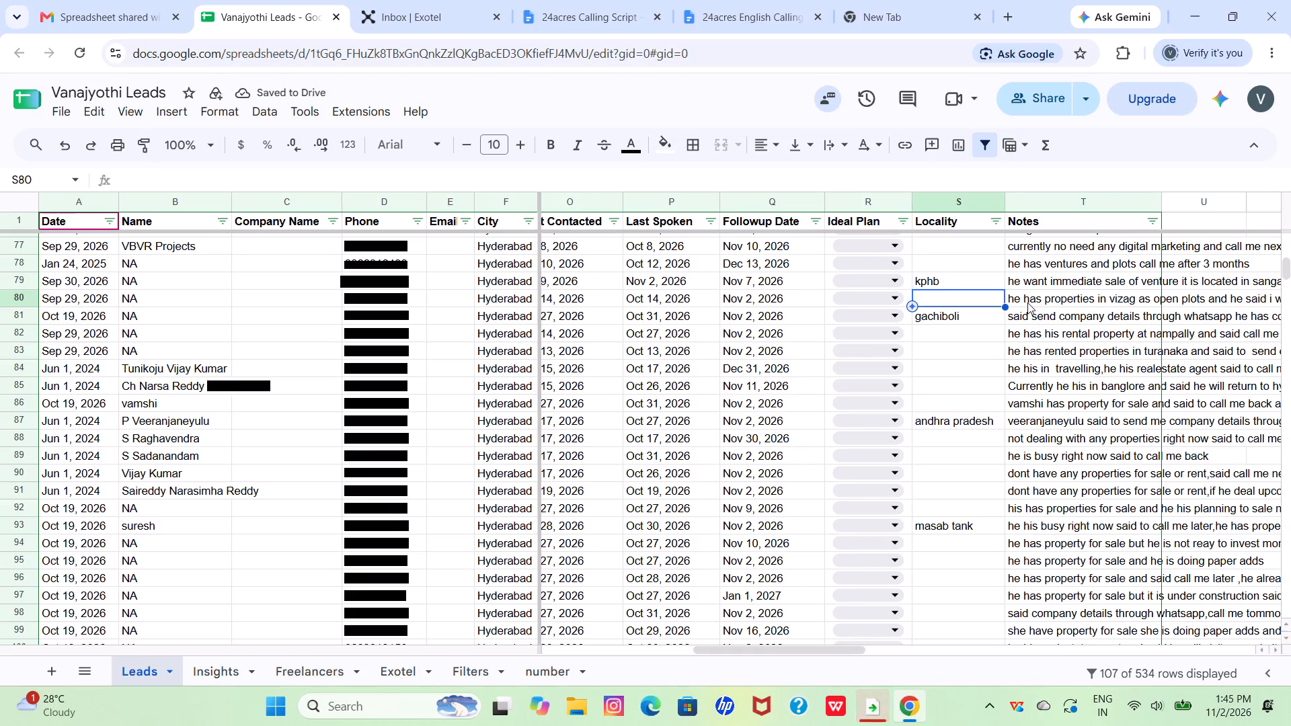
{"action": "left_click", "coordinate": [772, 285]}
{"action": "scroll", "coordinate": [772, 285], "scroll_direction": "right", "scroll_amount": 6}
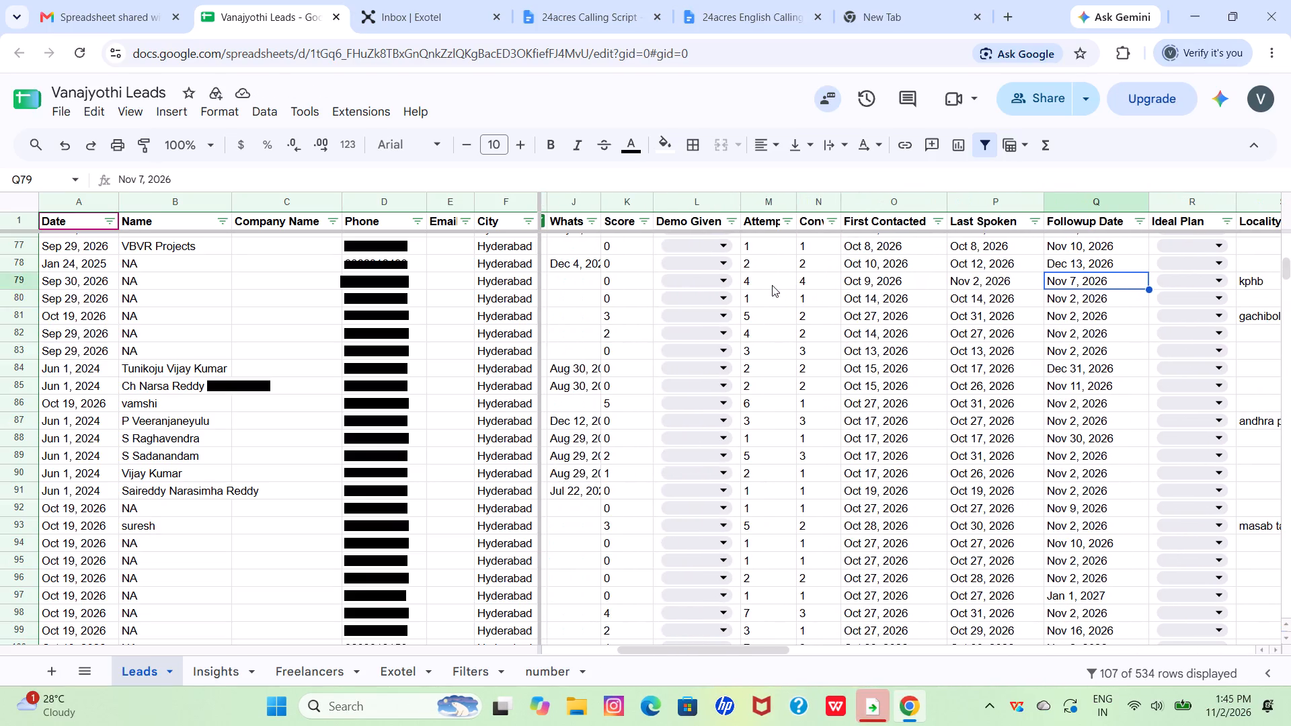
Bring up the Windows app launcher.
{"action": "left_click", "coordinate": [276, 707]}
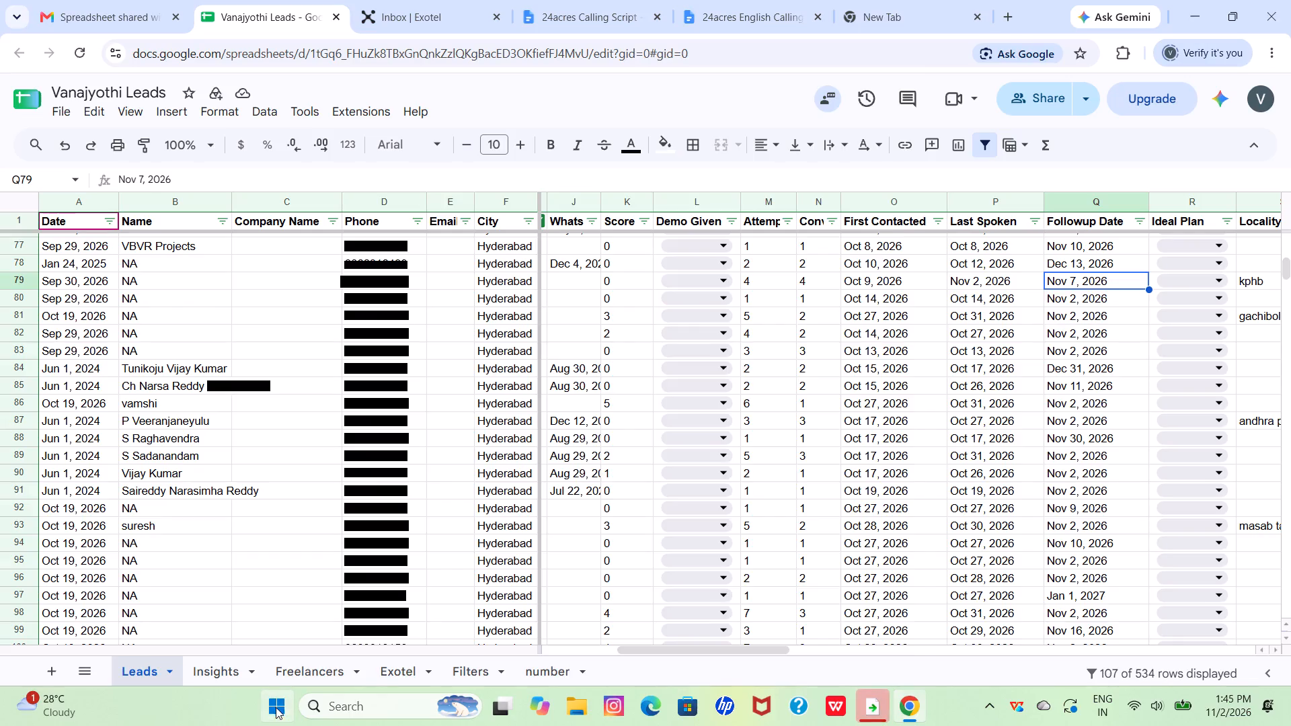
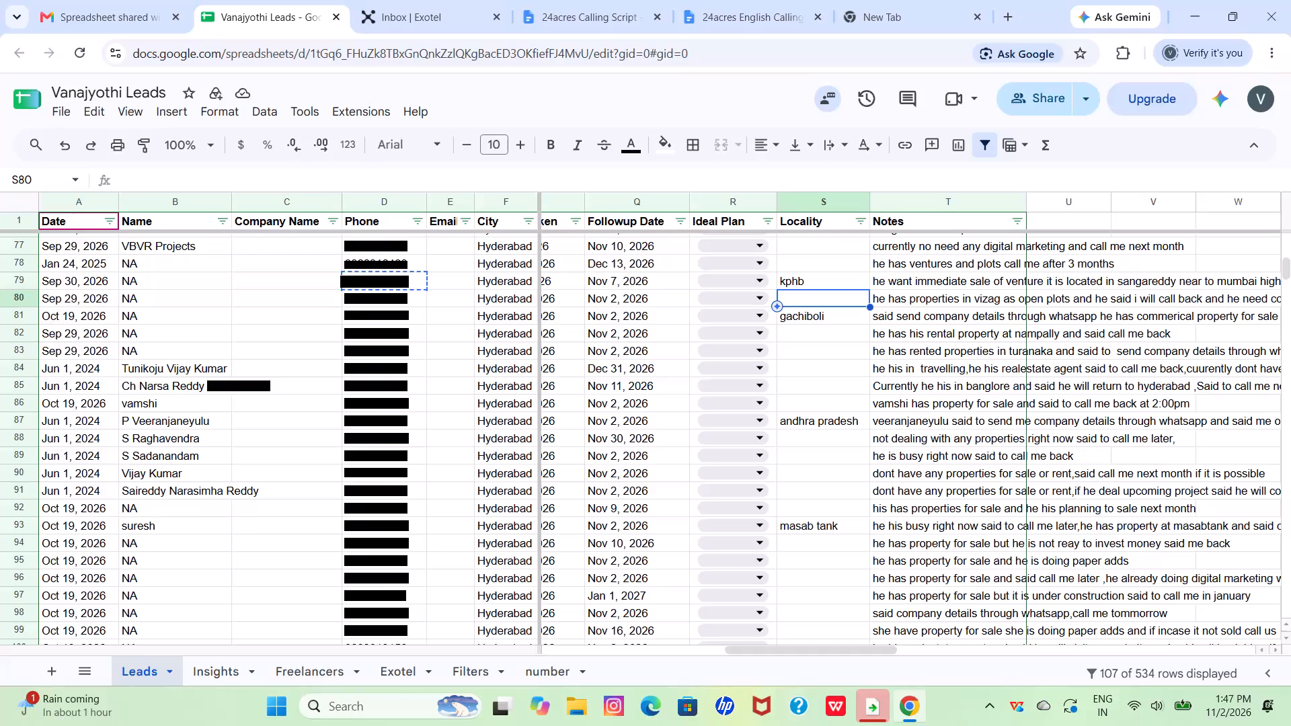
Examine the Followup Date, Locality and Notes of the leads in rows 80 and 81 to find the next lead to contact.
{"action": "scroll", "coordinate": [793, 292], "scroll_direction": "left", "scroll_amount": 2}
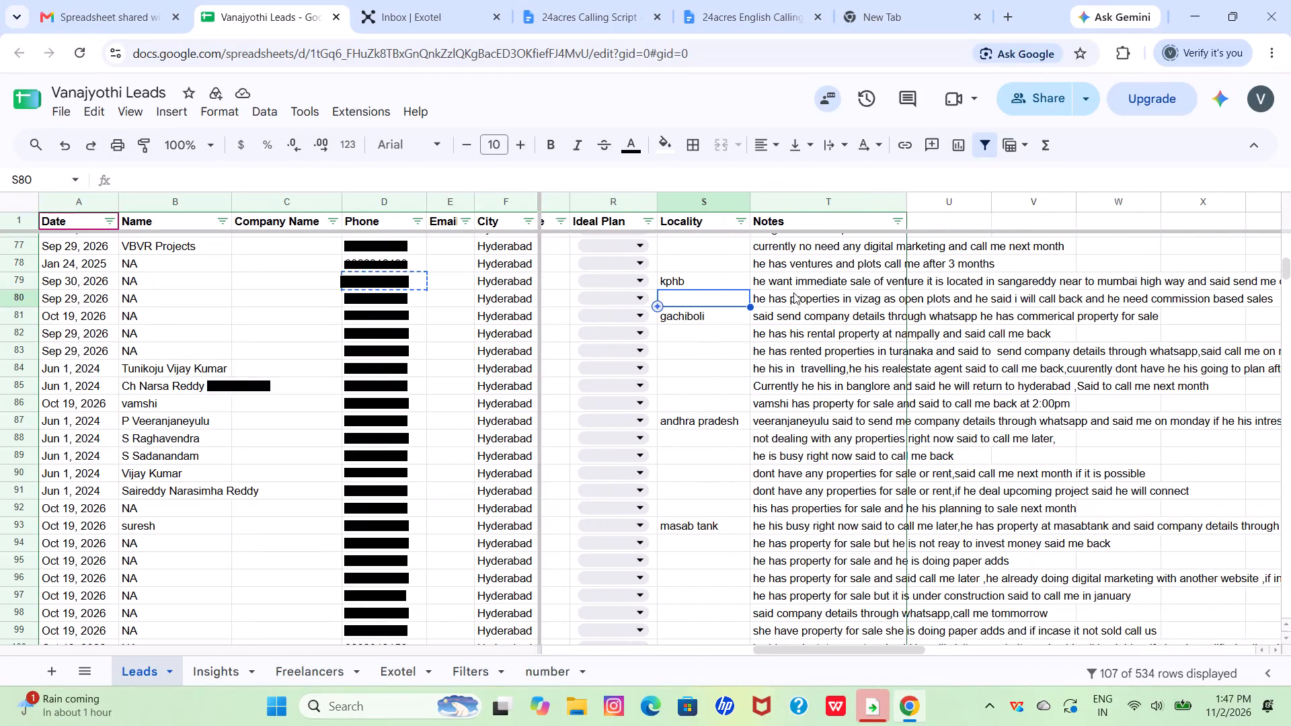
{"action": "scroll", "coordinate": [793, 292], "scroll_direction": "left", "scroll_amount": 1}
{"action": "scroll", "coordinate": [793, 292], "scroll_direction": "right", "scroll_amount": 5}
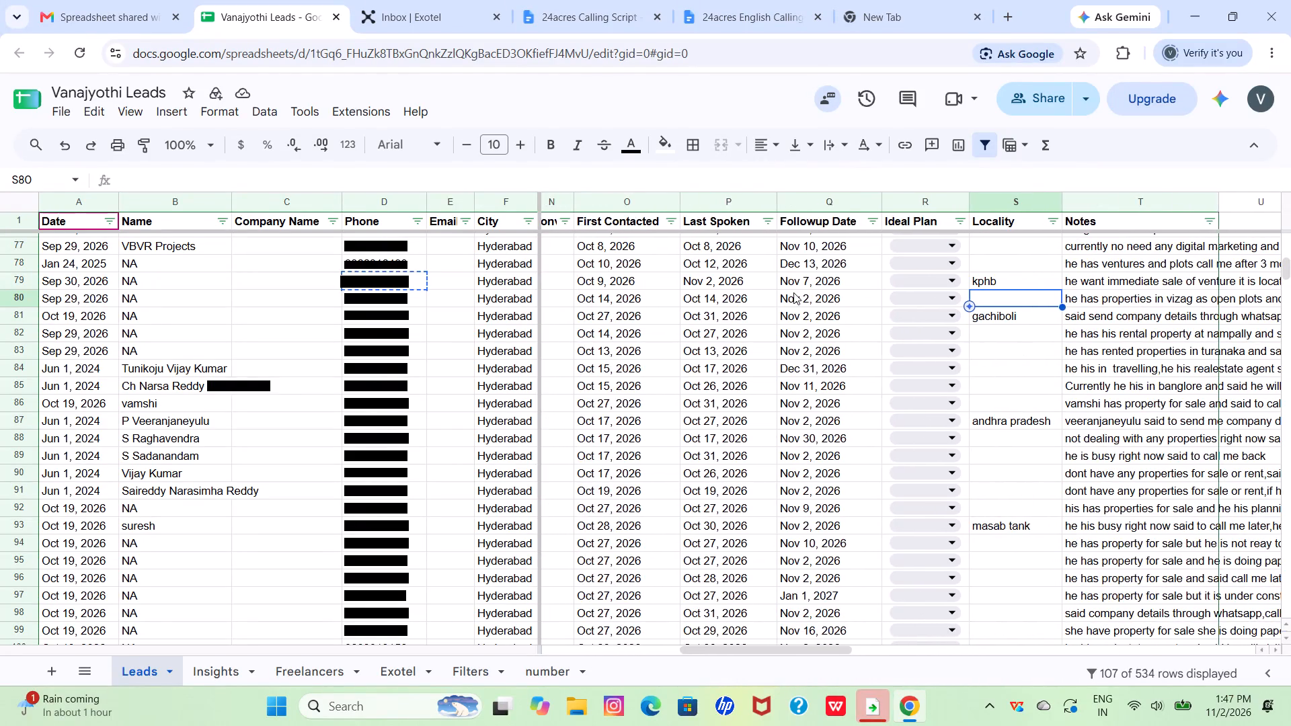
{"action": "left_click", "coordinate": [801, 296]}
{"action": "left_click", "coordinate": [805, 314]}
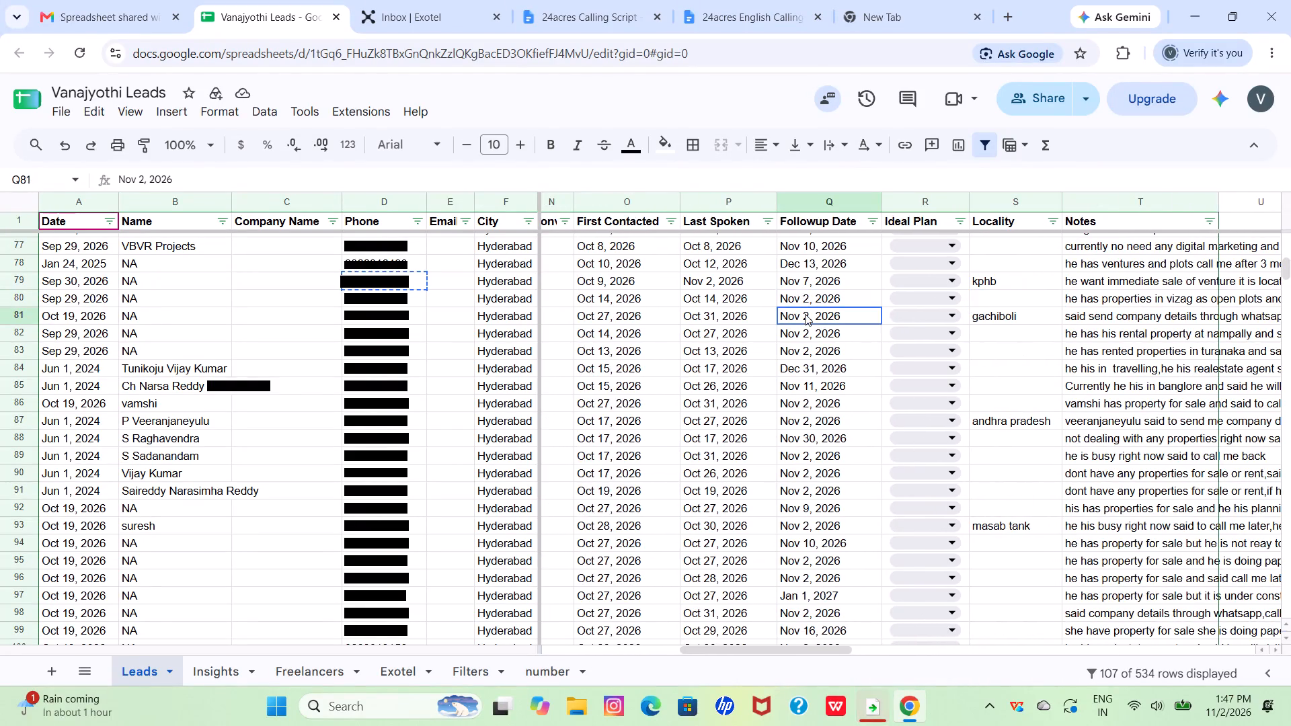
{"action": "scroll", "coordinate": [805, 314], "scroll_direction": "left", "scroll_amount": 4}
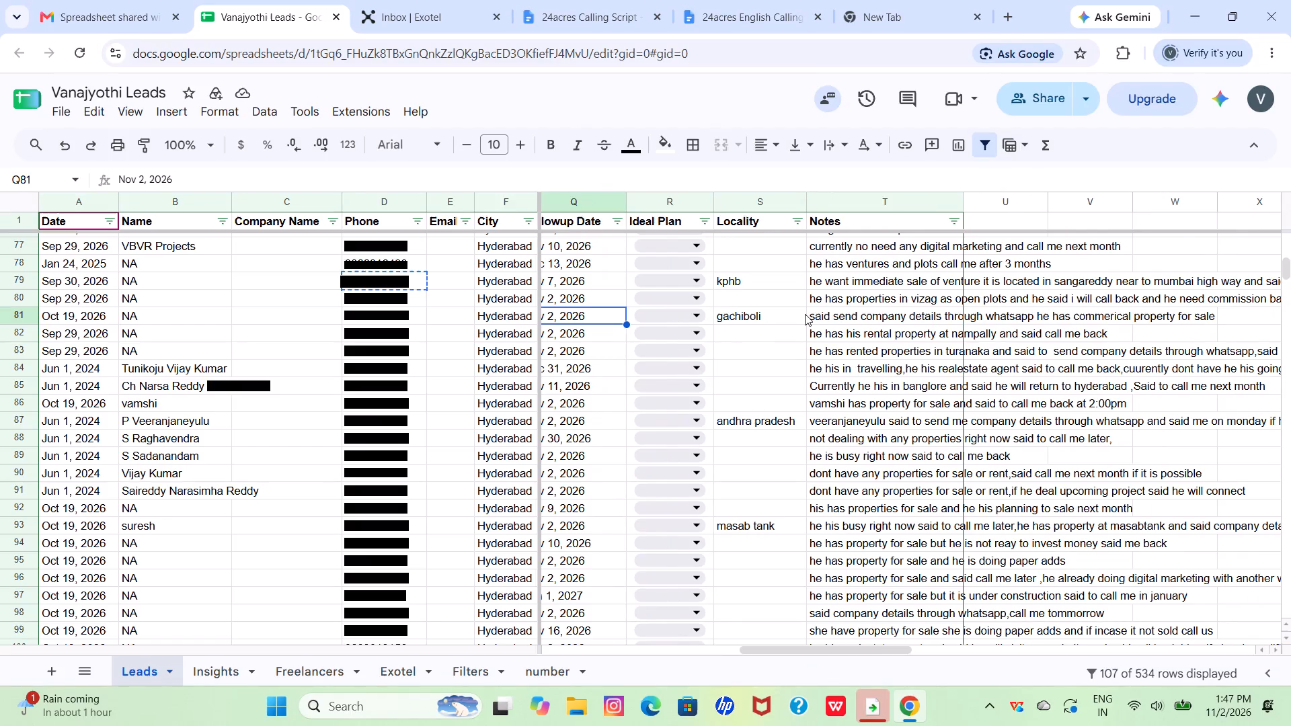
Examine the row 81 lead's phone entry, attempt and conversation counts, contact dates, Locality and Notes, comparing it with the neighbouring leads.
{"action": "left_click", "coordinate": [762, 323]}
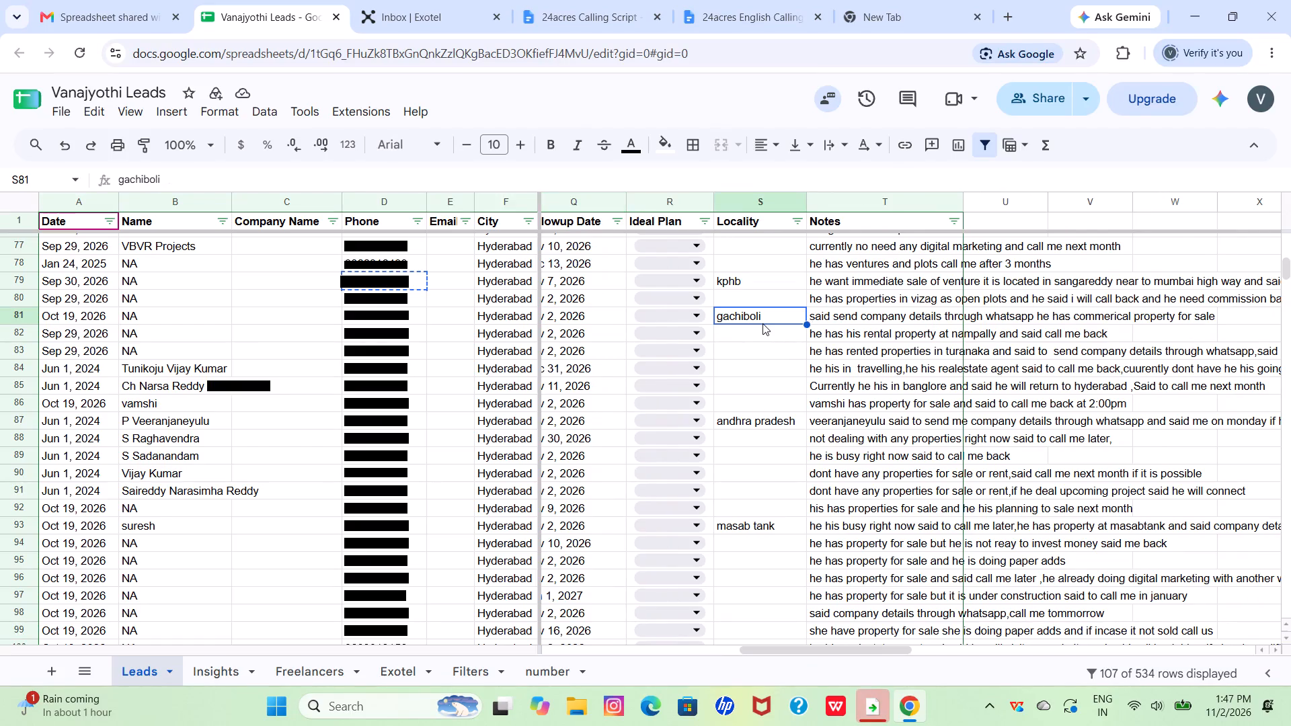
{"action": "left_click", "coordinate": [771, 299]}
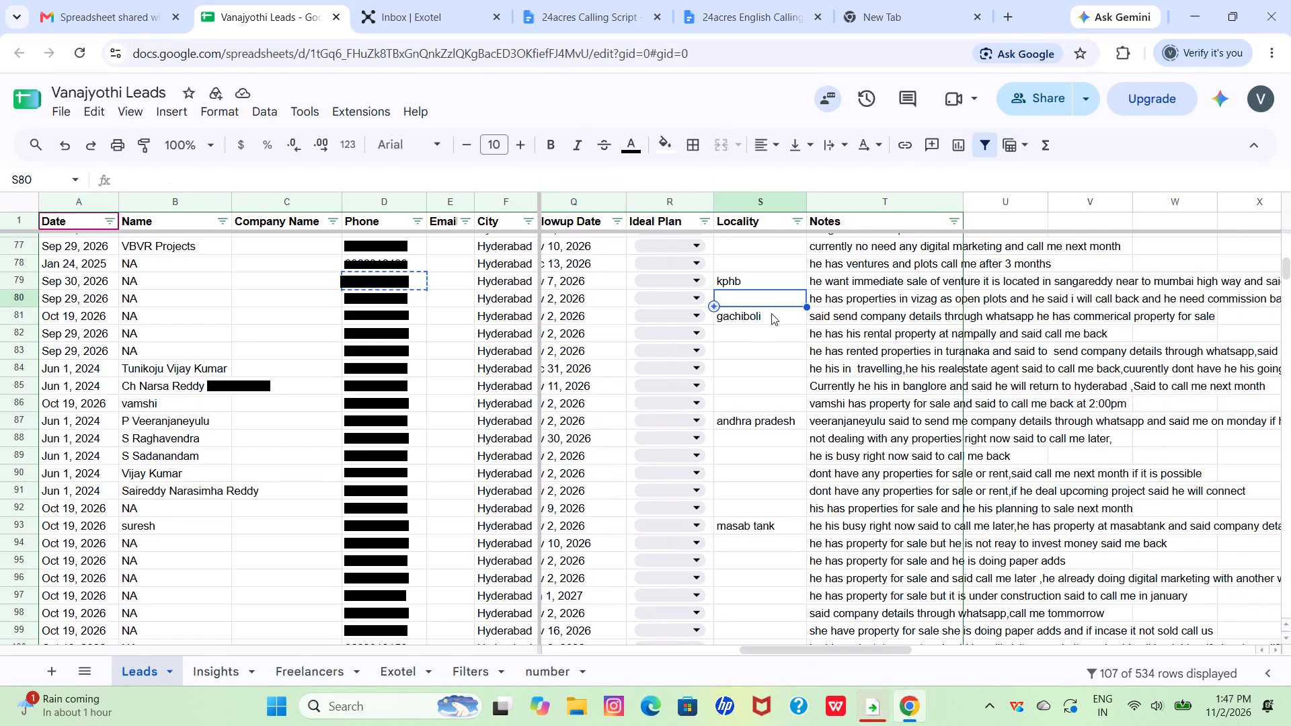
{"action": "left_click", "coordinate": [771, 315]}
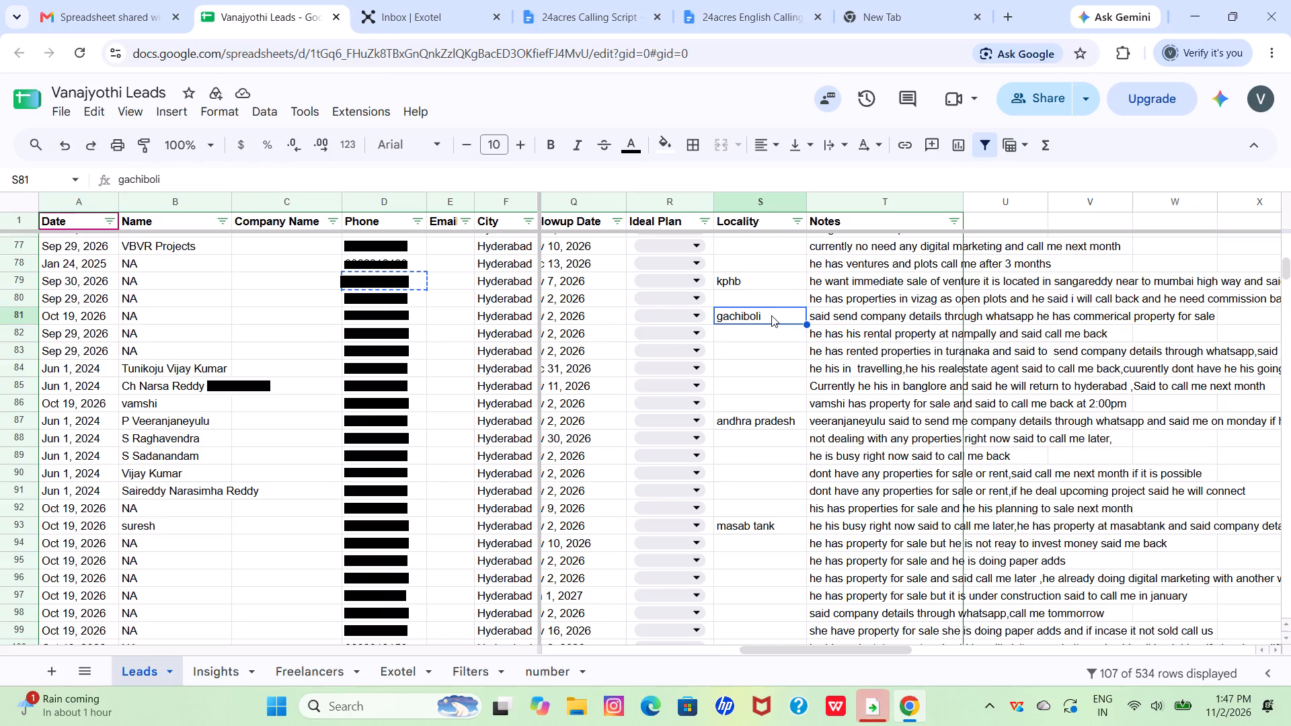
{"action": "scroll", "coordinate": [771, 315], "scroll_direction": "right", "scroll_amount": 6}
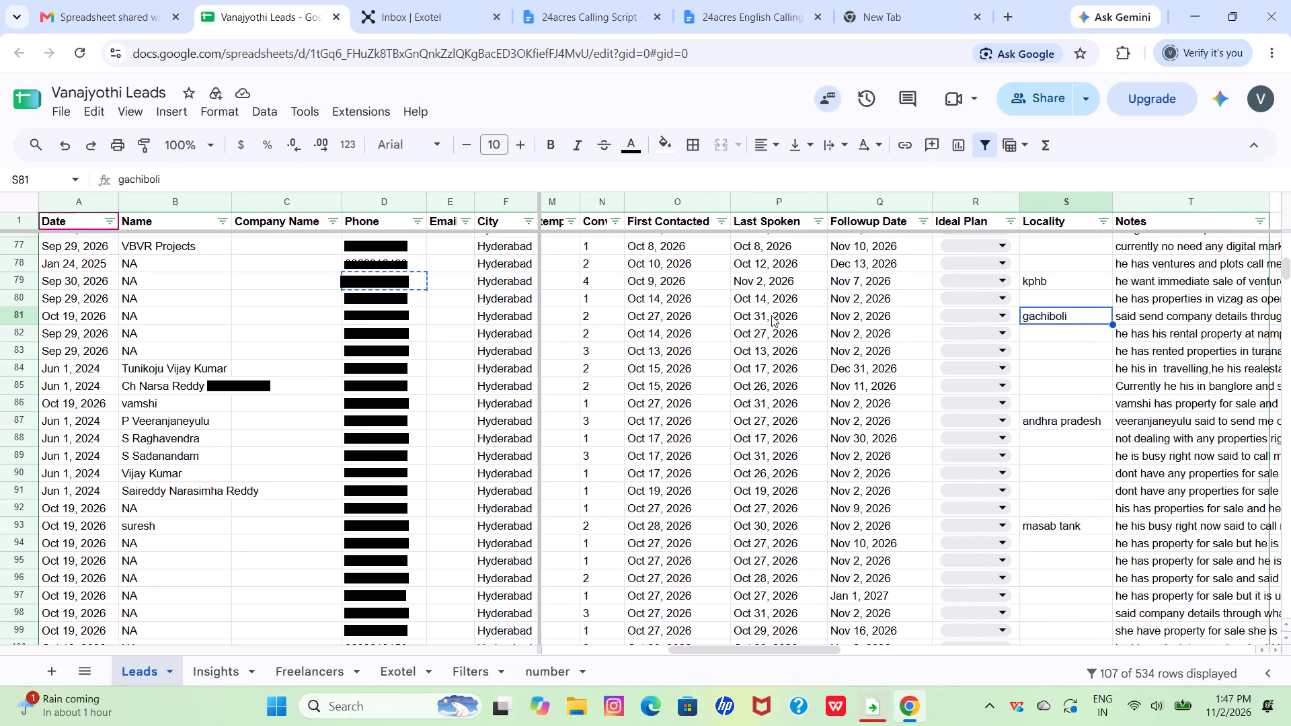
{"action": "scroll", "coordinate": [771, 315], "scroll_direction": "right", "scroll_amount": 2}
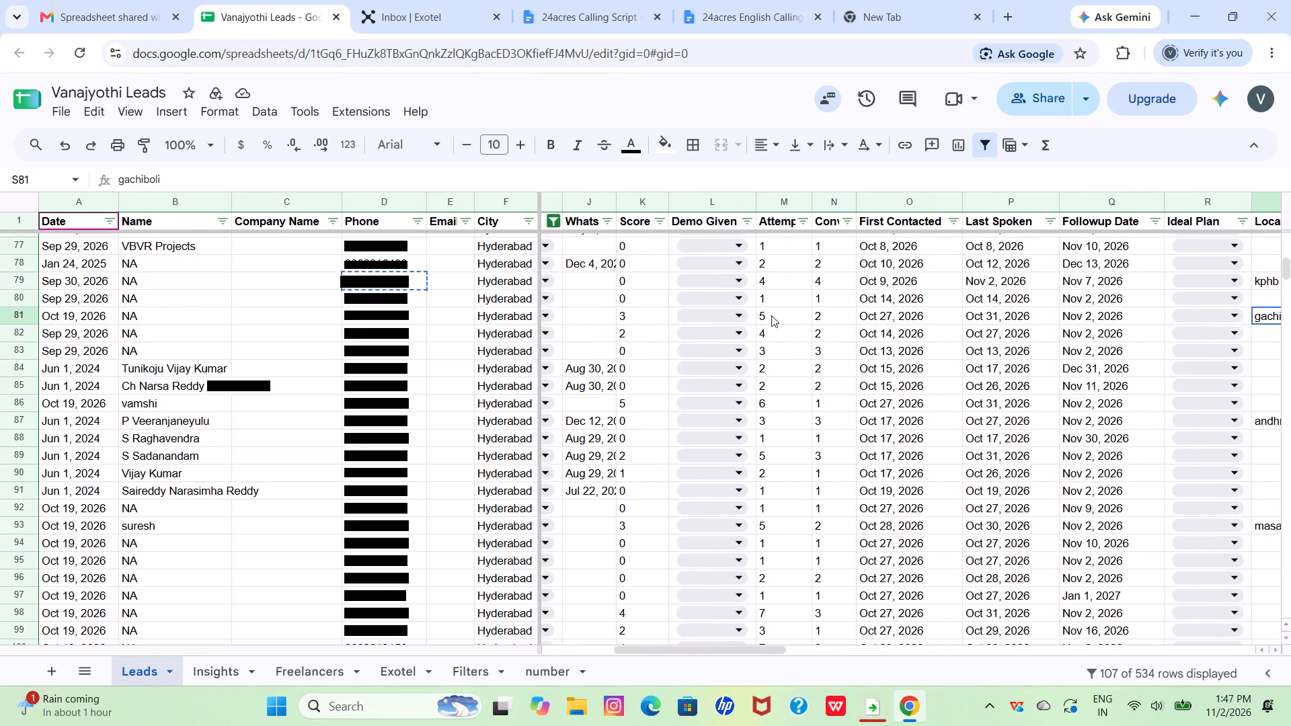
{"action": "scroll", "coordinate": [771, 315], "scroll_direction": "down", "scroll_amount": 1}
{"action": "scroll", "coordinate": [771, 315], "scroll_direction": "left", "scroll_amount": 3}
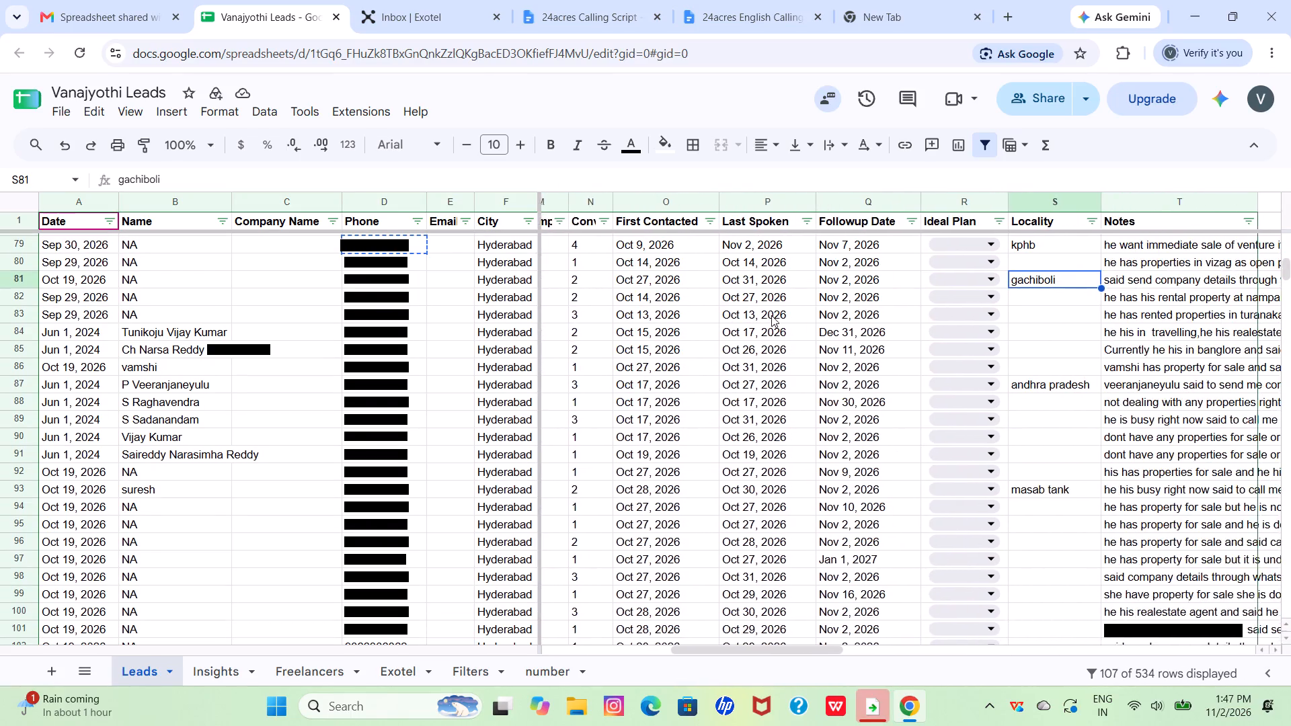
{"action": "scroll", "coordinate": [771, 315], "scroll_direction": "left", "scroll_amount": 1}
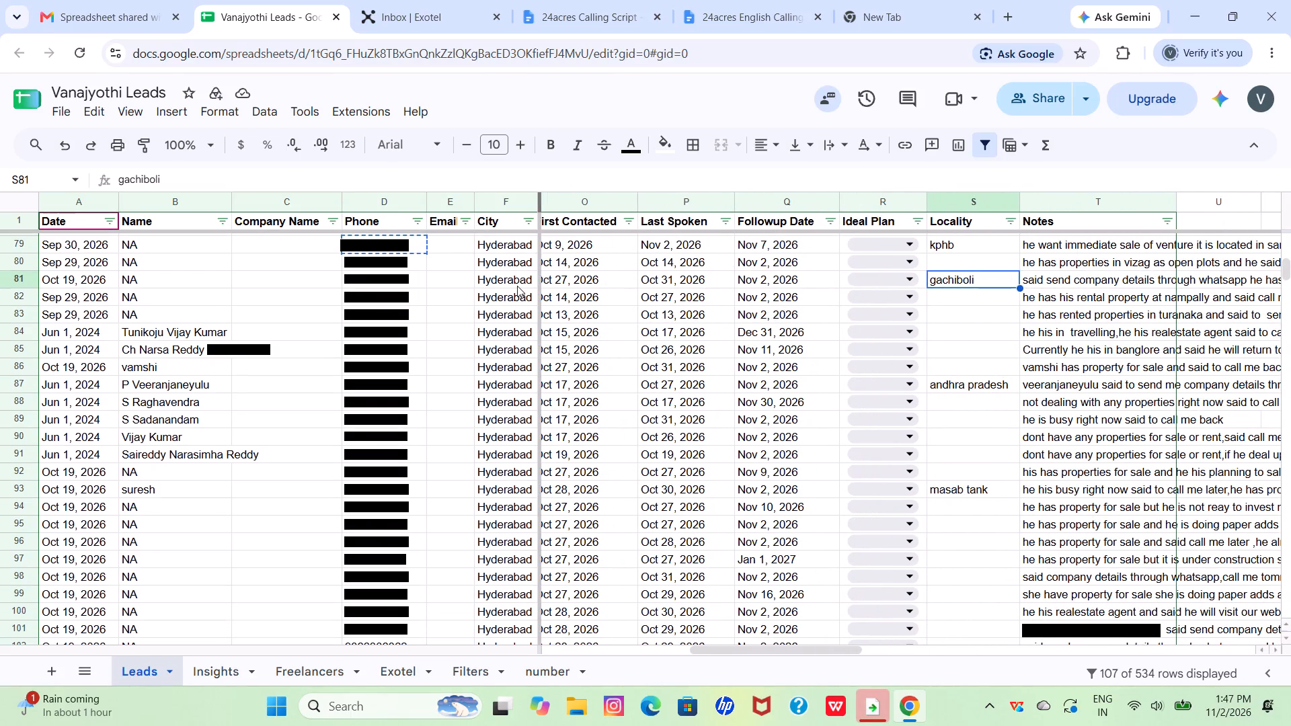
{"action": "left_click", "coordinate": [399, 283]}
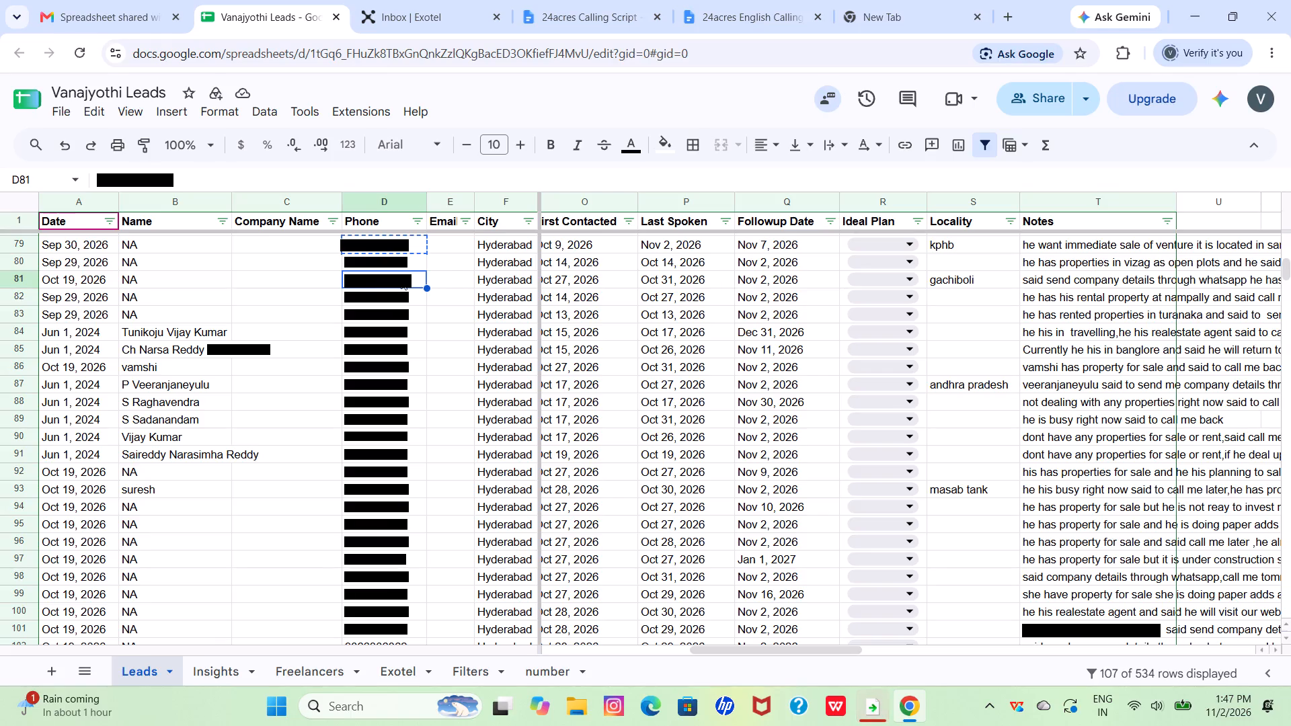
{"action": "scroll", "coordinate": [401, 278], "scroll_direction": "left", "scroll_amount": 3}
{"action": "scroll", "coordinate": [401, 278], "scroll_direction": "right", "scroll_amount": 1}
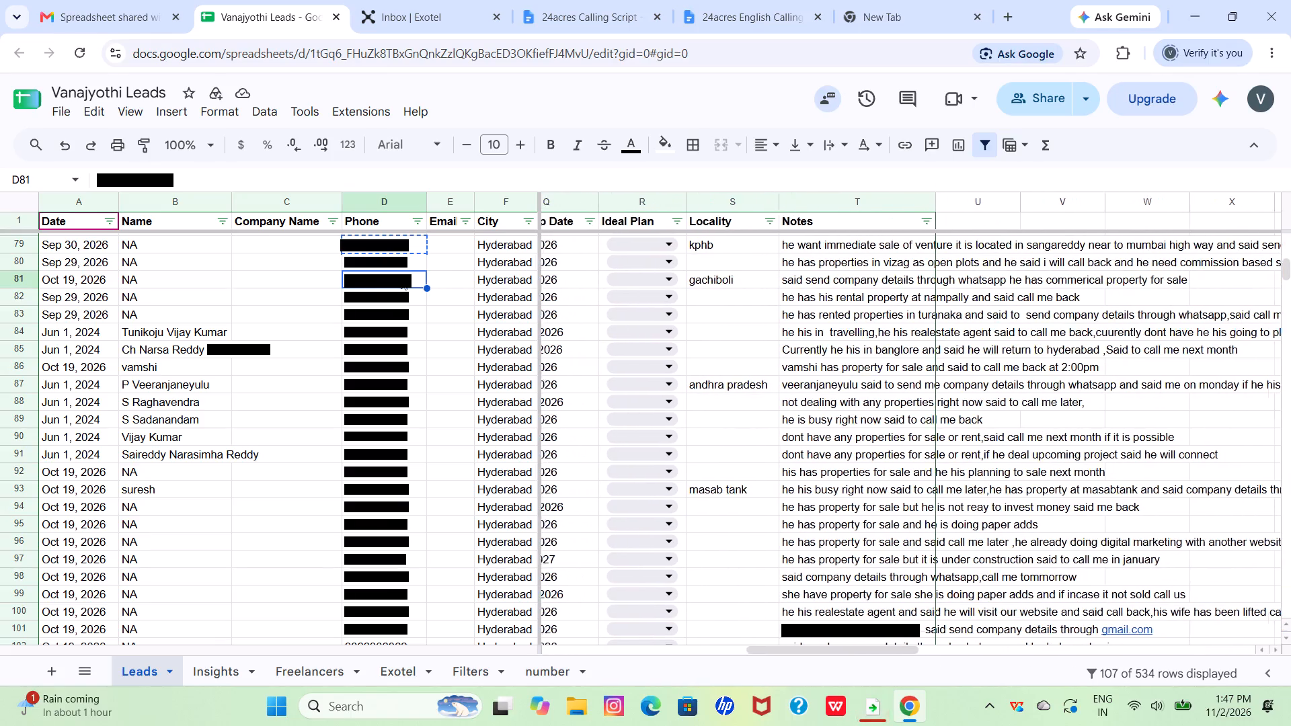
{"action": "scroll", "coordinate": [401, 278], "scroll_direction": "right", "scroll_amount": 2}
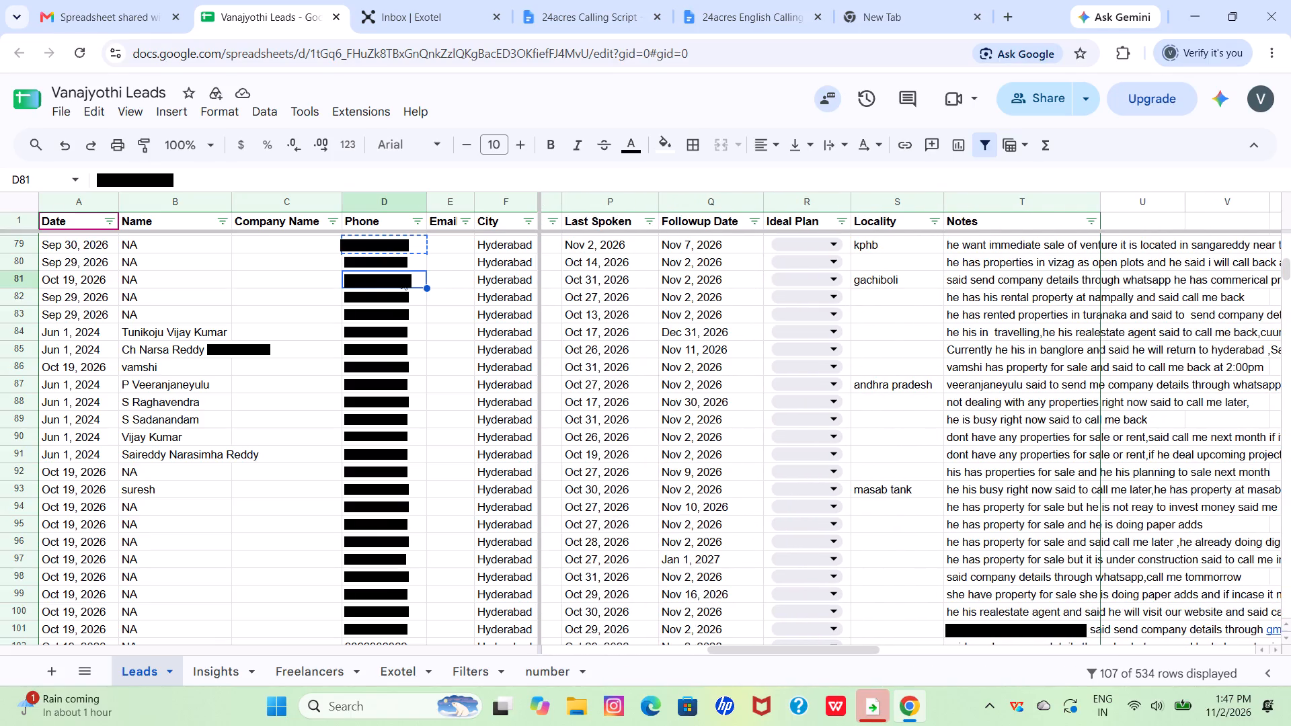
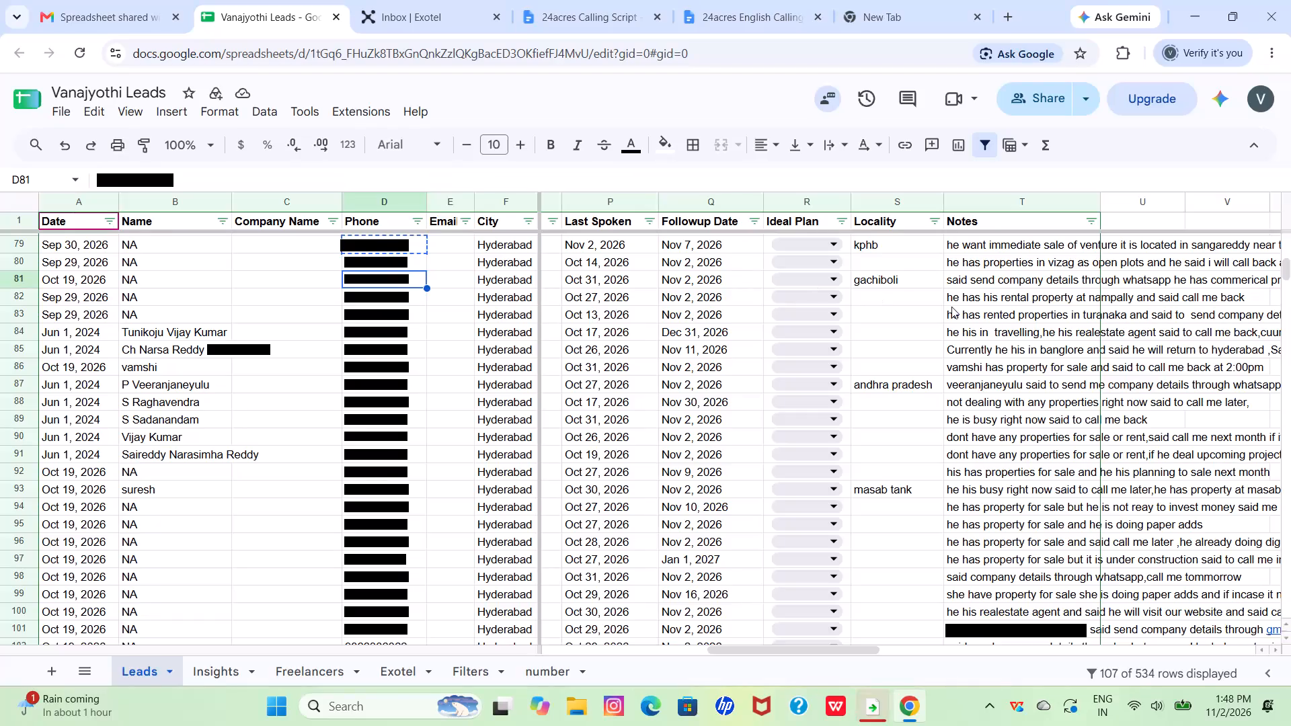
Examine the Locality, Followup Date and Notes of the leads in rows 81 and 82 for a lead due for contact.
{"action": "left_click", "coordinate": [916, 286]}
{"action": "scroll", "coordinate": [916, 286], "scroll_direction": "left", "scroll_amount": 3}
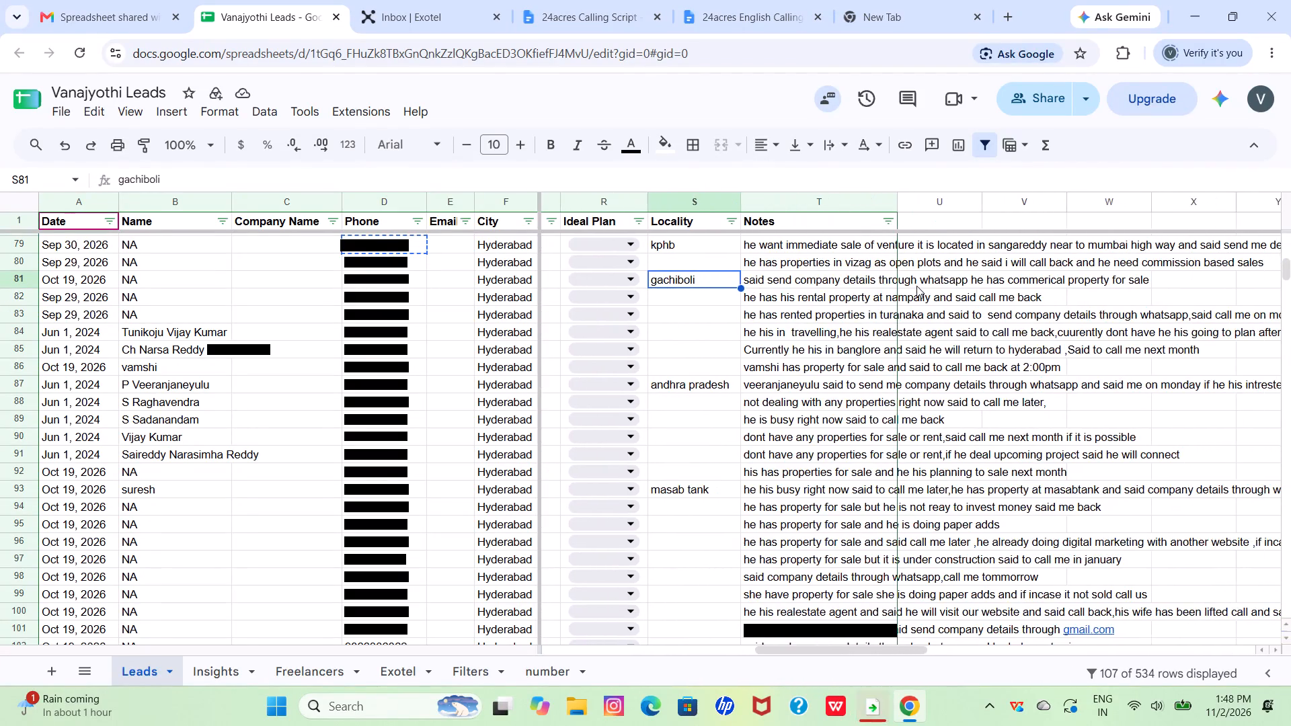
{"action": "scroll", "coordinate": [916, 286], "scroll_direction": "right", "scroll_amount": 5}
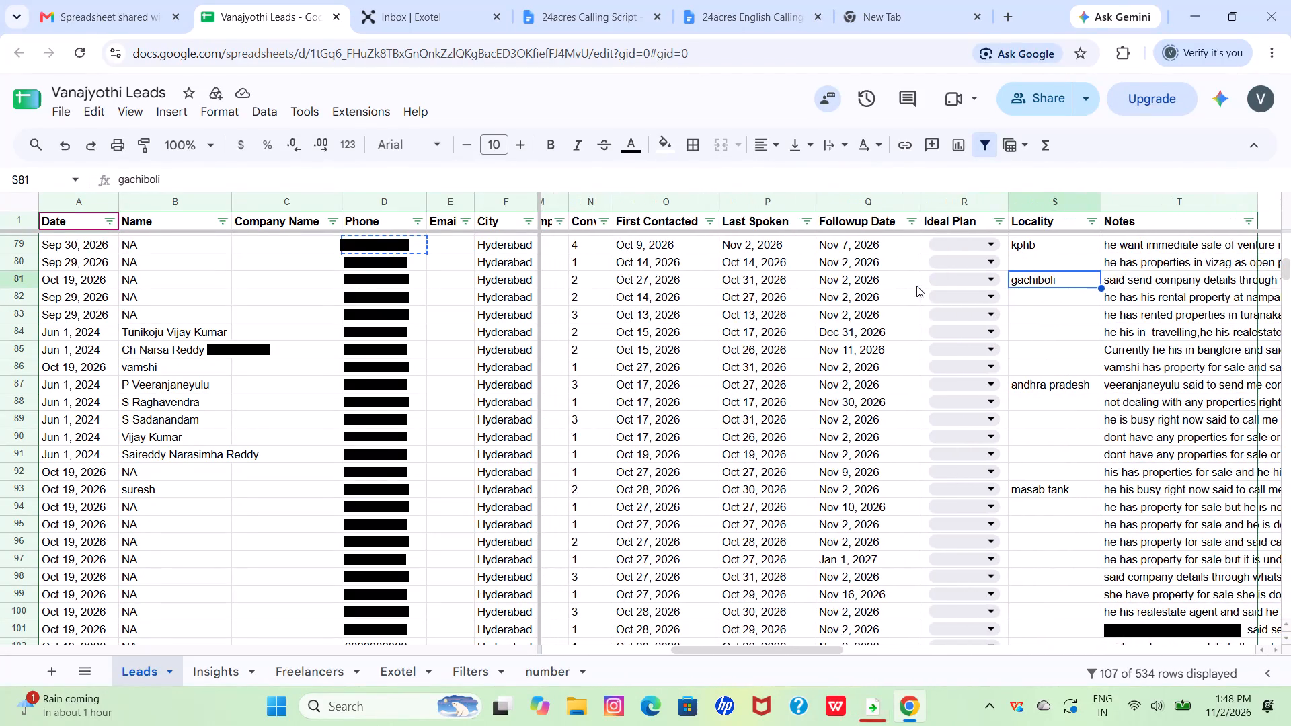
{"action": "left_click", "coordinate": [873, 293]}
{"action": "scroll", "coordinate": [873, 293], "scroll_direction": "left", "scroll_amount": 3}
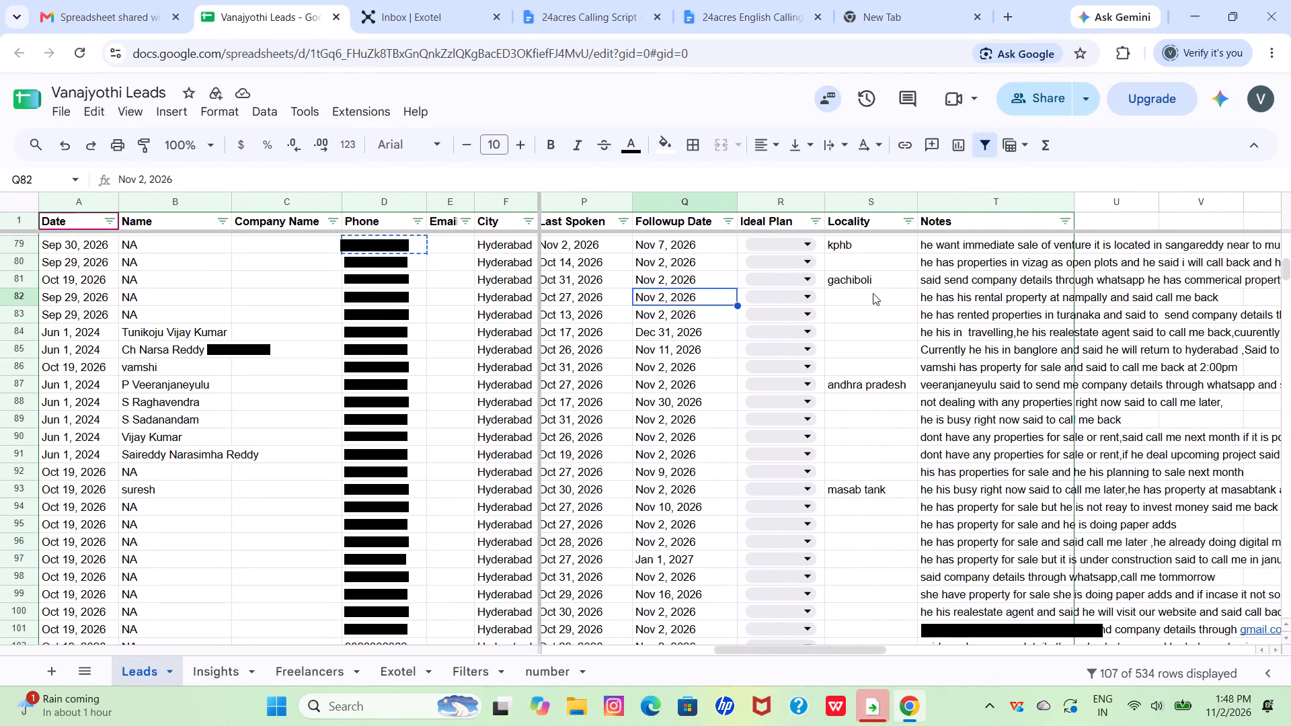
{"action": "scroll", "coordinate": [873, 293], "scroll_direction": "right", "scroll_amount": 1}
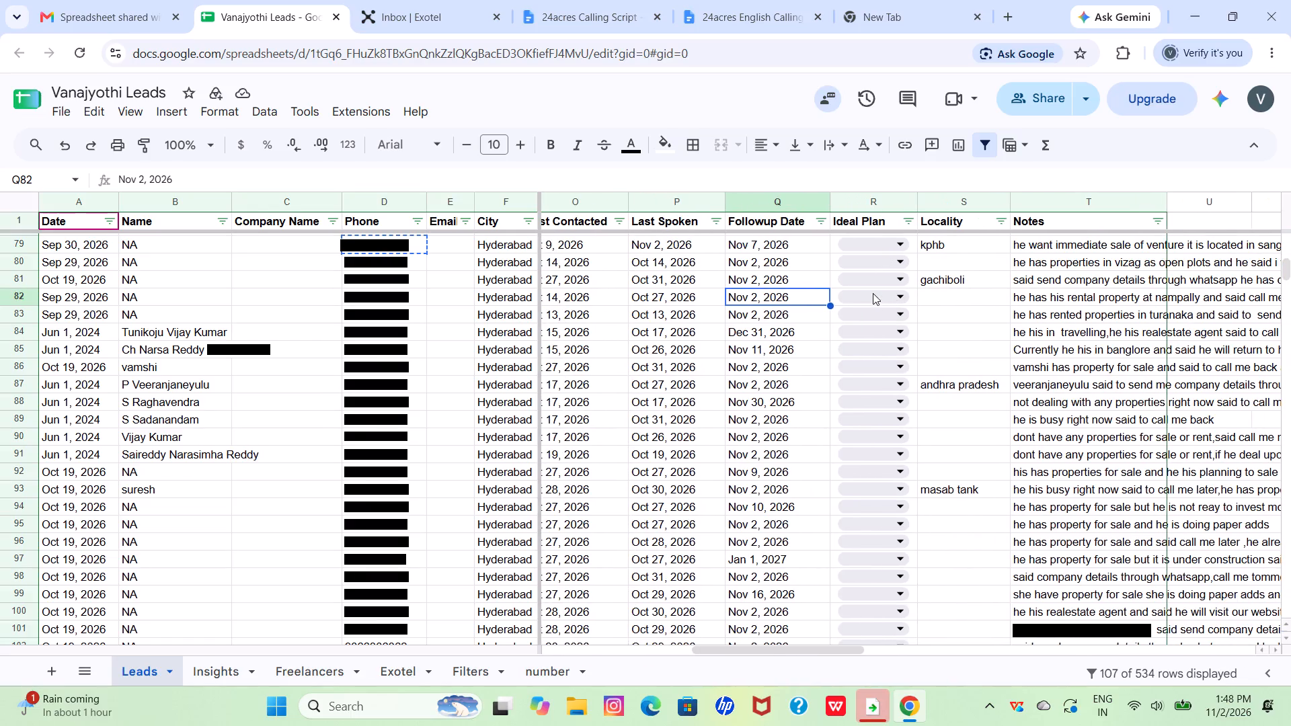
Examine the row 83 lead's Followup Date, Notes, Phone and earlier contact columns to decide whether to contact it.
{"action": "scroll", "coordinate": [873, 293], "scroll_direction": "down", "scroll_amount": 1}
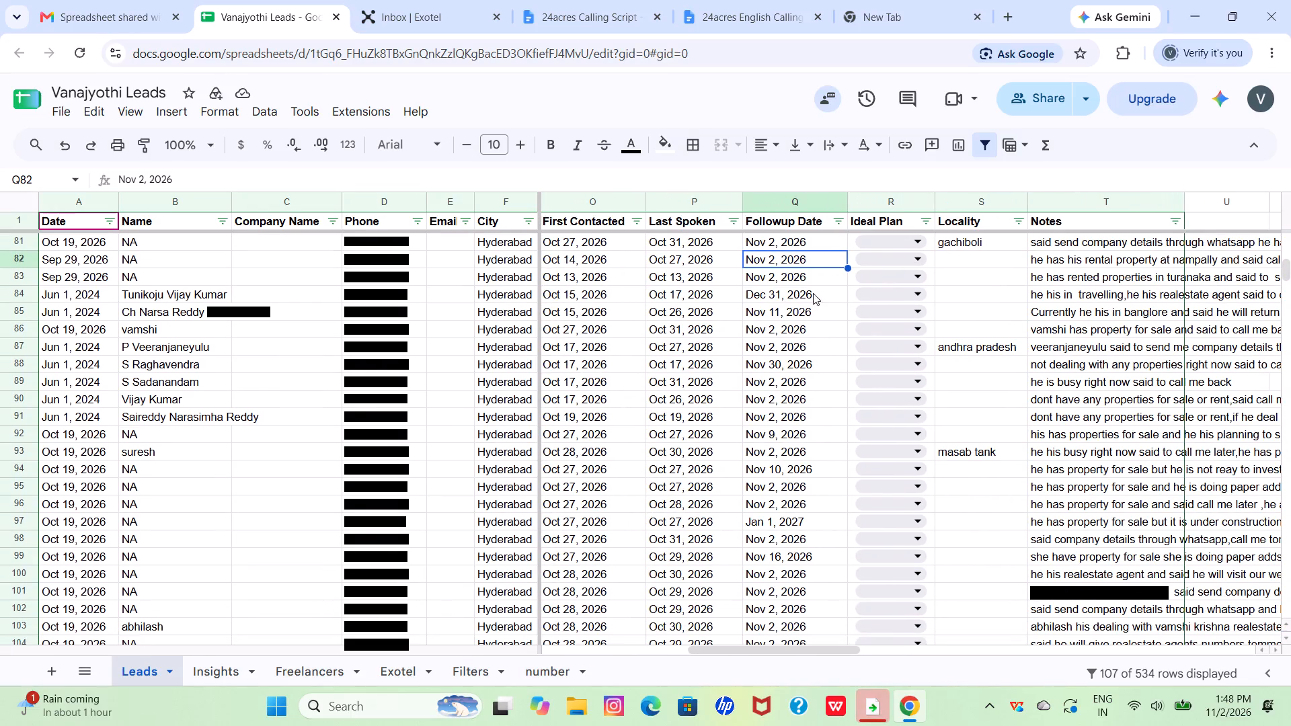
{"action": "left_click", "coordinate": [783, 290]}
{"action": "left_click", "coordinate": [780, 270]}
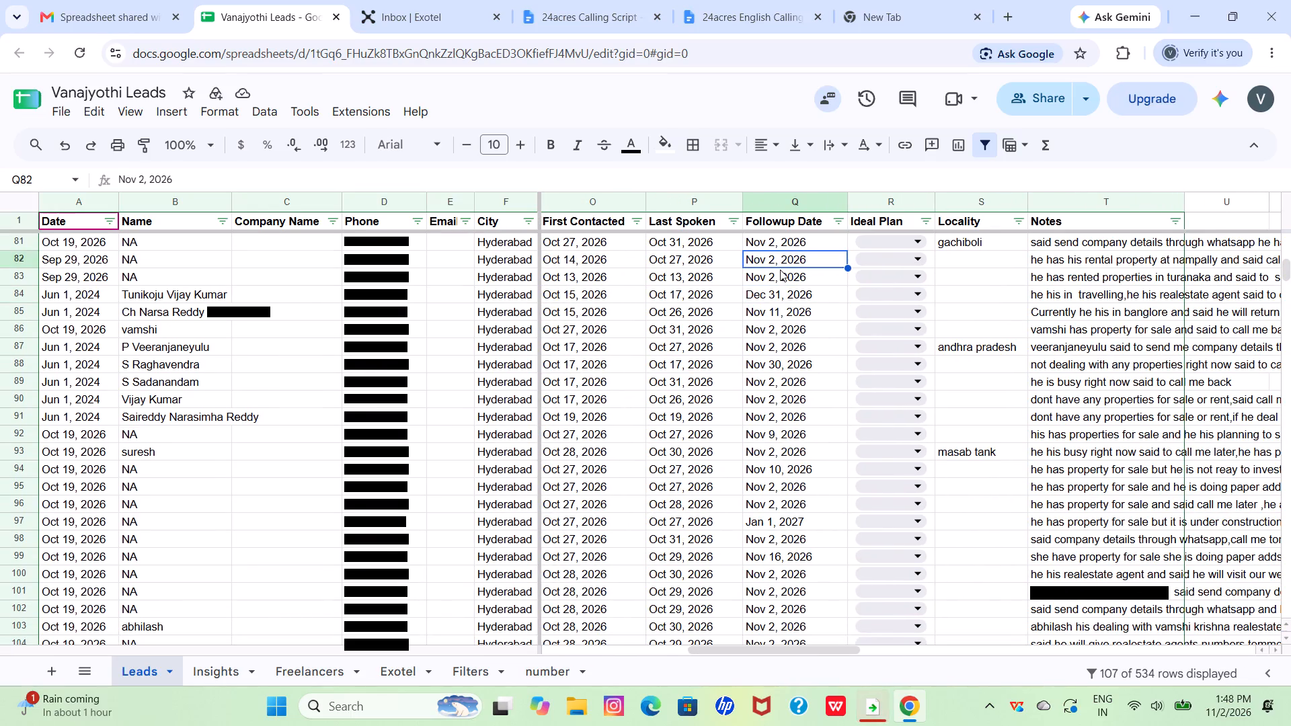
{"action": "scroll", "coordinate": [780, 270], "scroll_direction": "left", "scroll_amount": 1}
{"action": "left_click", "coordinate": [775, 278]}
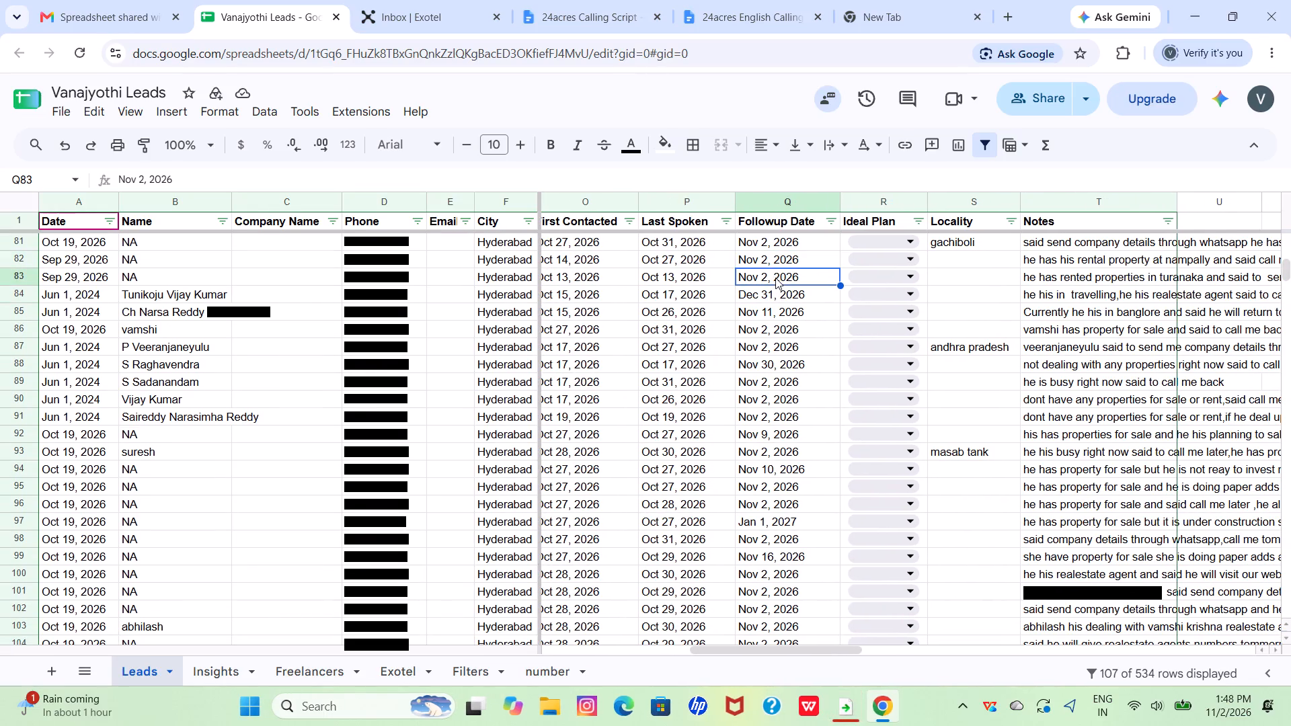
{"action": "scroll", "coordinate": [775, 278], "scroll_direction": "left", "scroll_amount": 2}
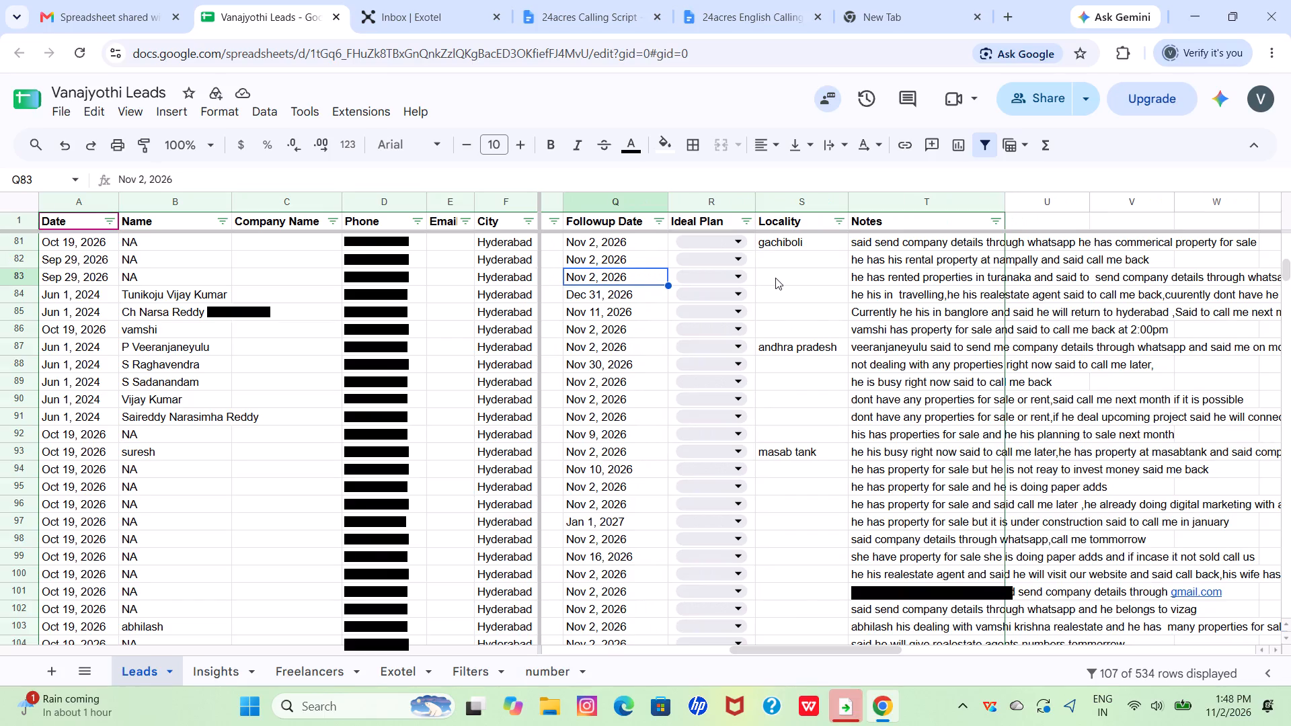
{"action": "left_click", "coordinate": [401, 272]}
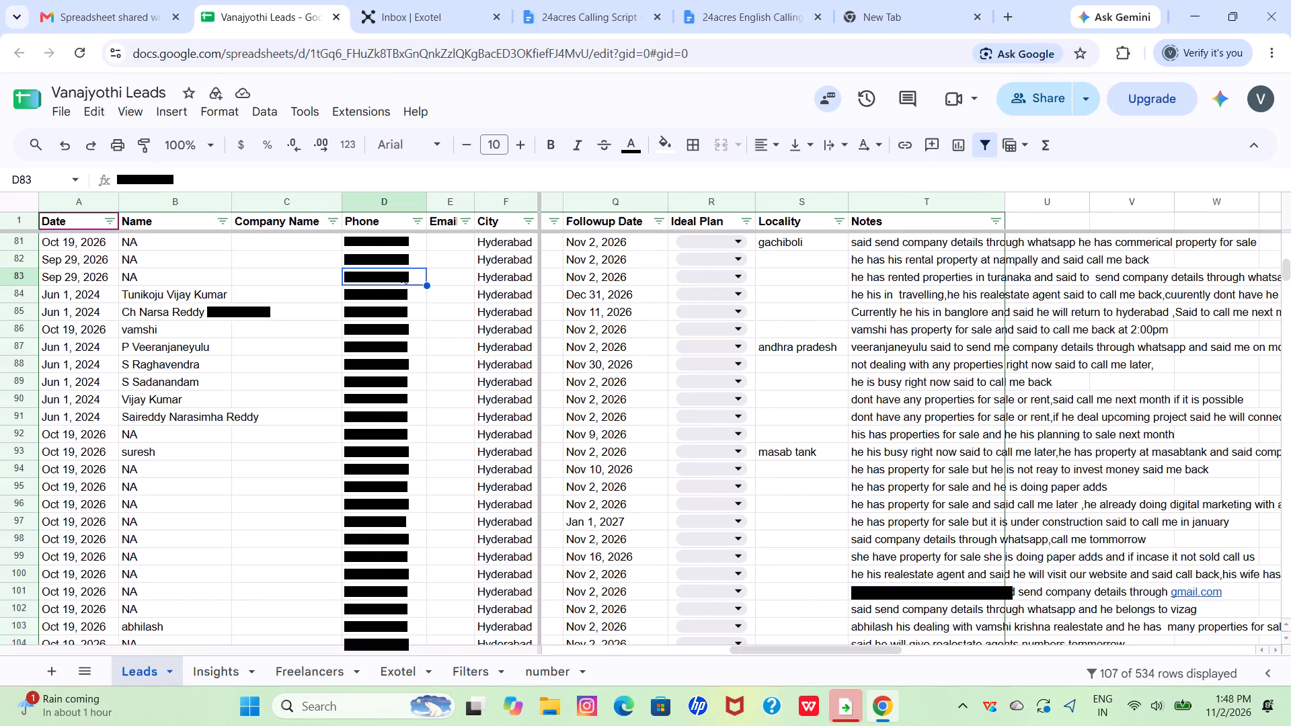
{"action": "left_click", "coordinate": [617, 274]}
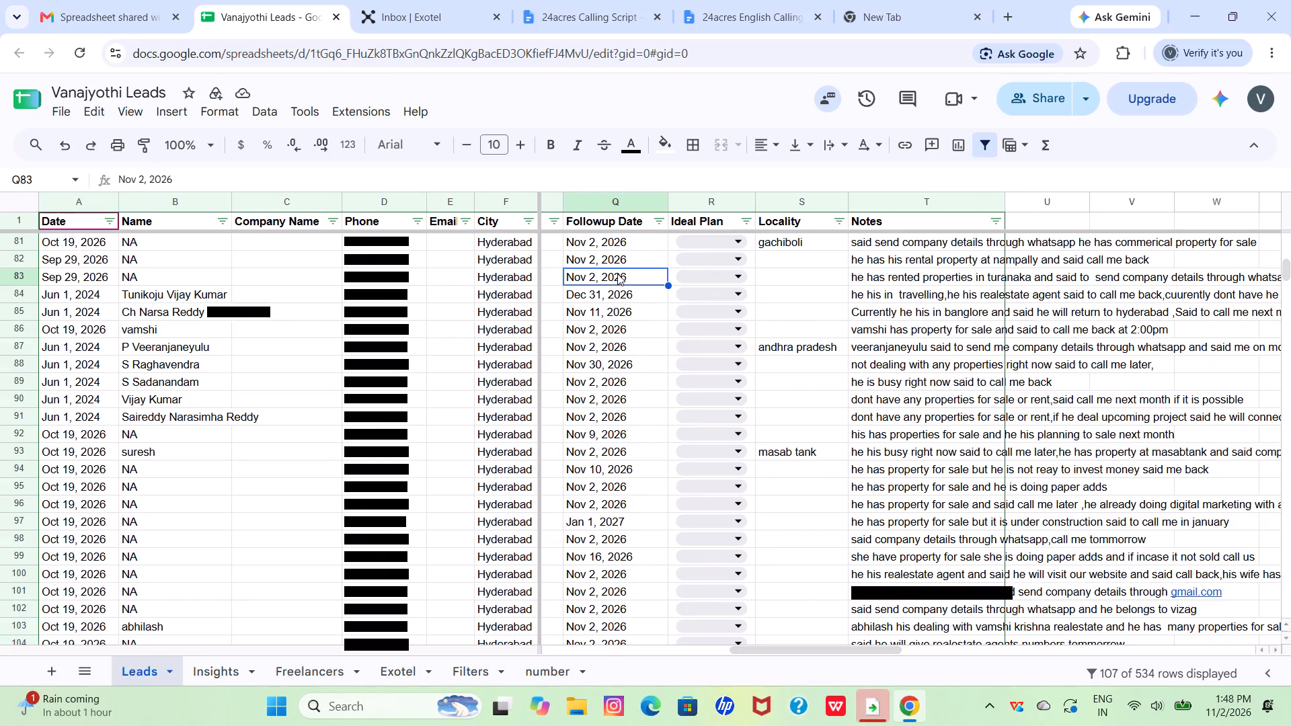
{"action": "scroll", "coordinate": [617, 274], "scroll_direction": "right", "scroll_amount": 7}
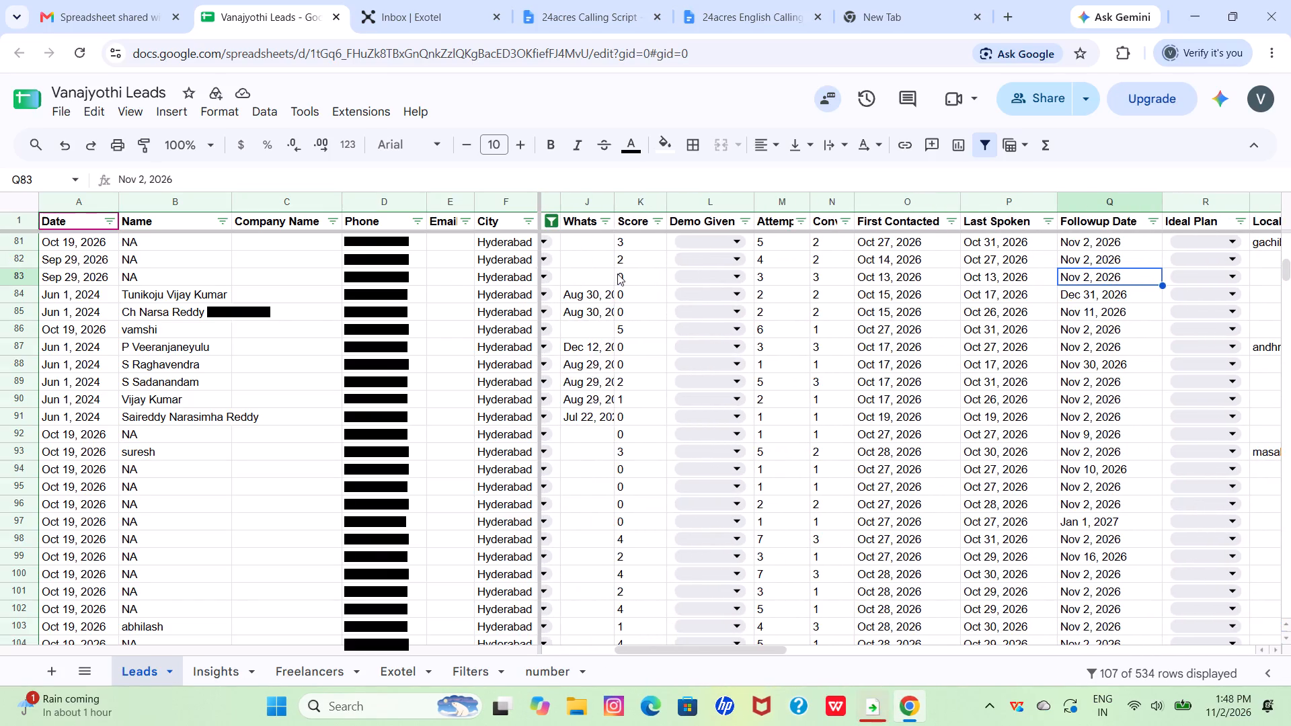
{"action": "left_click", "coordinate": [394, 272]}
{"action": "scroll", "coordinate": [394, 272], "scroll_direction": "left", "scroll_amount": 1}
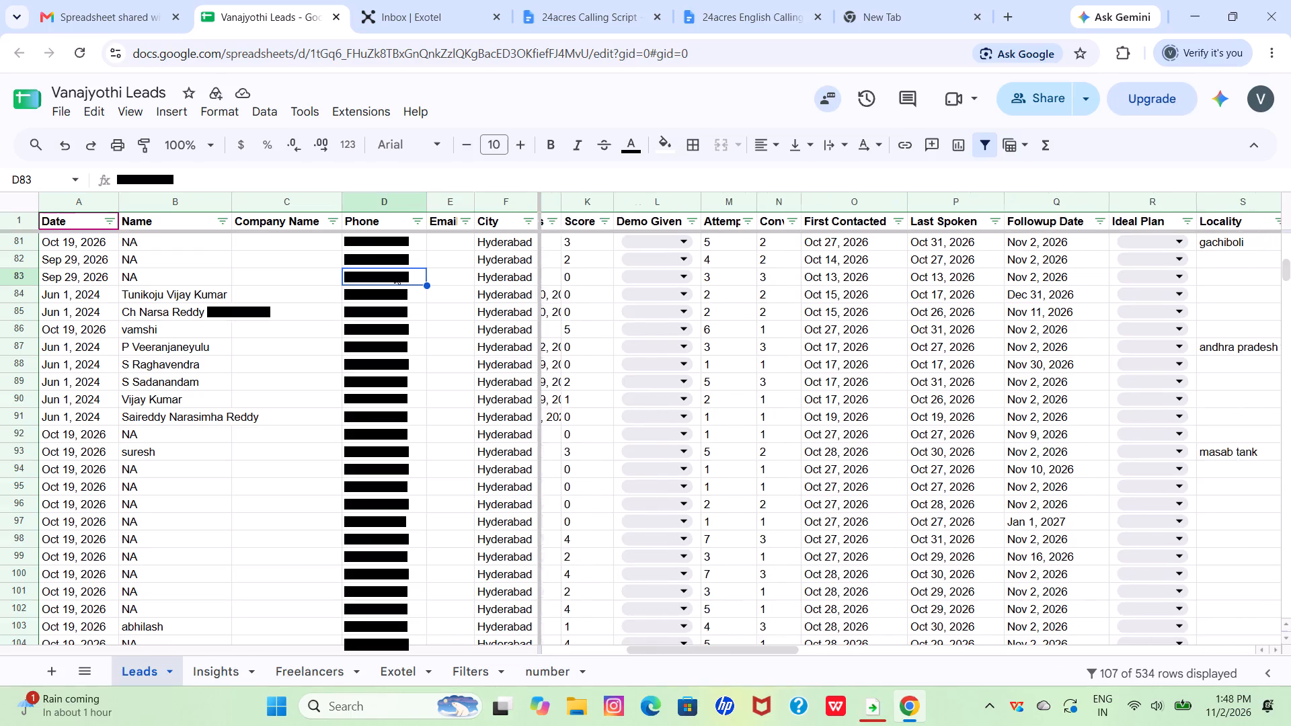
{"action": "scroll", "coordinate": [394, 272], "scroll_direction": "left", "scroll_amount": 3}
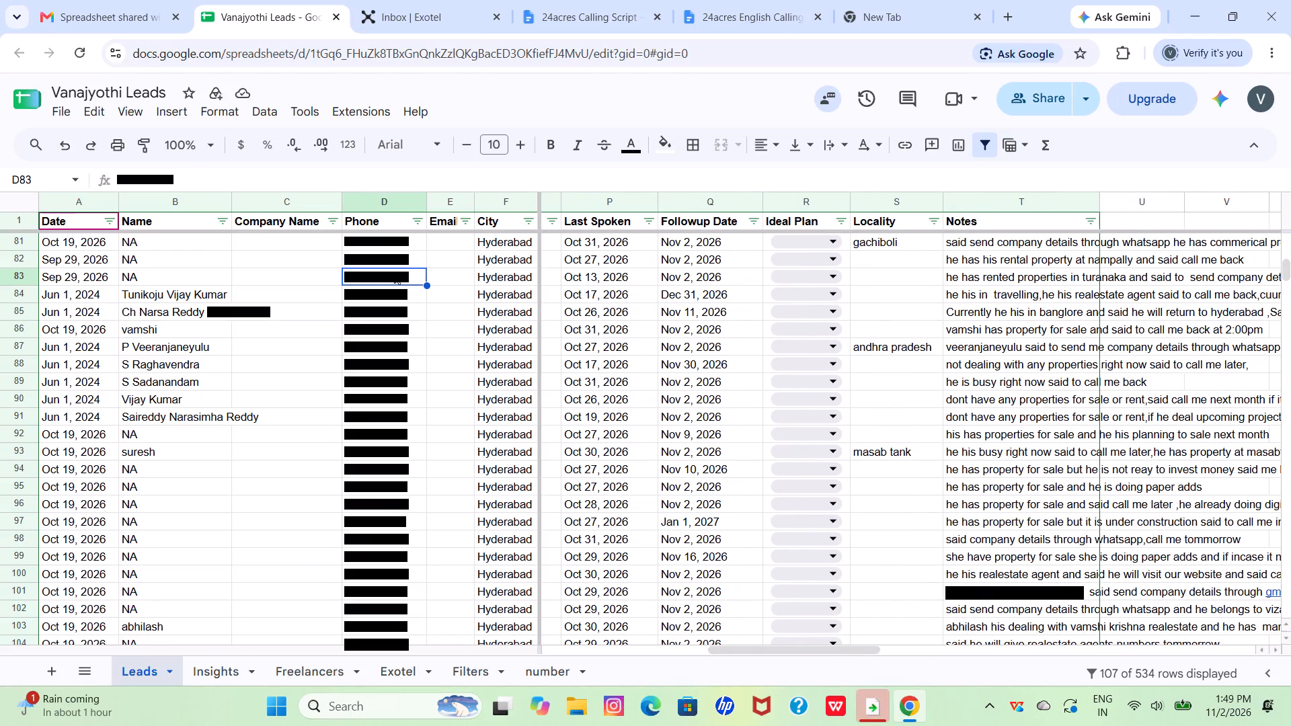
{"action": "left_click", "coordinate": [677, 281]}
Check the Followup Date and Notes of the lead in row 86 and copy its phone number.
{"action": "scroll", "coordinate": [677, 281], "scroll_direction": "down", "scroll_amount": 1}
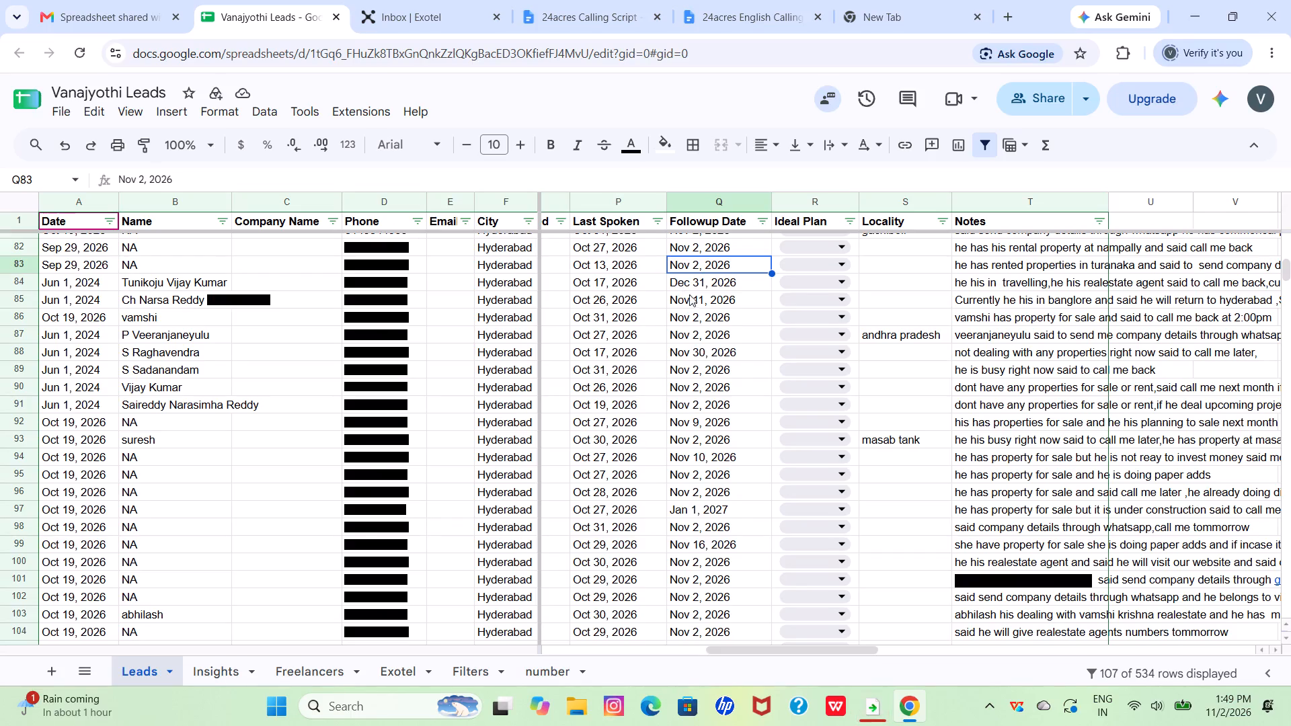
{"action": "left_click", "coordinate": [709, 319]}
{"action": "scroll", "coordinate": [709, 319], "scroll_direction": "left", "scroll_amount": 3}
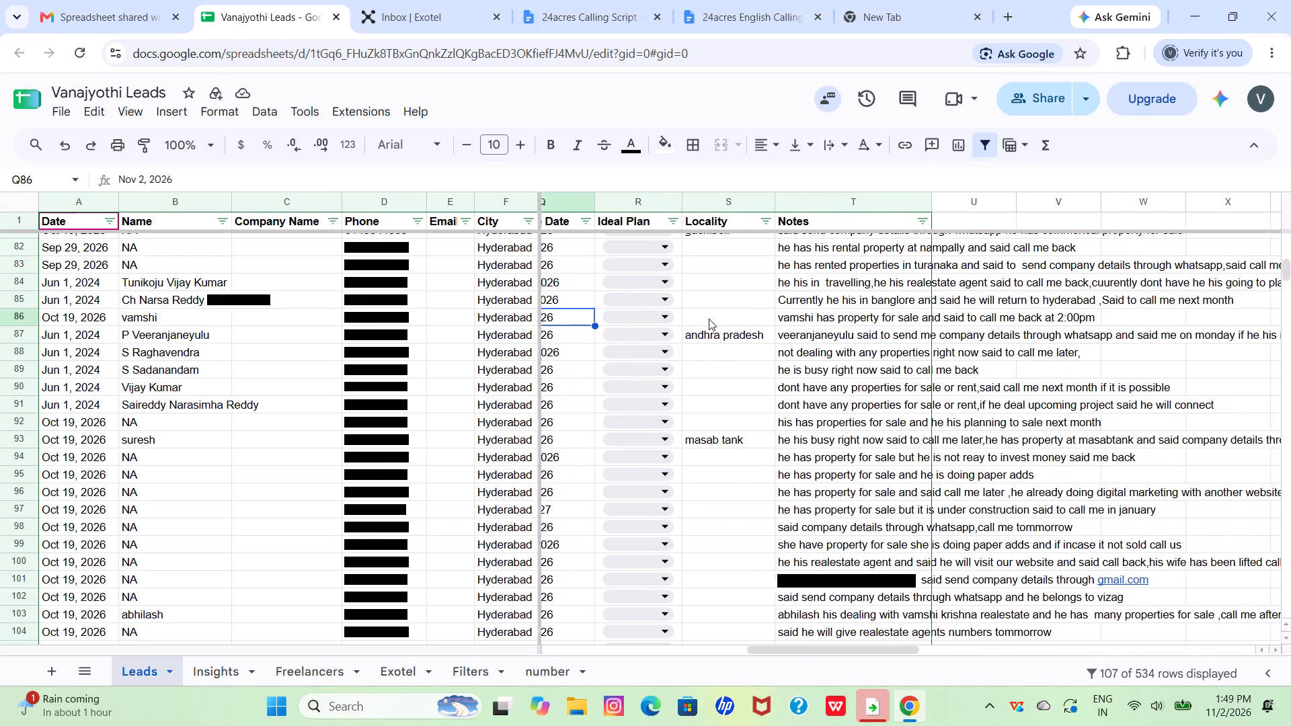
{"action": "left_click", "coordinate": [717, 346]}
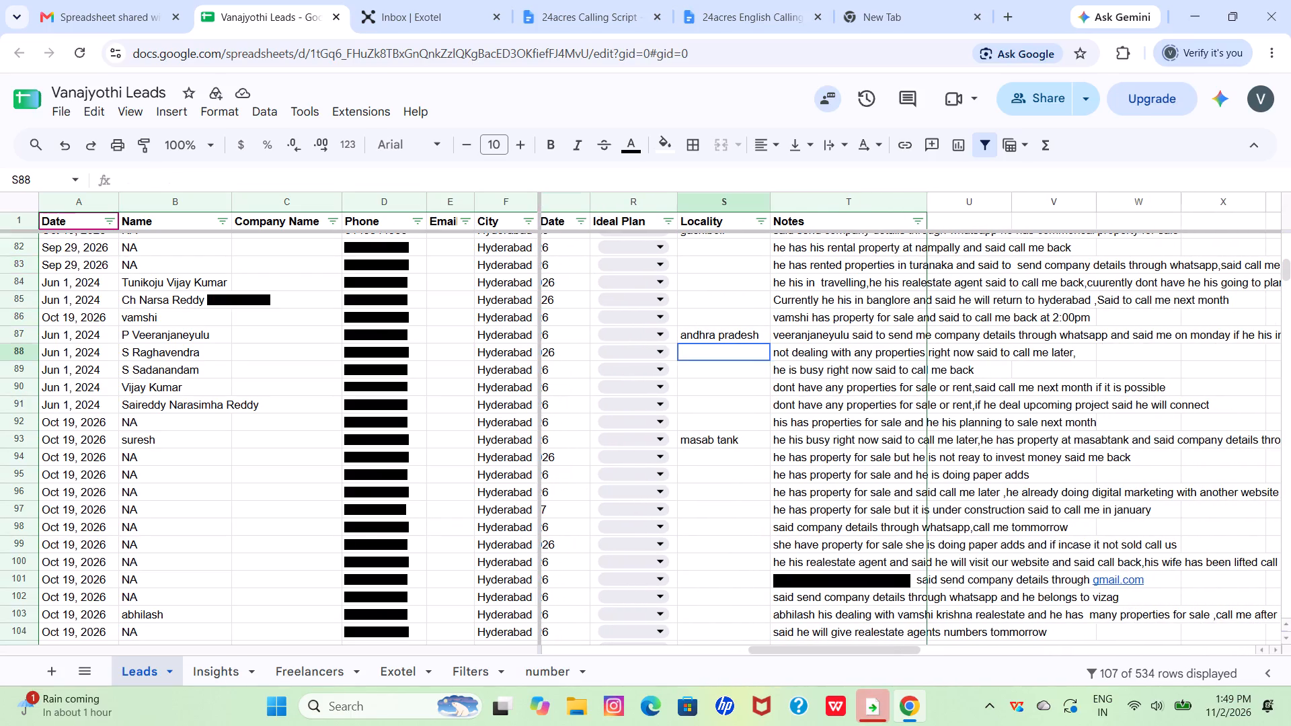
{"action": "scroll", "coordinate": [774, 323], "scroll_direction": "right", "scroll_amount": 2}
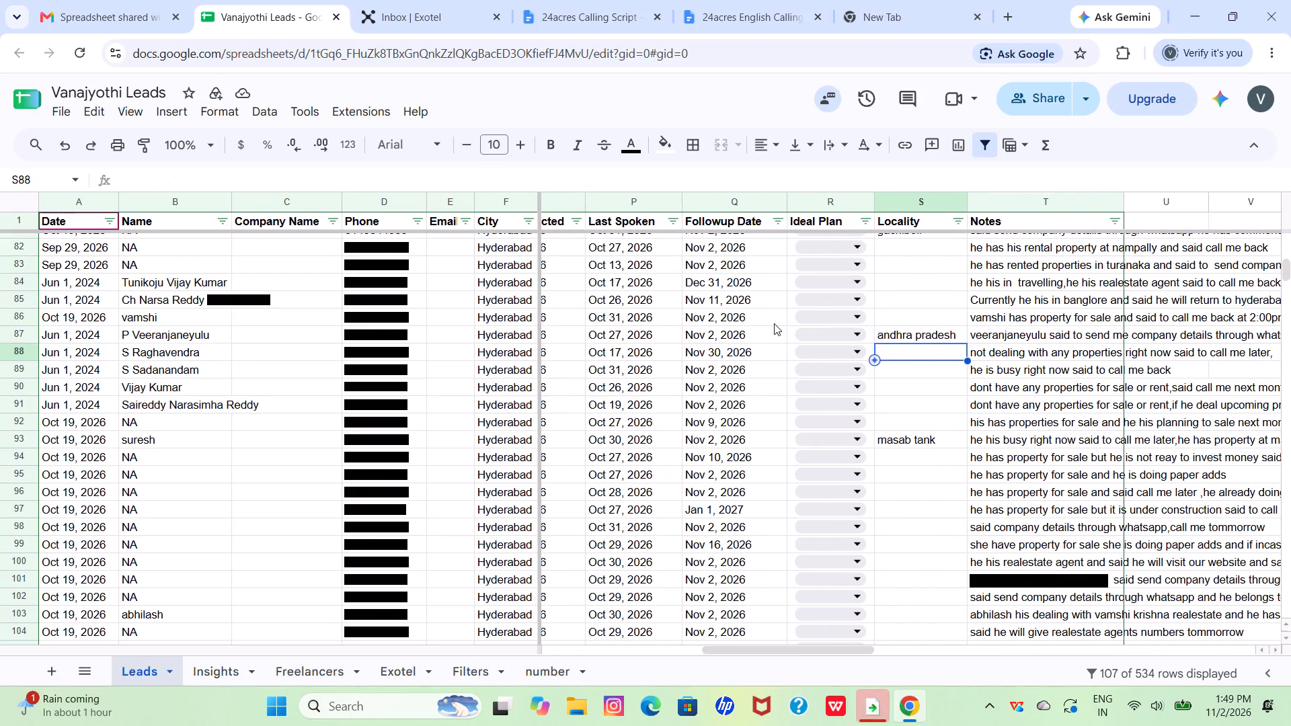
{"action": "left_click", "coordinate": [719, 321]}
{"action": "left_click", "coordinate": [395, 323]}
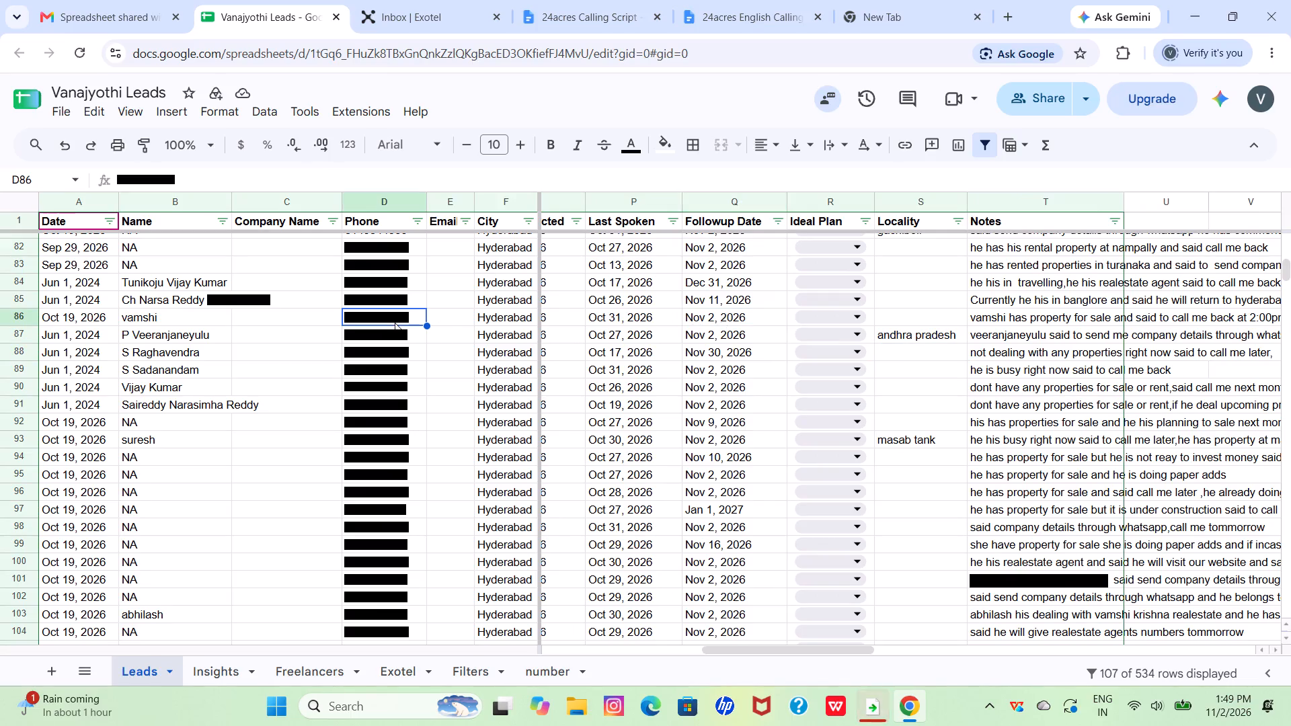
{"action": "key", "text": "ctrl+c"}
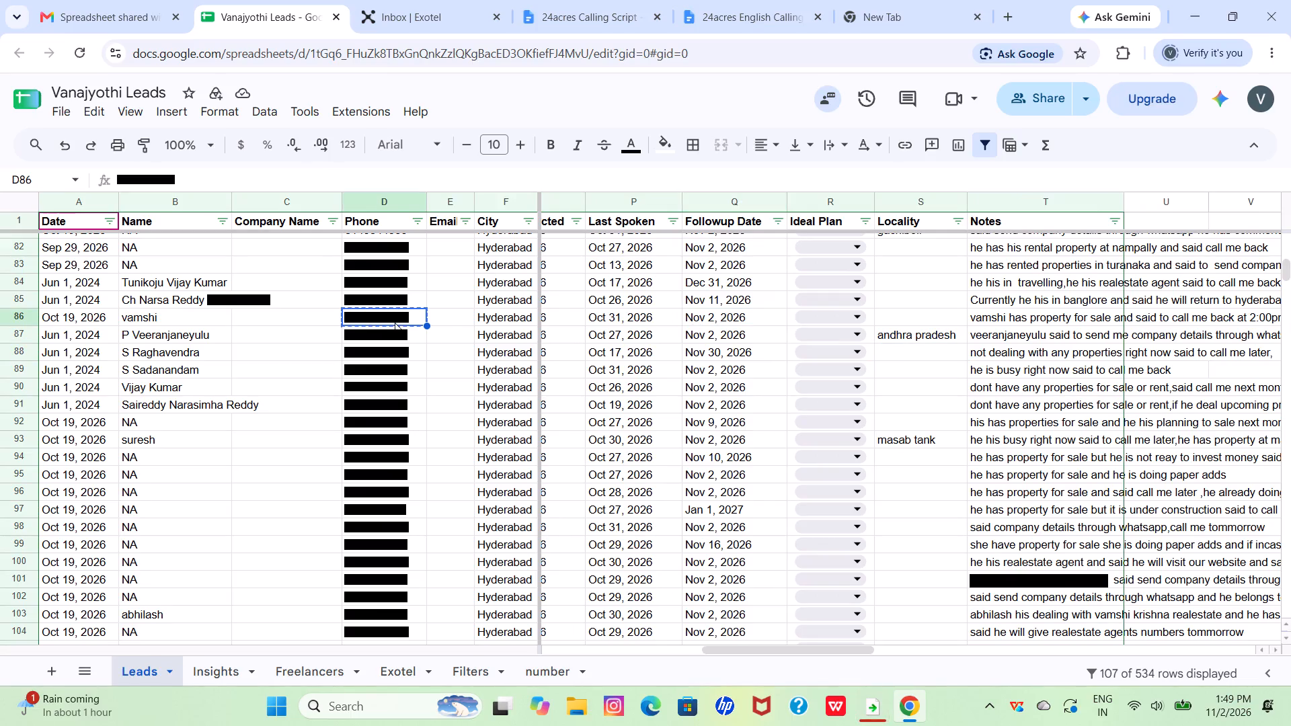
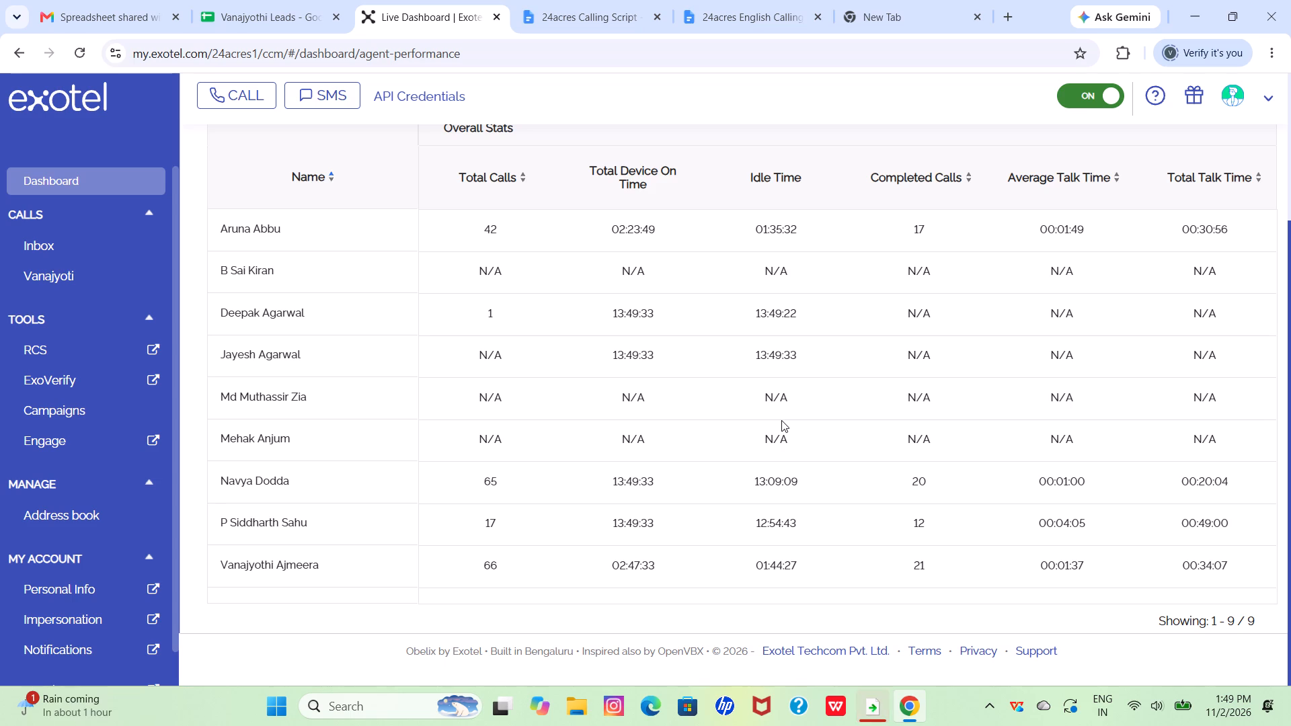
Return to the Vanajyothi Leads sheet and review the row 86 lead's Followup Date and contact columns and the leads below it.
{"action": "scroll", "coordinate": [781, 420], "scroll_direction": "up", "scroll_amount": 4}
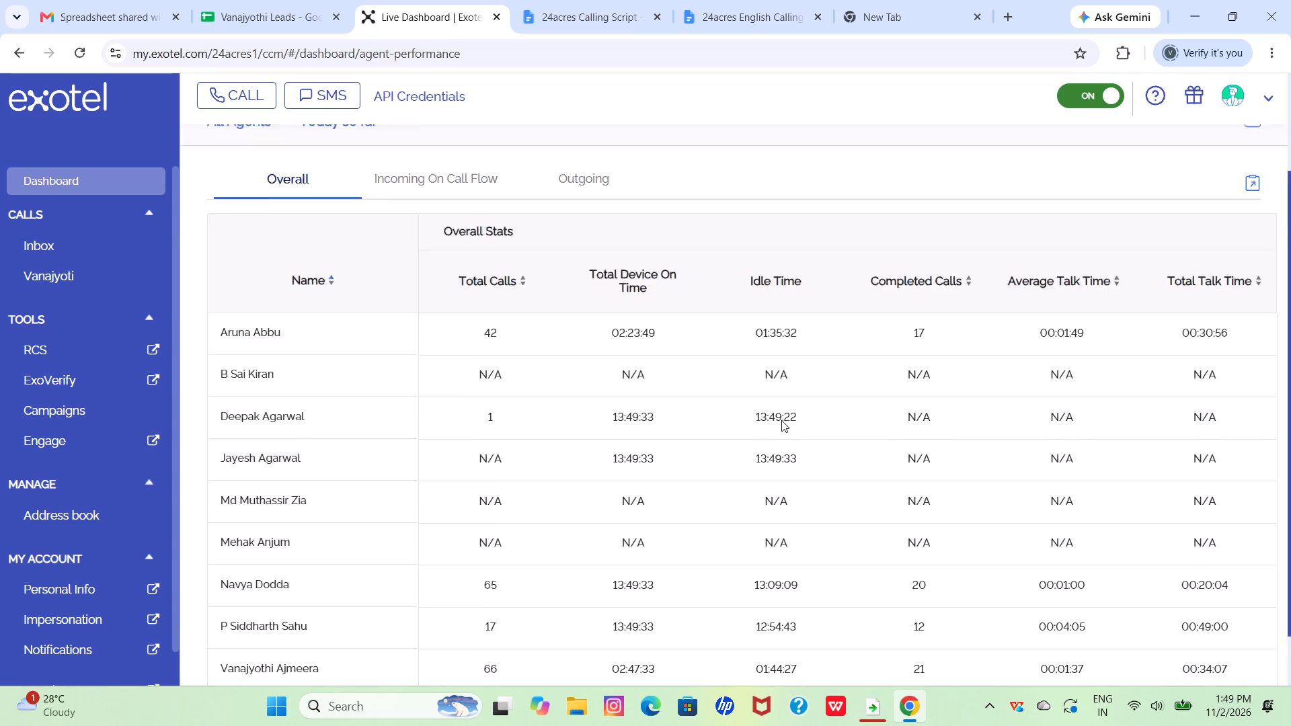
{"action": "scroll", "coordinate": [781, 420], "scroll_direction": "up", "scroll_amount": 2}
{"action": "left_click", "coordinate": [255, 0]}
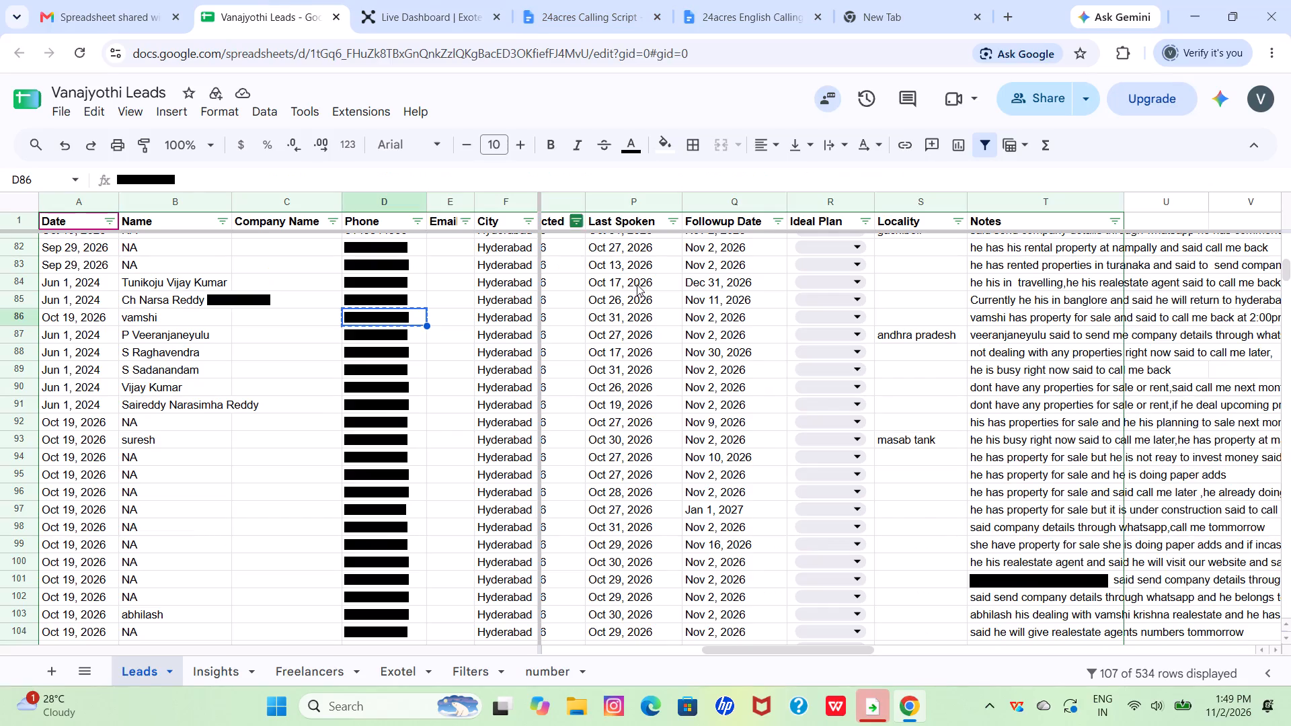
{"action": "left_click", "coordinate": [746, 322]}
{"action": "scroll", "coordinate": [746, 322], "scroll_direction": "left", "scroll_amount": 1}
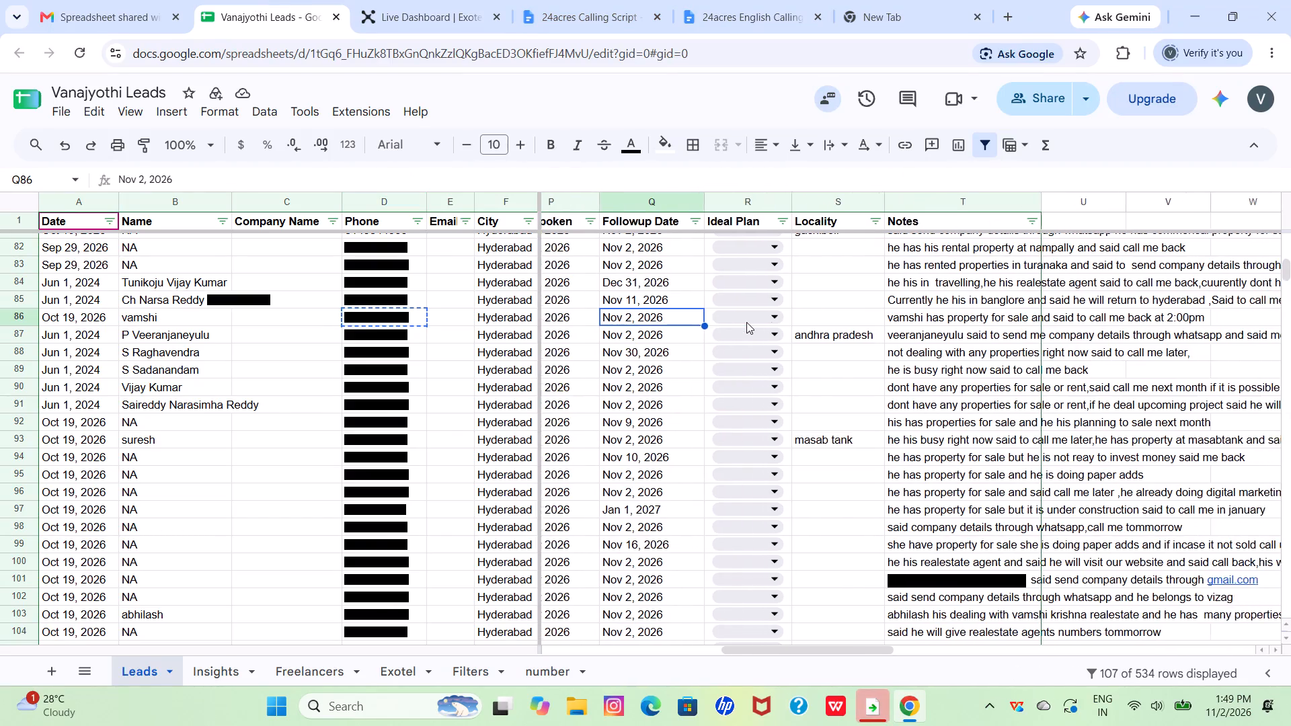
{"action": "scroll", "coordinate": [746, 322], "scroll_direction": "left", "scroll_amount": 1}
{"action": "scroll", "coordinate": [746, 322], "scroll_direction": "right", "scroll_amount": 2}
{"action": "scroll", "coordinate": [746, 322], "scroll_direction": "down", "scroll_amount": 1}
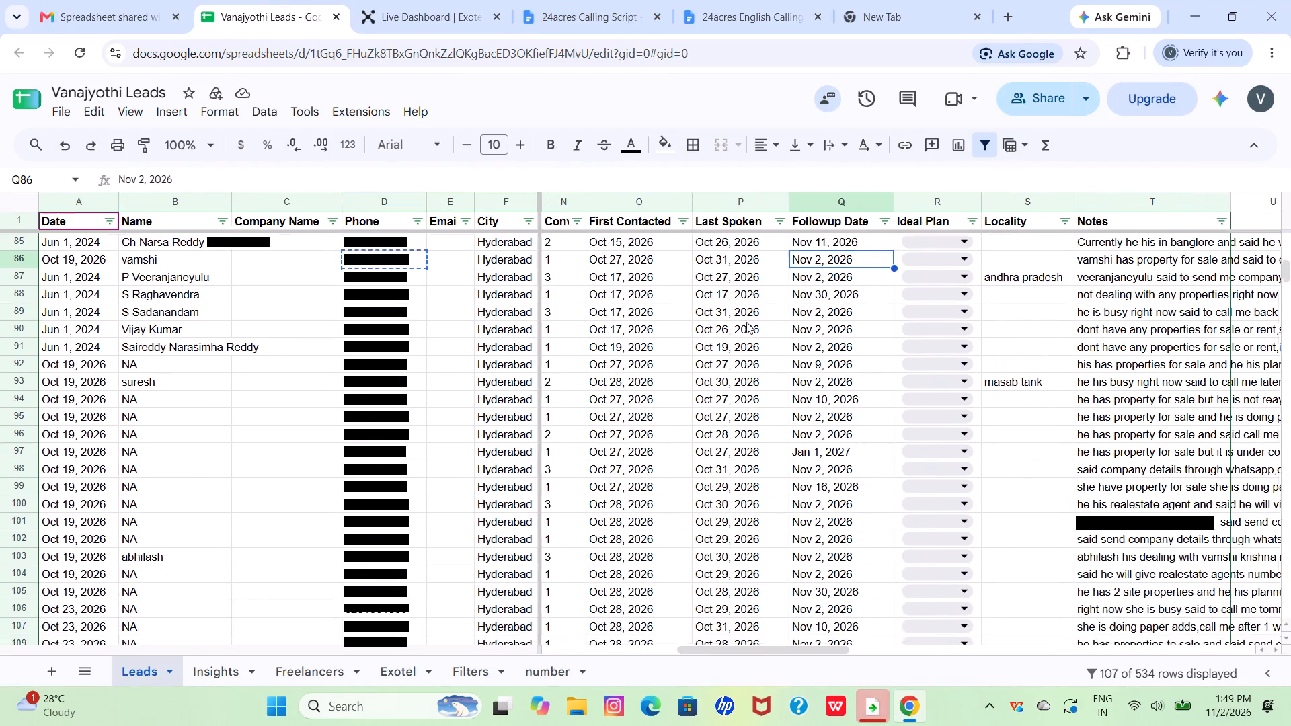
{"action": "scroll", "coordinate": [746, 322], "scroll_direction": "down", "scroll_amount": 1}
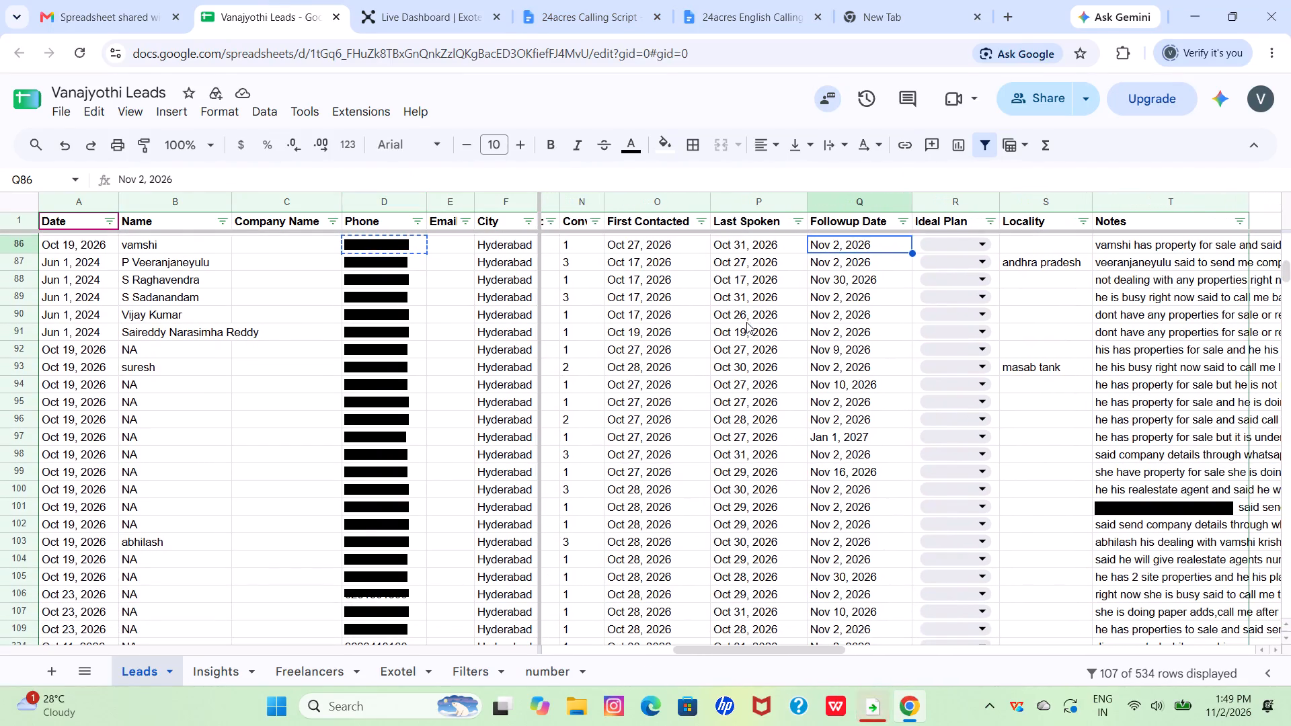
Switch back to the Exotel dashboard.
{"action": "left_click", "coordinate": [453, 0]}
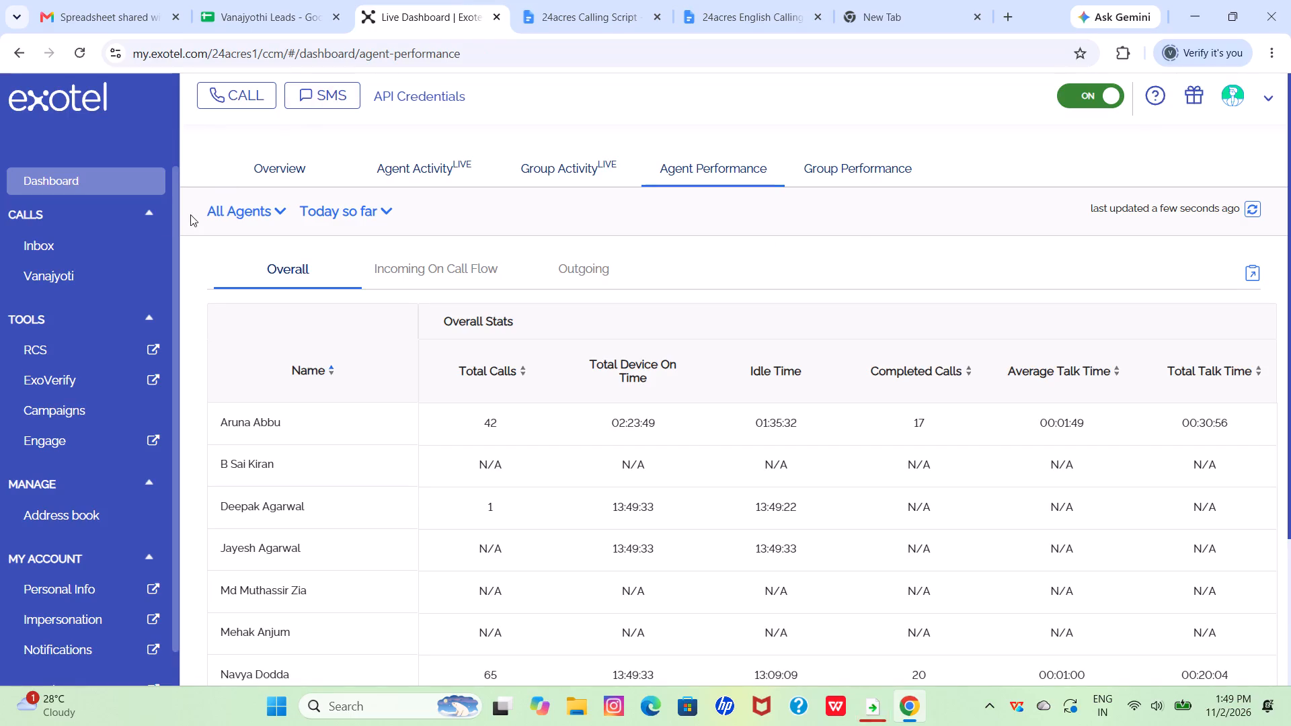
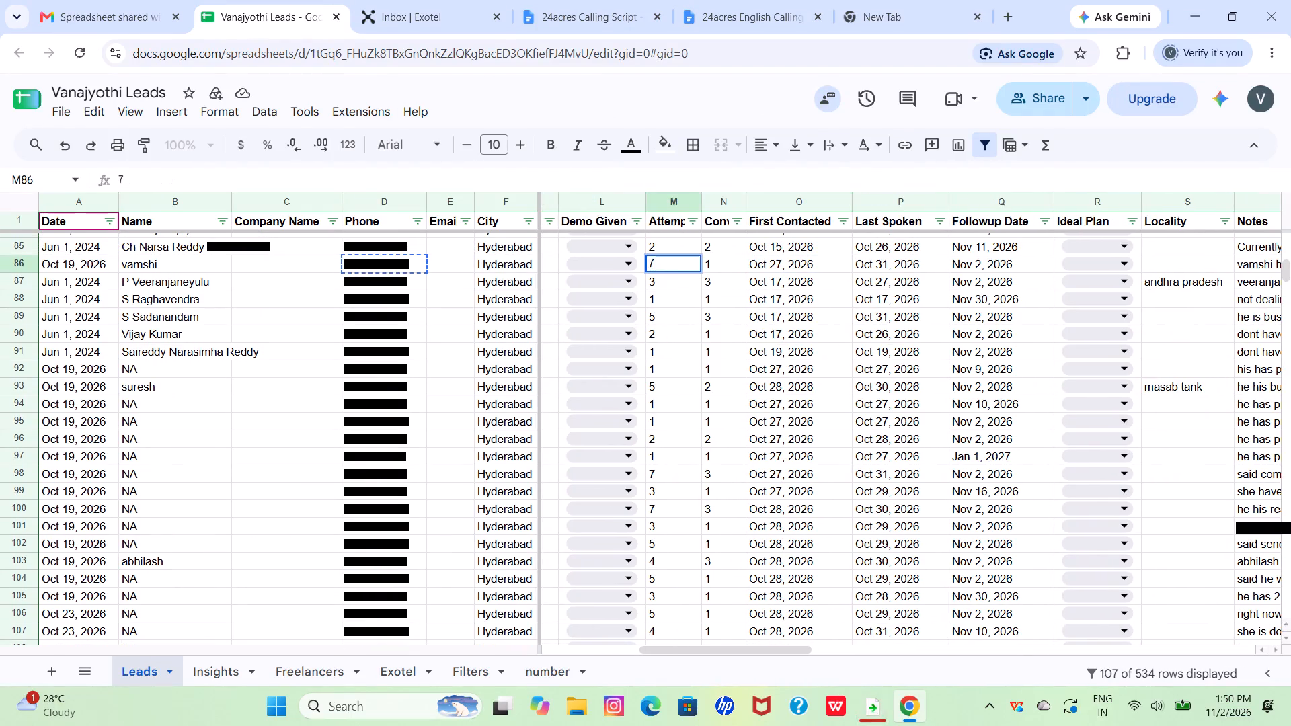
Finish entering 7 as the attempt count for the row 86 lead, vamshi.
{"action": "left_click", "coordinate": [730, 261]}
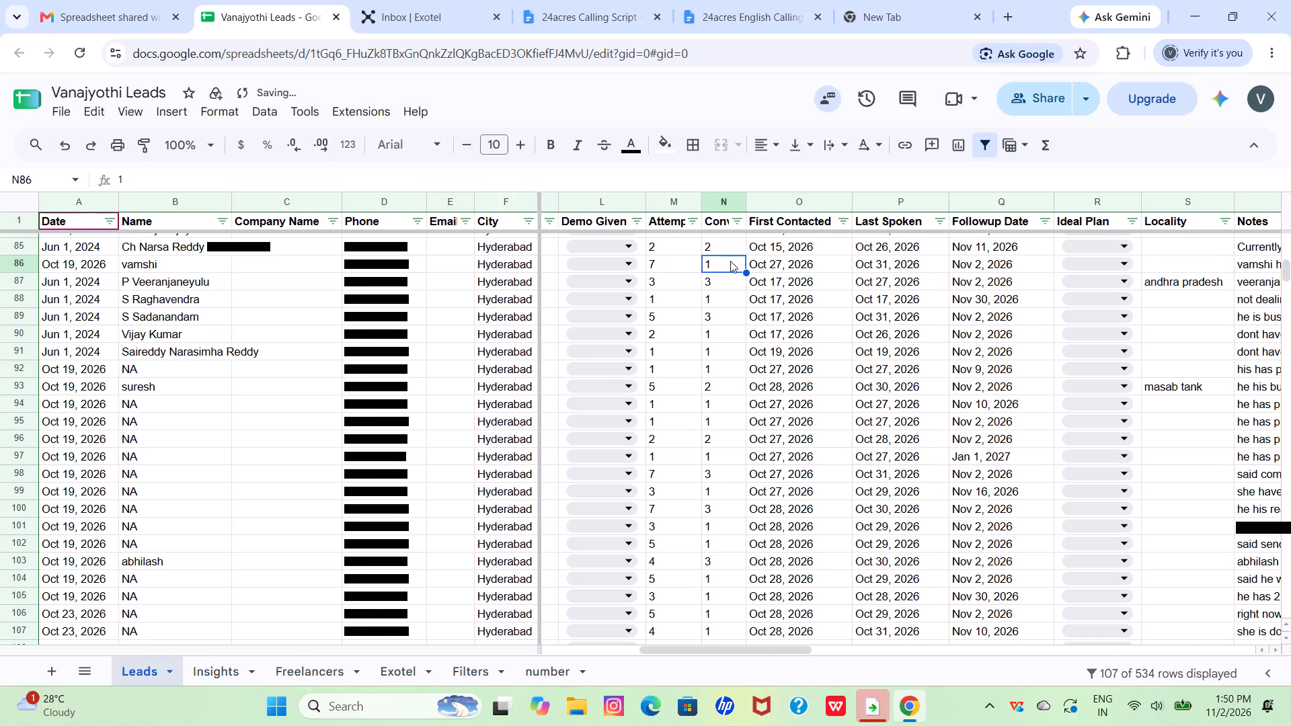
Select the Followup Date of the row 86 lead.
{"action": "scroll", "coordinate": [730, 261], "scroll_direction": "left", "scroll_amount": 3}
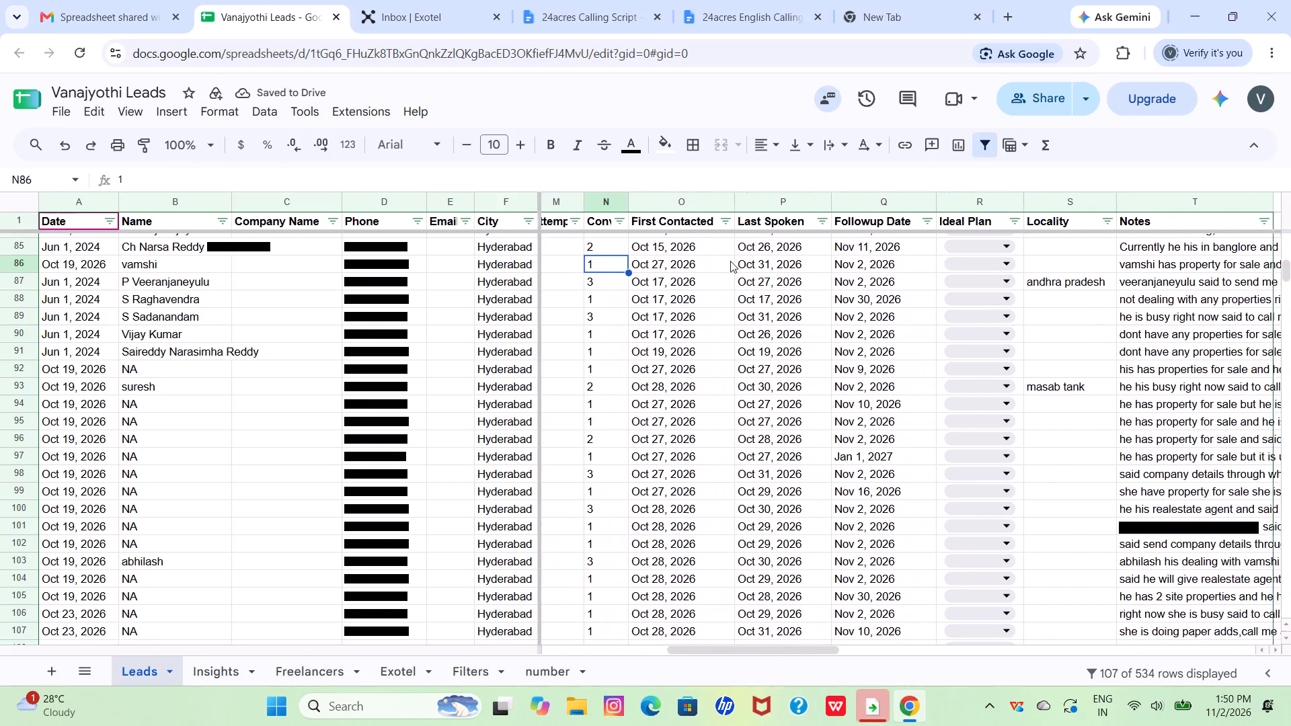
{"action": "scroll", "coordinate": [730, 261], "scroll_direction": "left", "scroll_amount": 1}
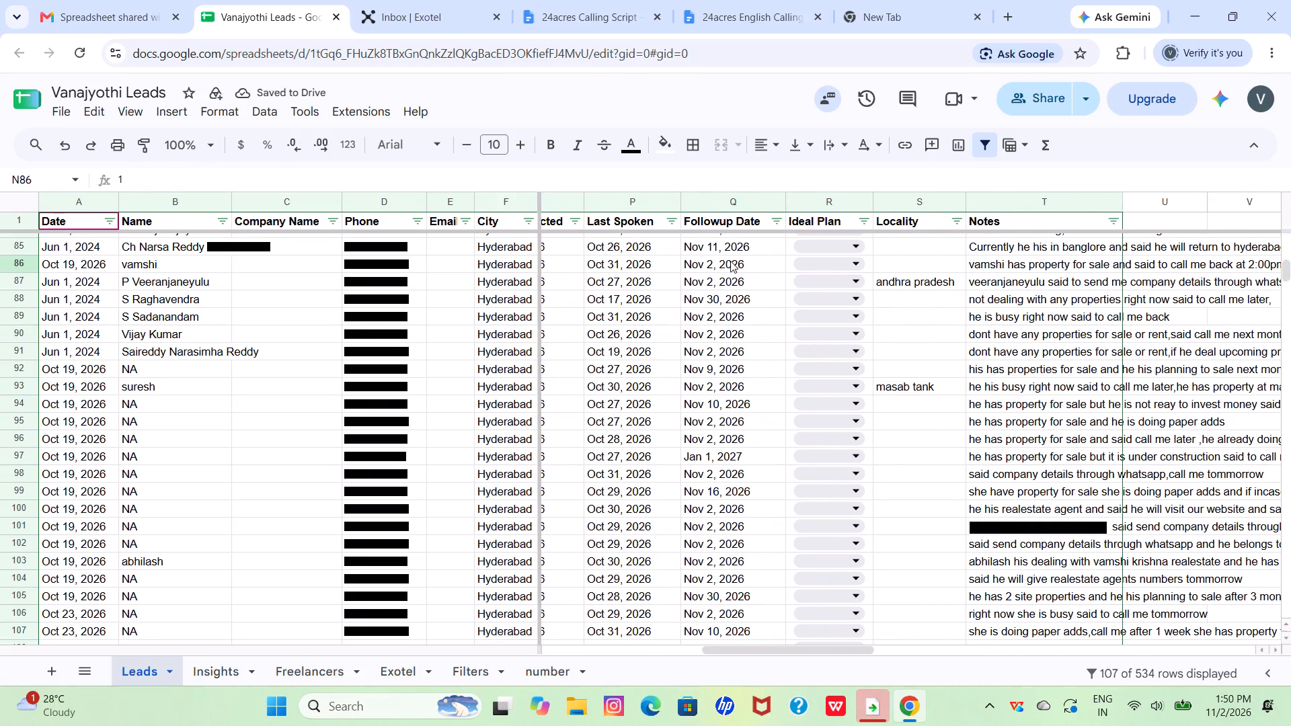
{"action": "left_click", "coordinate": [730, 261]}
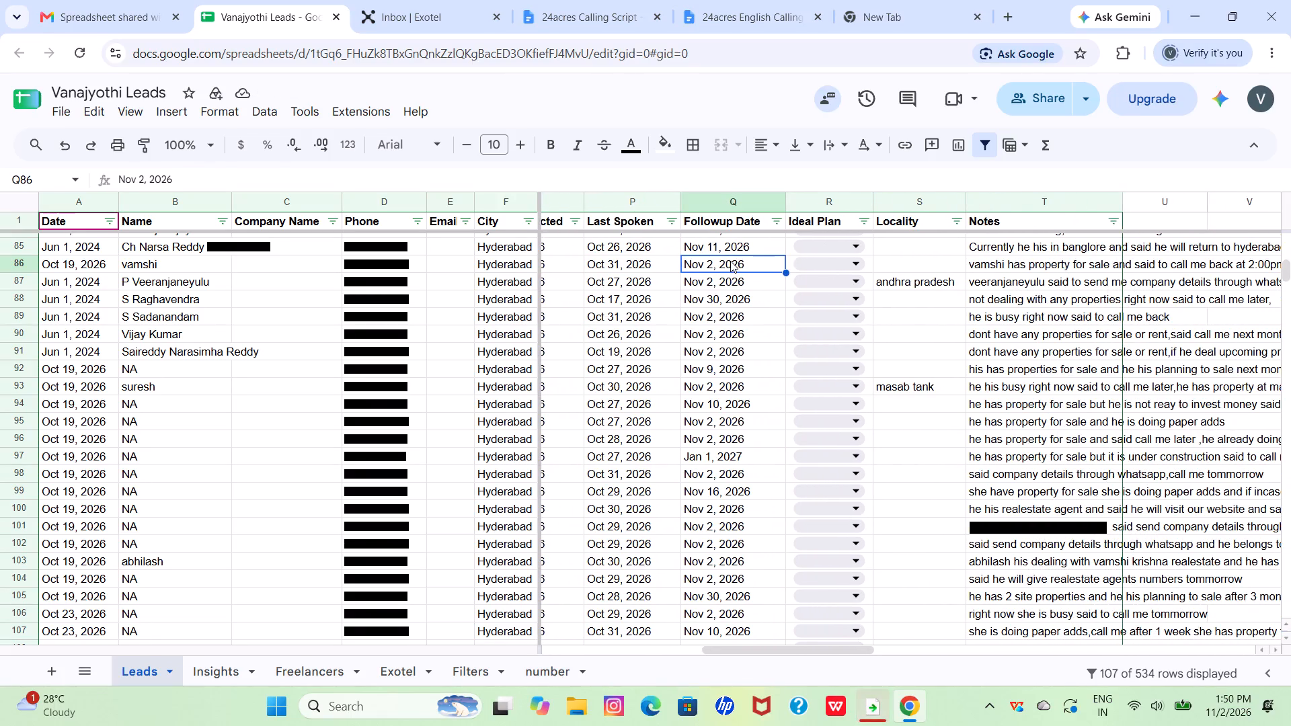
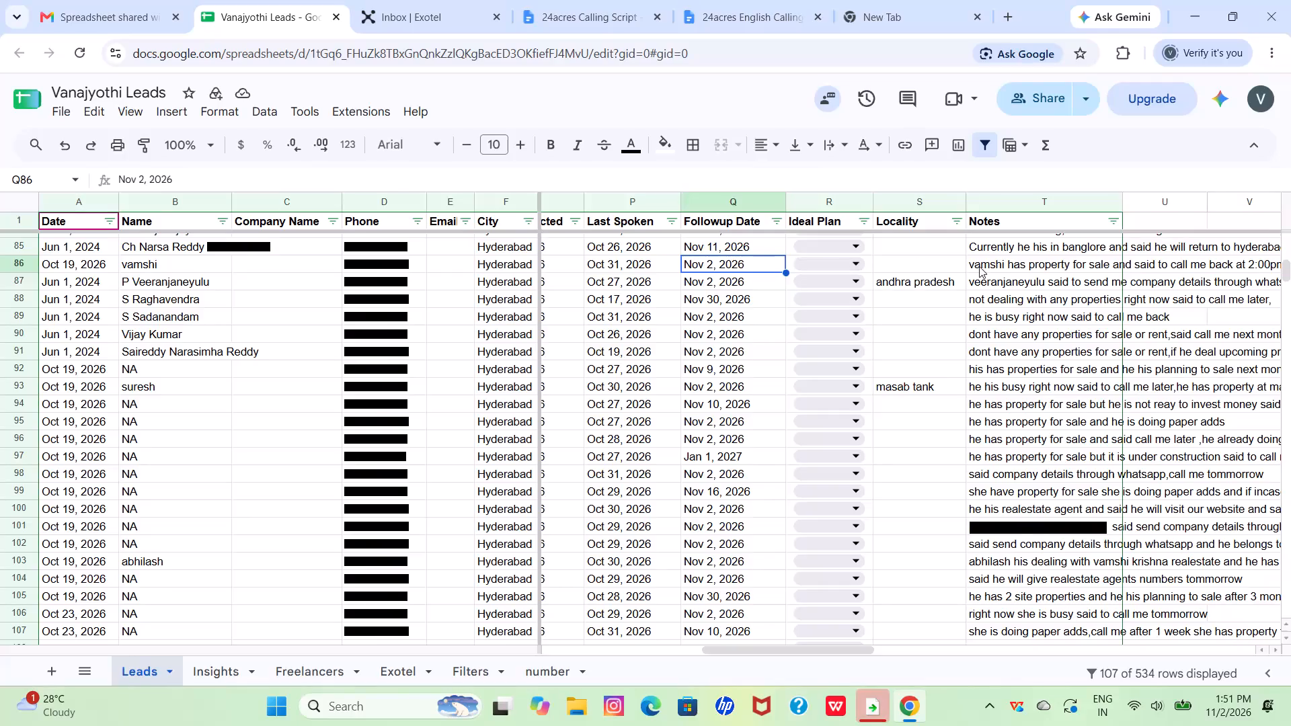
Open the note of the row 86 lead, vamshi, and leave it without editing.
{"action": "double_click", "coordinate": [979, 266]}
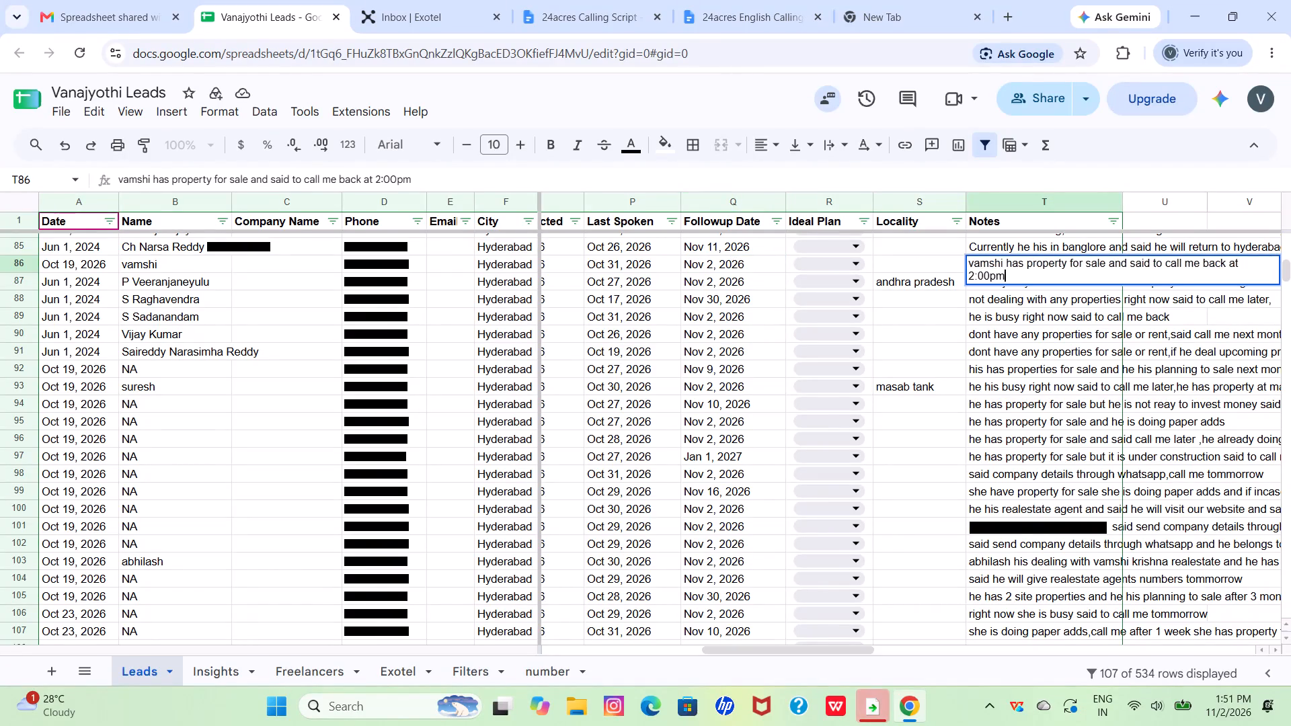
{"action": "left_click", "coordinate": [949, 266]}
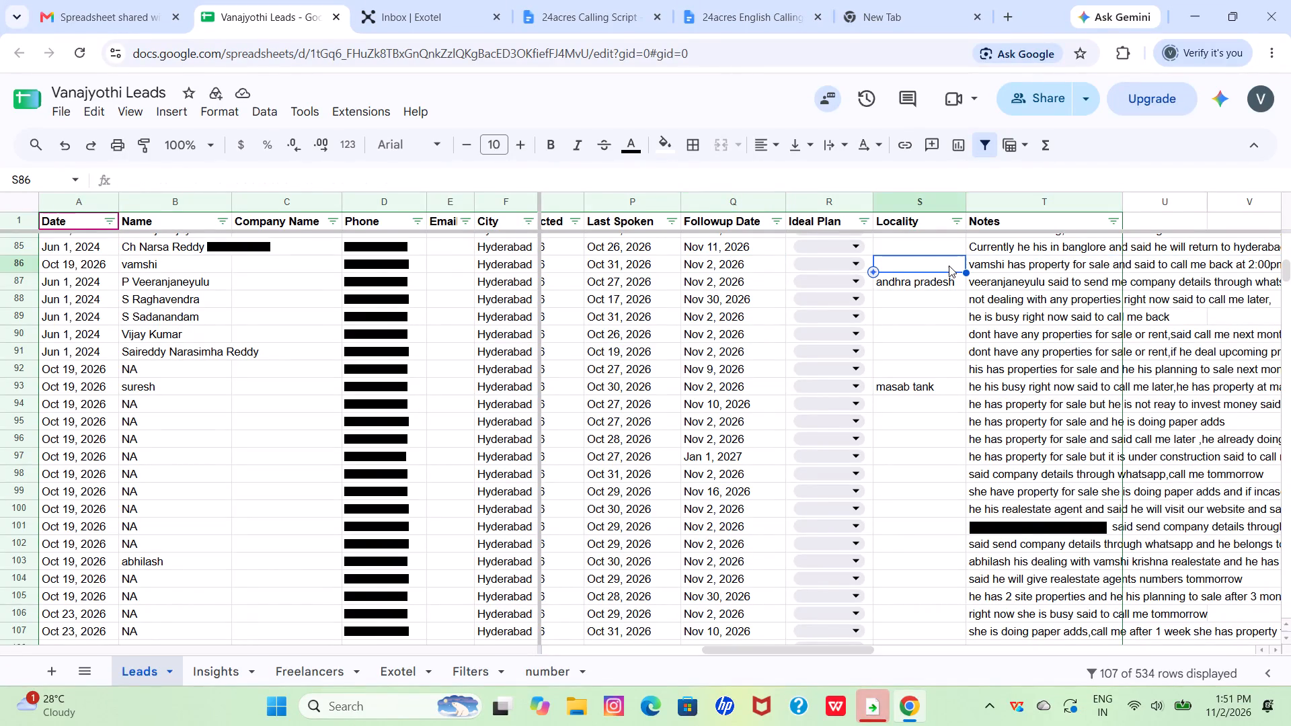
Enter 8 in the Conv column, beside the attempt count, for the row 86 lead, vamshi.
{"action": "scroll", "coordinate": [949, 266], "scroll_direction": "right", "scroll_amount": 4}
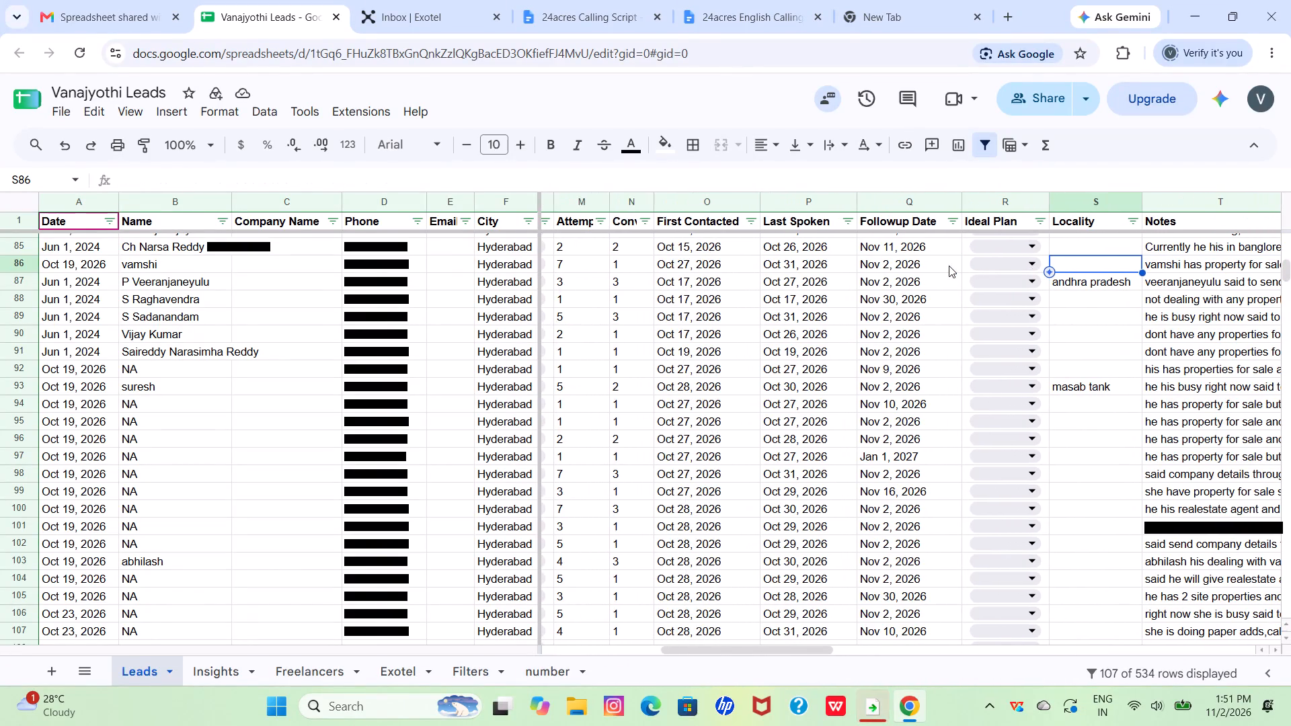
{"action": "left_click", "coordinate": [625, 257]}
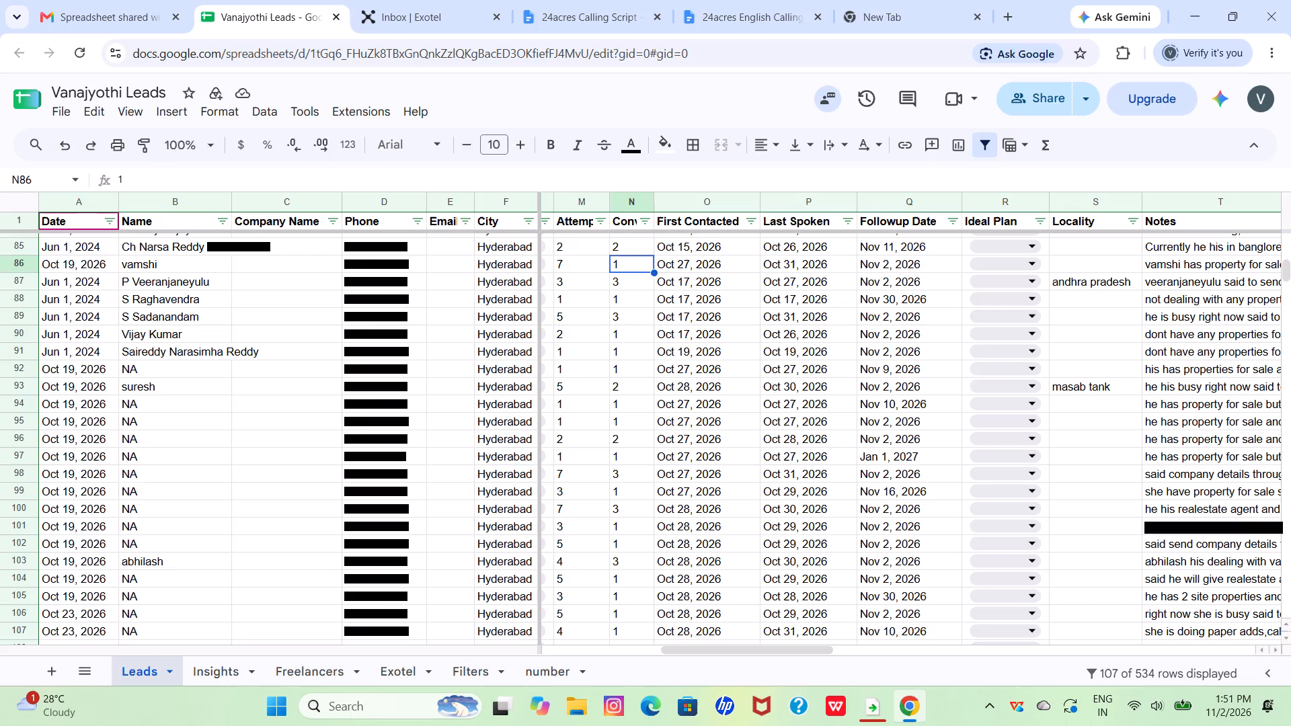
{"action": "key", "text": "8"}
{"action": "left_click", "coordinate": [623, 292]}
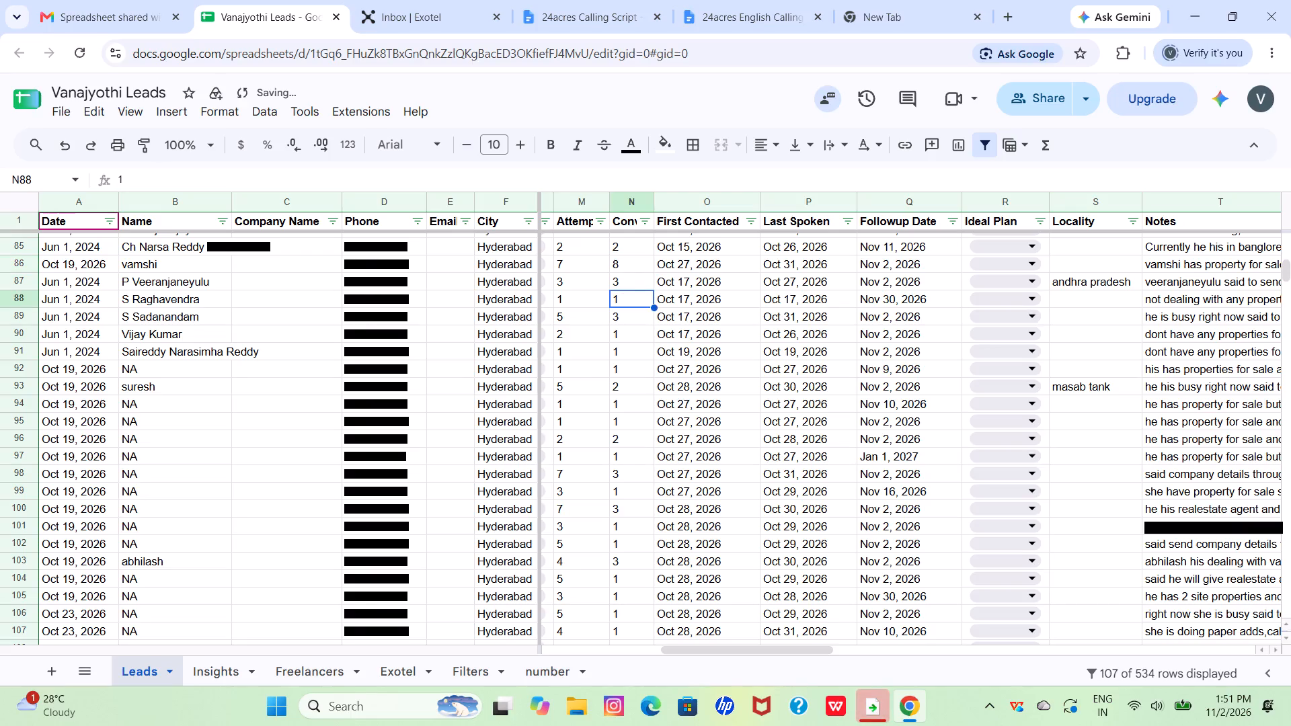
Move on to the row 87 lead and select its phone number.
{"action": "left_click", "coordinate": [630, 284]}
{"action": "scroll", "coordinate": [630, 284], "scroll_direction": "left", "scroll_amount": 4}
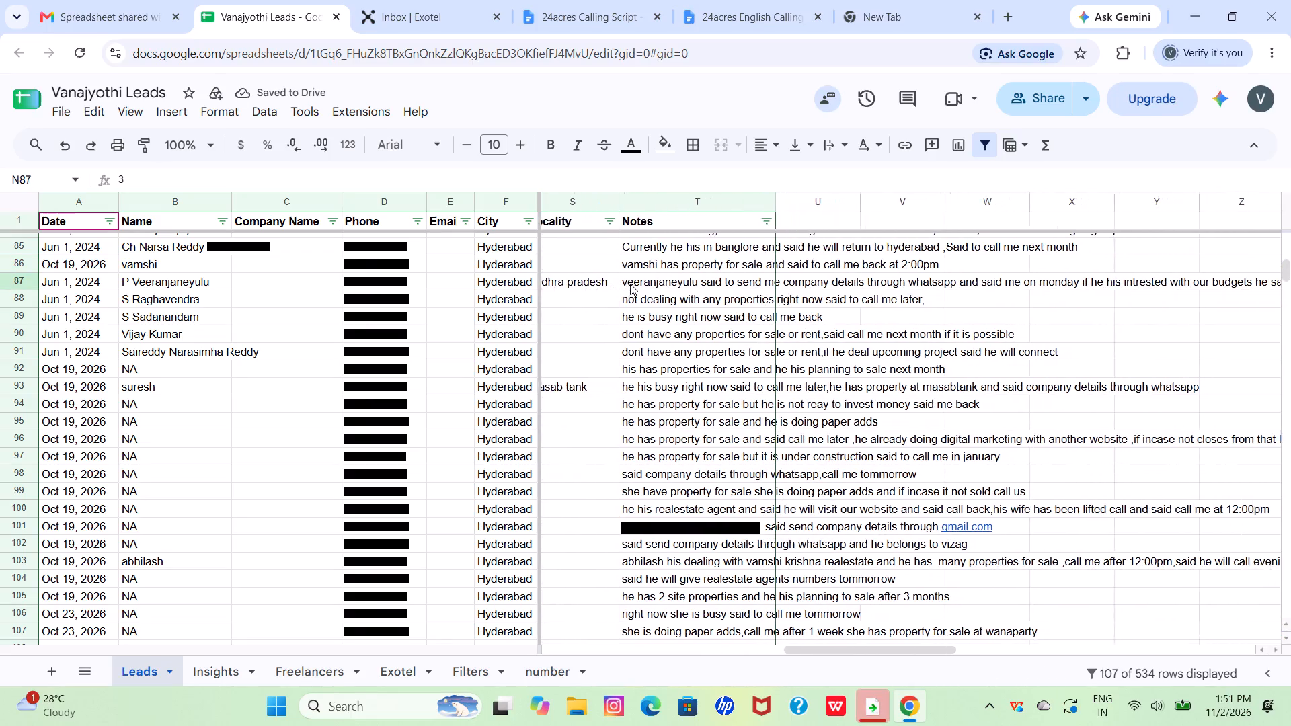
{"action": "scroll", "coordinate": [630, 284], "scroll_direction": "left", "scroll_amount": 2}
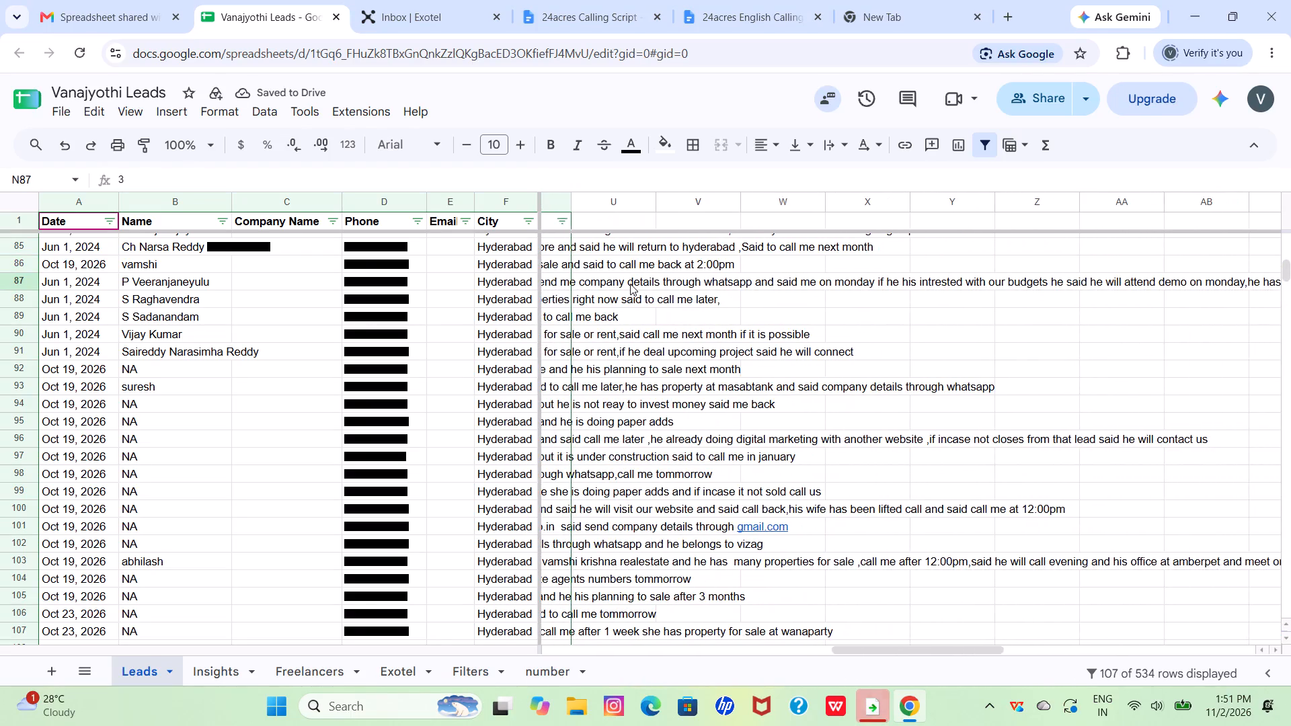
{"action": "scroll", "coordinate": [630, 284], "scroll_direction": "right", "scroll_amount": 5}
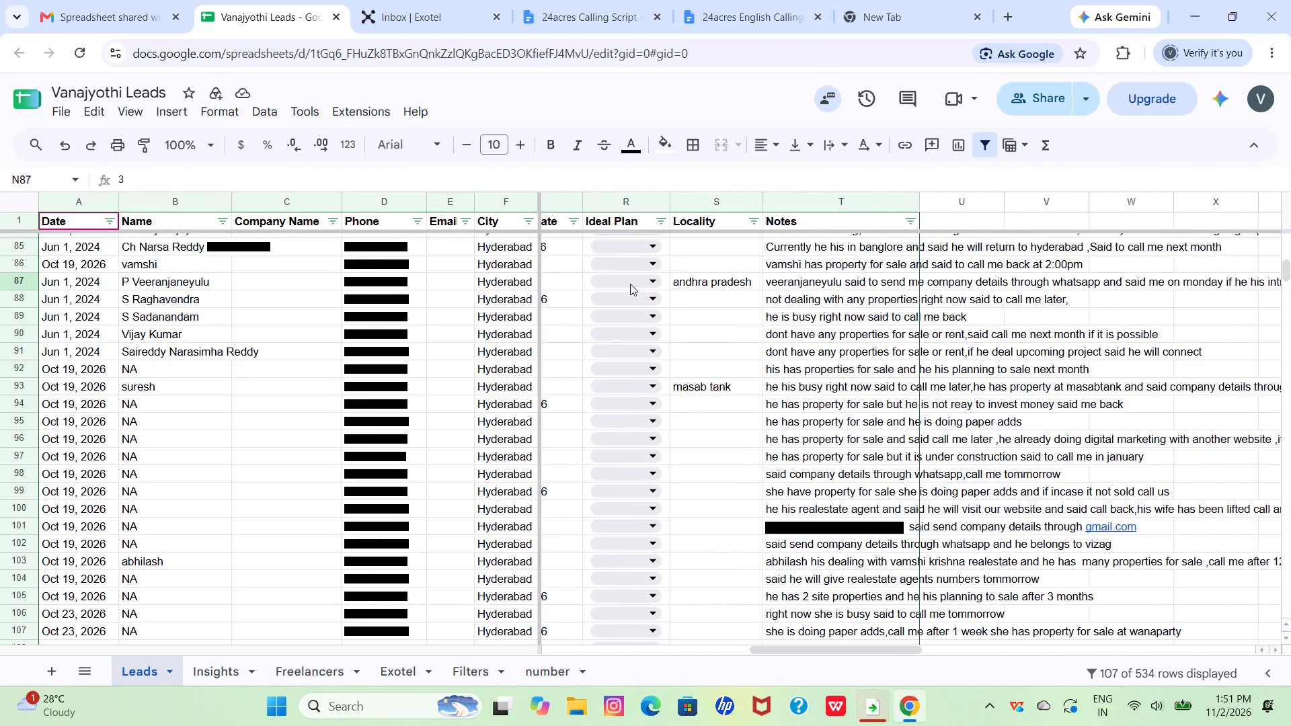
{"action": "scroll", "coordinate": [630, 284], "scroll_direction": "right", "scroll_amount": 4}
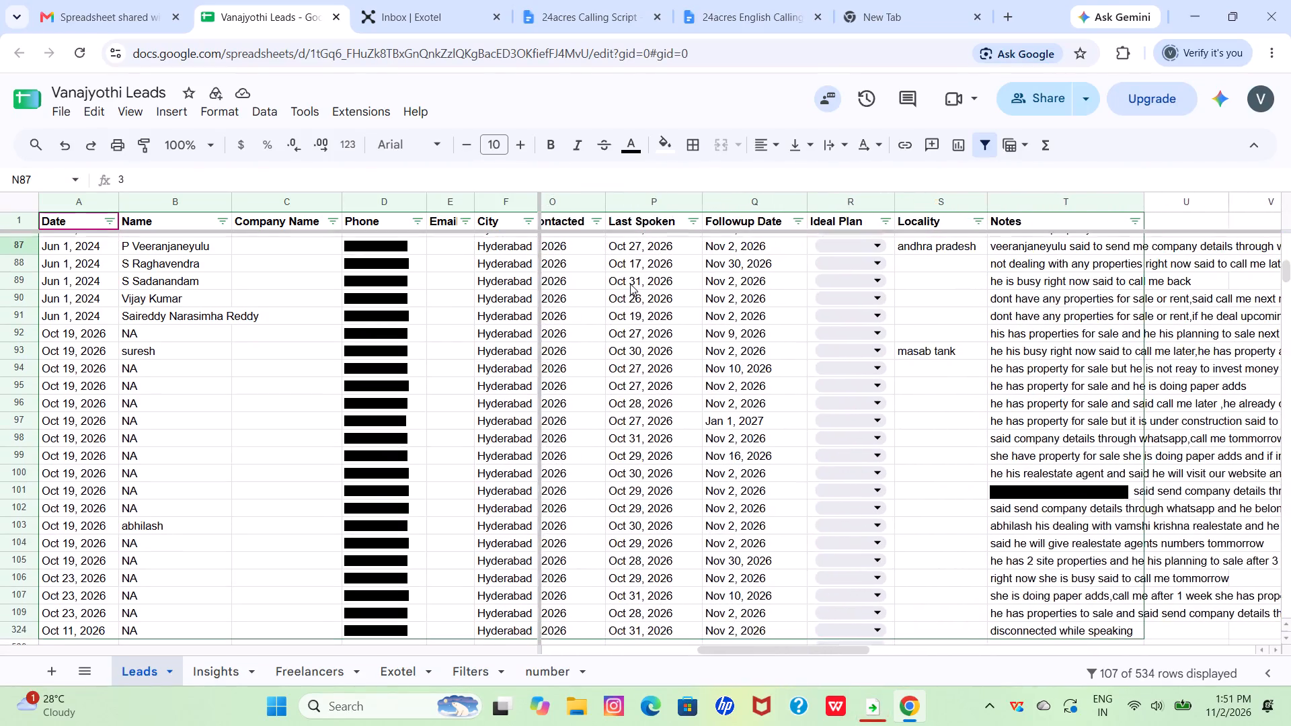
{"action": "scroll", "coordinate": [630, 284], "scroll_direction": "right", "scroll_amount": 7}
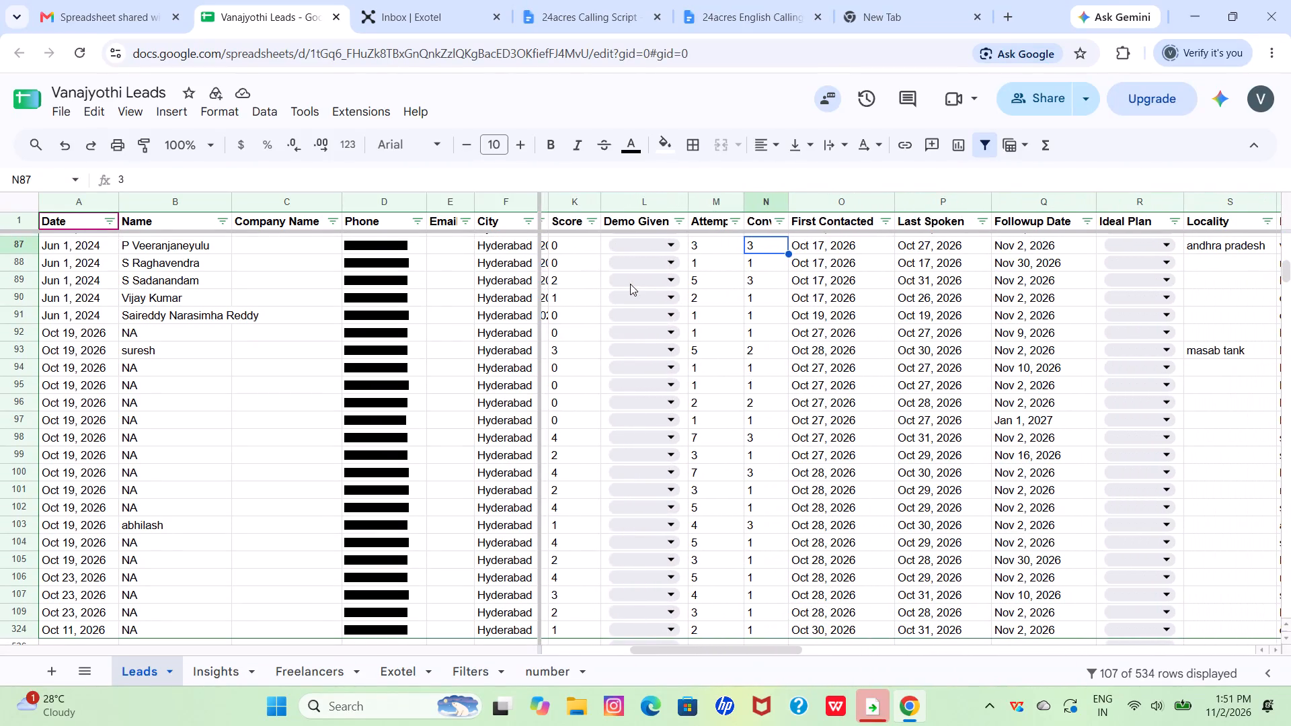
{"action": "left_click", "coordinate": [389, 243]}
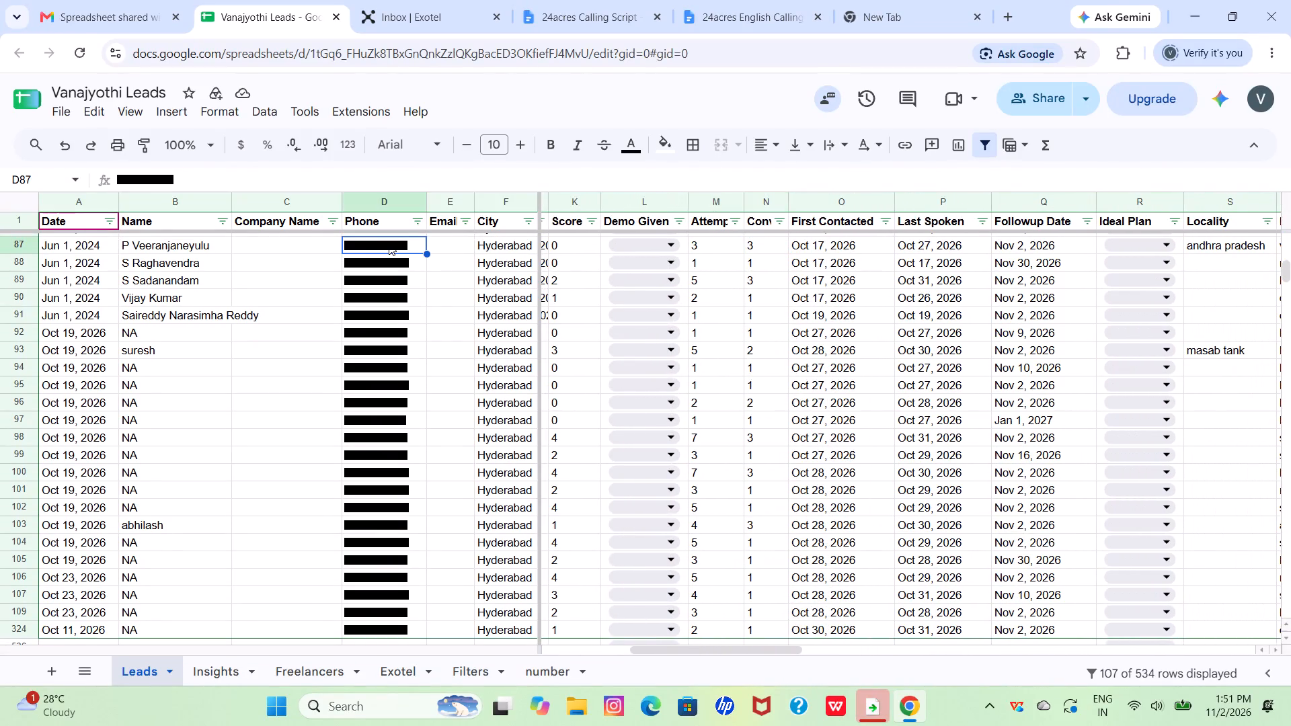
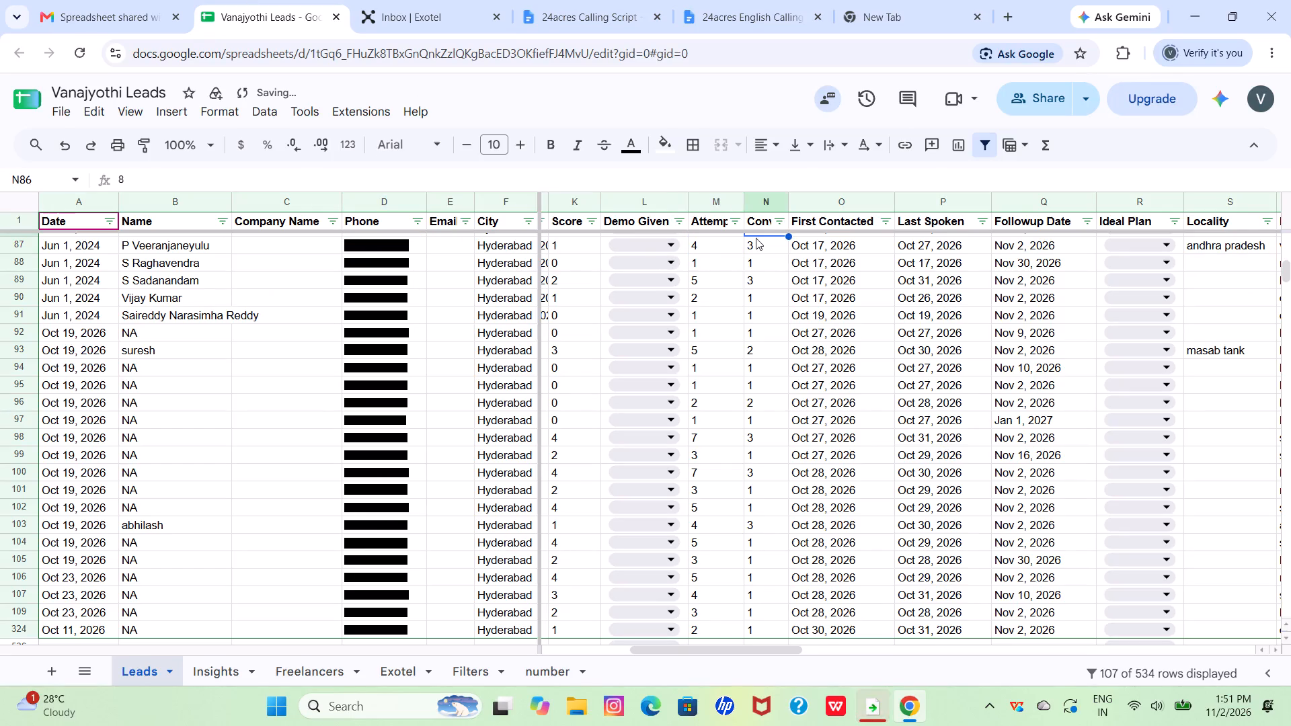
Select the Conv count of the row 87 lead in the Leads sheet.
{"action": "left_click", "coordinate": [758, 251]}
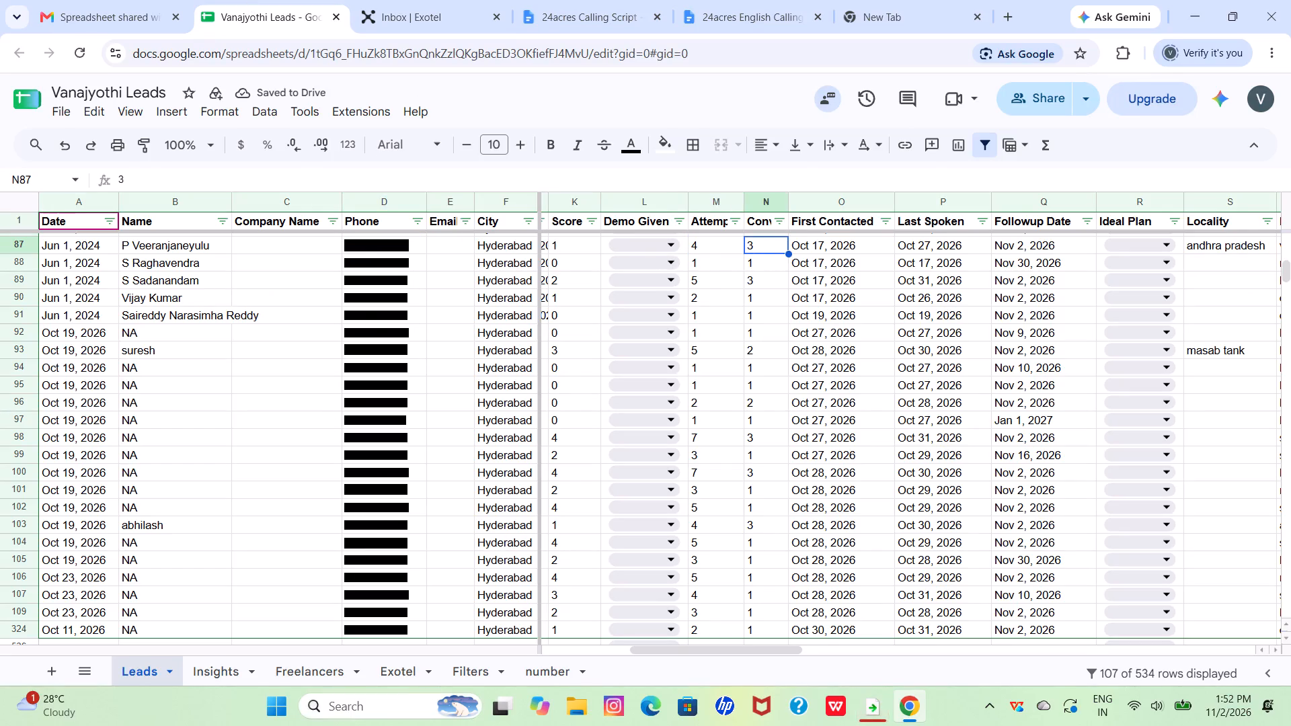
Bring up the Windows app launcher from the leads spreadsheet.
{"action": "left_click", "coordinate": [274, 711]}
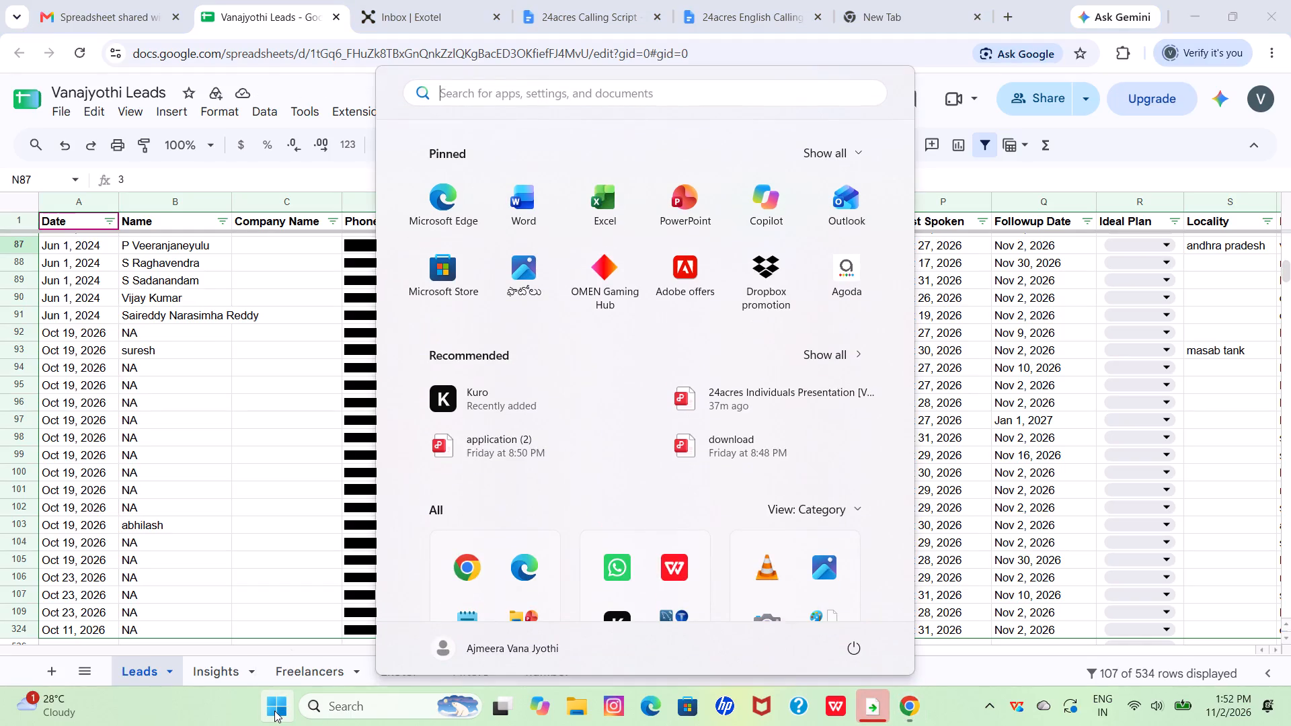
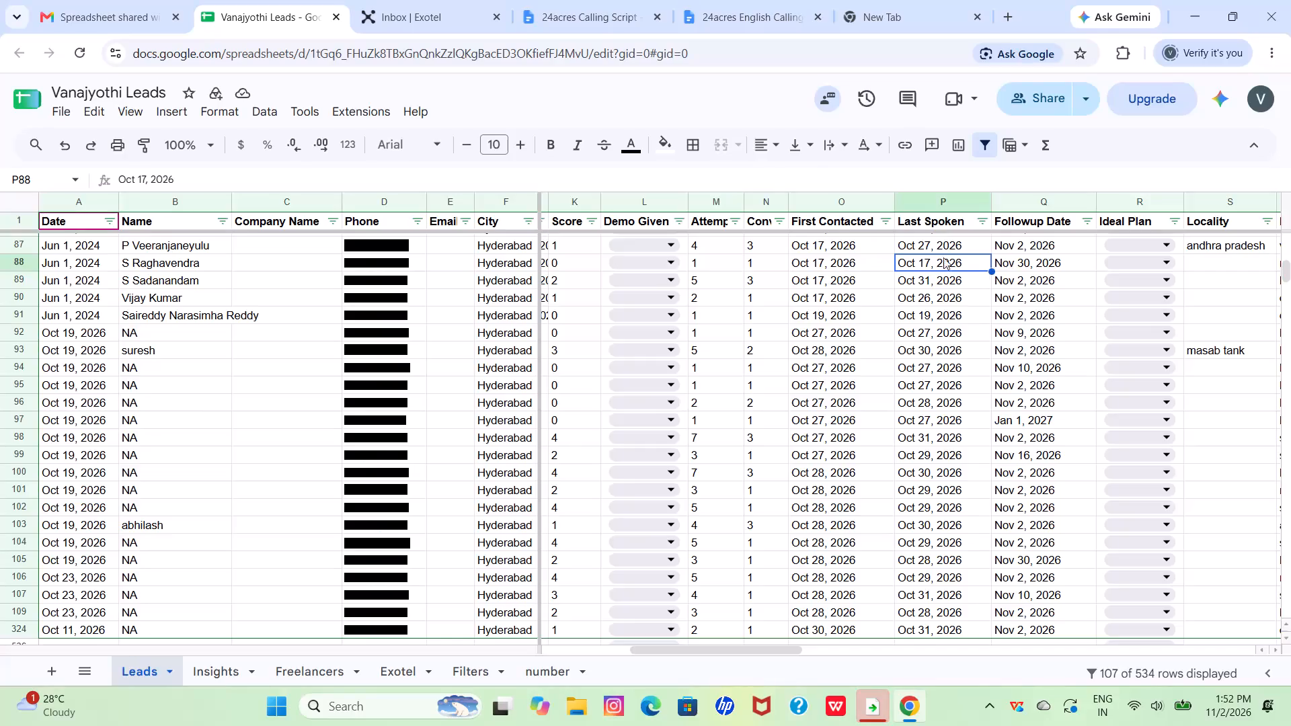
Check the follow-up dates of the leads in rows 88 and 89 and read the call notes for row 89.
{"action": "left_click", "coordinate": [1029, 265]}
{"action": "left_click", "coordinate": [1029, 280]}
{"action": "scroll", "coordinate": [1029, 280], "scroll_direction": "left", "scroll_amount": 2}
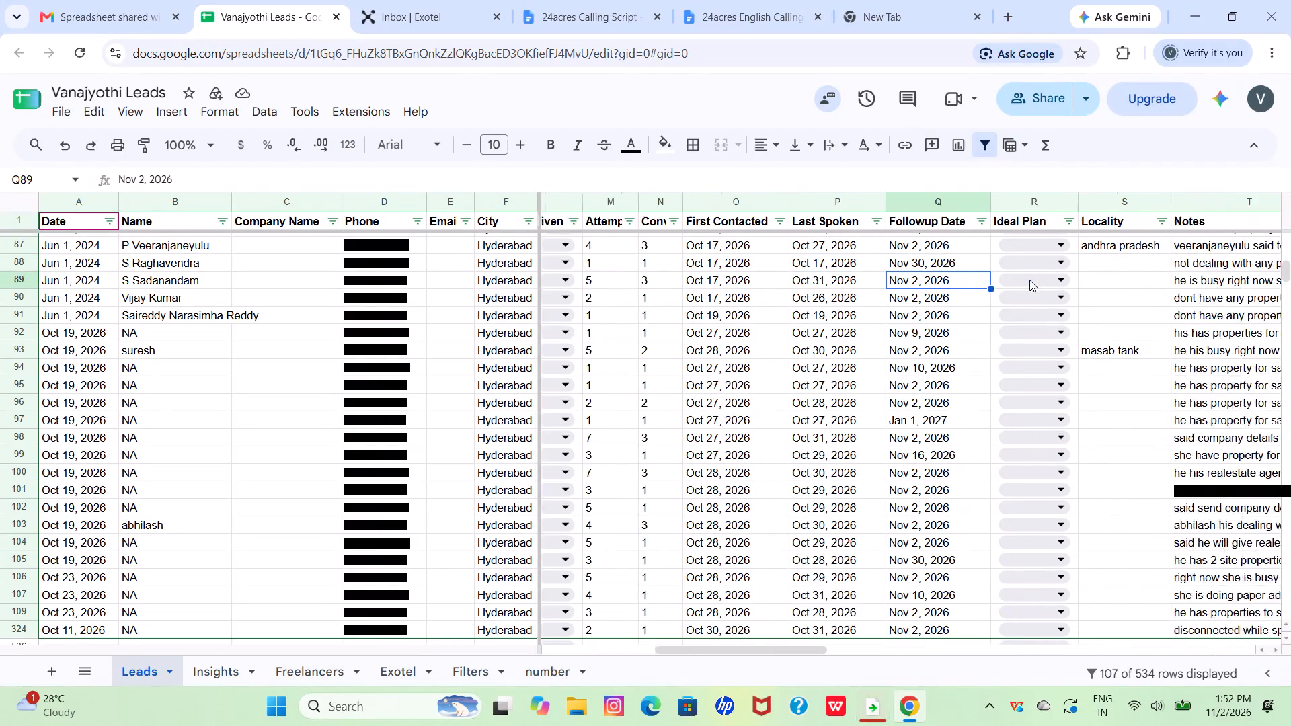
{"action": "scroll", "coordinate": [1029, 280], "scroll_direction": "left", "scroll_amount": 2}
{"action": "scroll", "coordinate": [1029, 280], "scroll_direction": "right", "scroll_amount": 1}
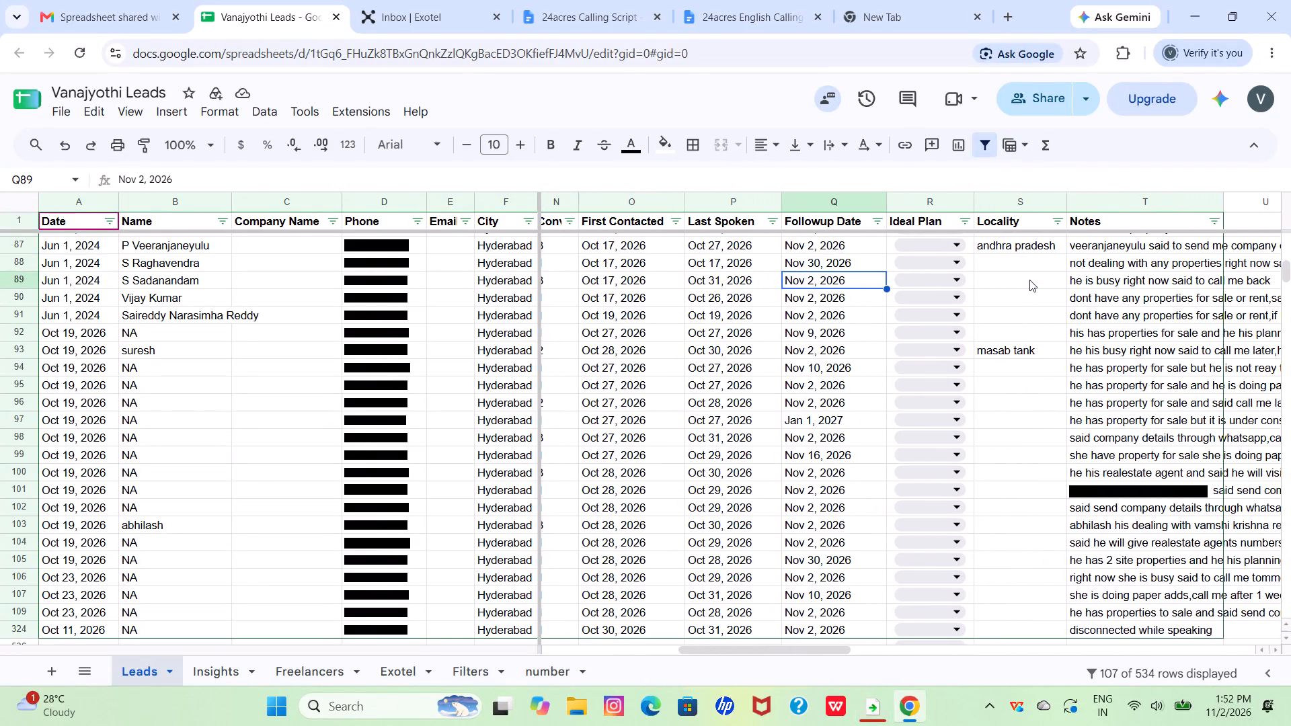
{"action": "scroll", "coordinate": [1029, 280], "scroll_direction": "left", "scroll_amount": 2}
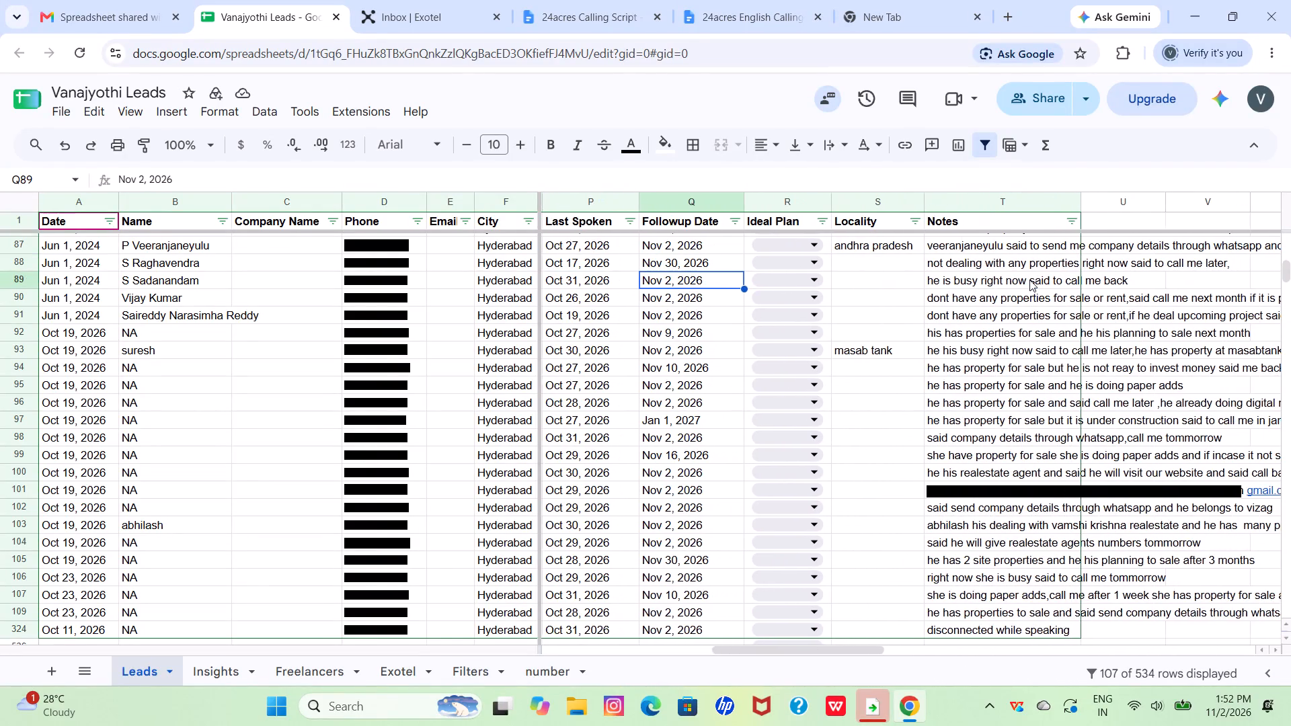
{"action": "scroll", "coordinate": [1029, 280], "scroll_direction": "left", "scroll_amount": 1}
{"action": "scroll", "coordinate": [1029, 280], "scroll_direction": "right", "scroll_amount": 2}
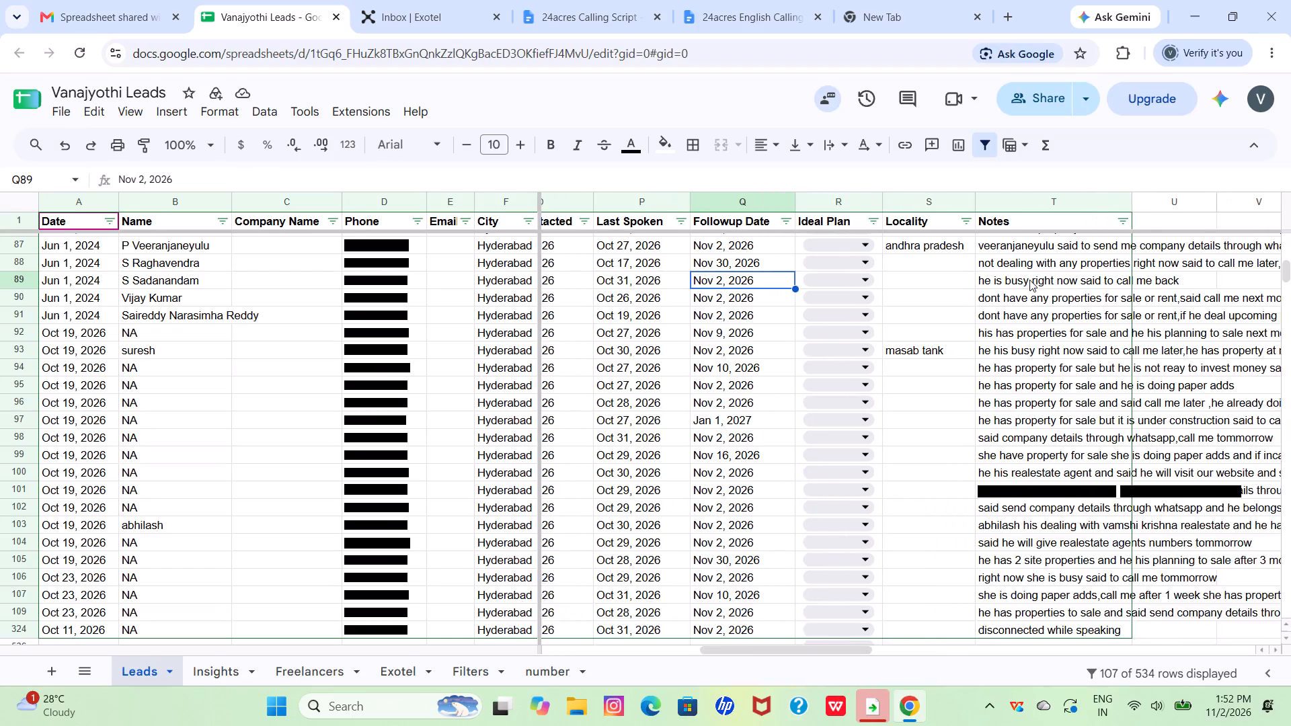
{"action": "scroll", "coordinate": [1029, 280], "scroll_direction": "right", "scroll_amount": 1}
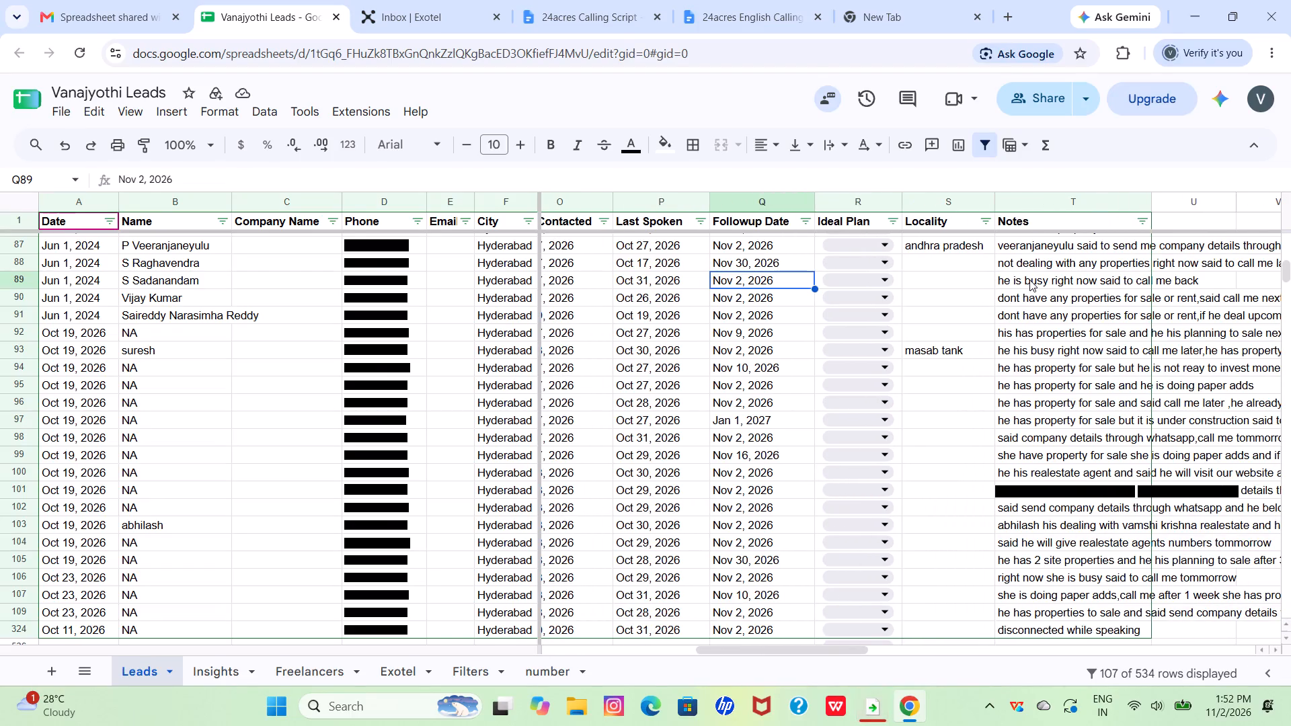
Select the phone number of the row 89 lead in the Leads sheet.
{"action": "left_click", "coordinate": [387, 284]}
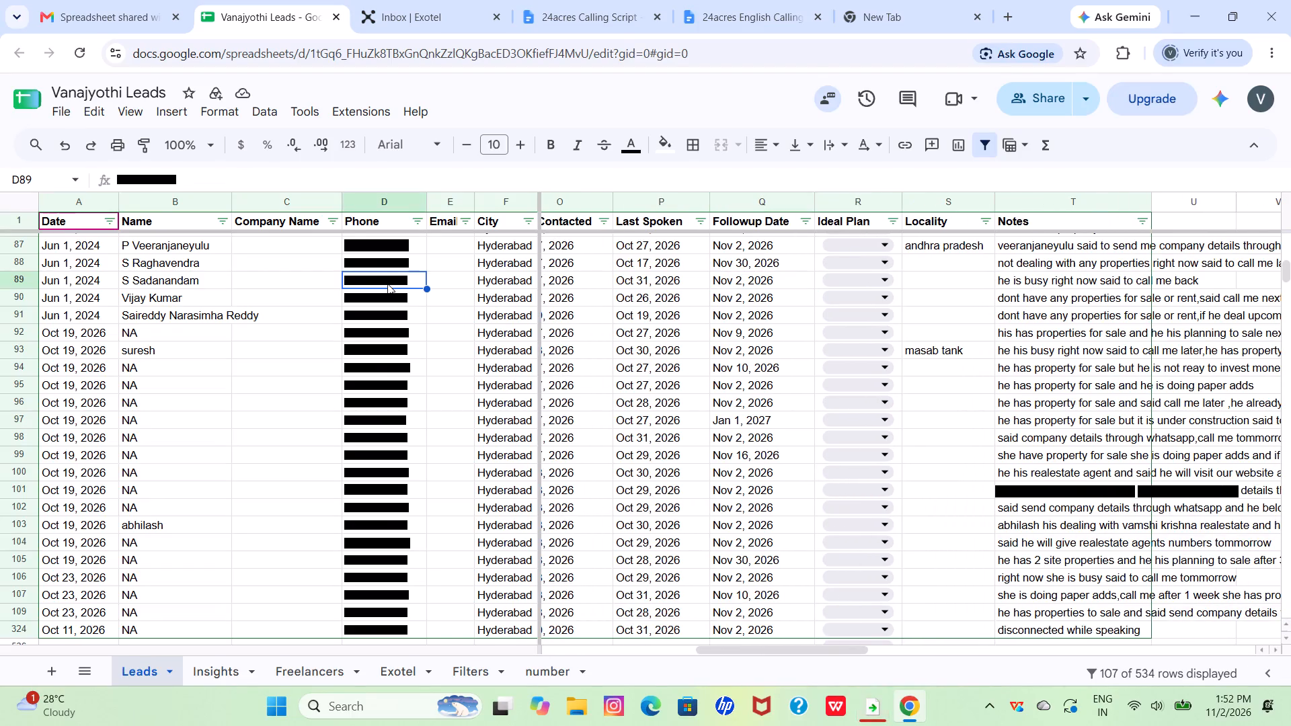
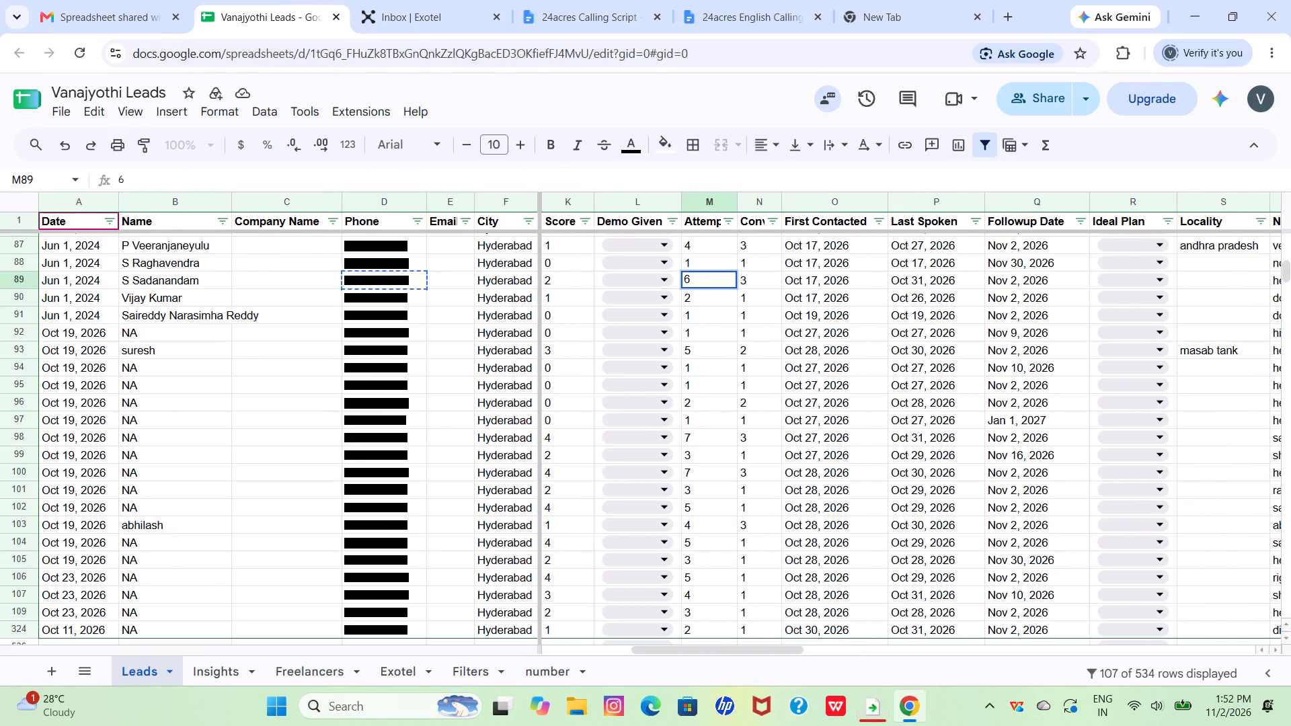
Set the call attempt count of the row 89 lead to 6.
{"action": "left_click", "coordinate": [775, 282]}
Check the follow-up date and call notes of the lead in row 90.
{"action": "scroll", "coordinate": [775, 282], "scroll_direction": "left", "scroll_amount": 4}
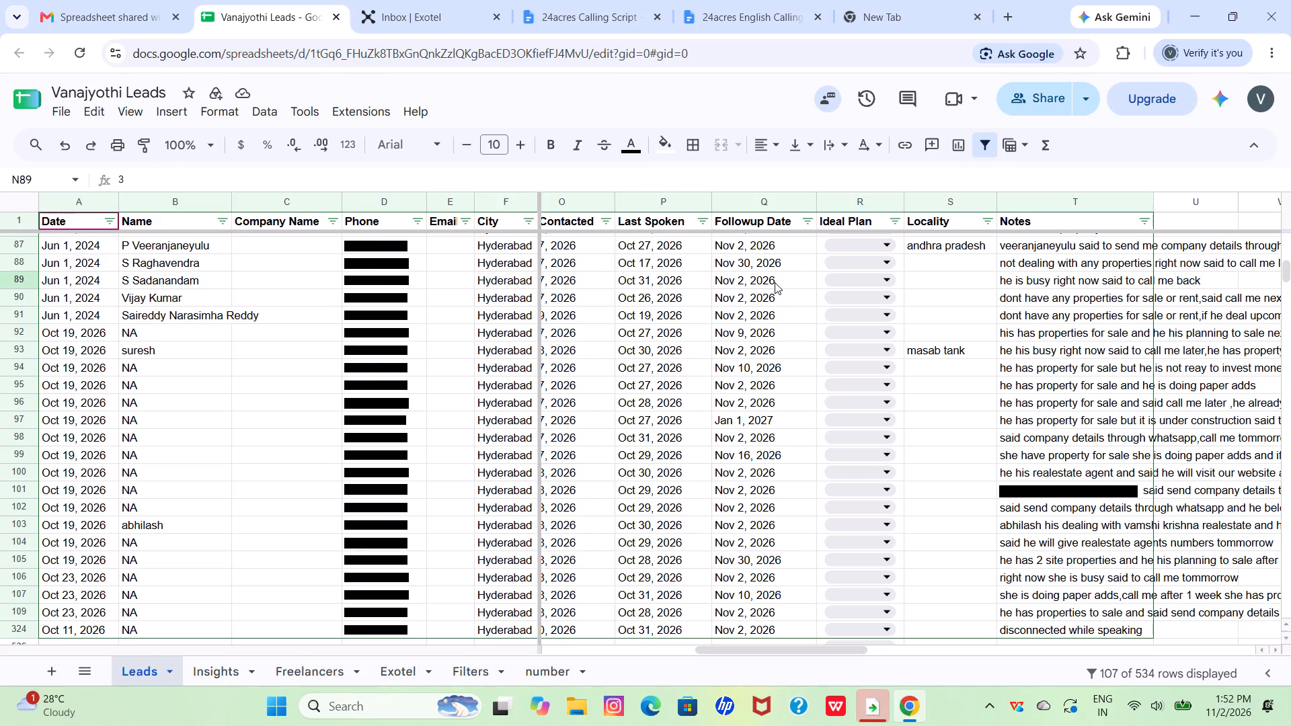
{"action": "left_click", "coordinate": [777, 303]}
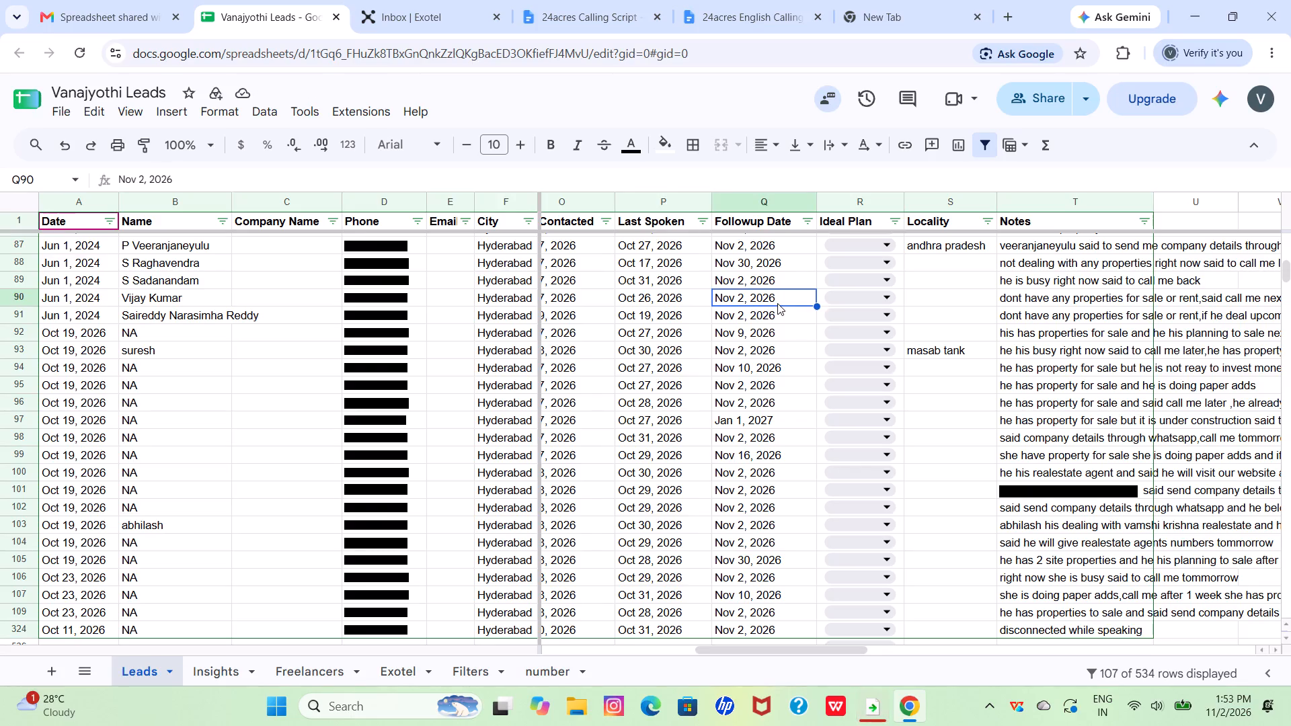
Check the follow-up date and call notes of the lead in row 91.
{"action": "left_click", "coordinate": [778, 316]}
{"action": "scroll", "coordinate": [778, 316], "scroll_direction": "left", "scroll_amount": 2}
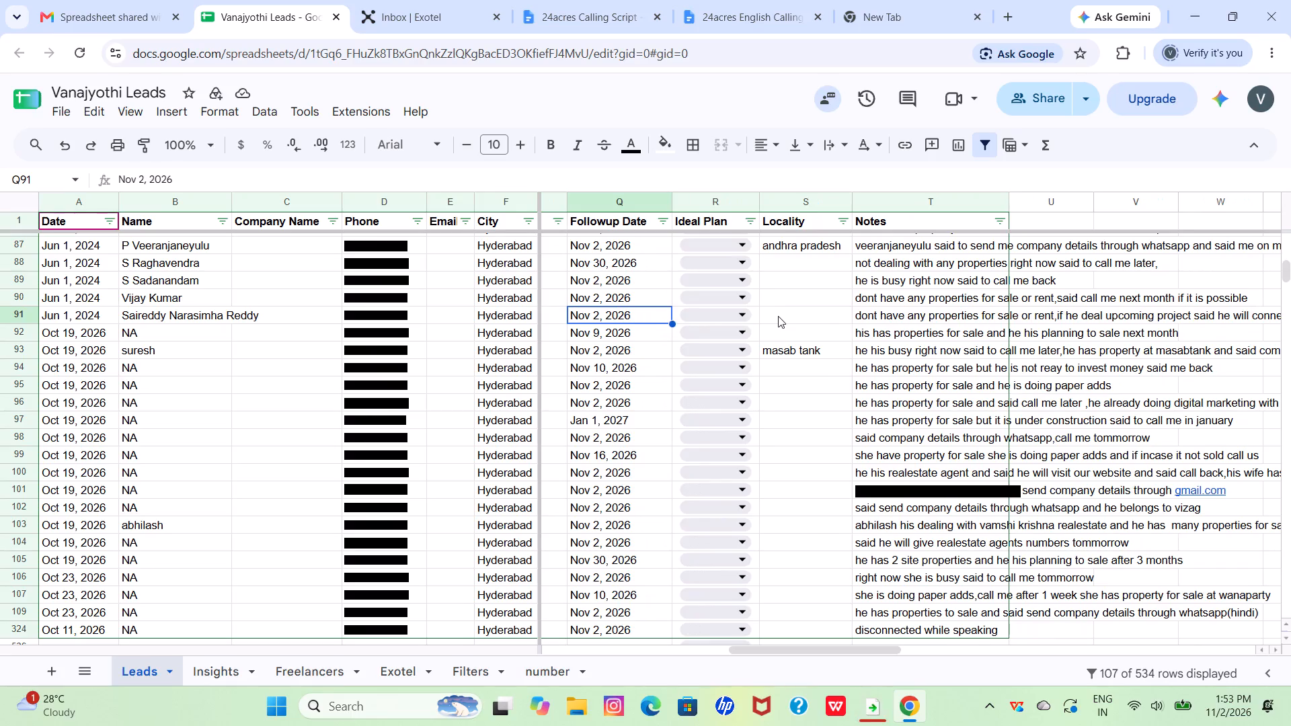
{"action": "scroll", "coordinate": [778, 316], "scroll_direction": "left", "scroll_amount": 1}
{"action": "scroll", "coordinate": [778, 316], "scroll_direction": "right", "scroll_amount": 3}
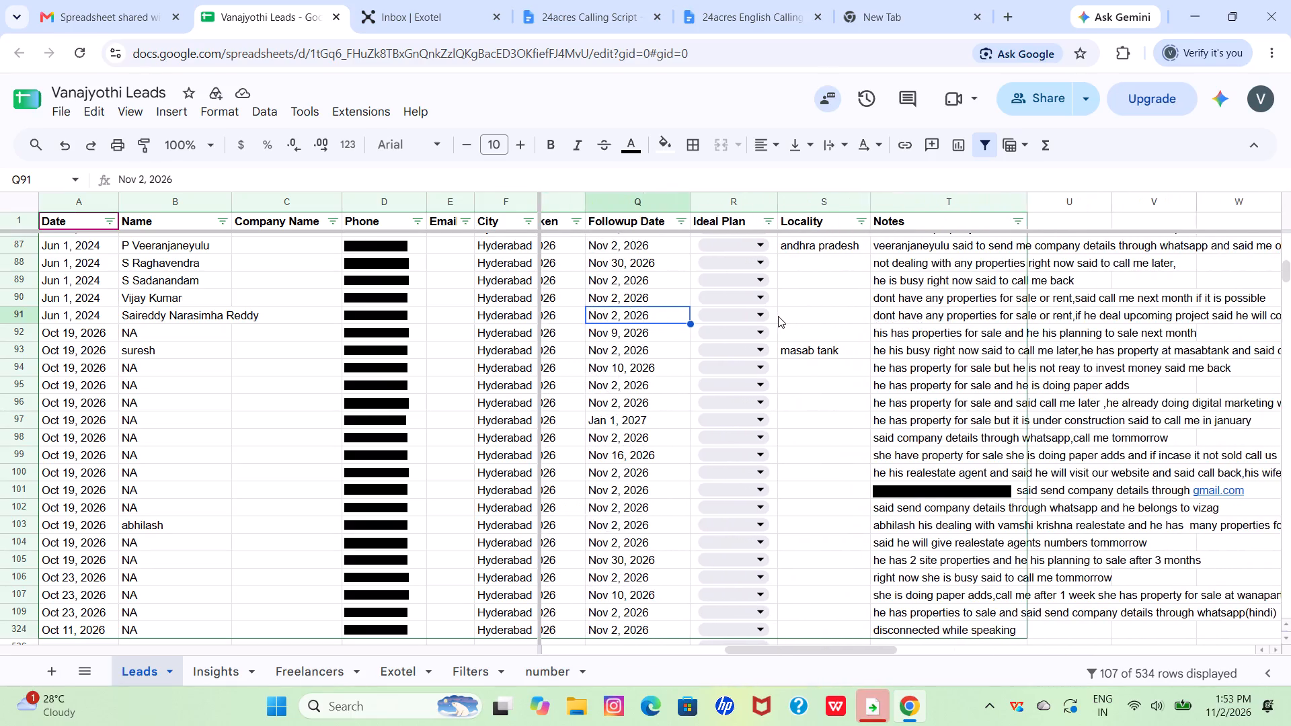
Check the follow-up date, locality and call notes of the row 93 lead in the Leads sheet.
{"action": "left_click", "coordinate": [671, 344]}
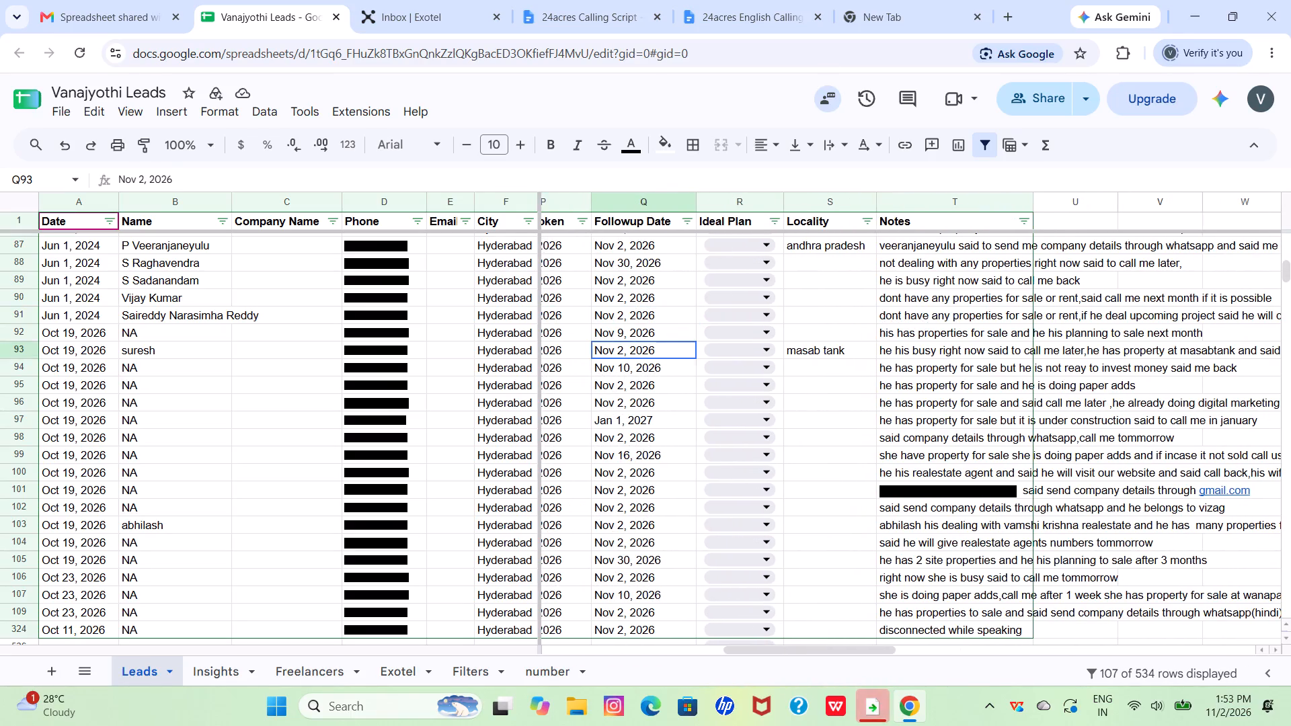
{"action": "scroll", "coordinate": [671, 344], "scroll_direction": "left", "scroll_amount": 5}
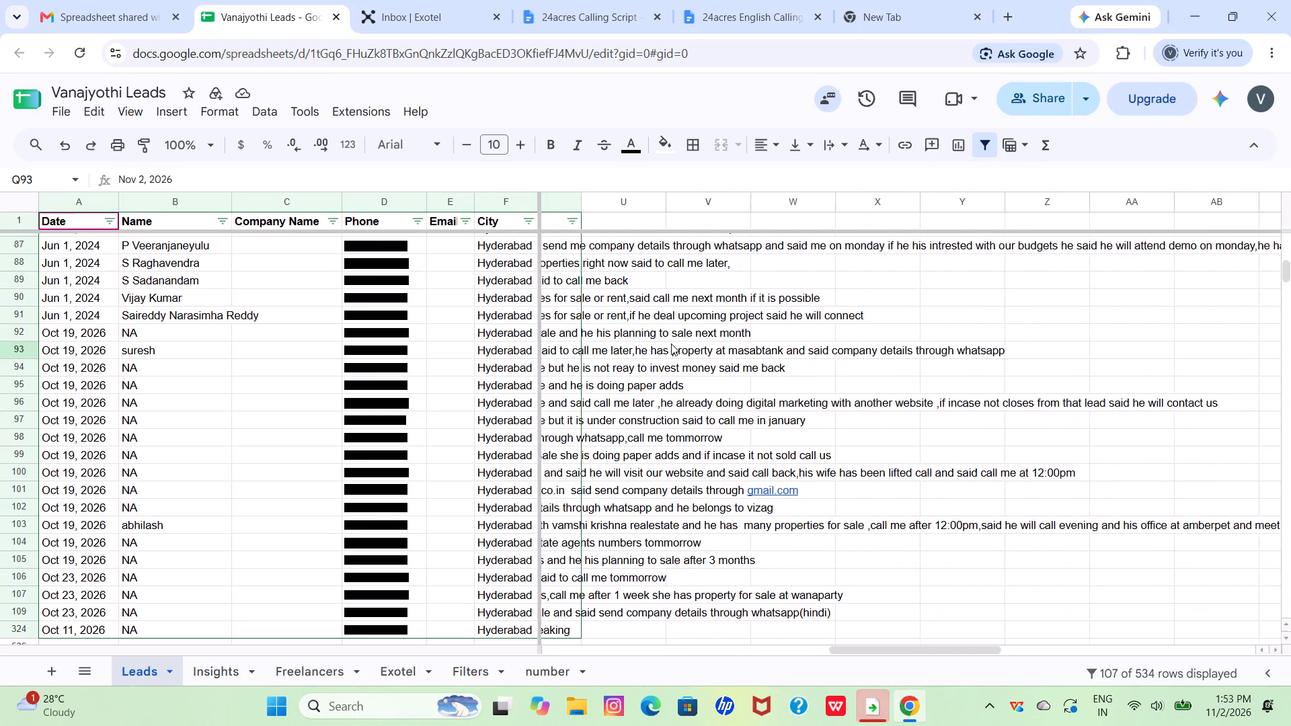
{"action": "scroll", "coordinate": [671, 344], "scroll_direction": "right", "scroll_amount": 5}
{"action": "scroll", "coordinate": [671, 344], "scroll_direction": "down", "scroll_amount": 2}
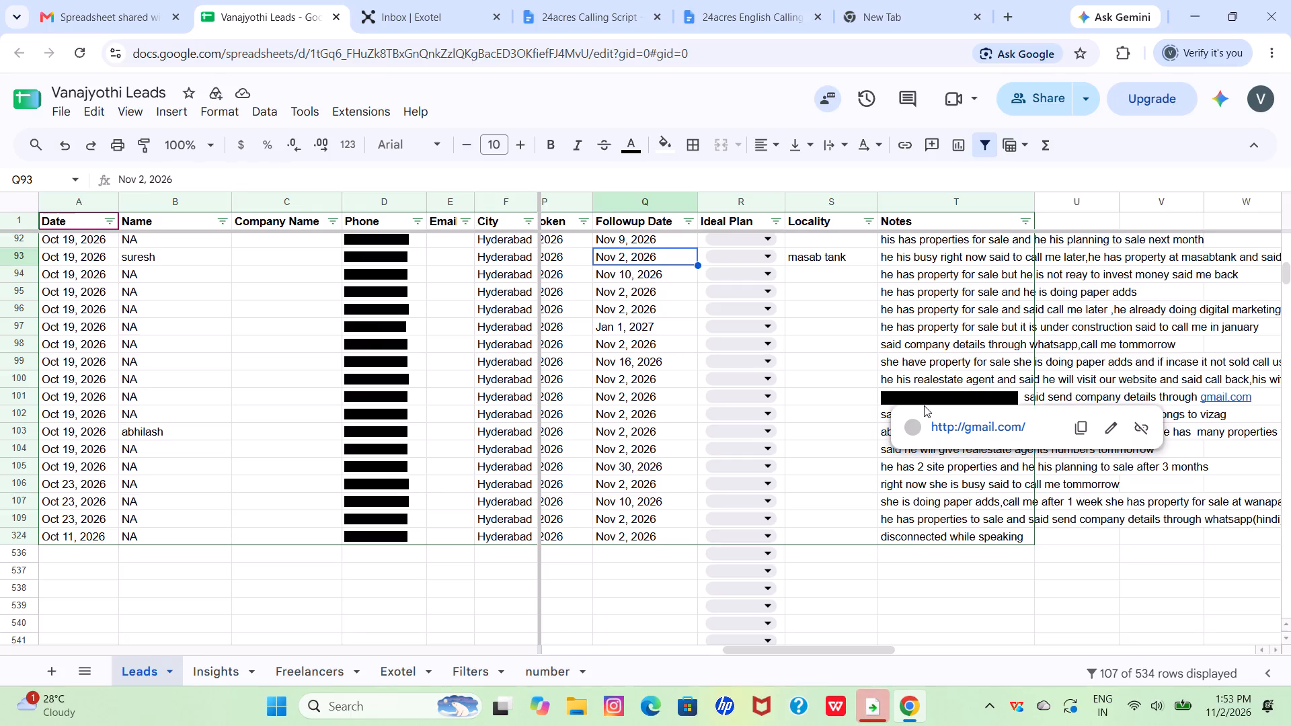
{"action": "scroll", "coordinate": [924, 405], "scroll_direction": "left", "scroll_amount": 3}
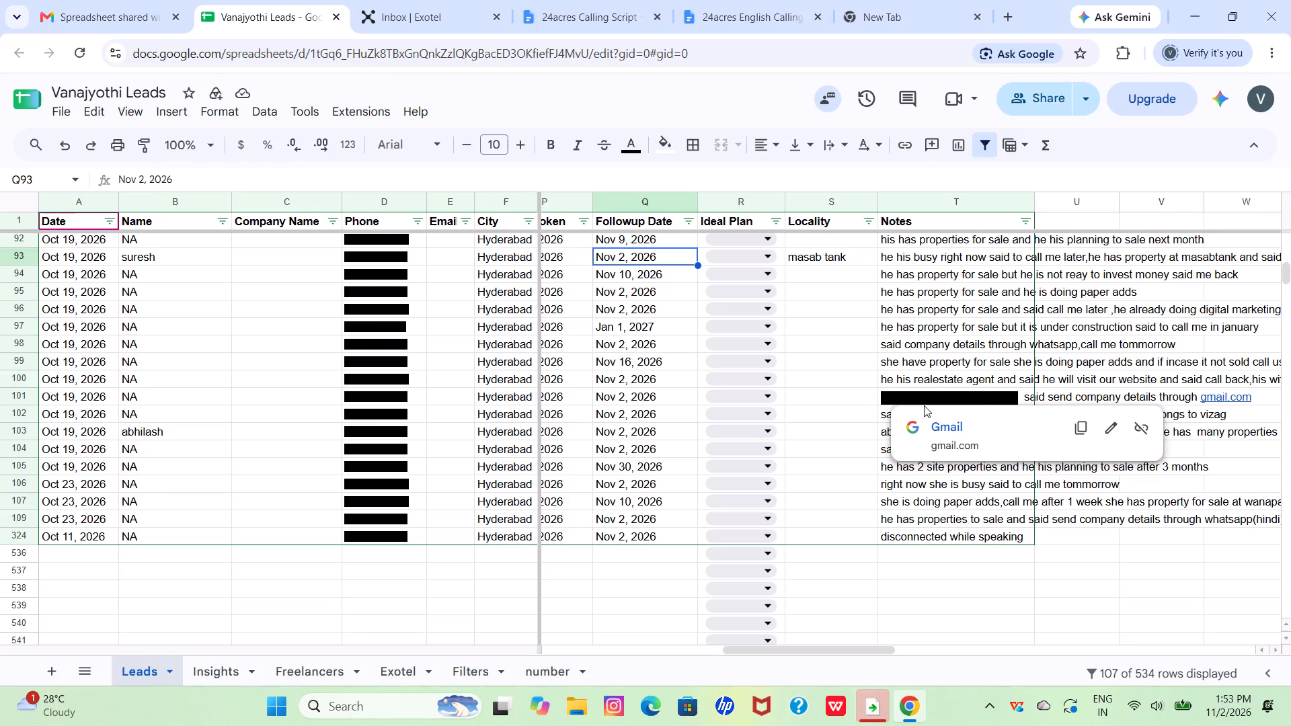
{"action": "left_click", "coordinate": [840, 257]}
{"action": "scroll", "coordinate": [840, 257], "scroll_direction": "left", "scroll_amount": 4}
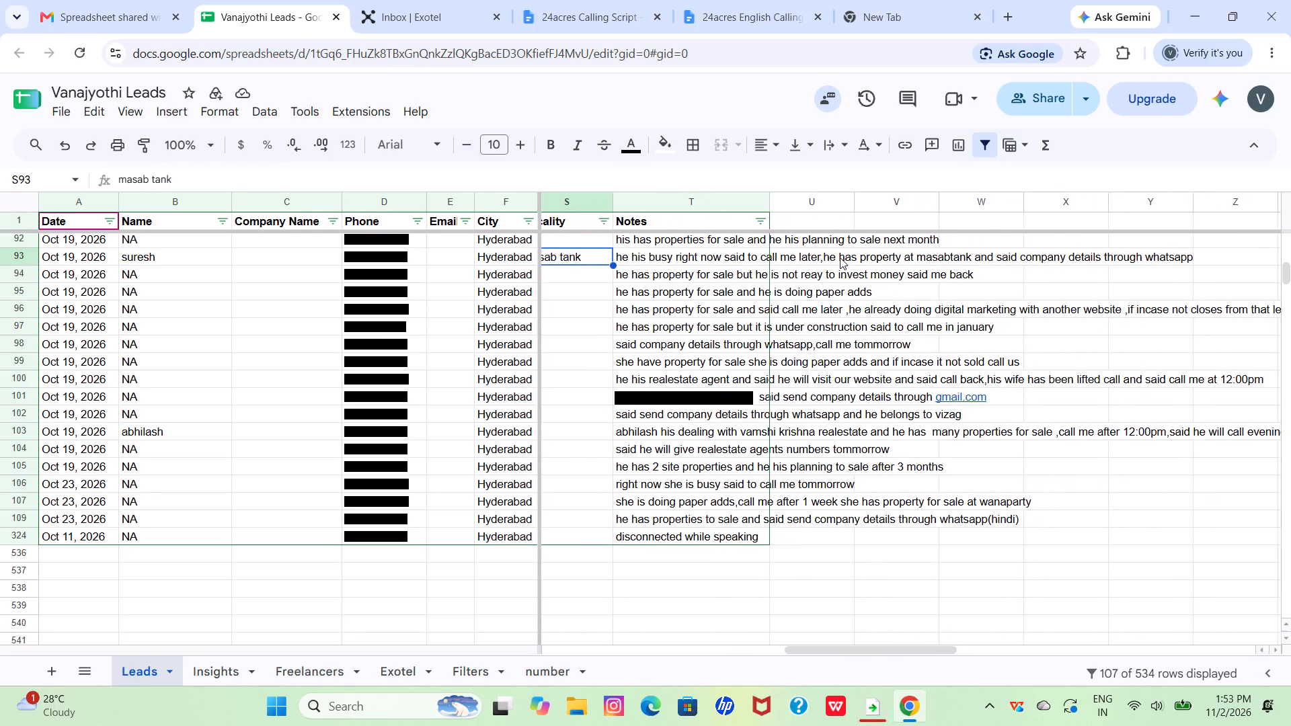
{"action": "scroll", "coordinate": [840, 257], "scroll_direction": "right", "scroll_amount": 6}
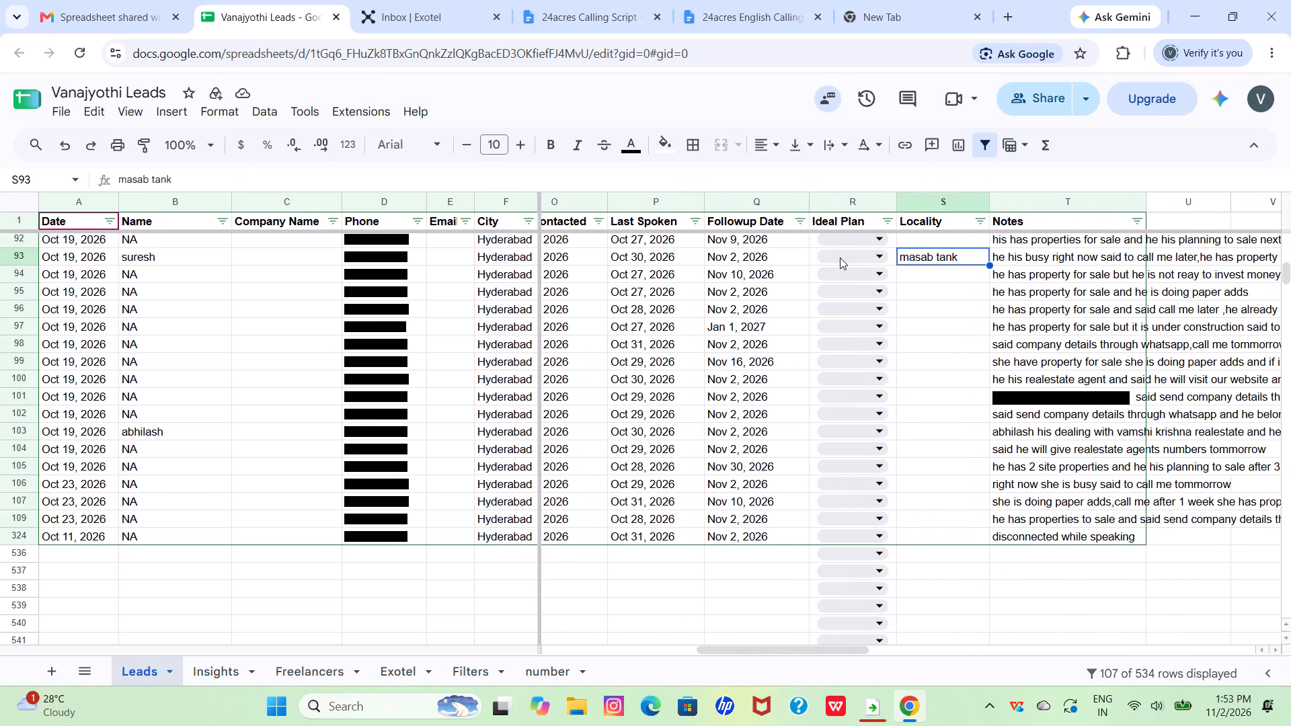
Select the phone number of the row 93 lead in the Leads sheet.
{"action": "left_click", "coordinate": [409, 263]}
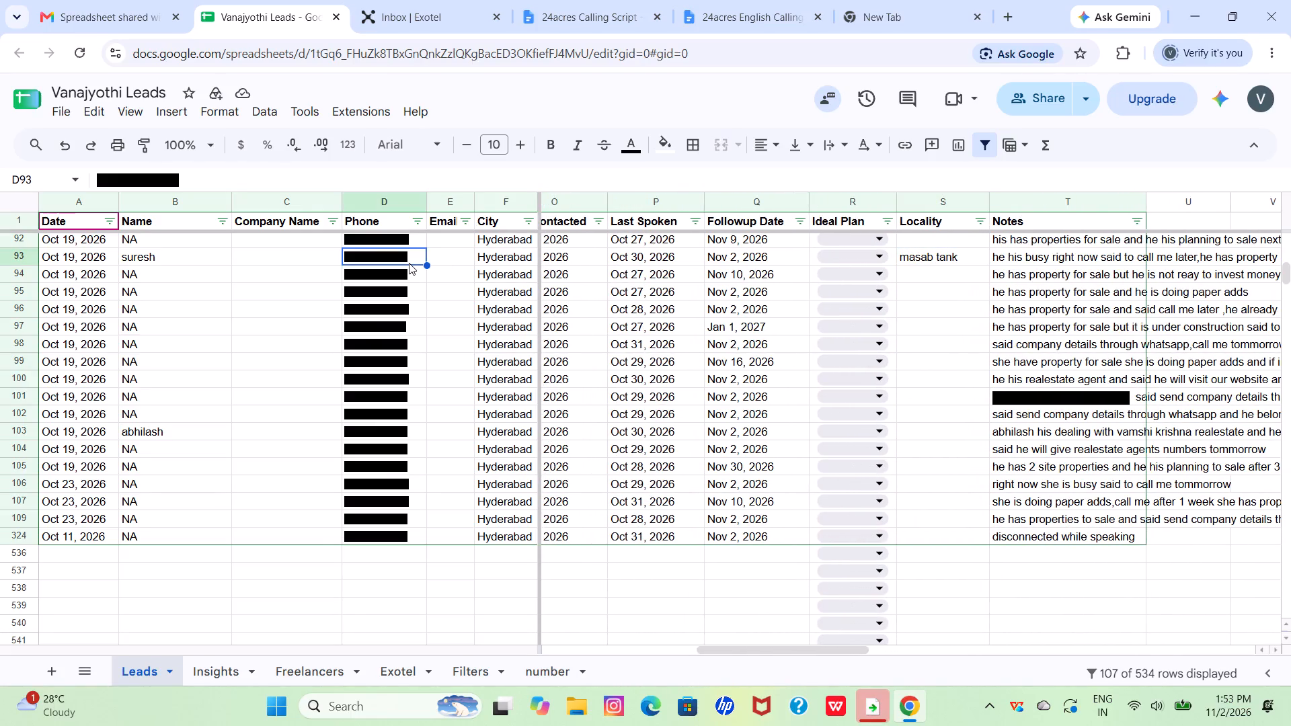
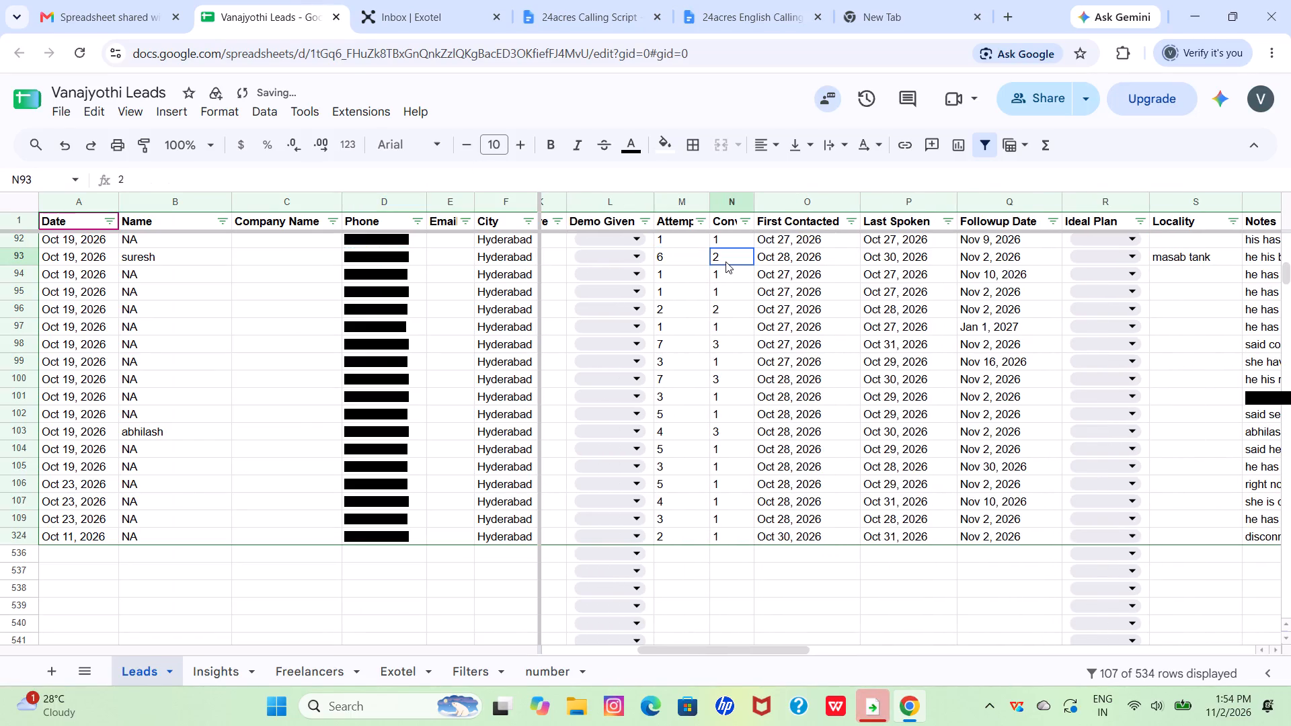
Set the follow-up date of the row 95 lead, who is doing paper ads, to Nov 10, 2026.
{"action": "left_click", "coordinate": [726, 269]}
{"action": "scroll", "coordinate": [726, 269], "scroll_direction": "left", "scroll_amount": 1}
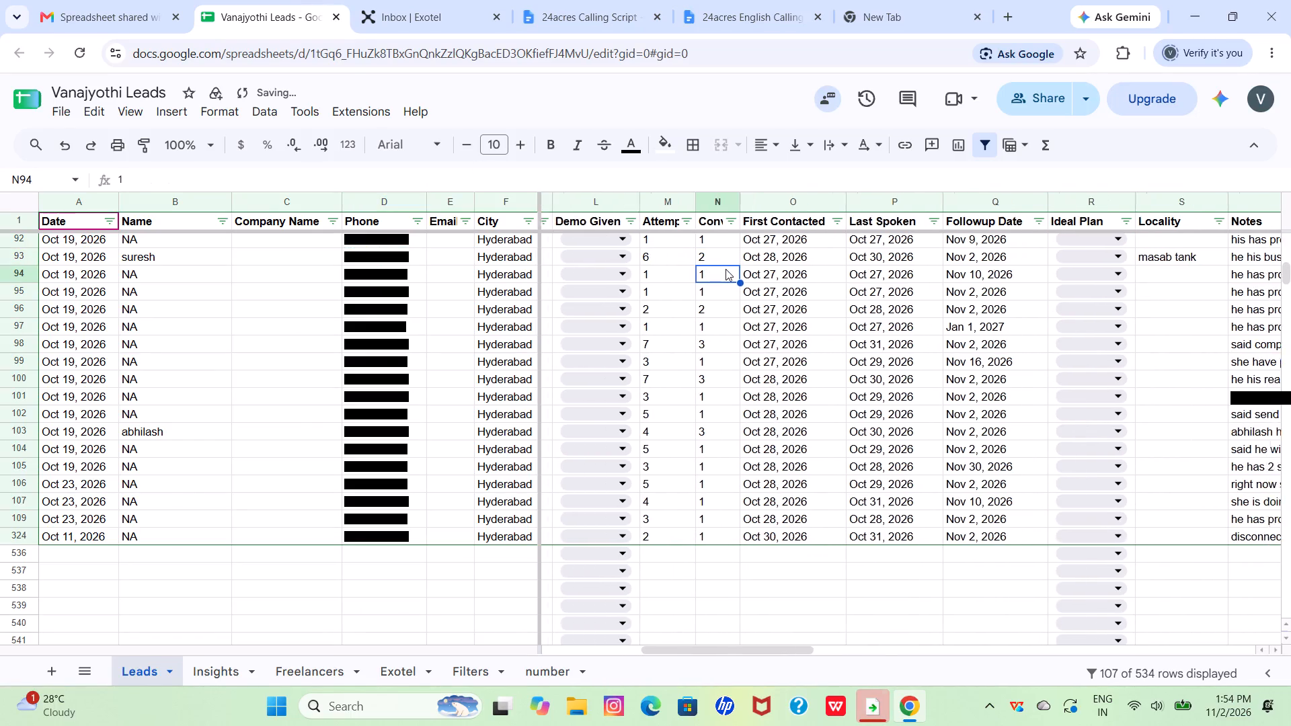
{"action": "scroll", "coordinate": [726, 269], "scroll_direction": "left", "scroll_amount": 1}
{"action": "left_click", "coordinate": [920, 293]}
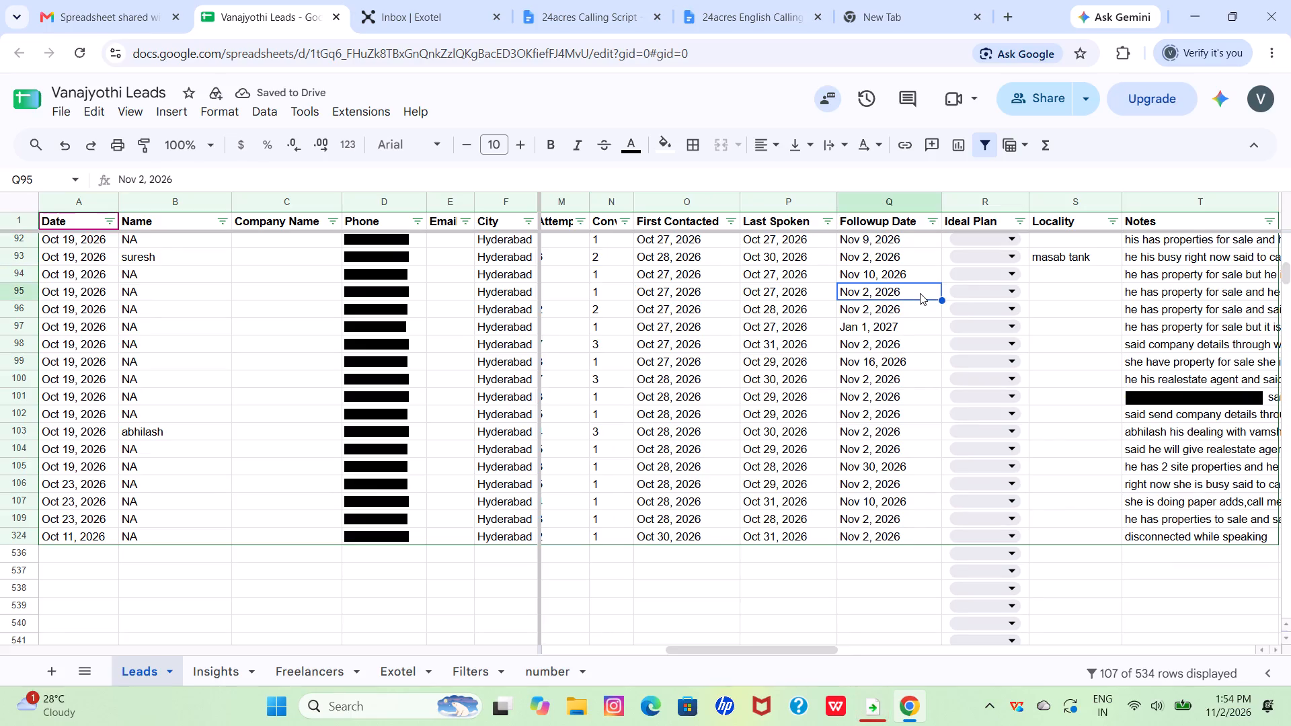
{"action": "scroll", "coordinate": [920, 293], "scroll_direction": "left", "scroll_amount": 2}
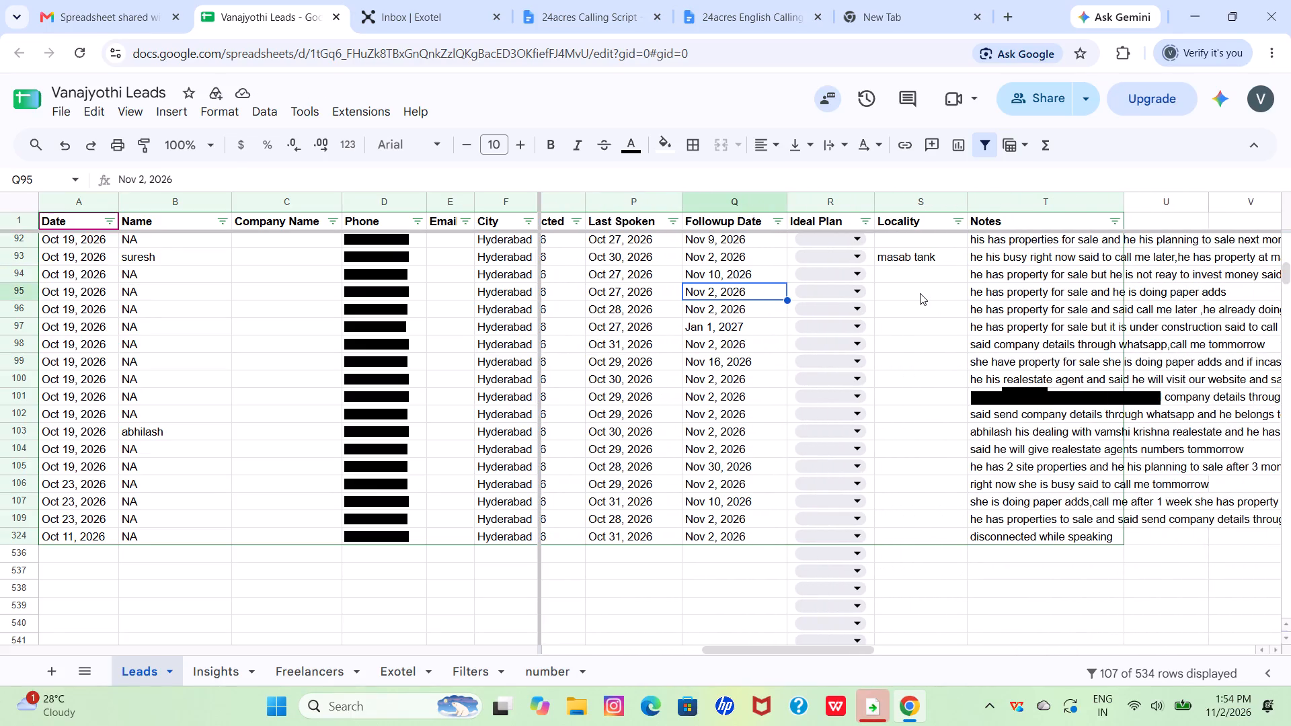
{"action": "left_click", "coordinate": [746, 307]}
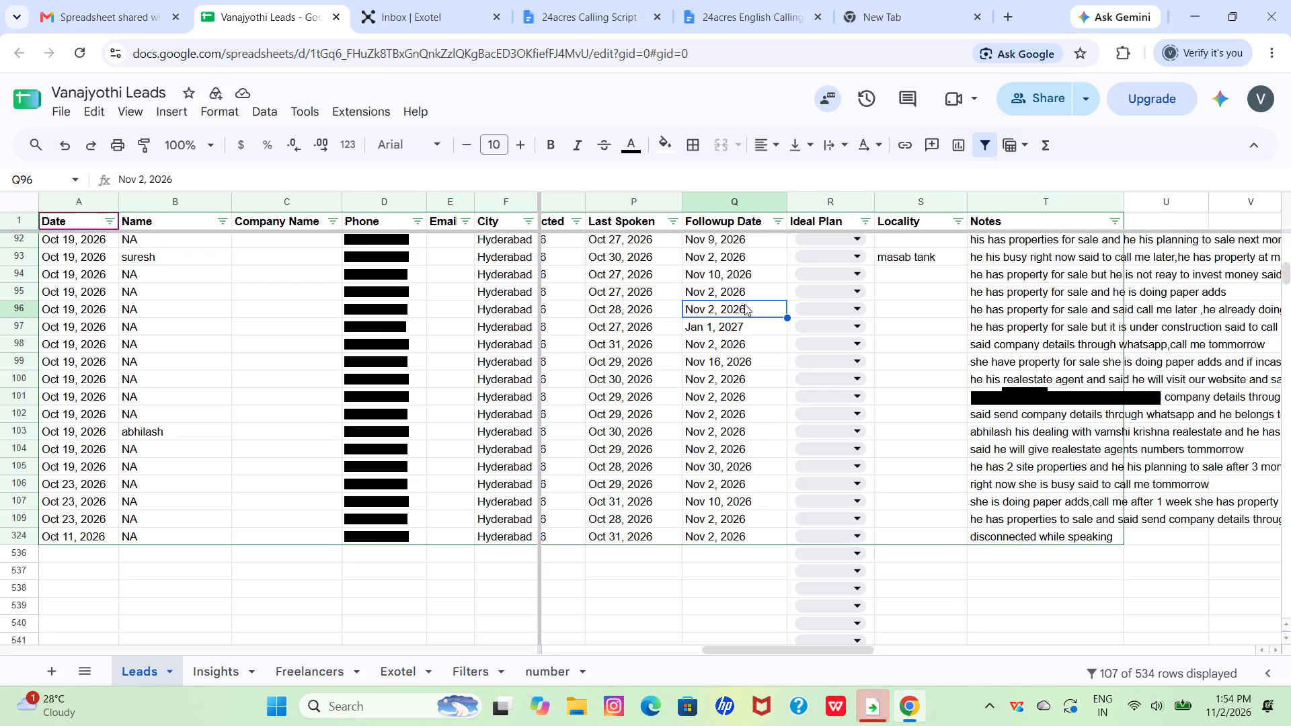
{"action": "double_click", "coordinate": [711, 292]}
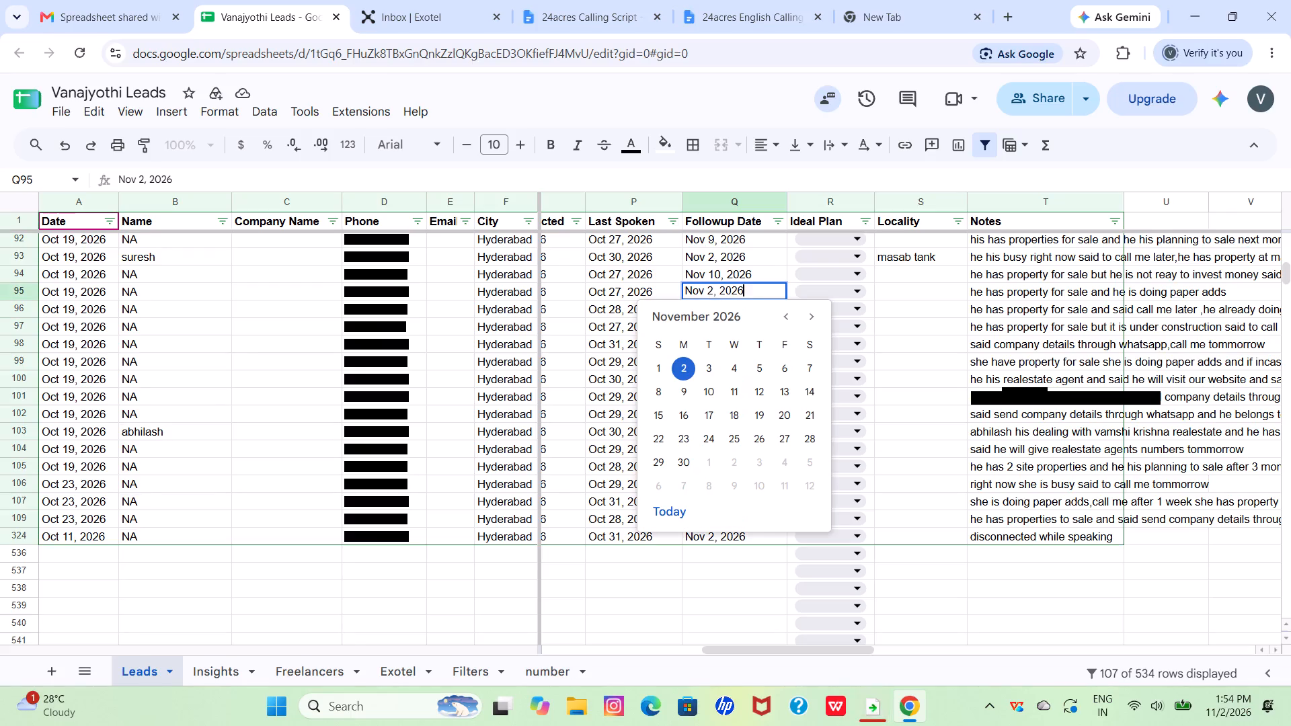
{"action": "left_click", "coordinate": [705, 387]}
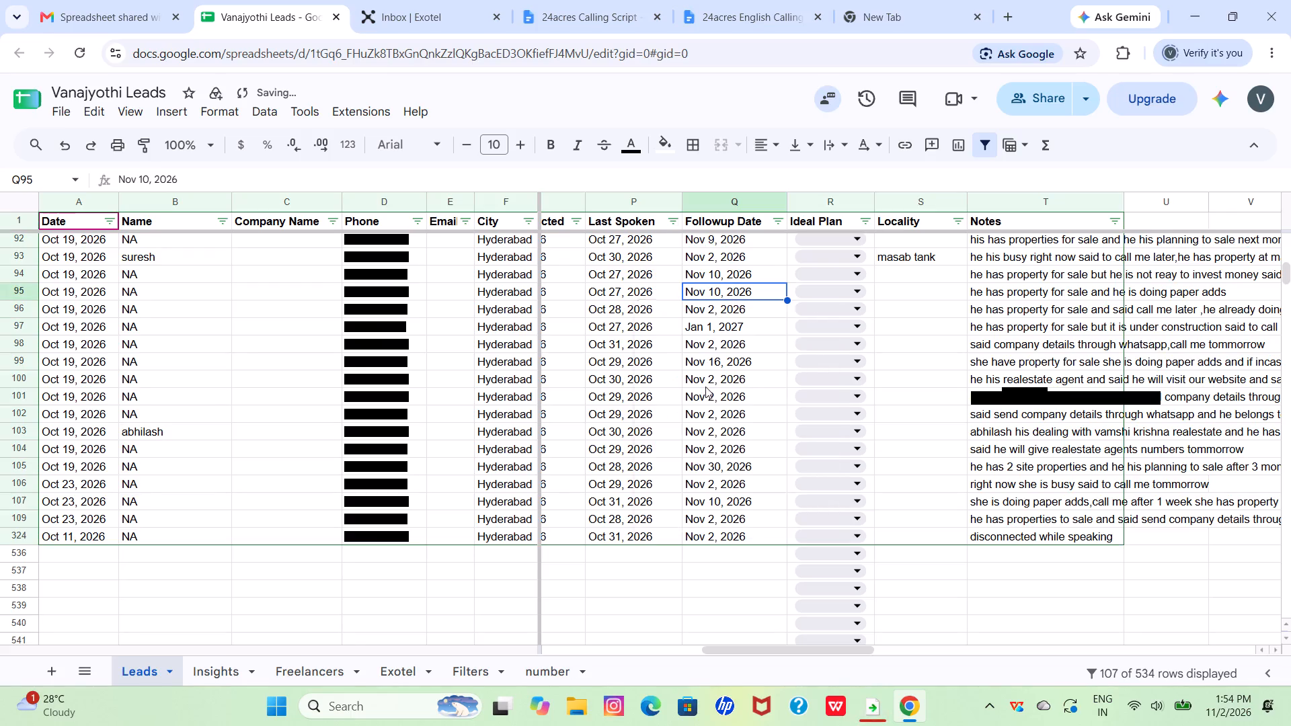
Read the full call notes of the row 96 lead and set its follow-up date to Nov 10, 2026.
{"action": "scroll", "coordinate": [743, 309], "scroll_direction": "left", "scroll_amount": 1}
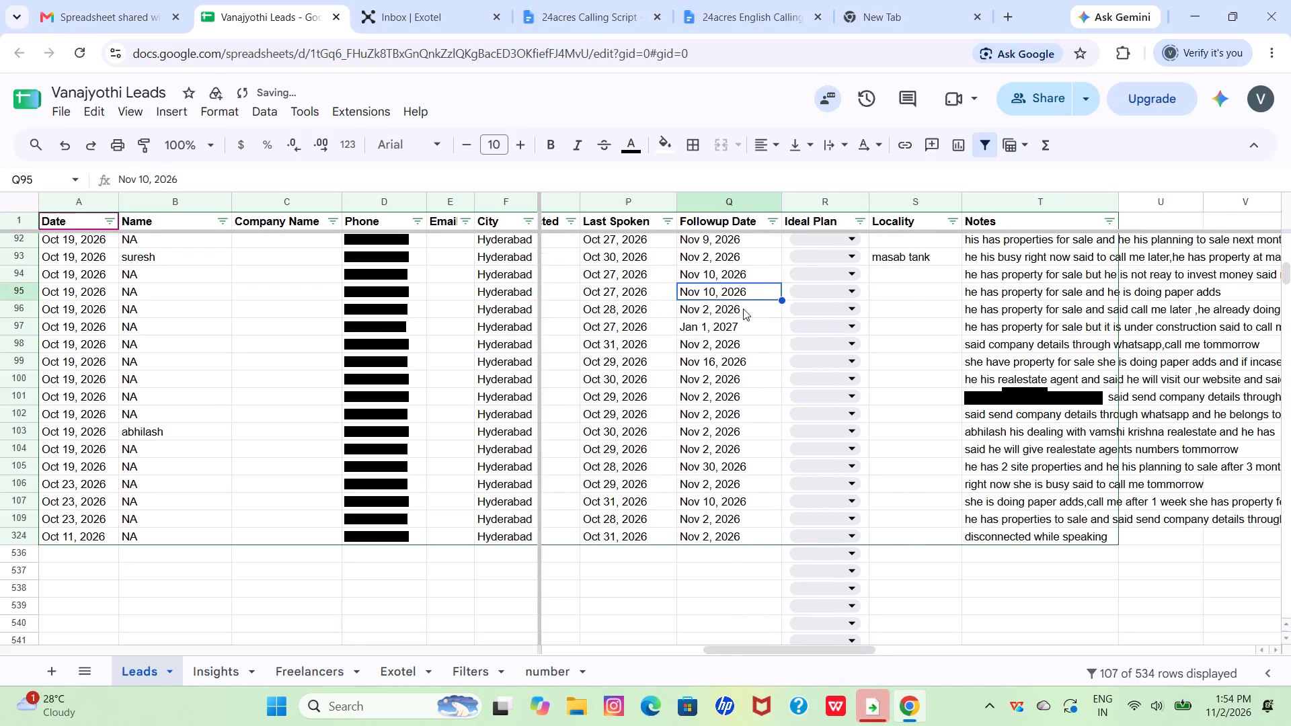
{"action": "scroll", "coordinate": [743, 309], "scroll_direction": "left", "scroll_amount": 4}
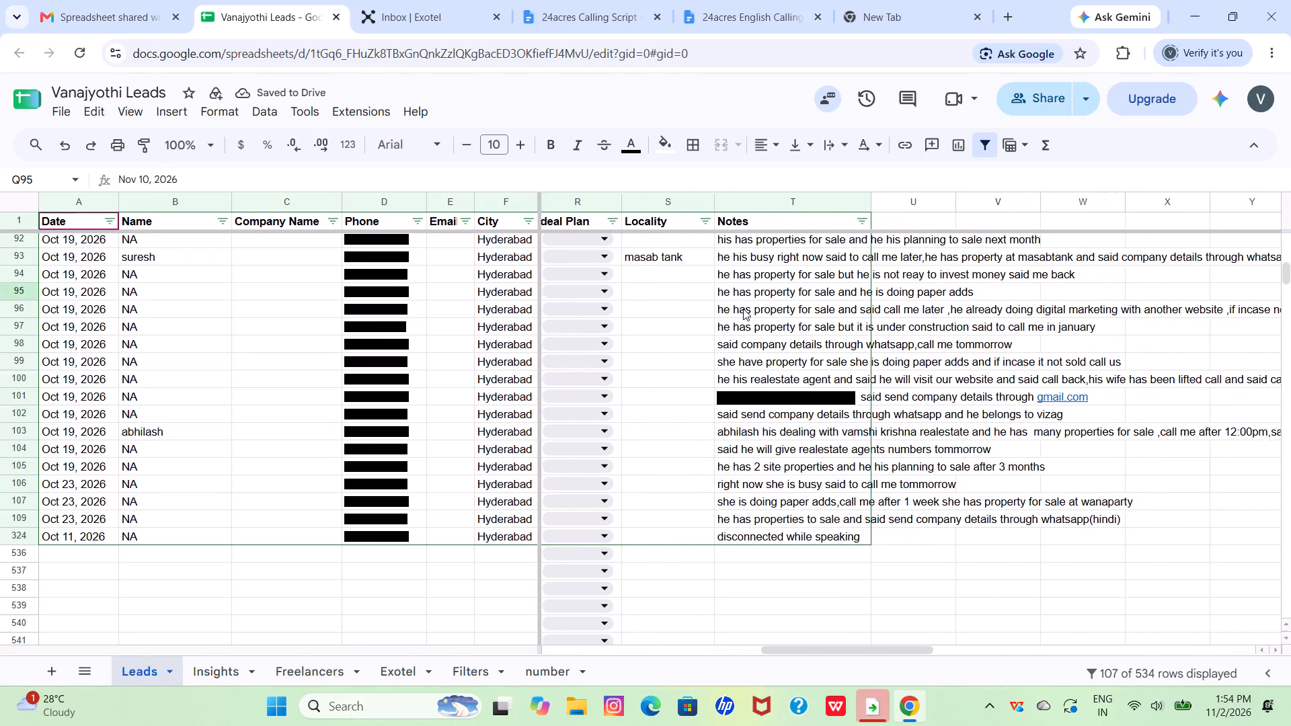
{"action": "scroll", "coordinate": [743, 309], "scroll_direction": "left", "scroll_amount": 4}
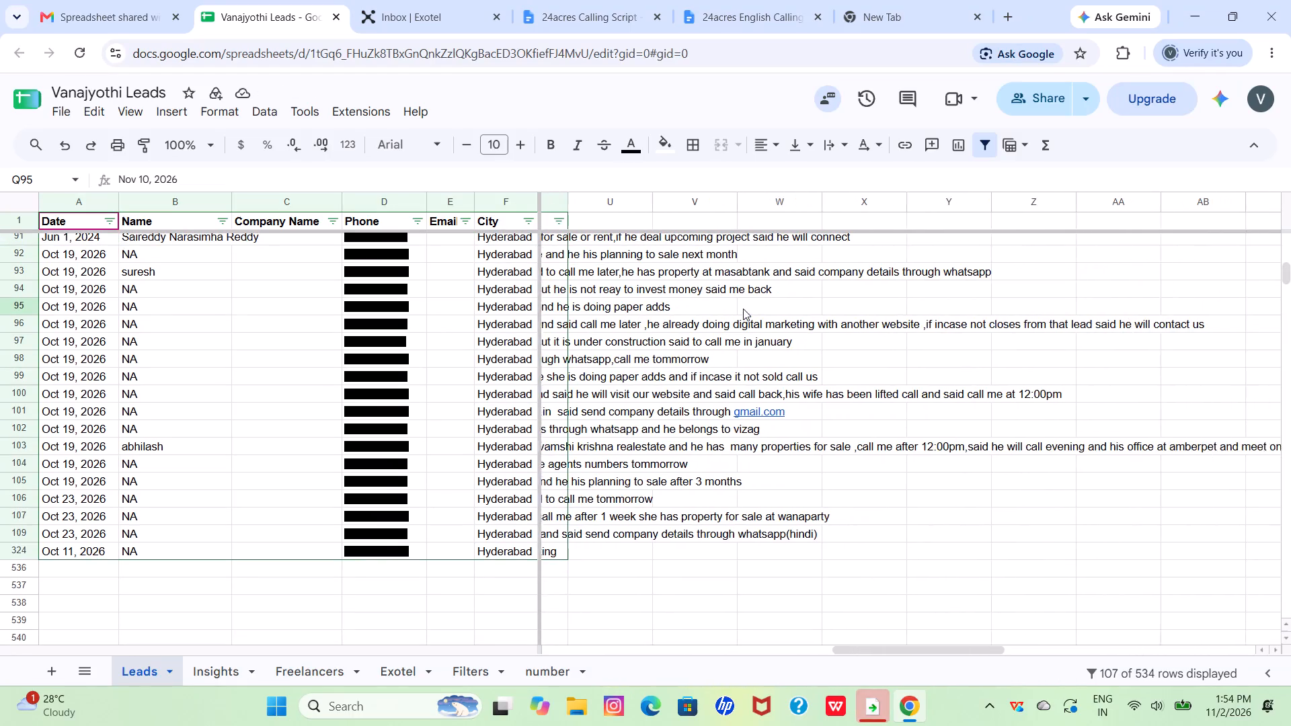
{"action": "scroll", "coordinate": [743, 309], "scroll_direction": "right", "scroll_amount": 6}
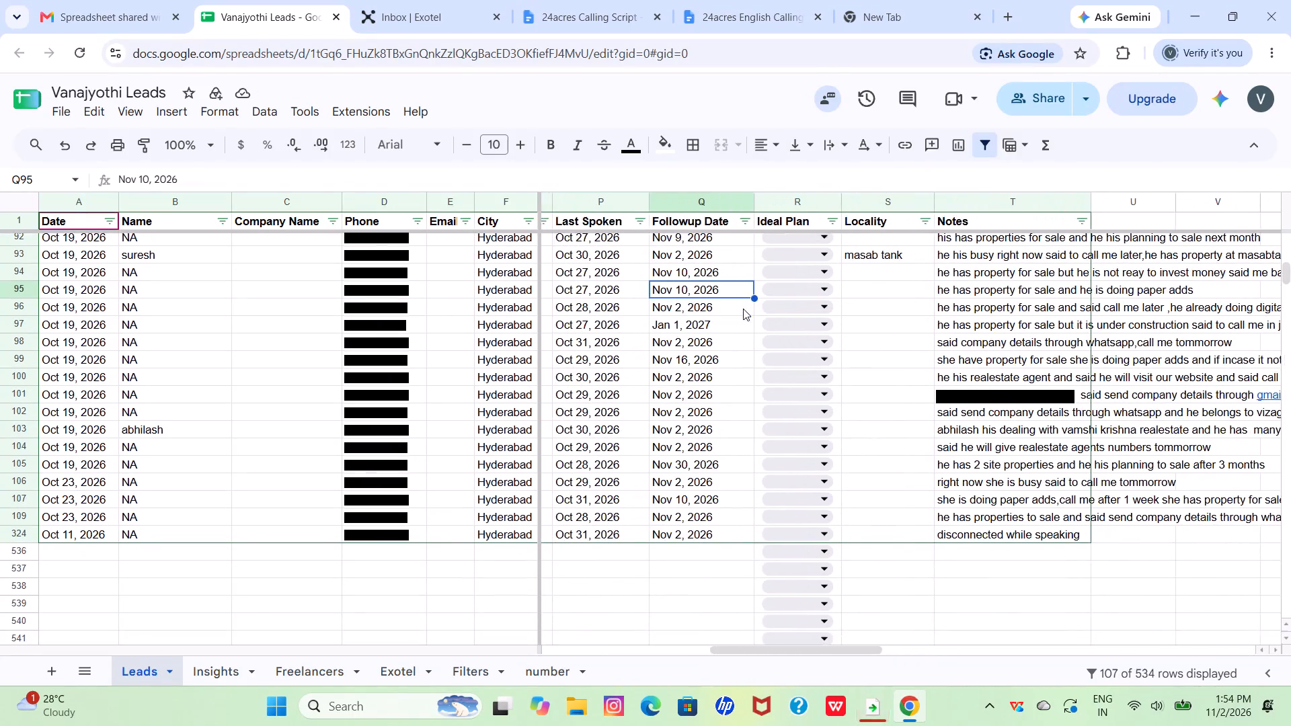
{"action": "scroll", "coordinate": [743, 309], "scroll_direction": "right", "scroll_amount": 2}
{"action": "double_click", "coordinate": [715, 309]}
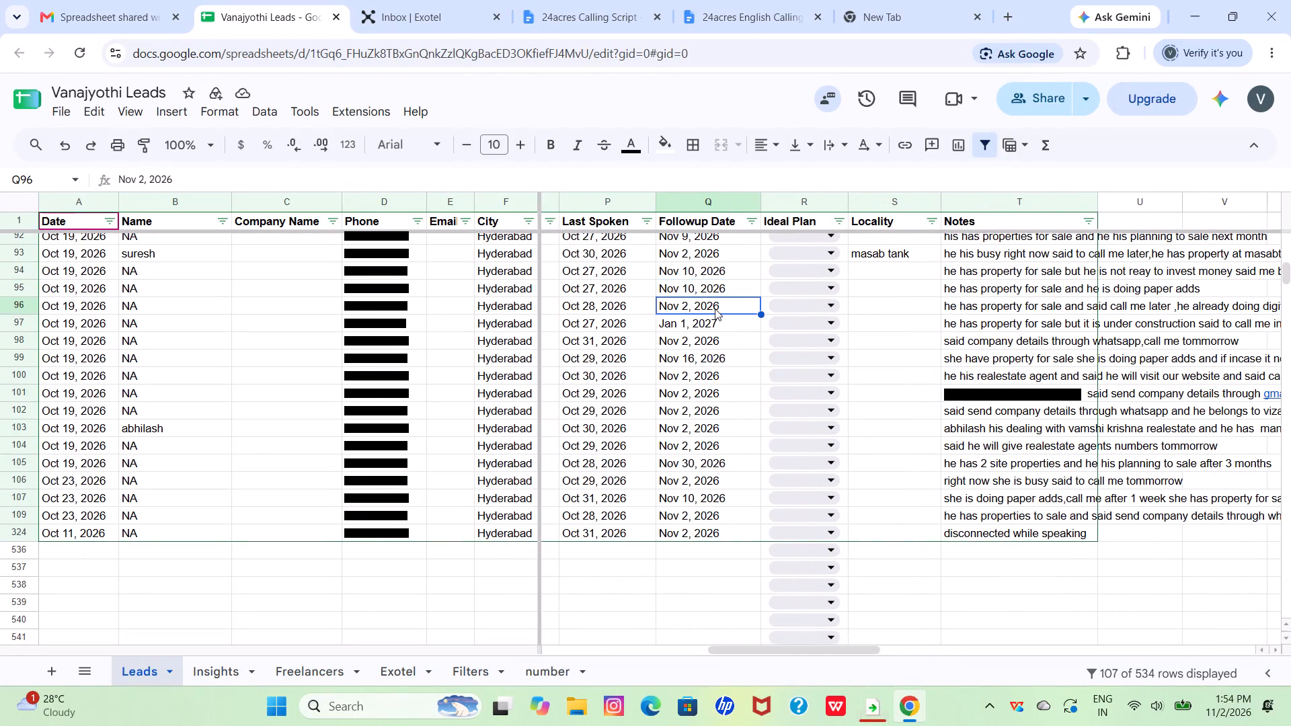
{"action": "left_click", "coordinate": [686, 409]}
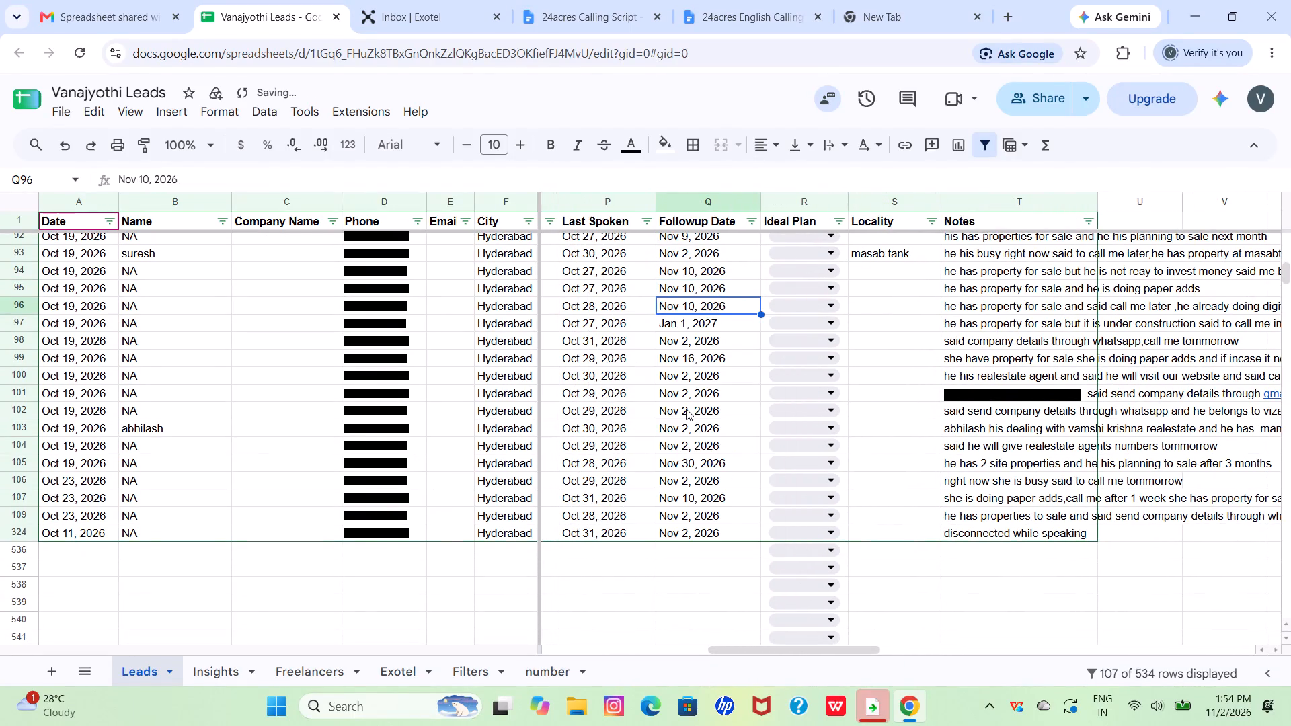
Copy the phone number of the row 98 lead, which is due for follow-up on Nov 2, 2026.
{"action": "scroll", "coordinate": [686, 409], "scroll_direction": "down", "scroll_amount": 1}
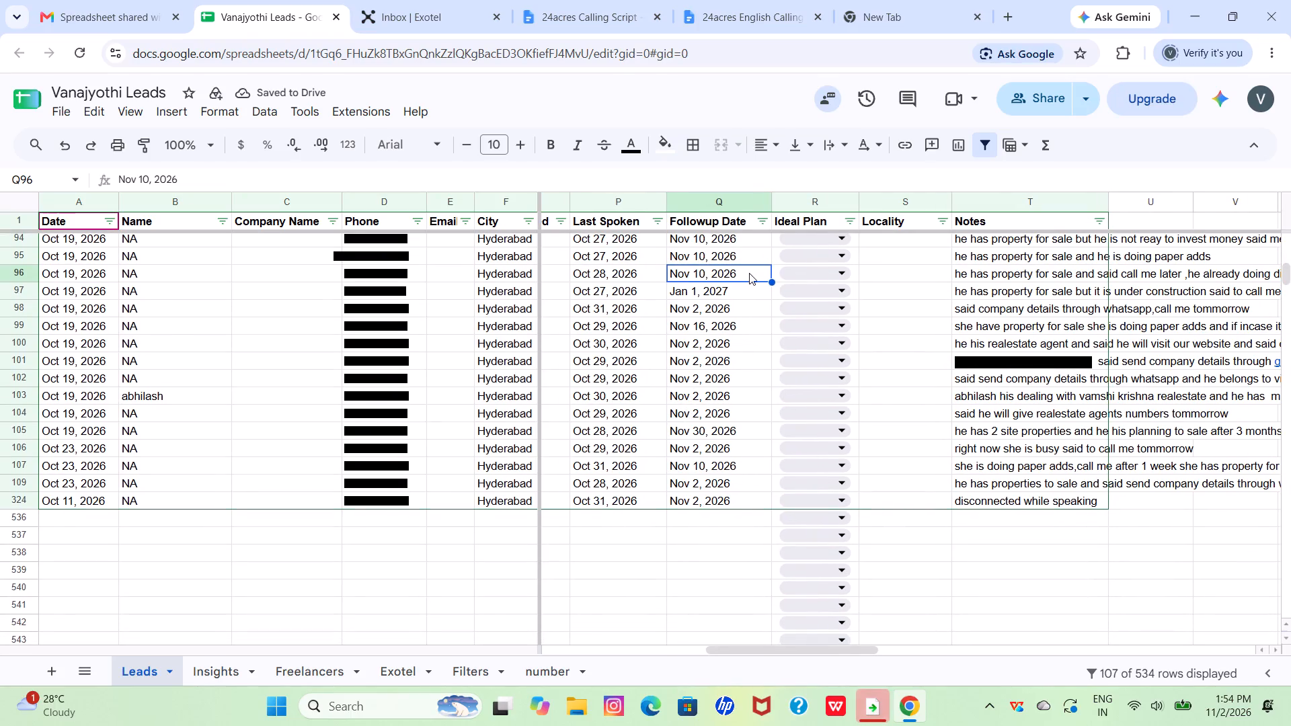
{"action": "left_click", "coordinate": [720, 316]}
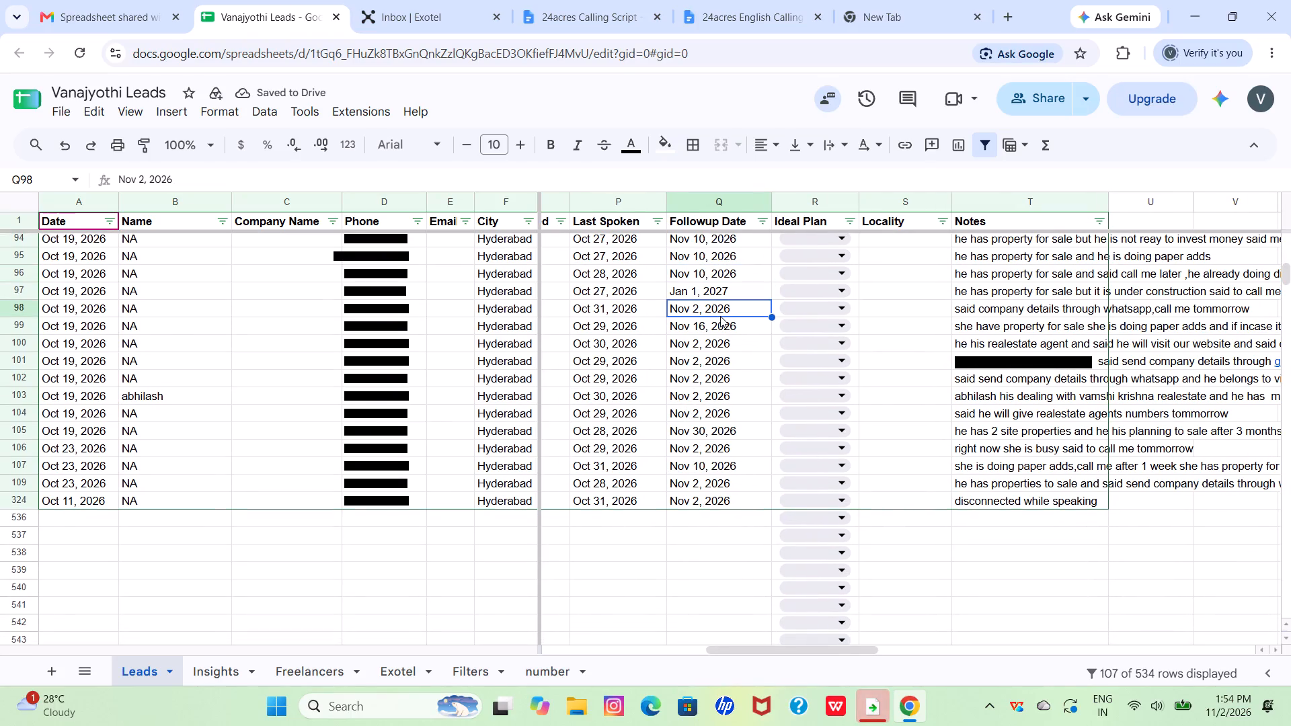
{"action": "scroll", "coordinate": [720, 316], "scroll_direction": "down", "scroll_amount": 1}
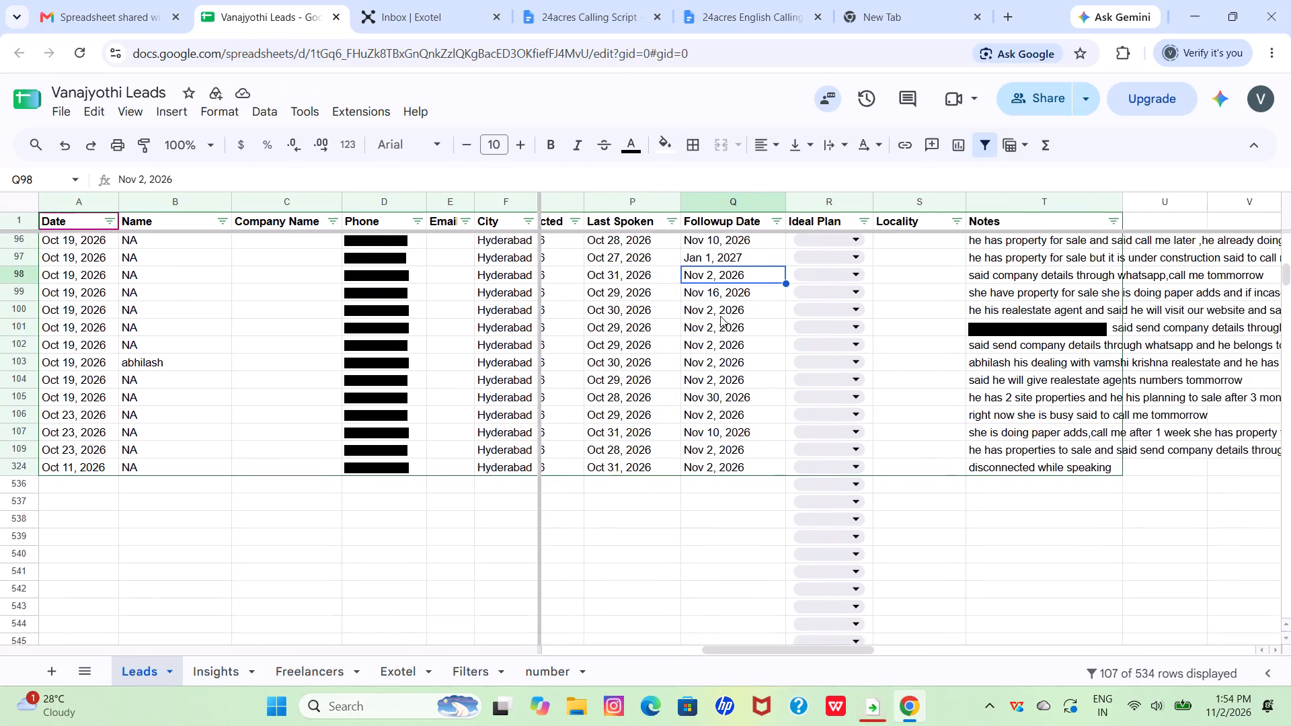
{"action": "scroll", "coordinate": [720, 316], "scroll_direction": "down", "scroll_amount": 1}
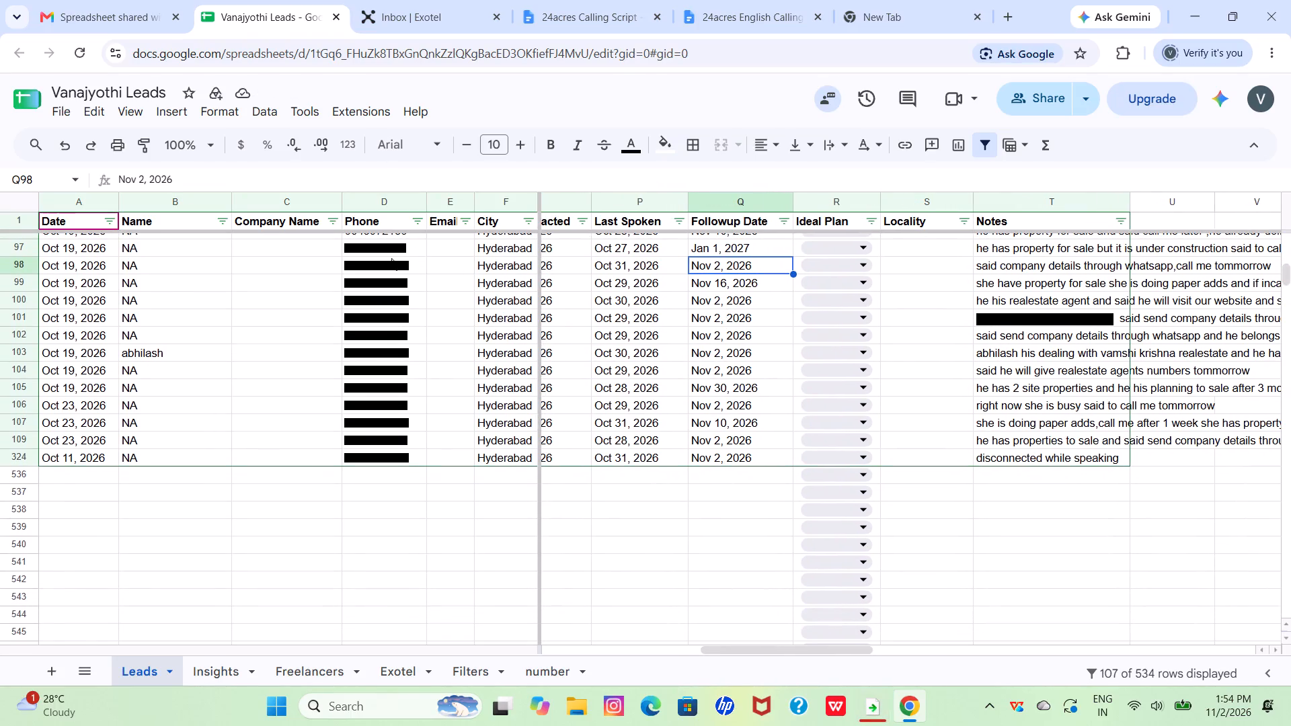
{"action": "left_click", "coordinate": [391, 259]}
{"action": "key", "text": "ctrl+c"}
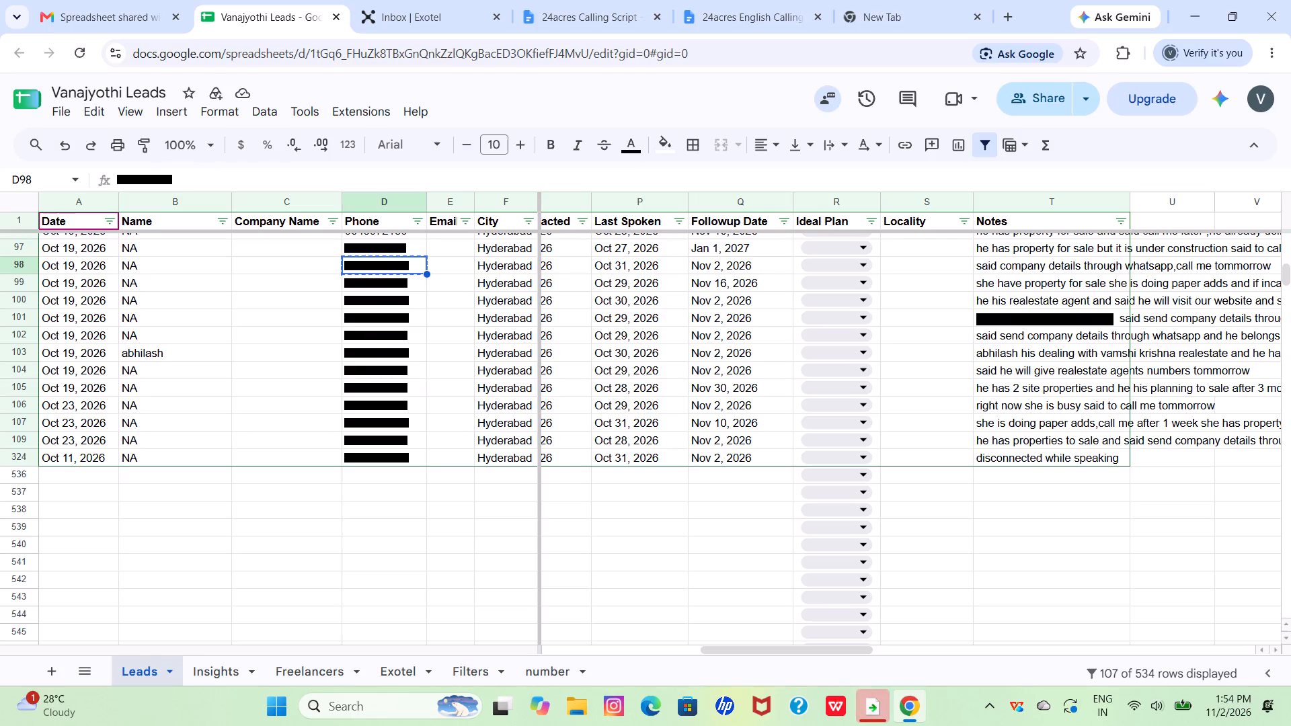
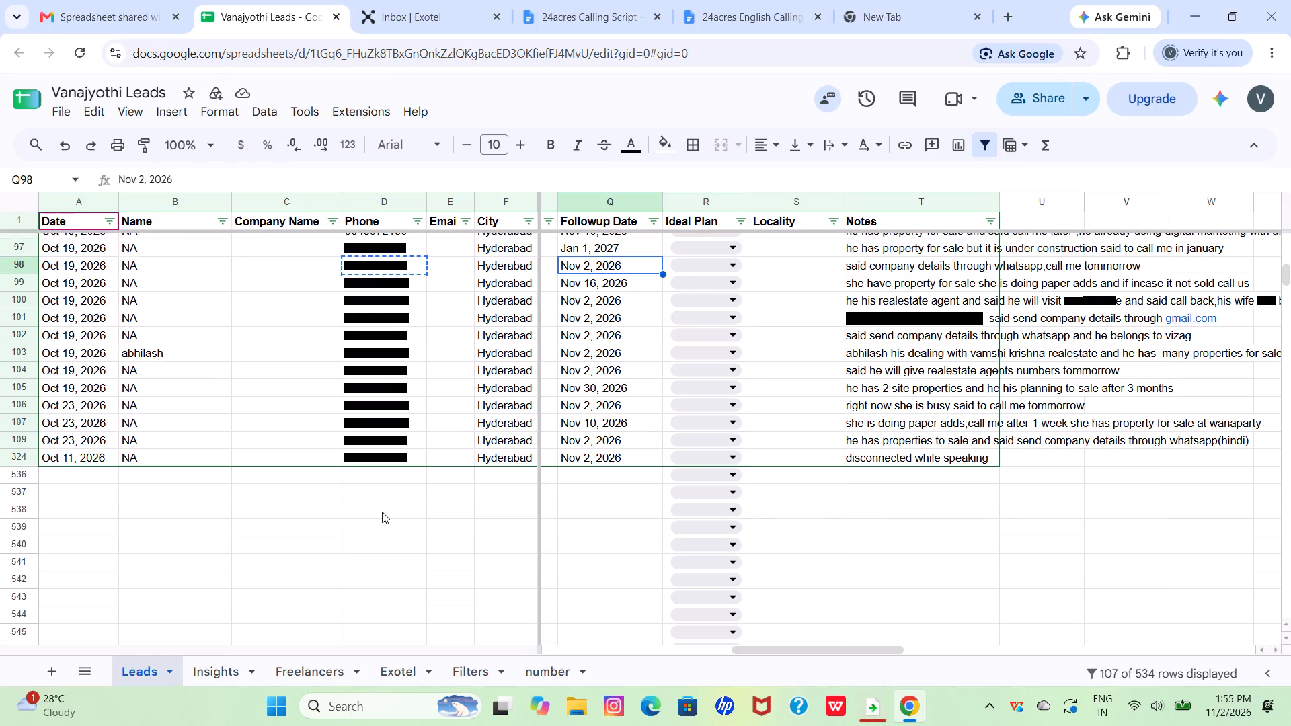
Bring up the computer's installed apps to switch away from the leads spreadsheet.
{"action": "left_click", "coordinate": [285, 713]}
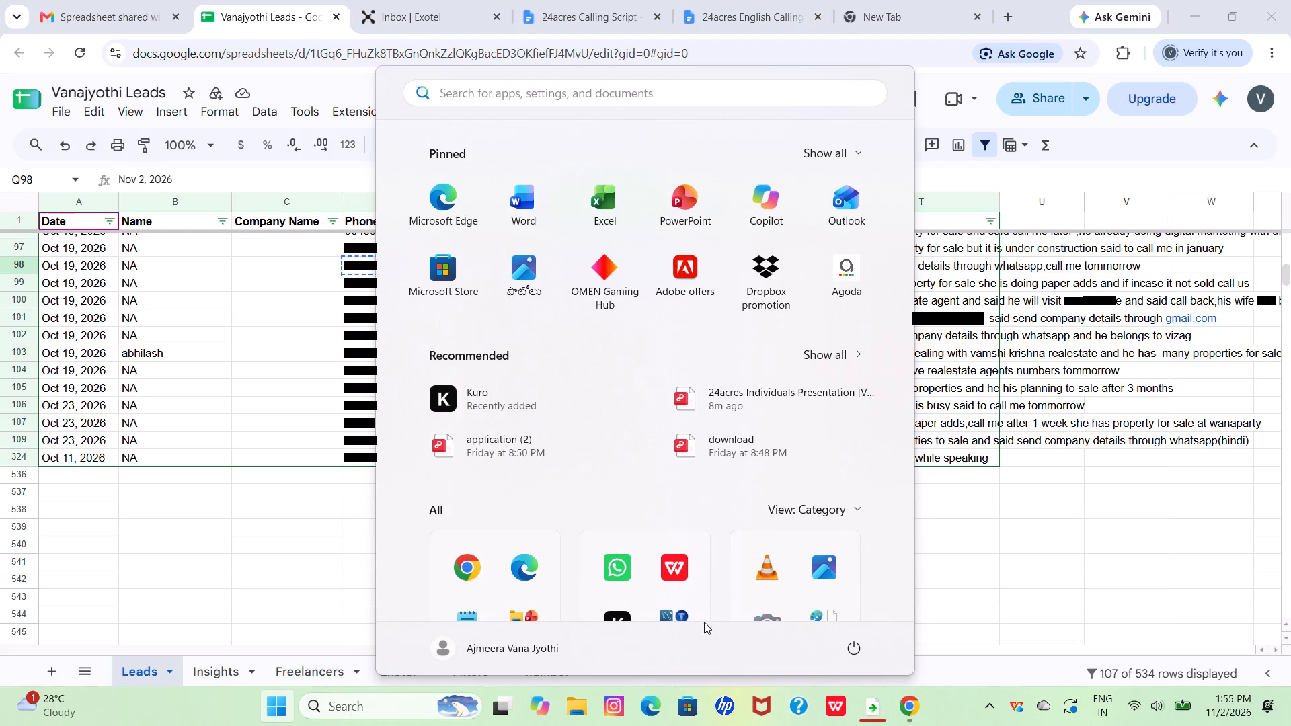
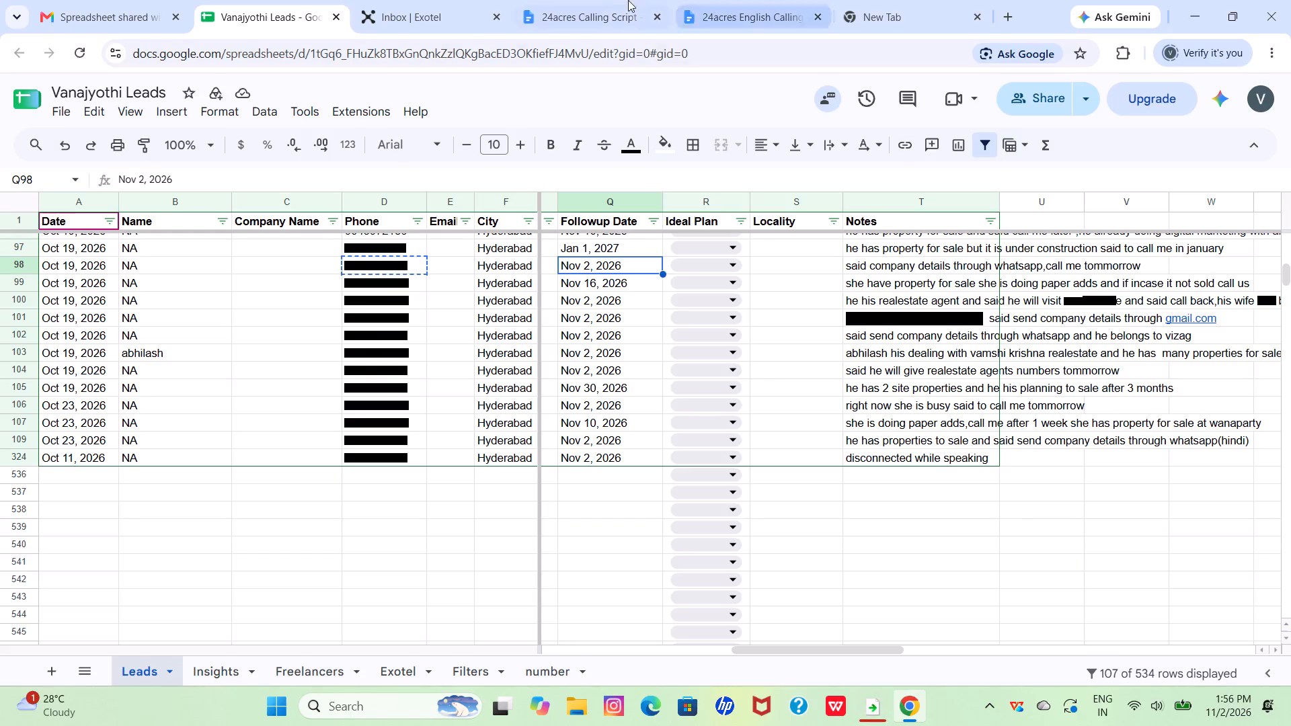
Open the 24acres Calling Script document and look through the first-call sales script.
{"action": "left_click", "coordinate": [598, 0]}
{"action": "scroll", "coordinate": [619, 442], "scroll_direction": "down", "scroll_amount": 1}
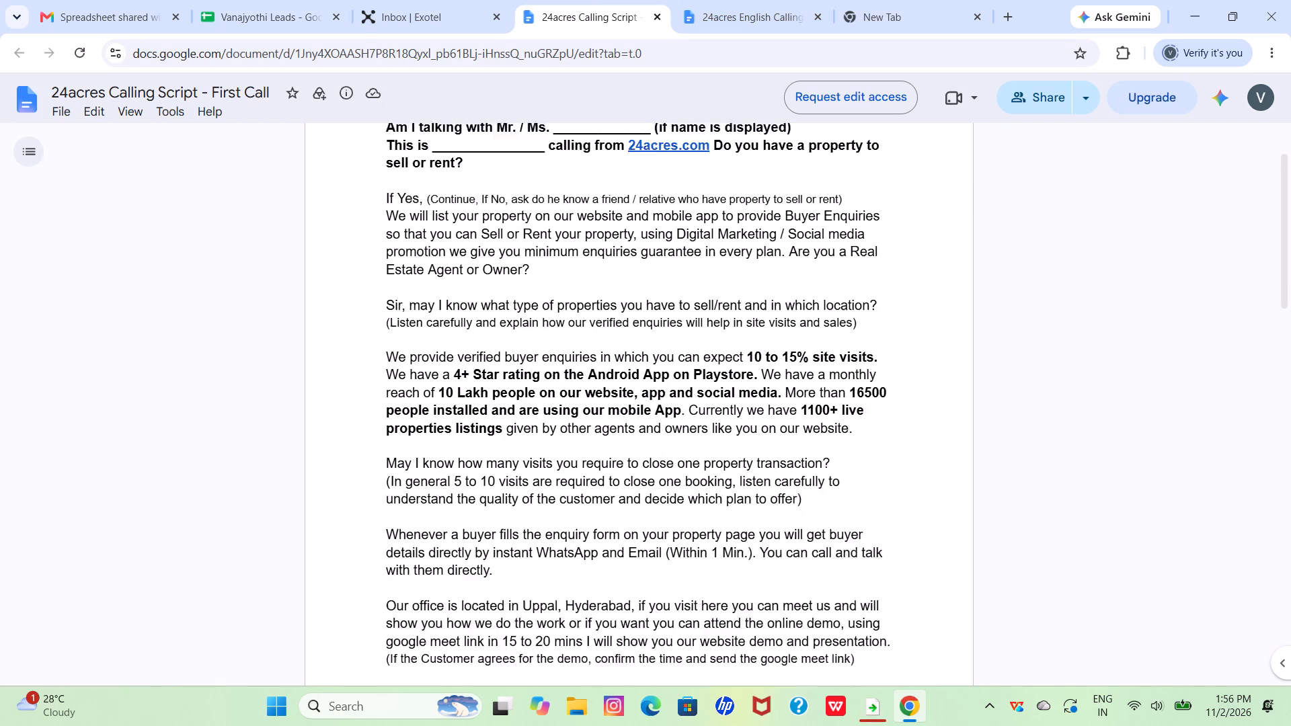
{"action": "scroll", "coordinate": [619, 442], "scroll_direction": "down", "scroll_amount": 1}
{"action": "scroll", "coordinate": [619, 442], "scroll_direction": "up", "scroll_amount": 3}
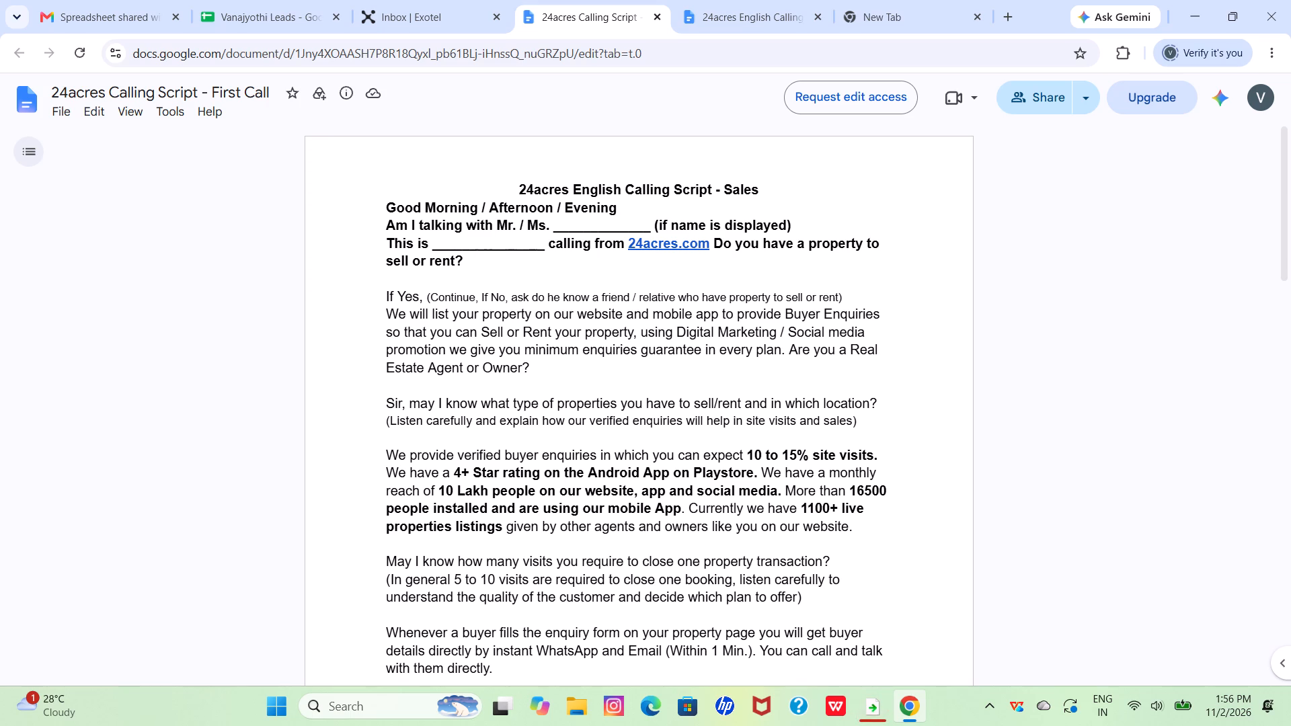
Back in the Vanajyothi Leads sheet, set the Followup Date in row 98 to Dec 1, 2026.
{"action": "left_click", "coordinate": [262, 0]}
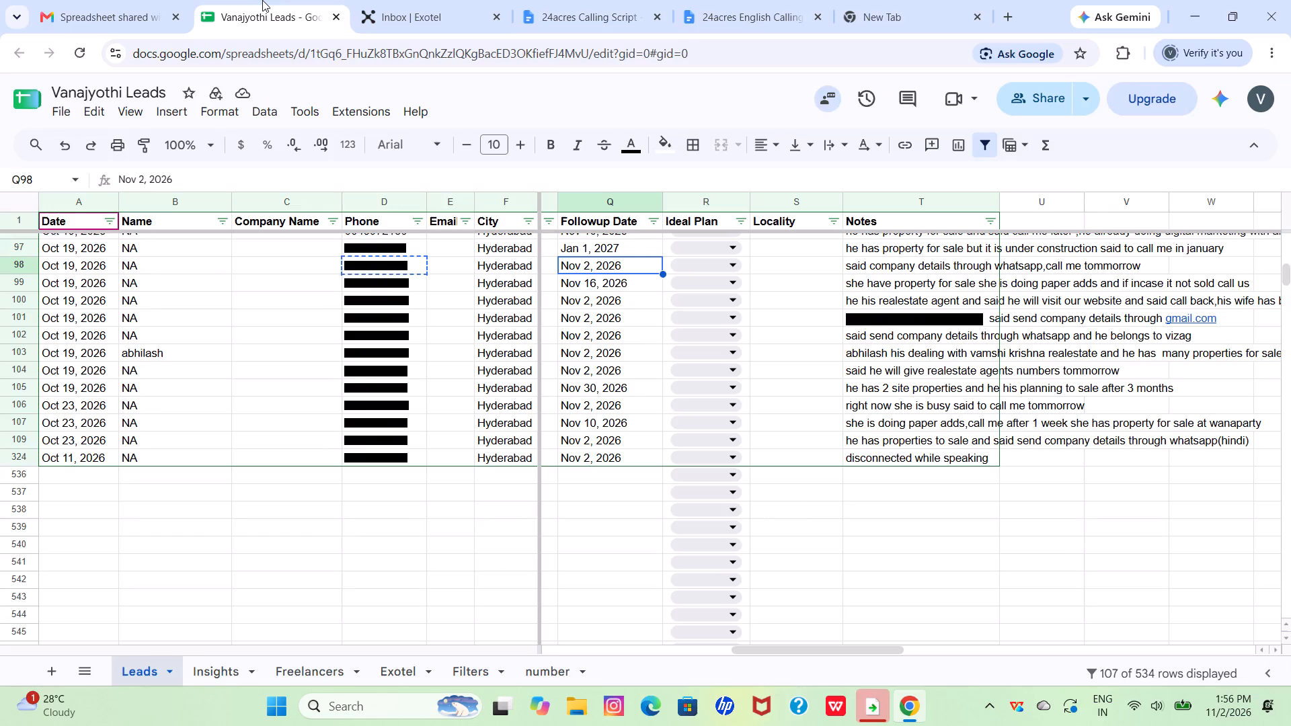
{"action": "double_click", "coordinate": [610, 262]}
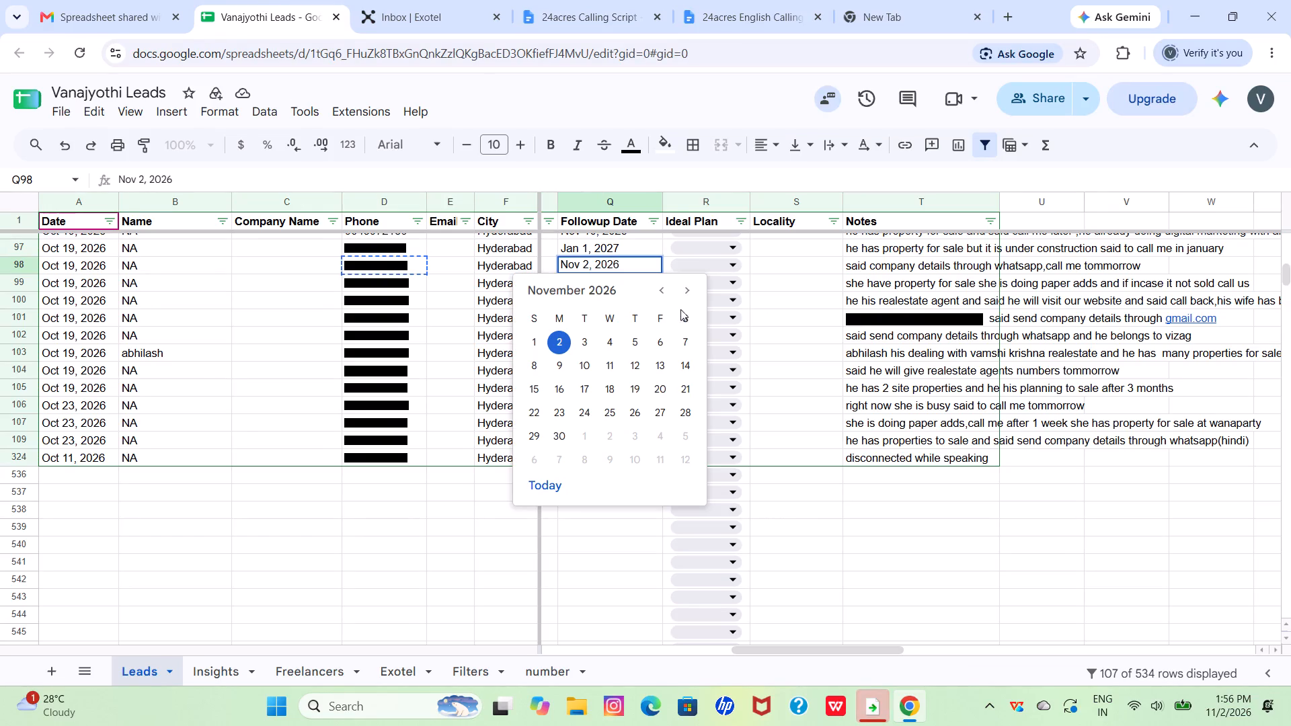
{"action": "left_click", "coordinate": [685, 300]}
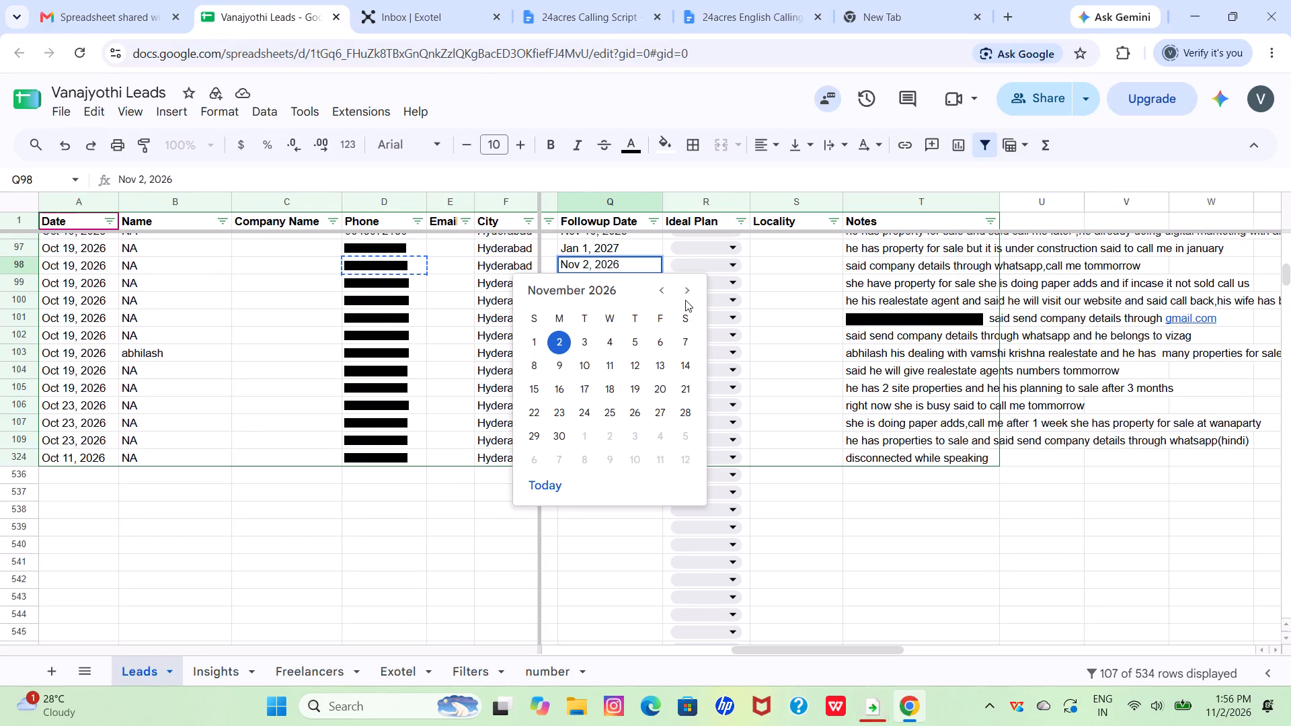
{"action": "left_click", "coordinate": [687, 295]}
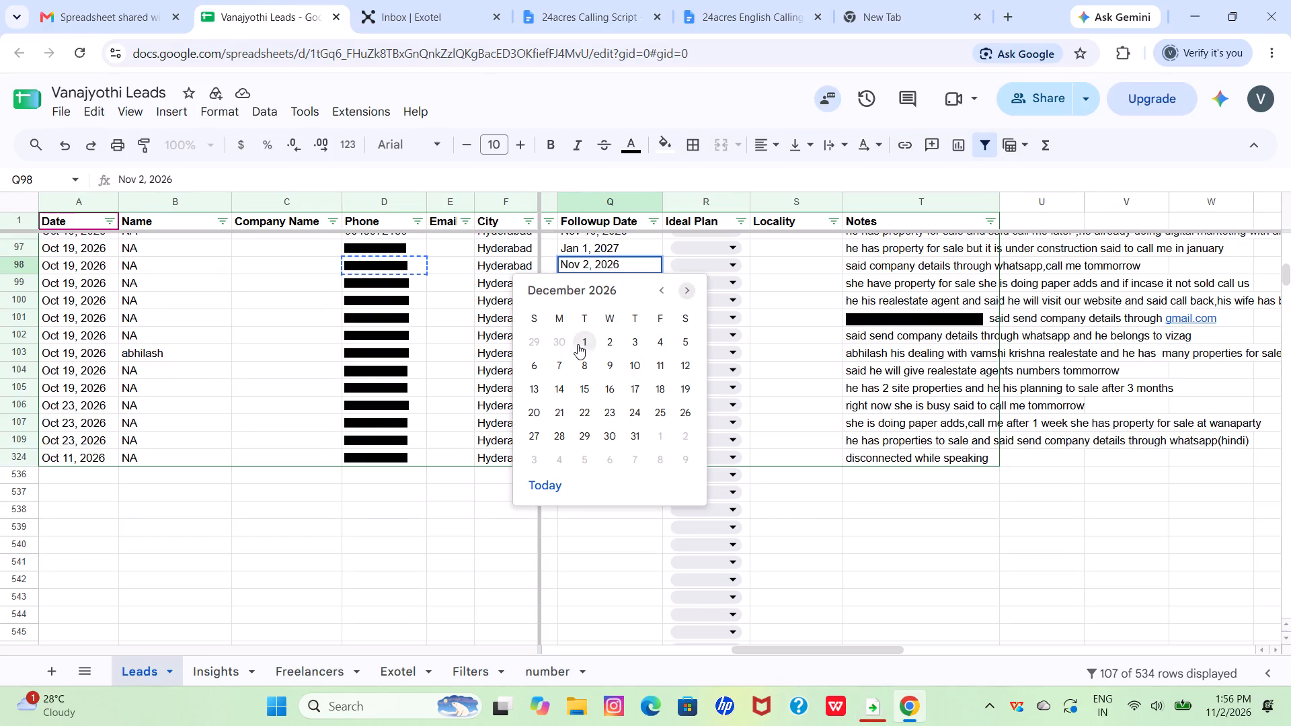
{"action": "left_click", "coordinate": [589, 344]}
{"action": "left_click", "coordinate": [609, 278]}
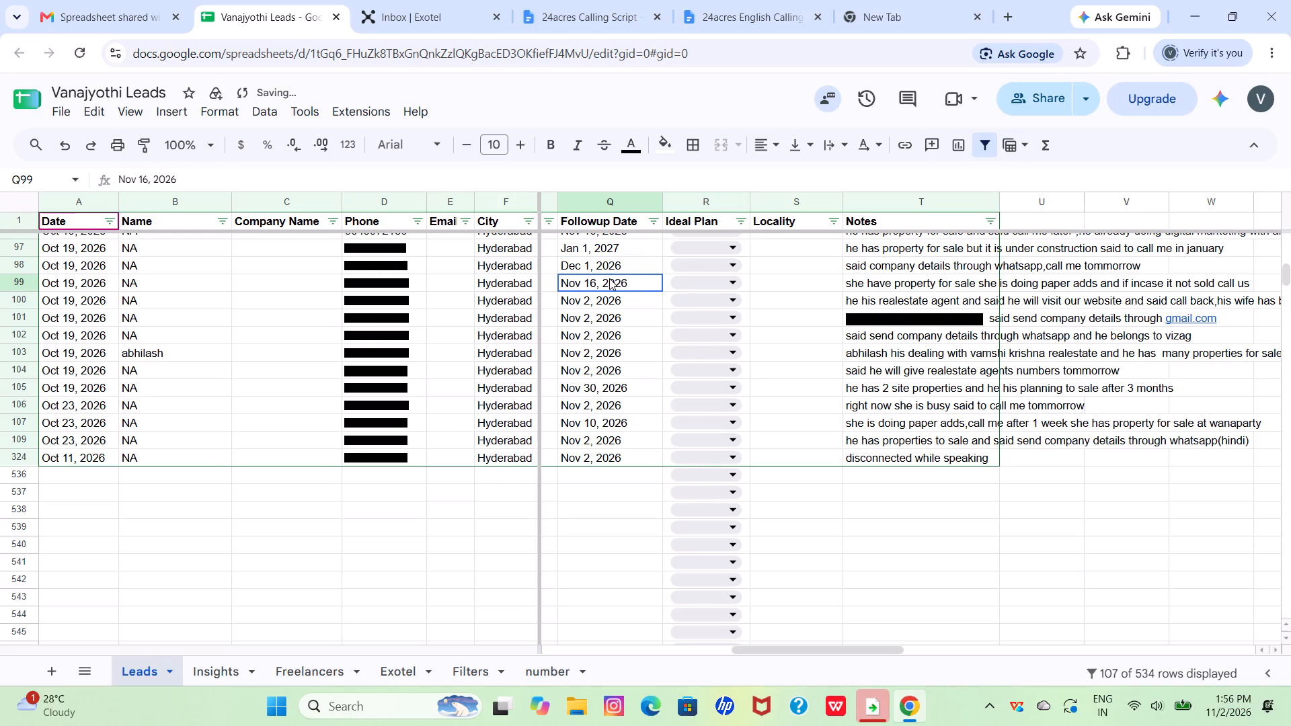
Check the full note for the lead in row 100 and set the Followup Date in row 101 to Nov 10, 2026.
{"action": "scroll", "coordinate": [609, 278], "scroll_direction": "down", "scroll_amount": 1}
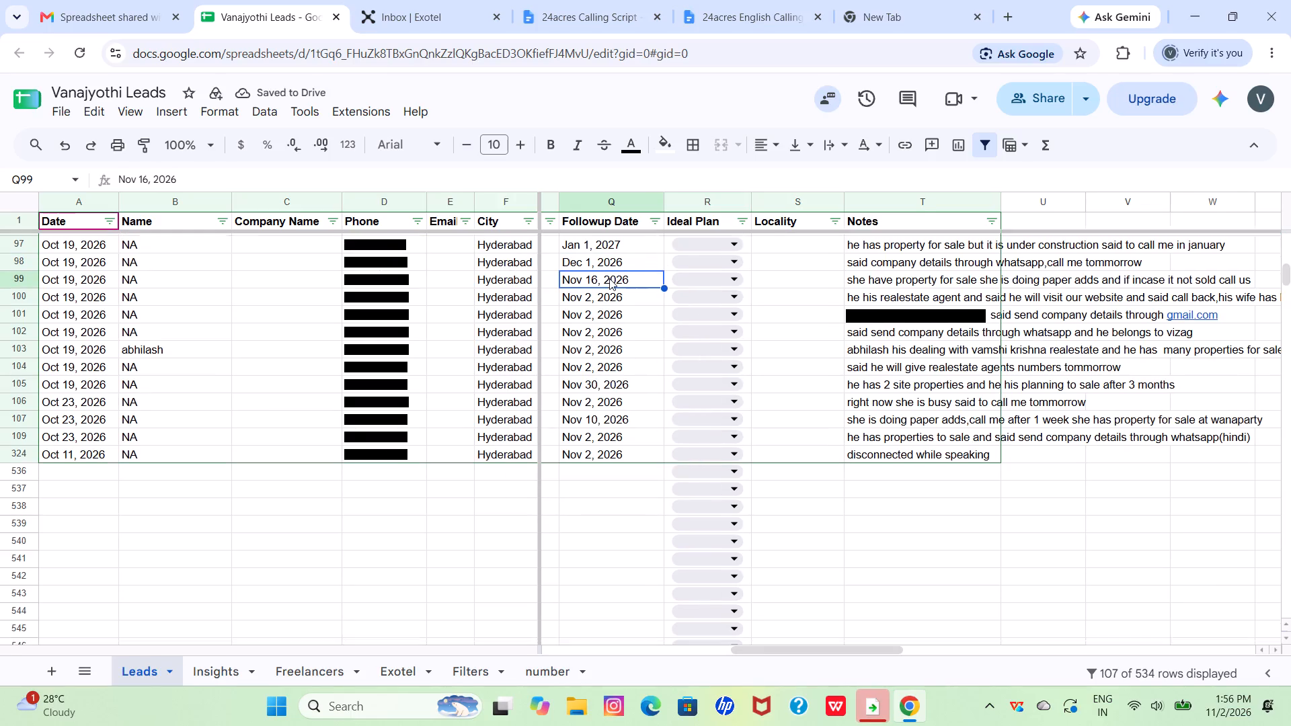
{"action": "scroll", "coordinate": [609, 278], "scroll_direction": "down", "scroll_amount": 1}
{"action": "left_click", "coordinate": [607, 293]}
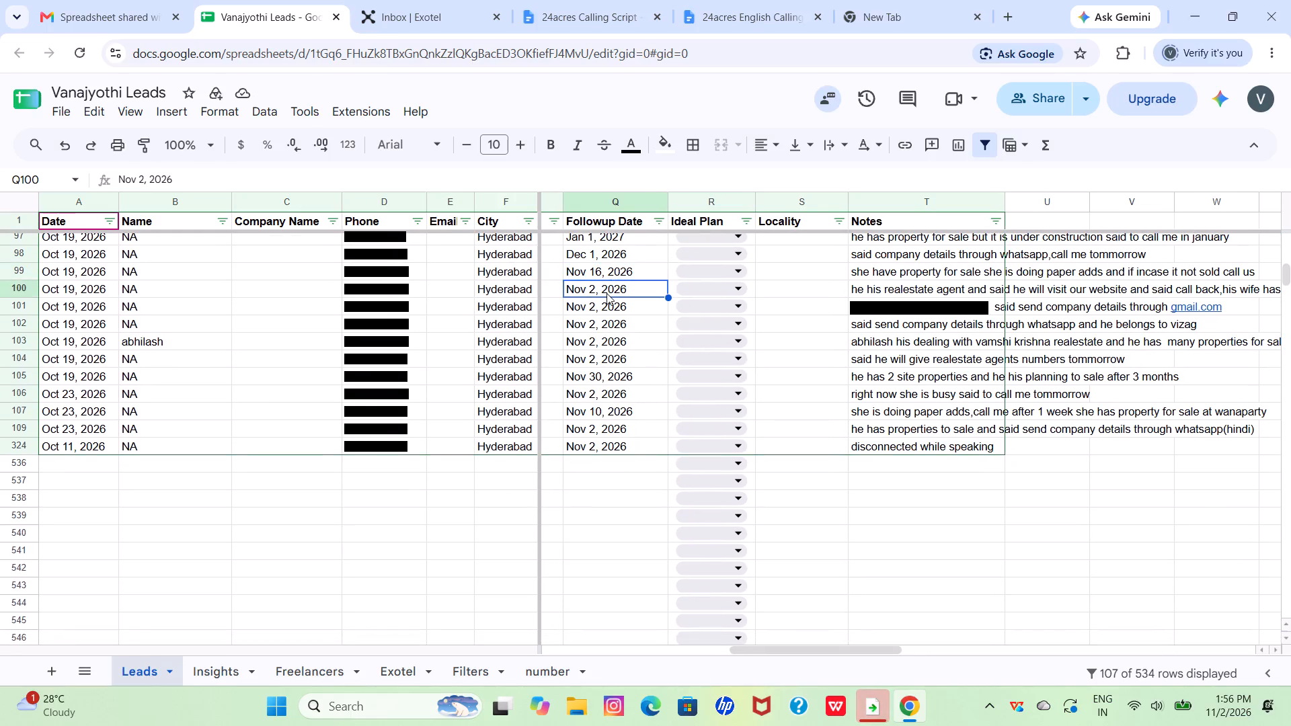
{"action": "scroll", "coordinate": [607, 293], "scroll_direction": "left", "scroll_amount": 5}
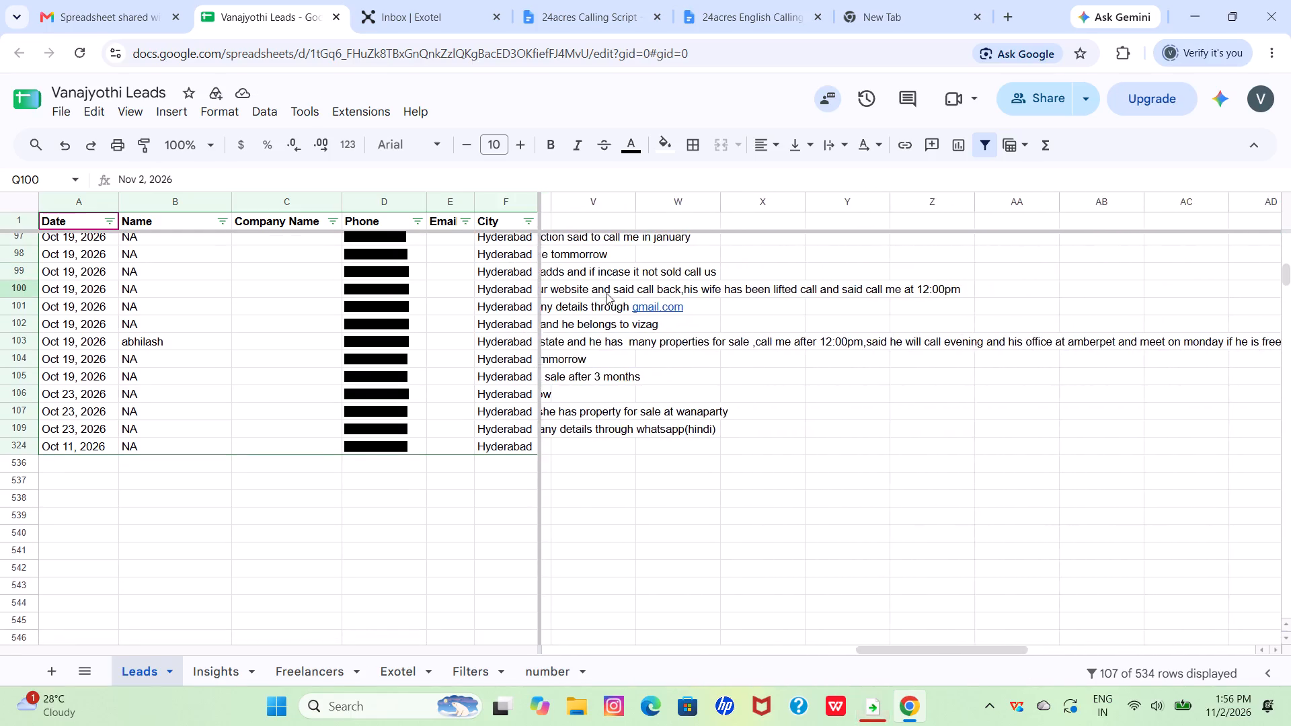
{"action": "scroll", "coordinate": [607, 293], "scroll_direction": "right", "scroll_amount": 7}
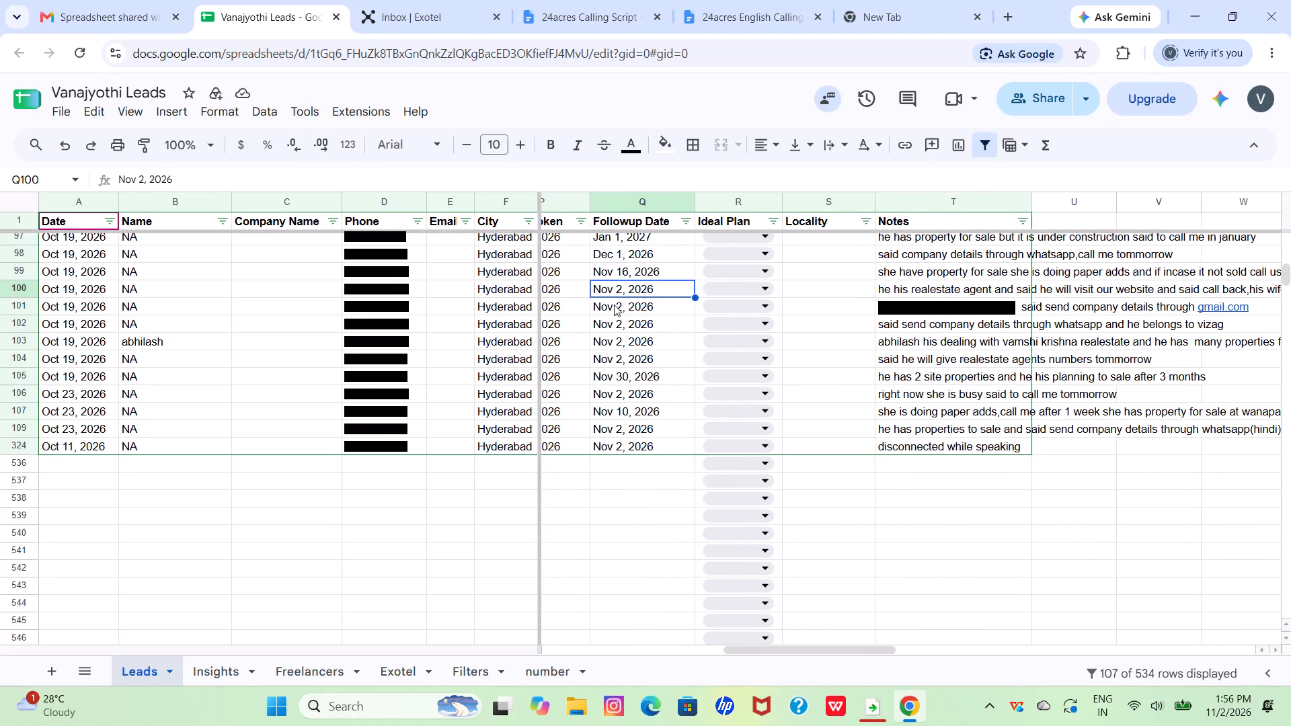
{"action": "double_click", "coordinate": [616, 308]}
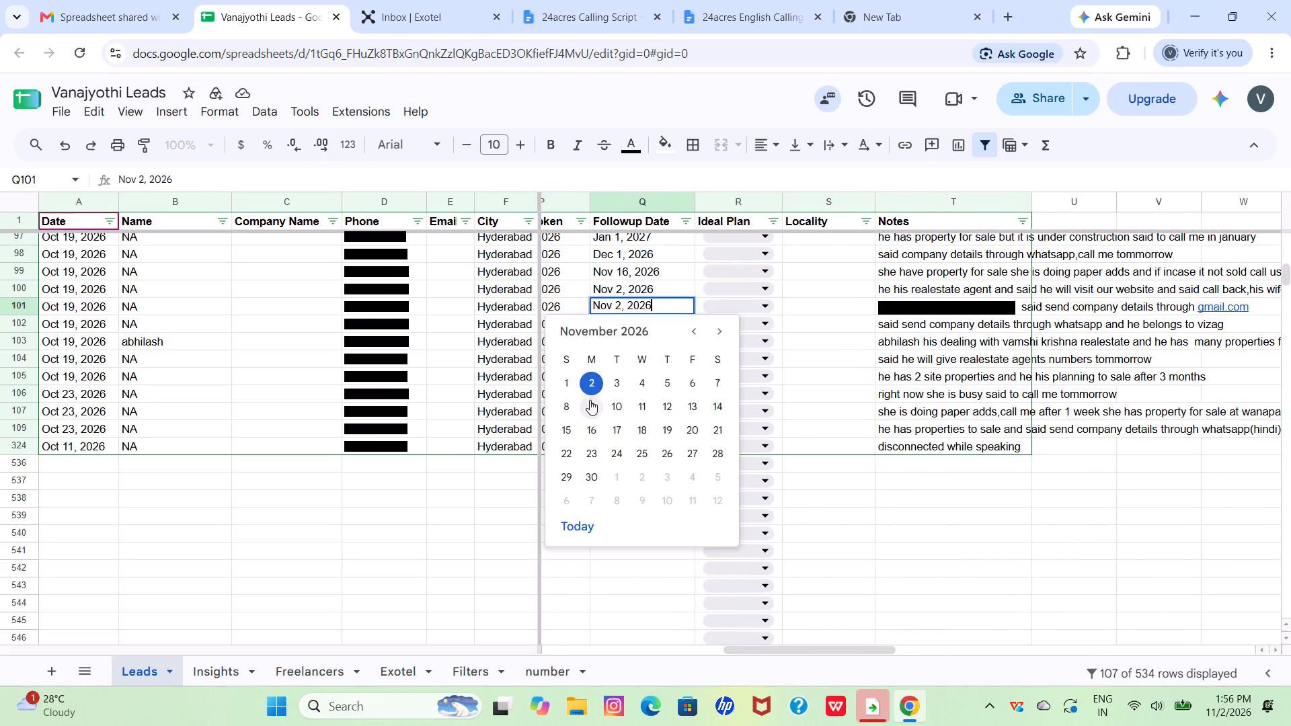
{"action": "left_click", "coordinate": [620, 397]}
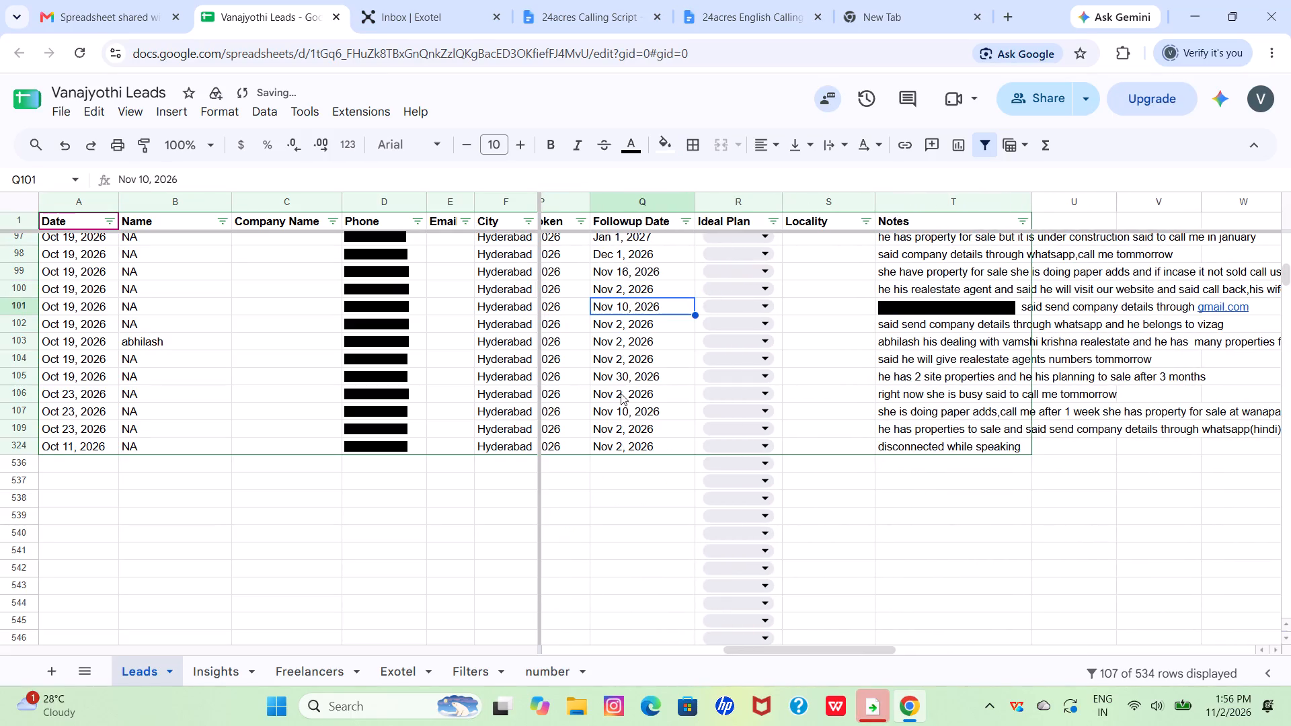
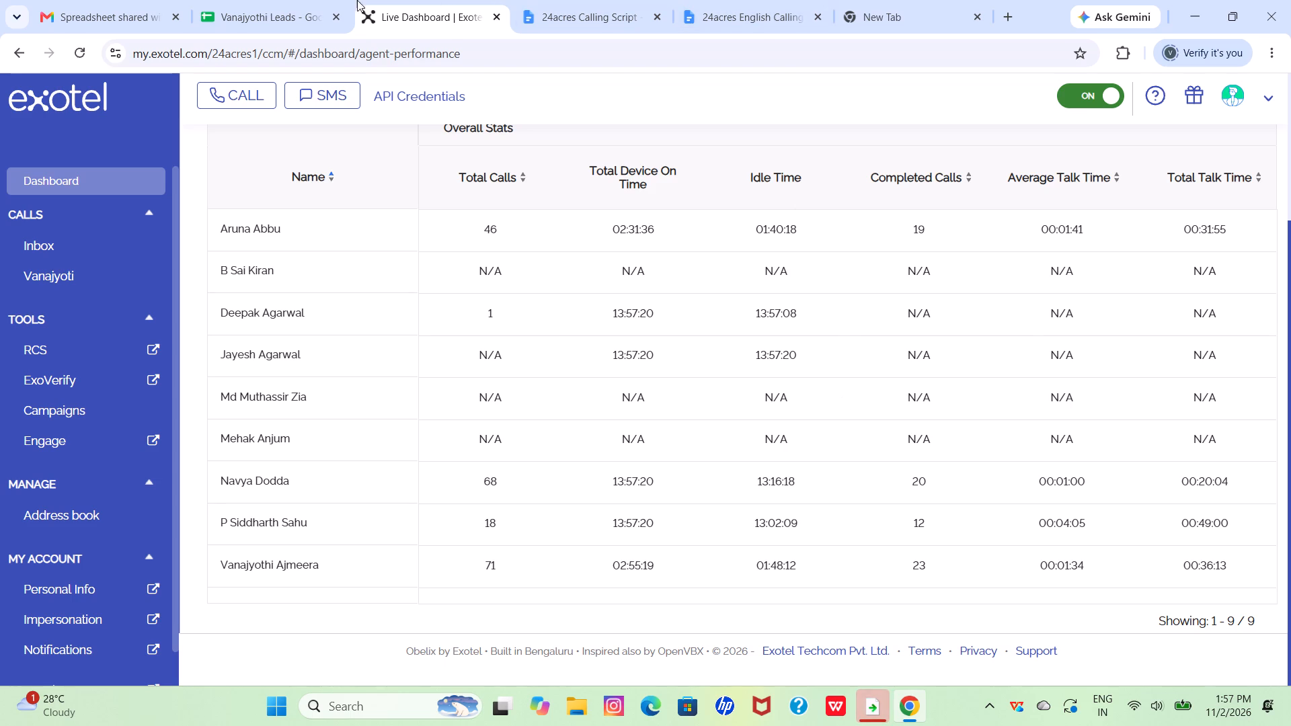
Copy the phone number of the lead in row 100 of the Vanajyothi Leads sheet and bring it to the Exotel dashboard for calling.
{"action": "left_click", "coordinate": [227, 13]}
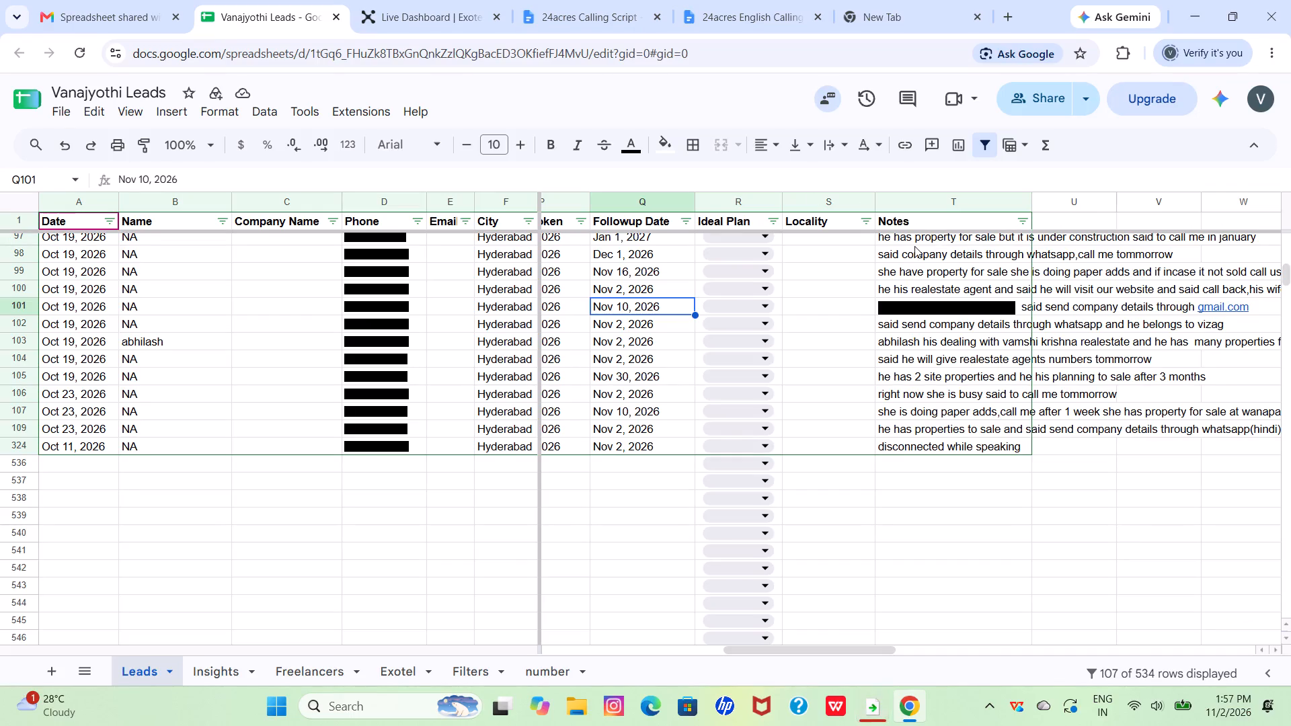
{"action": "left_click", "coordinate": [641, 284]}
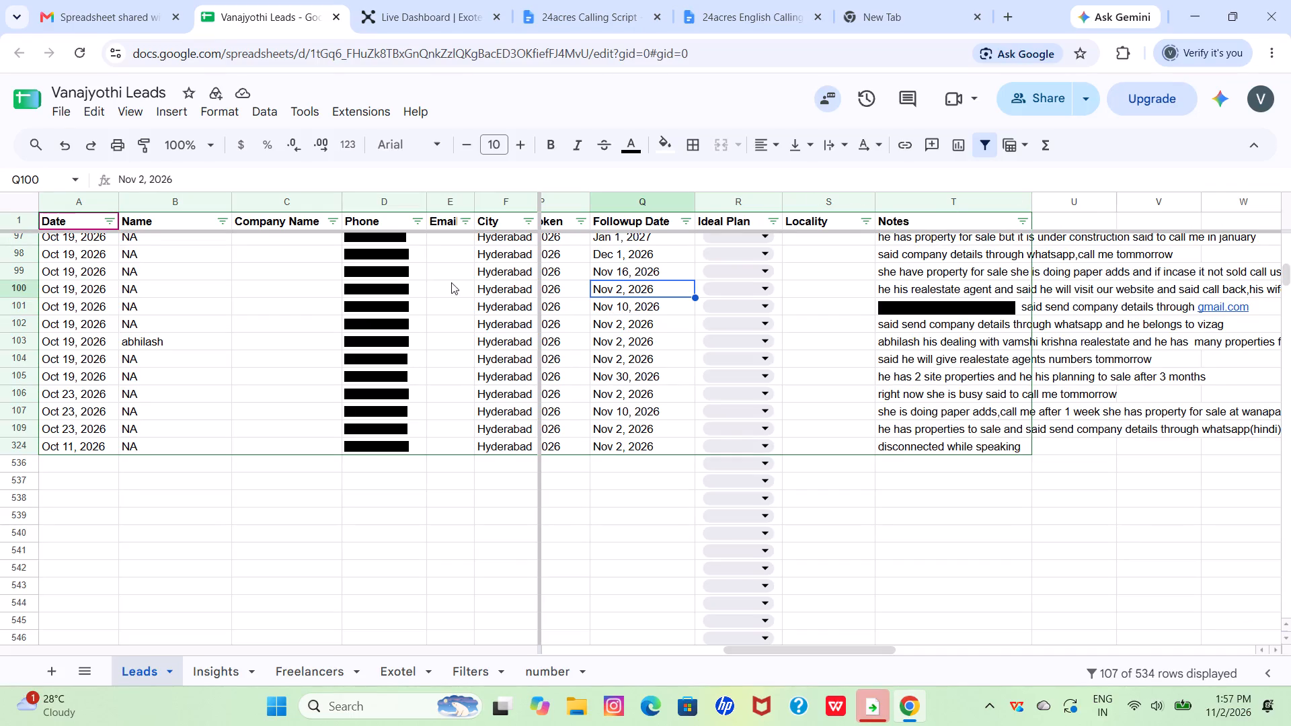
{"action": "left_click", "coordinate": [401, 282]}
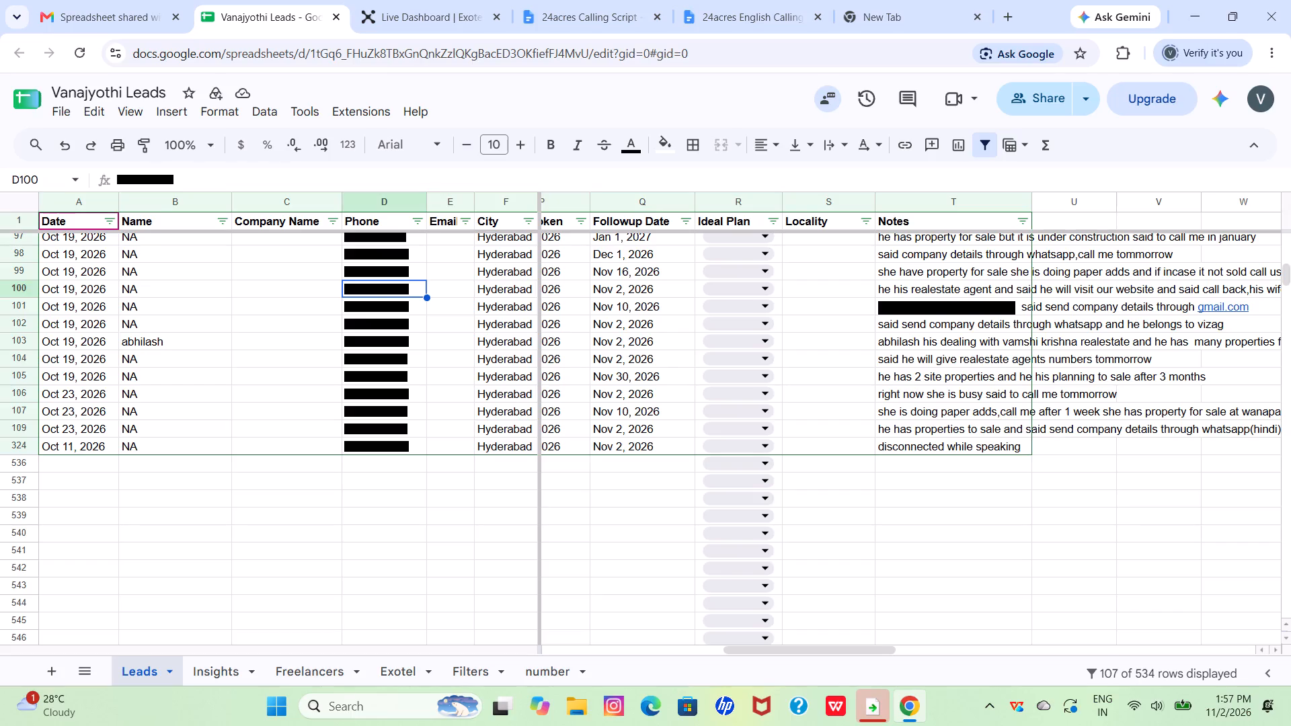
{"action": "key", "text": "ctrl+c"}
{"action": "left_click", "coordinate": [412, 1]}
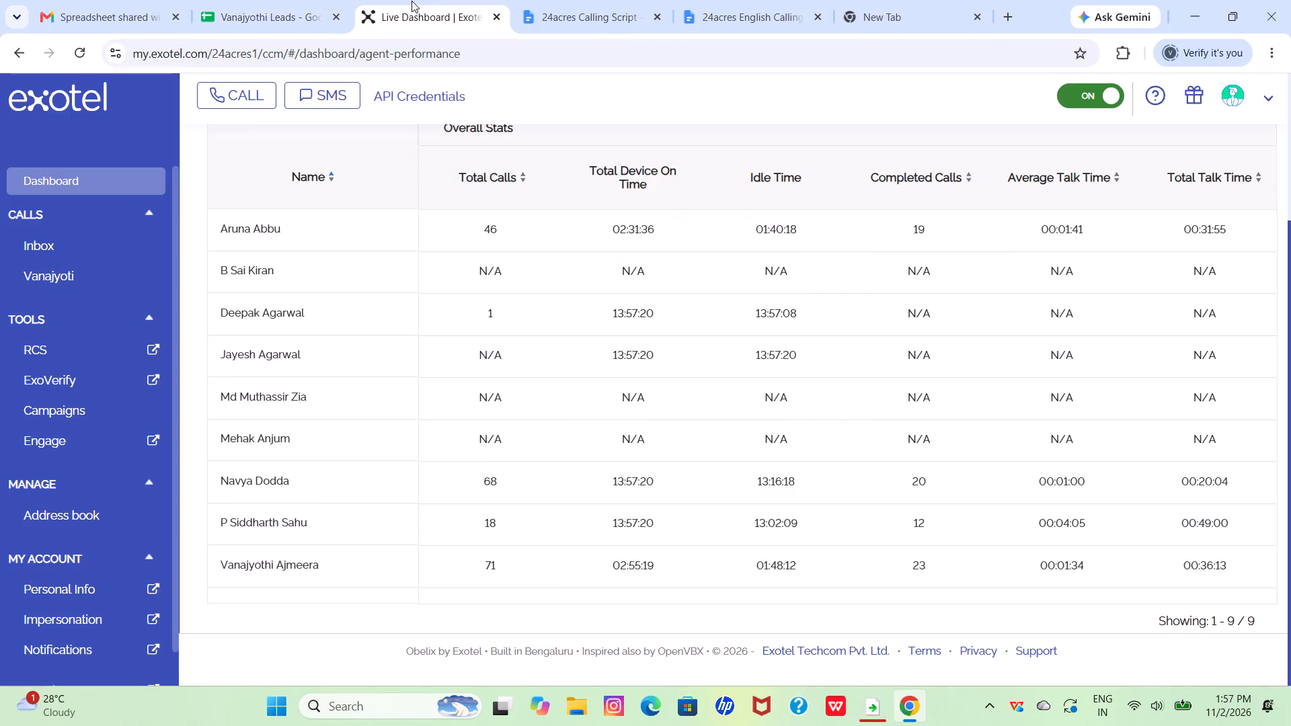
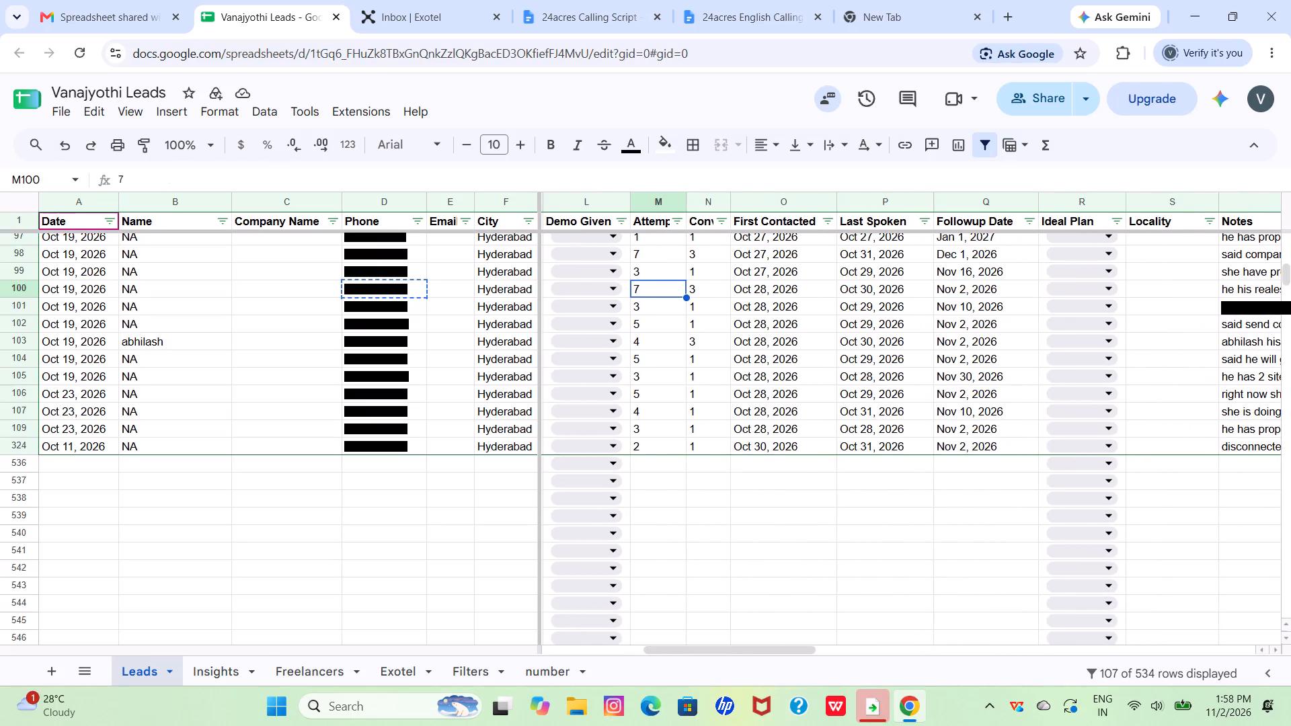
Set the call attempts count of the lead in row 100 to 8.
{"action": "left_click", "coordinate": [697, 289]}
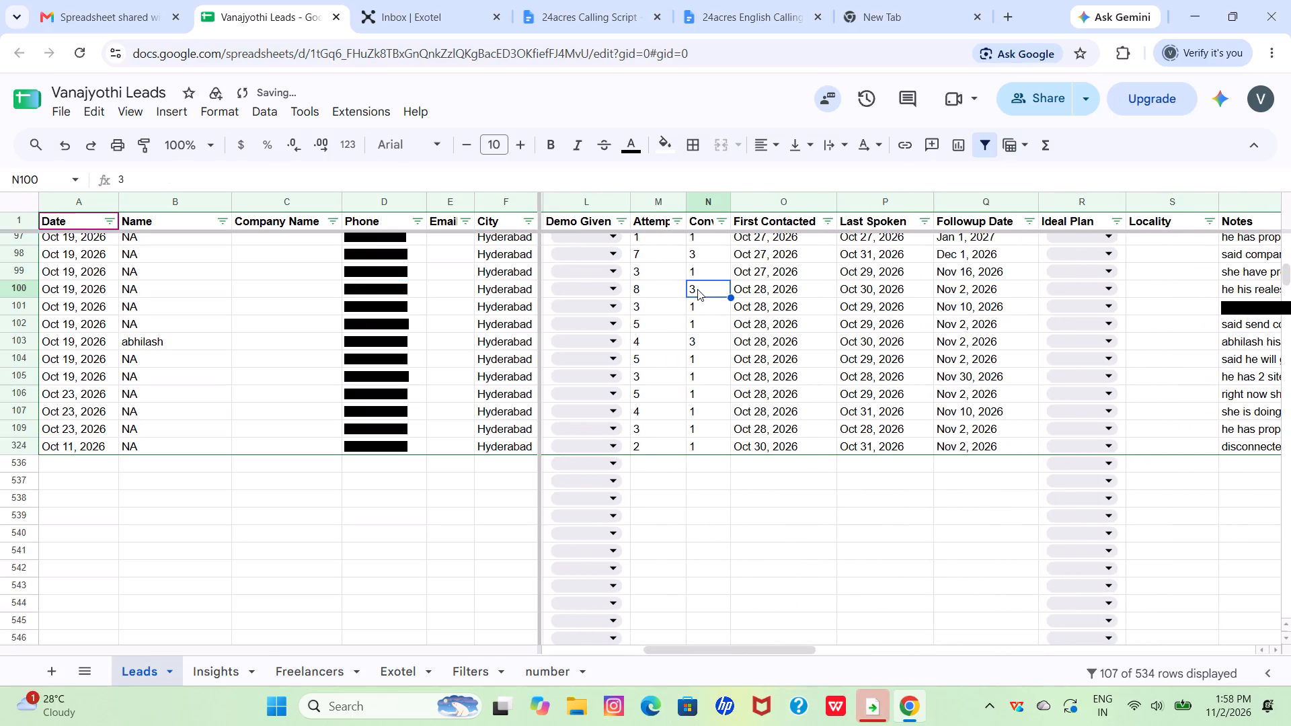
Check the follow-up dates of rows 98 to 100 and set the connected calls count of the lead in row 98 to 4.
{"action": "scroll", "coordinate": [697, 289], "scroll_direction": "left", "scroll_amount": 3}
{"action": "left_click", "coordinate": [740, 281]}
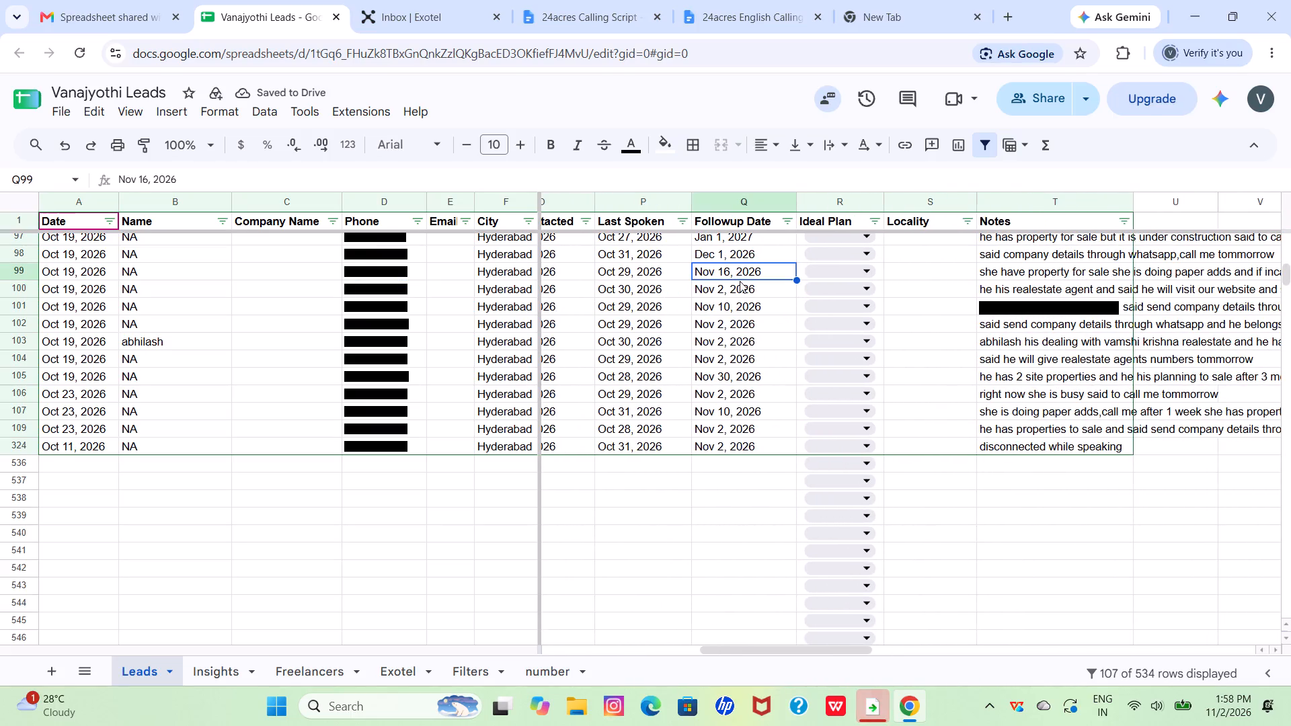
{"action": "left_click", "coordinate": [740, 291]}
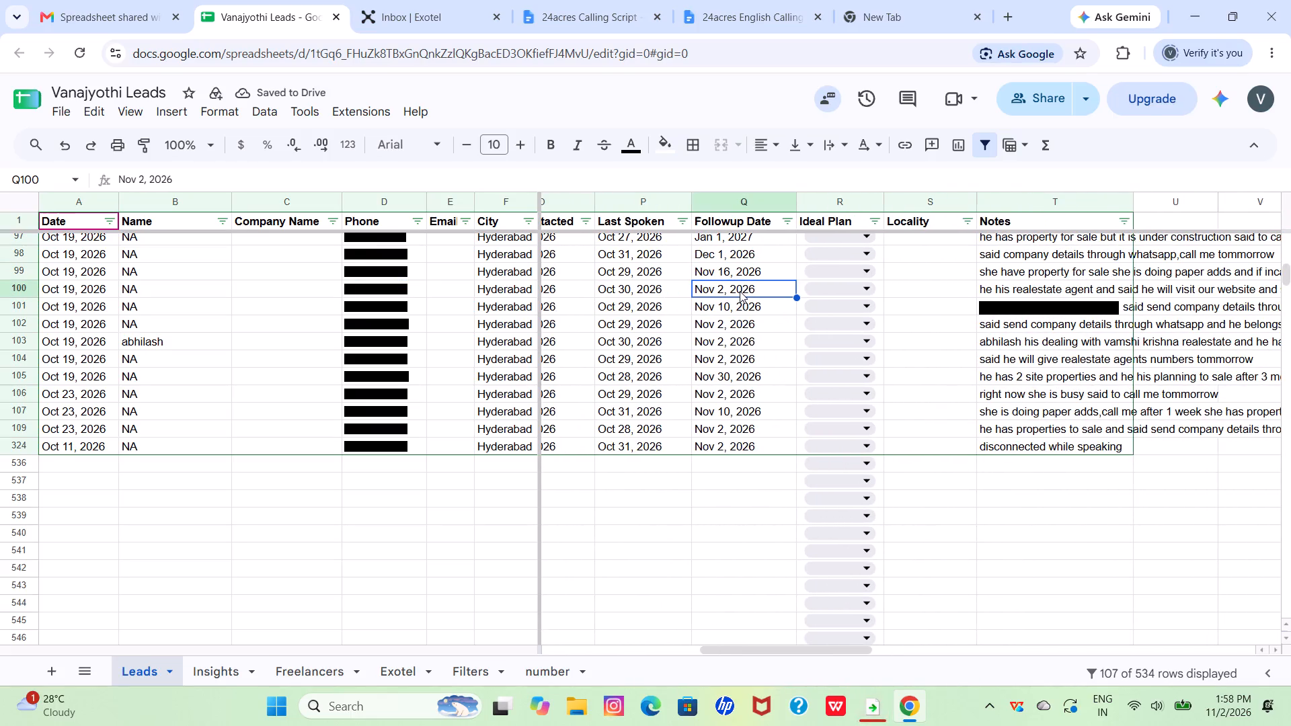
{"action": "left_click", "coordinate": [736, 272]}
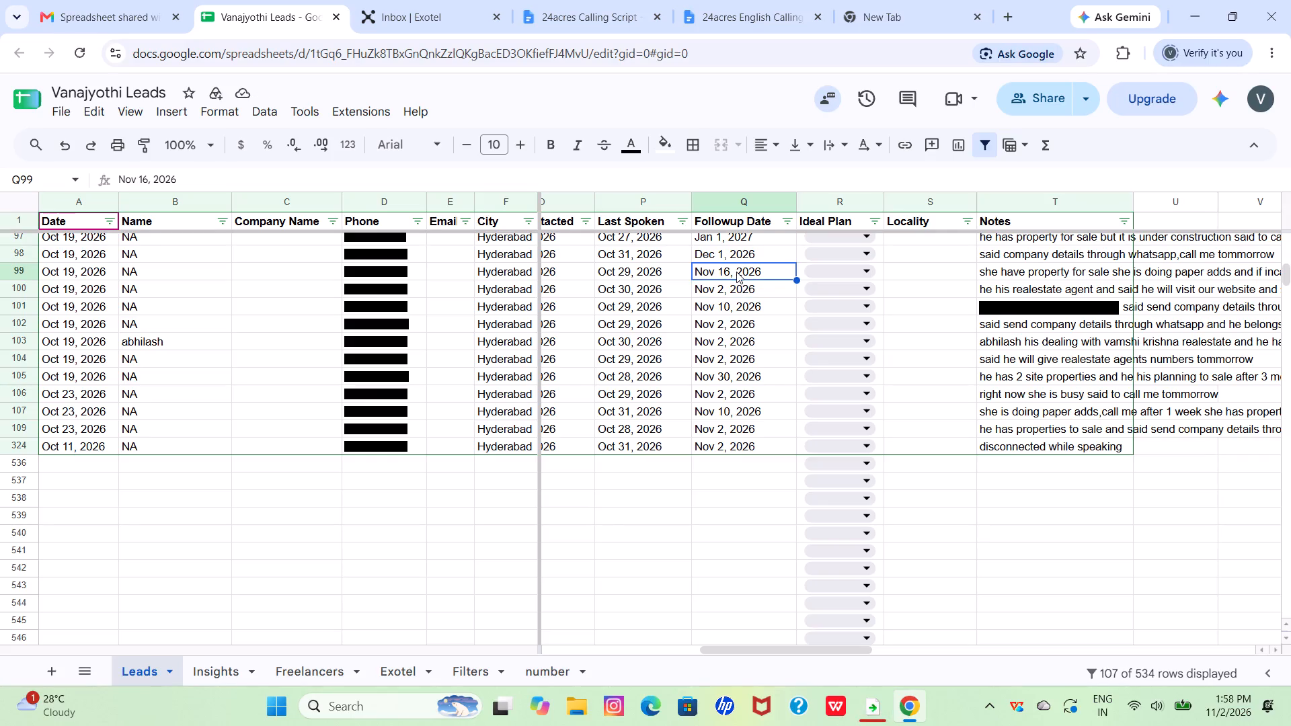
{"action": "scroll", "coordinate": [736, 272], "scroll_direction": "left", "scroll_amount": 1}
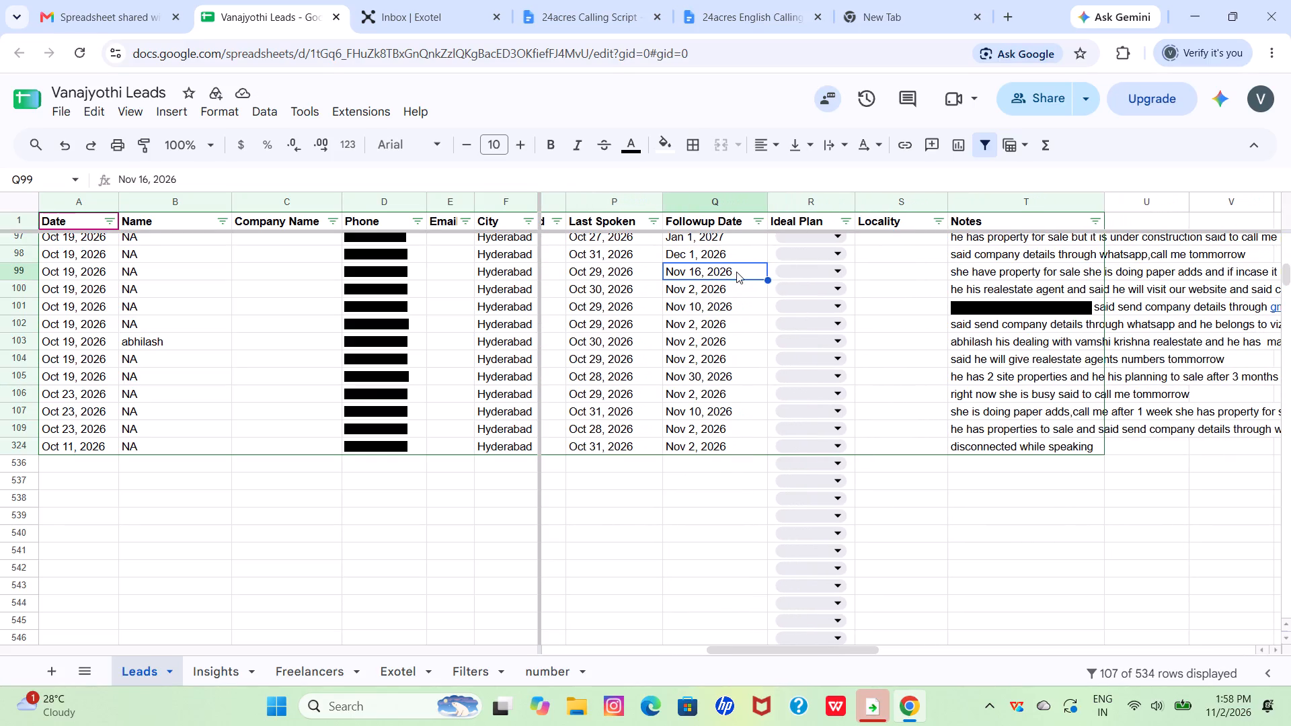
{"action": "left_click", "coordinate": [718, 255]}
{"action": "scroll", "coordinate": [718, 255], "scroll_direction": "right", "scroll_amount": 2}
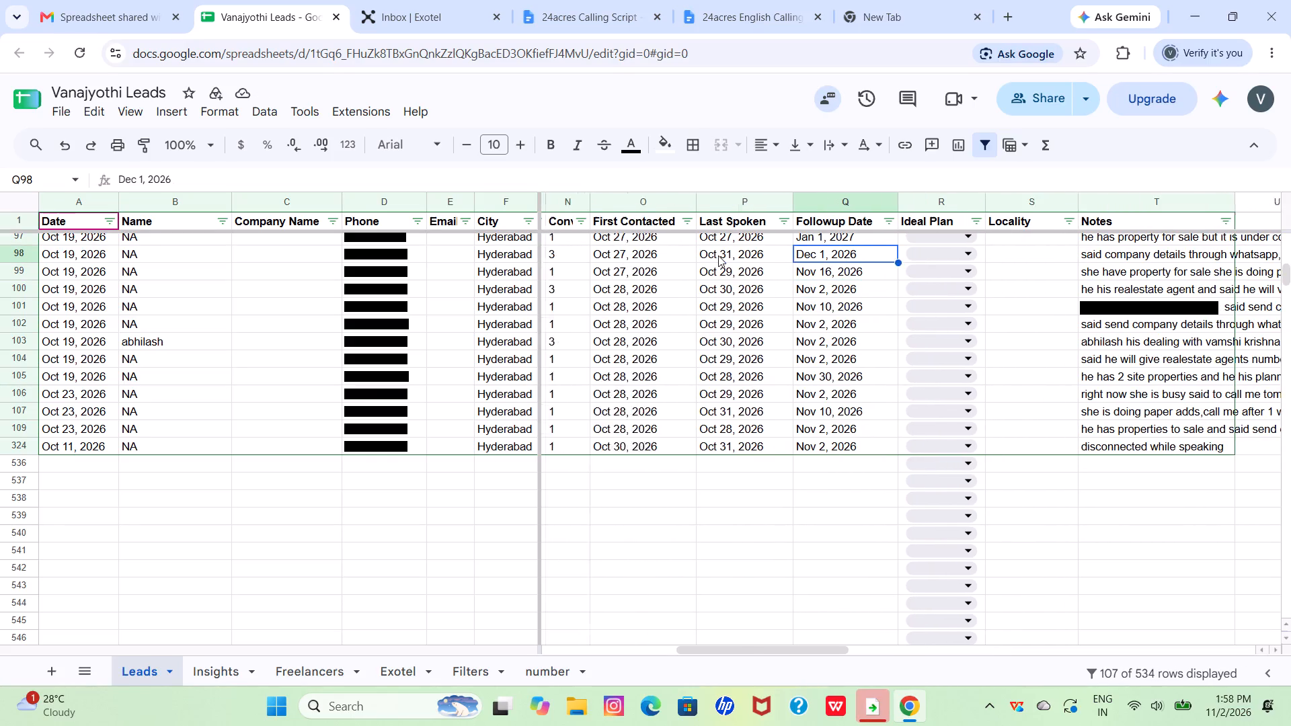
{"action": "scroll", "coordinate": [718, 255], "scroll_direction": "right", "scroll_amount": 2}
{"action": "left_click", "coordinate": [685, 259]}
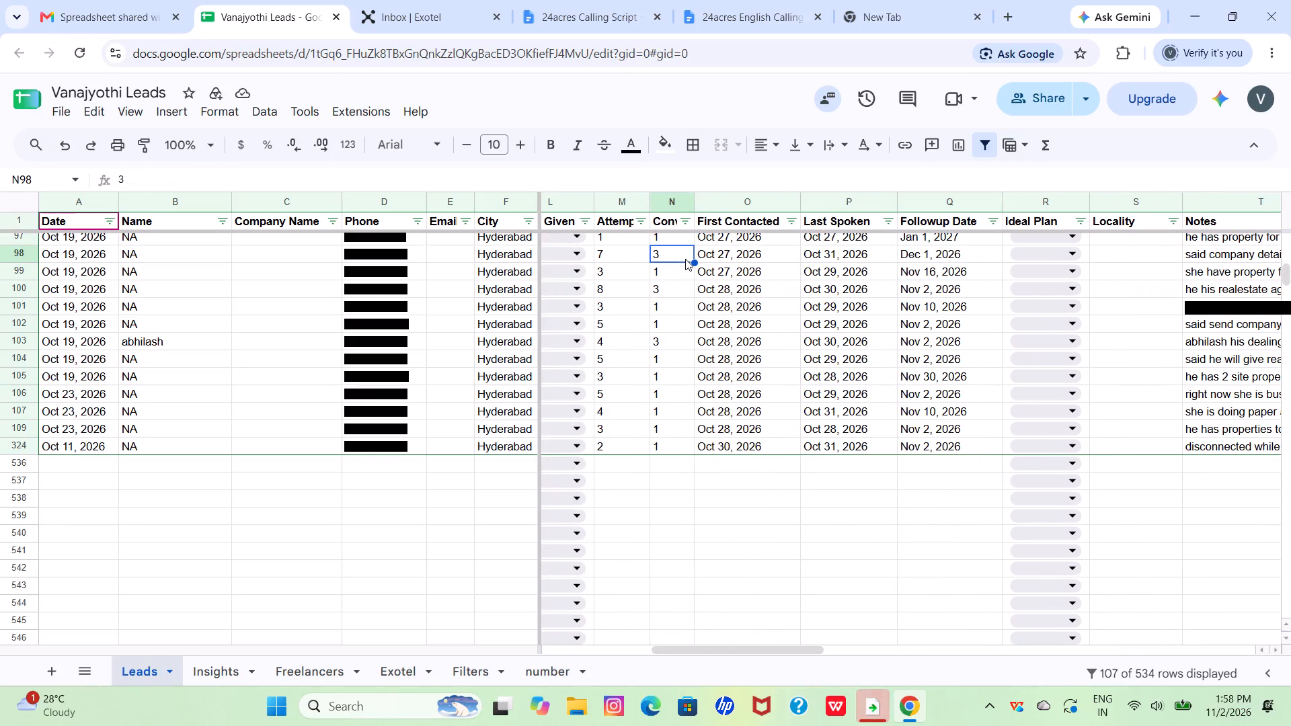
{"action": "key", "text": "4"}
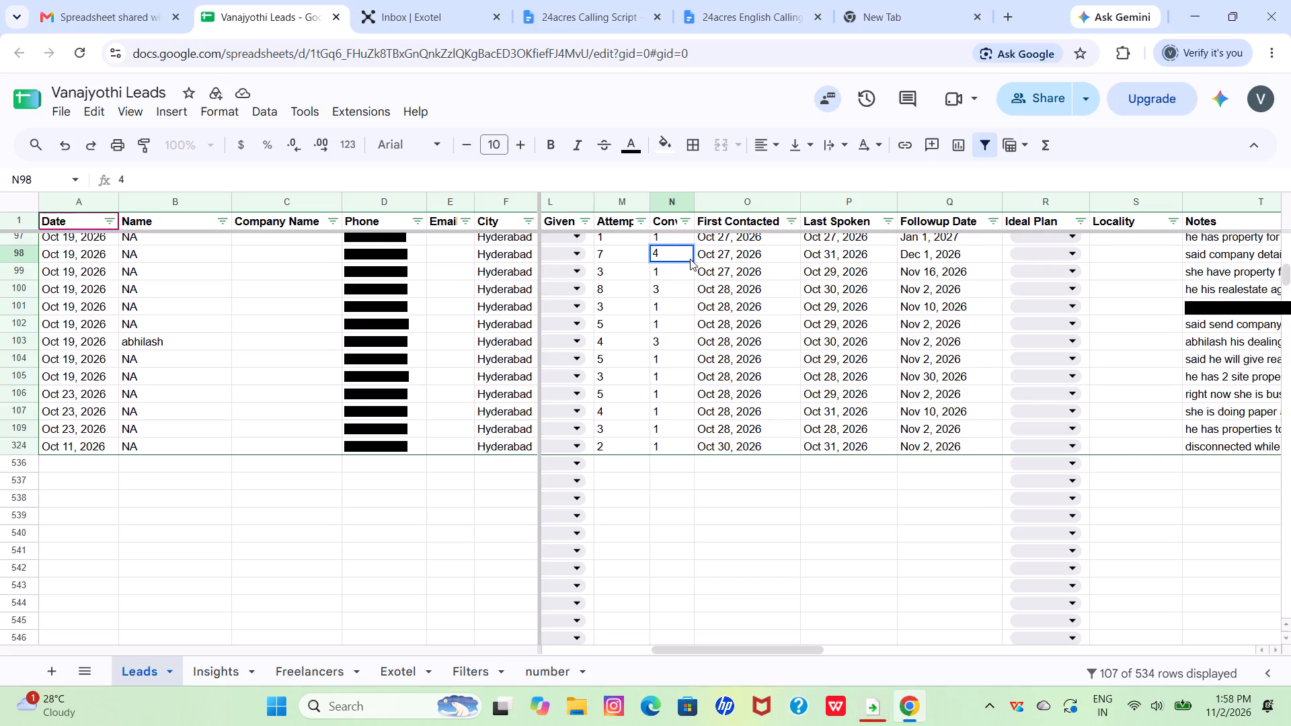
{"action": "left_click", "coordinate": [736, 262]}
Select the follow-up date of the lead in row 102 and review that lead's notes before calling.
{"action": "left_click", "coordinate": [940, 330]}
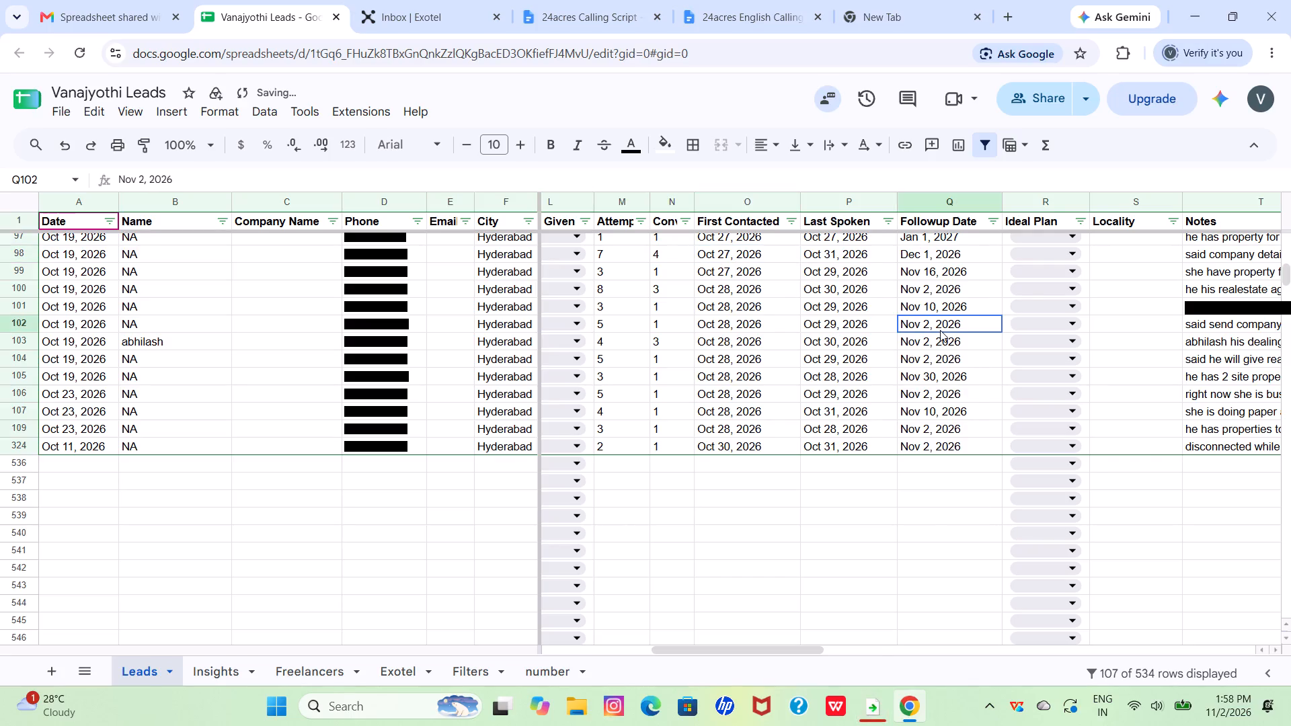
{"action": "scroll", "coordinate": [940, 330], "scroll_direction": "left", "scroll_amount": 6}
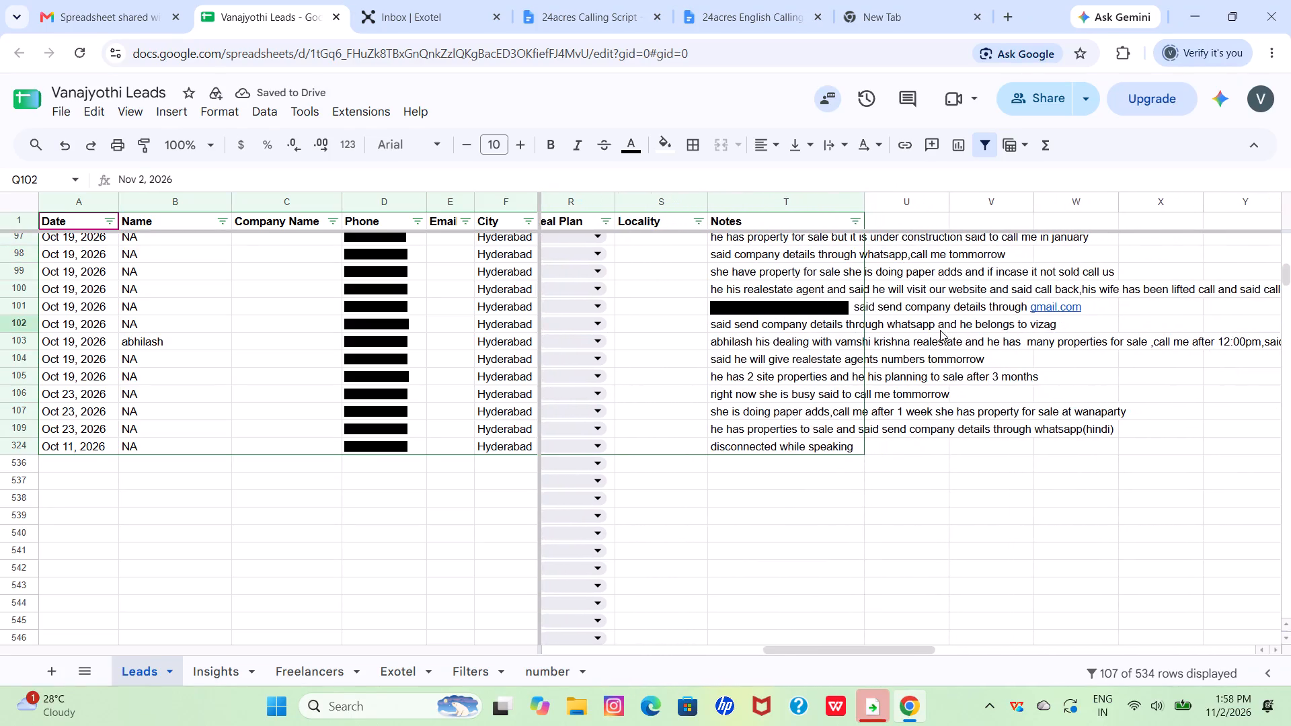
{"action": "scroll", "coordinate": [940, 330], "scroll_direction": "right", "scroll_amount": 4}
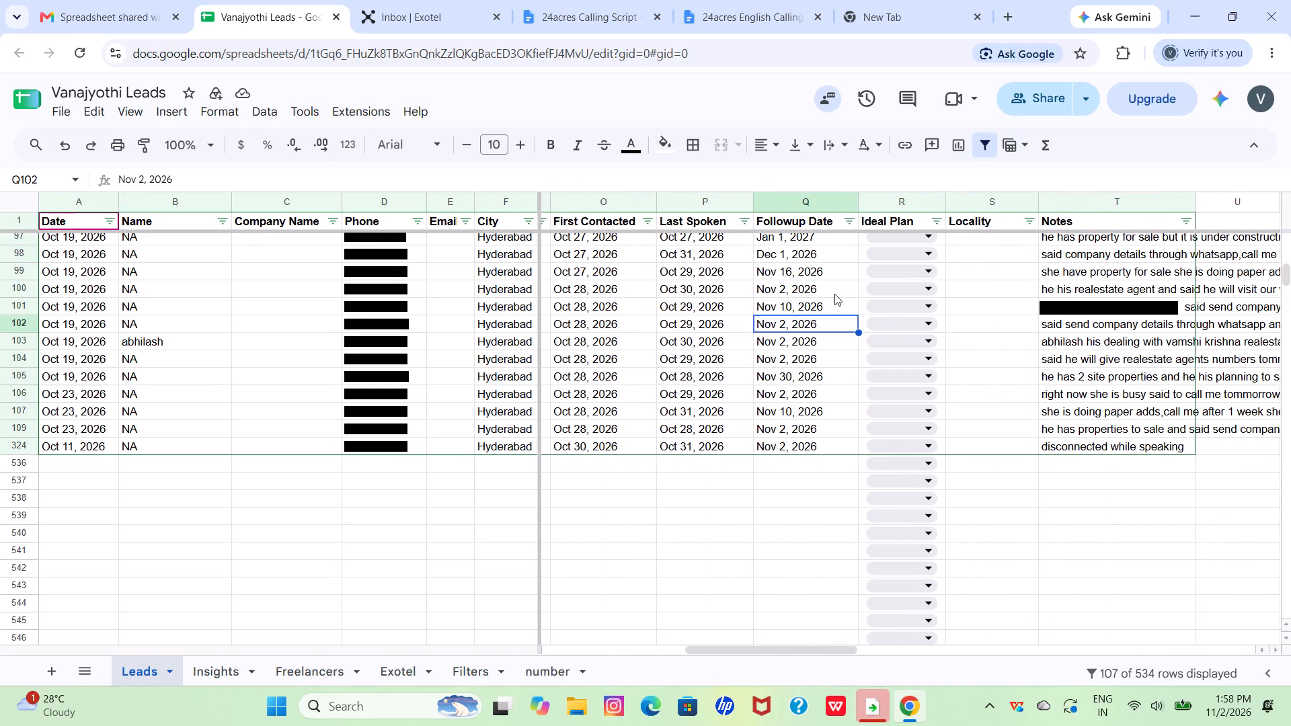
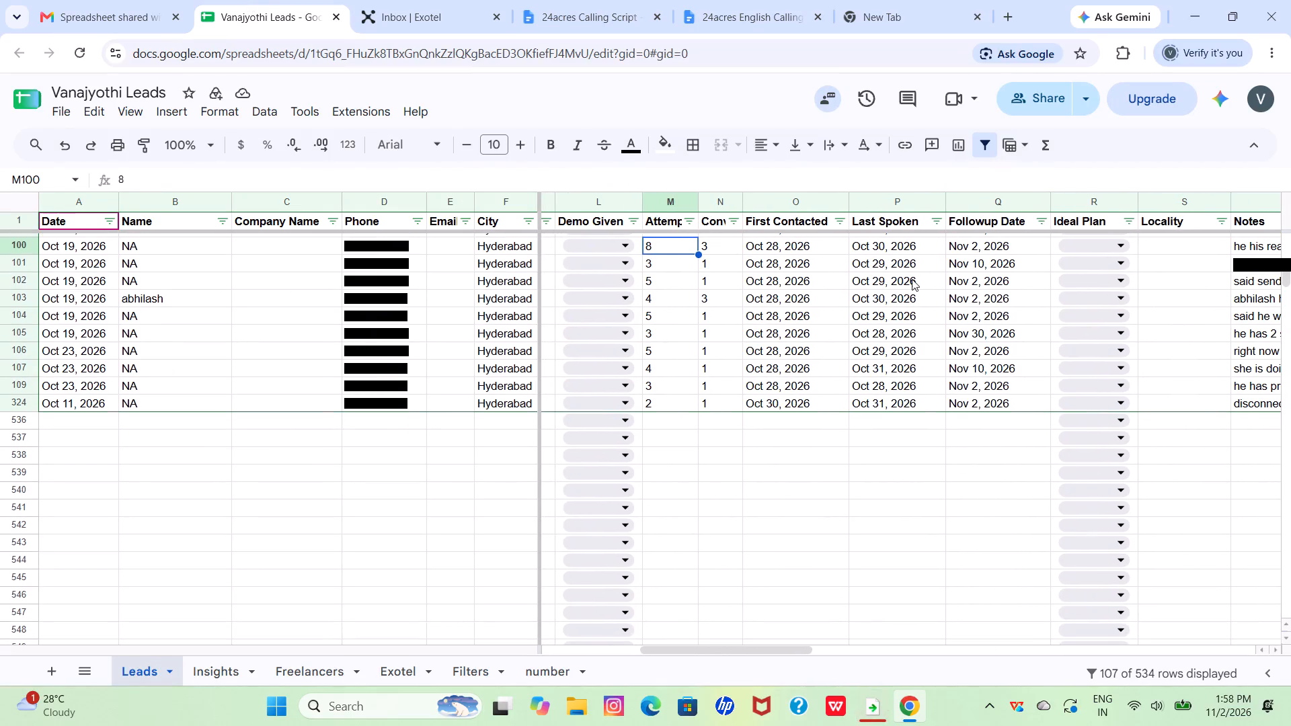
Review the follow-up dates and the full notes of the leads in rows 102 and 103.
{"action": "left_click", "coordinate": [658, 285]}
{"action": "scroll", "coordinate": [658, 285], "scroll_direction": "left", "scroll_amount": 2}
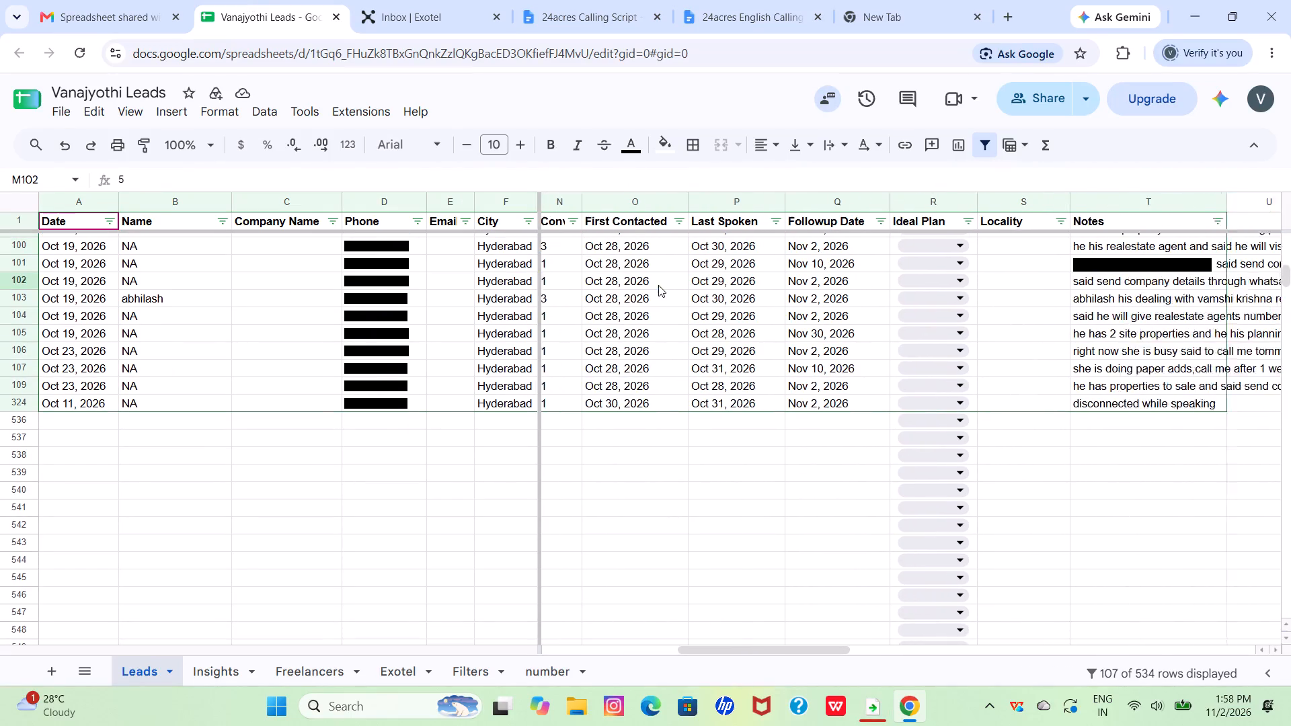
{"action": "scroll", "coordinate": [658, 285], "scroll_direction": "left", "scroll_amount": 4}
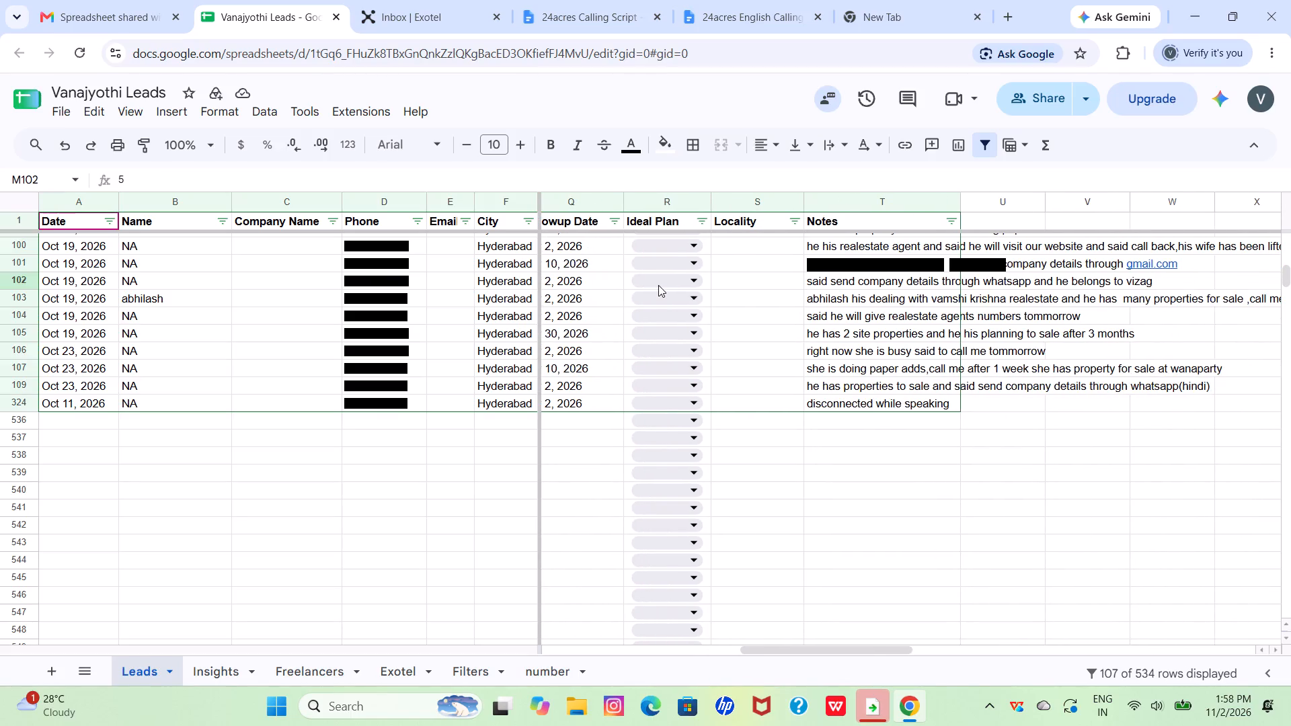
{"action": "scroll", "coordinate": [658, 285], "scroll_direction": "left", "scroll_amount": 5}
{"action": "scroll", "coordinate": [658, 285], "scroll_direction": "right", "scroll_amount": 2}
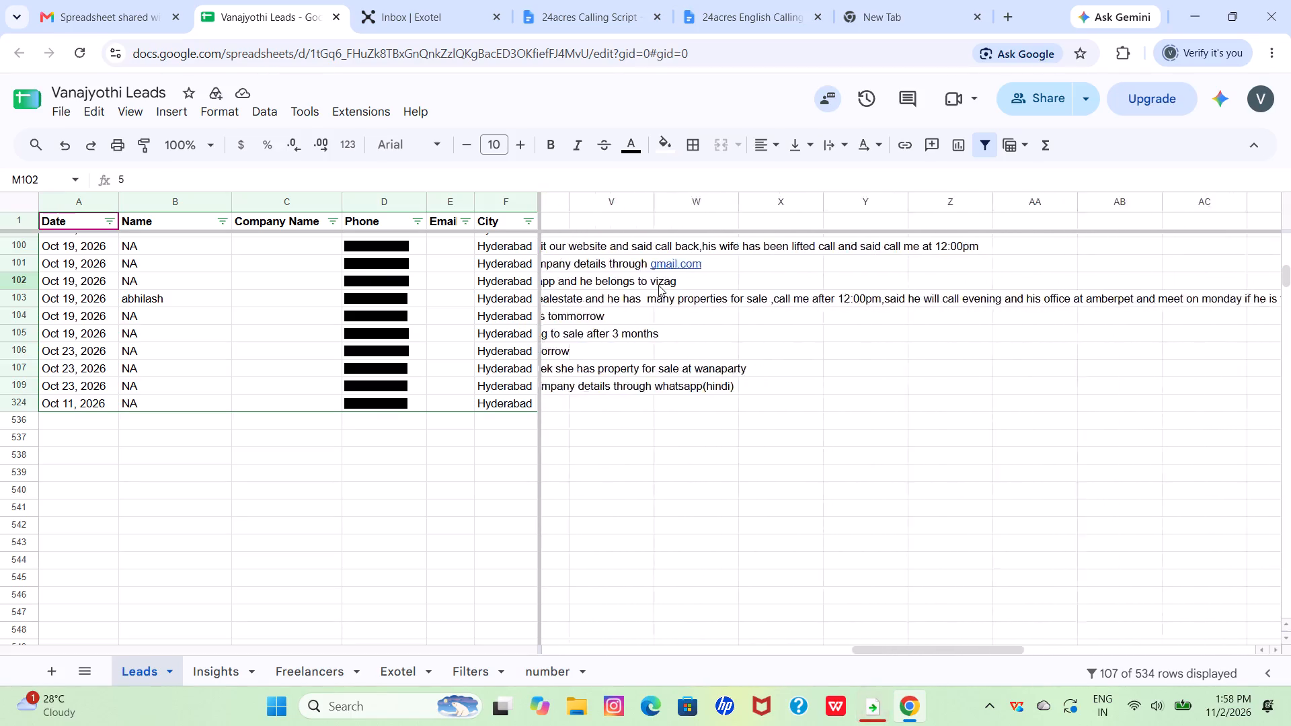
{"action": "scroll", "coordinate": [658, 285], "scroll_direction": "right", "scroll_amount": 5}
{"action": "left_click", "coordinate": [811, 300]}
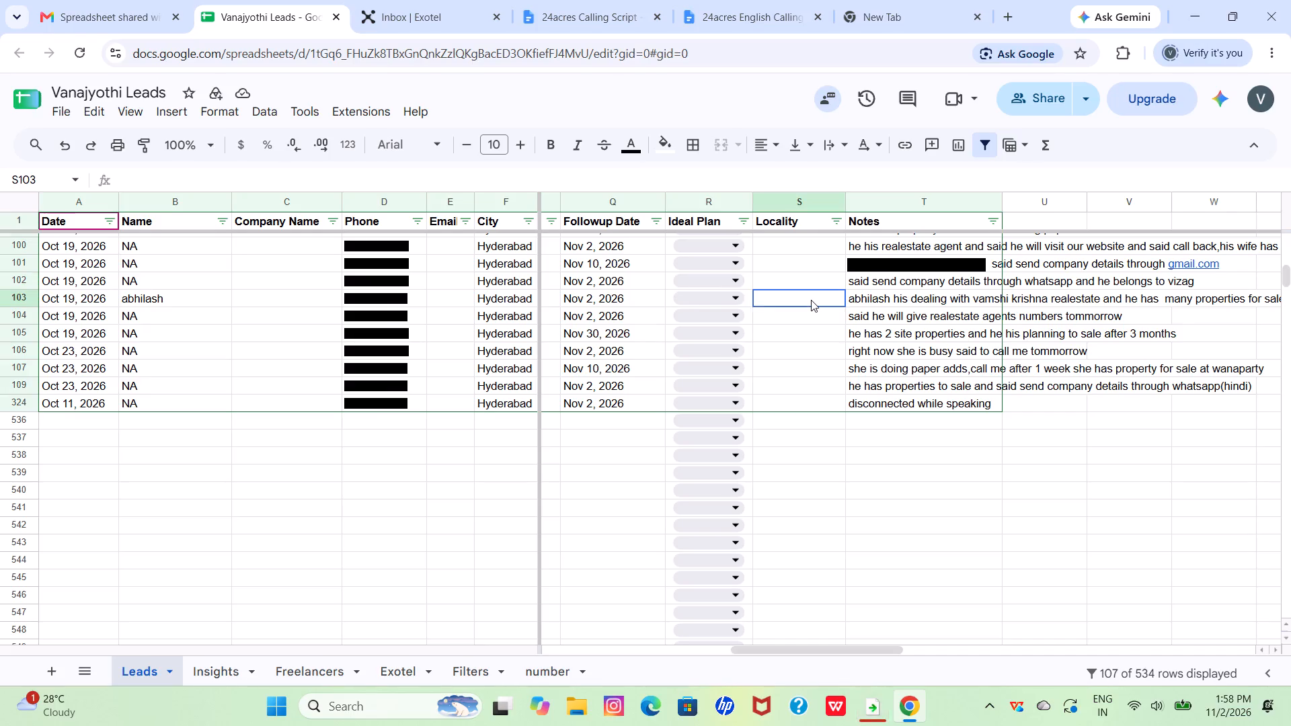
{"action": "scroll", "coordinate": [811, 300], "scroll_direction": "left", "scroll_amount": 4}
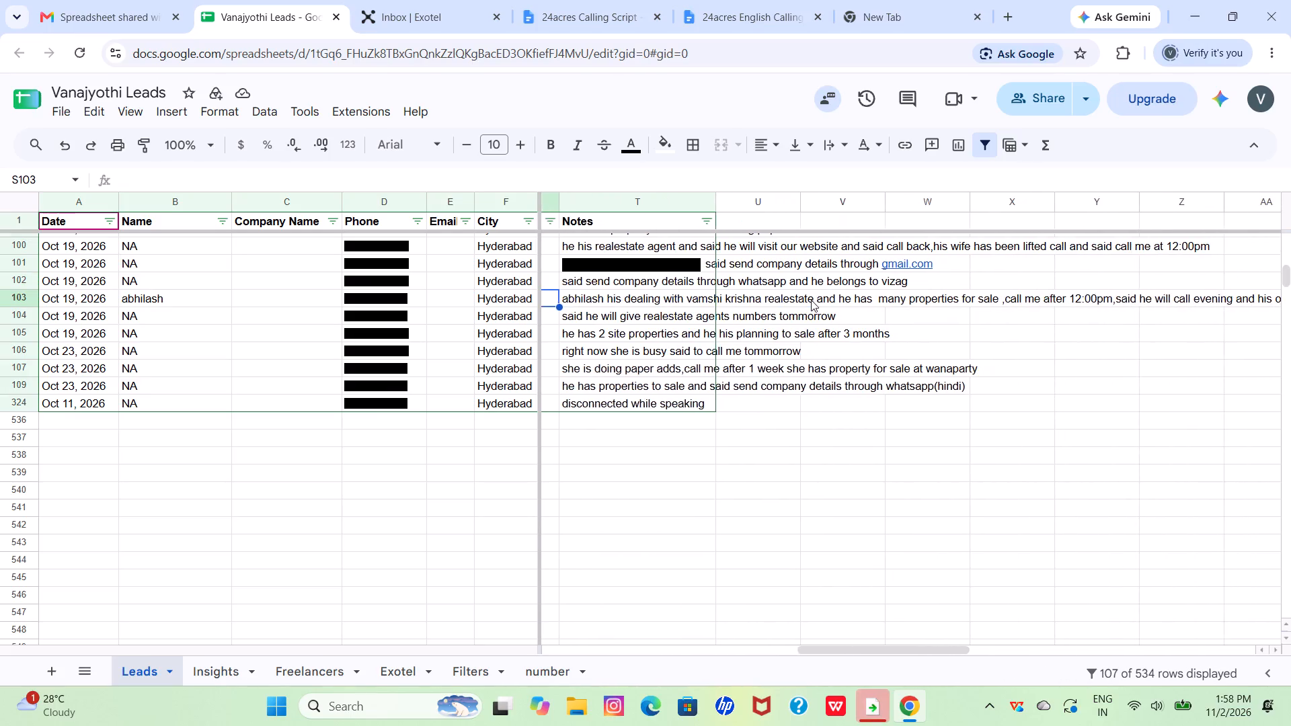
{"action": "scroll", "coordinate": [811, 300], "scroll_direction": "left", "scroll_amount": 2}
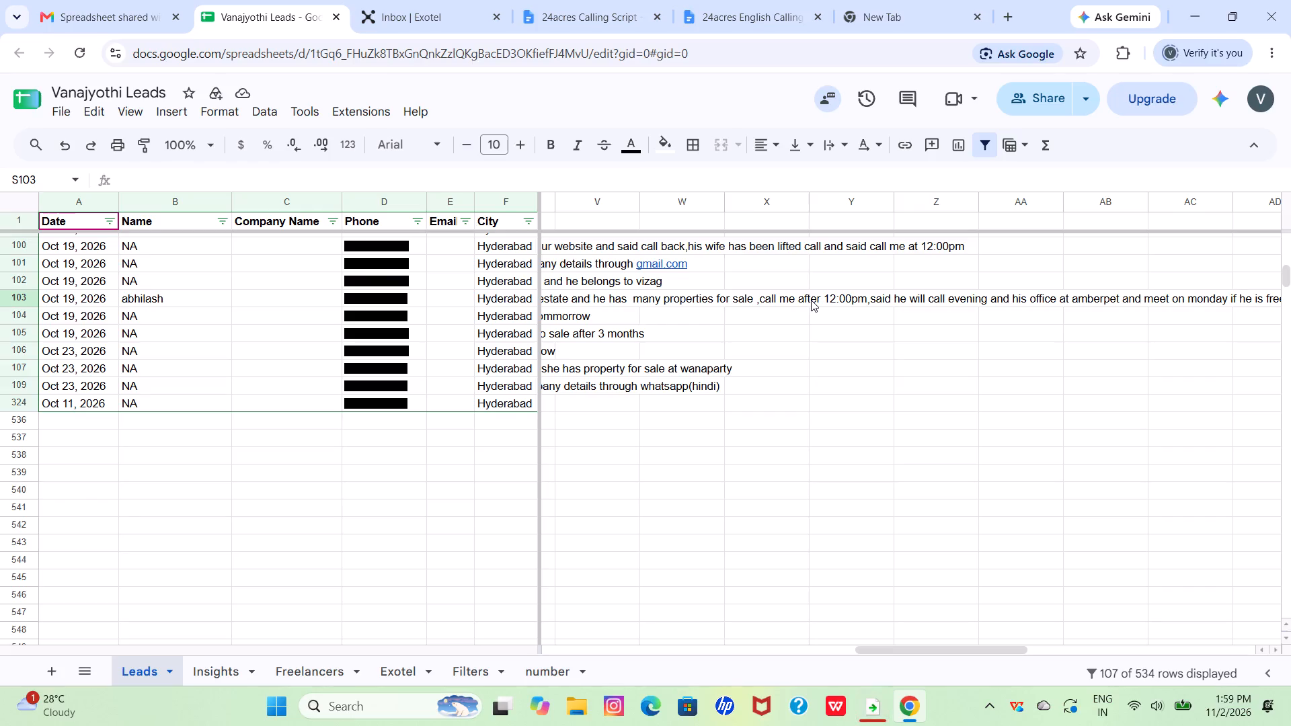
{"action": "scroll", "coordinate": [811, 300], "scroll_direction": "right", "scroll_amount": 6}
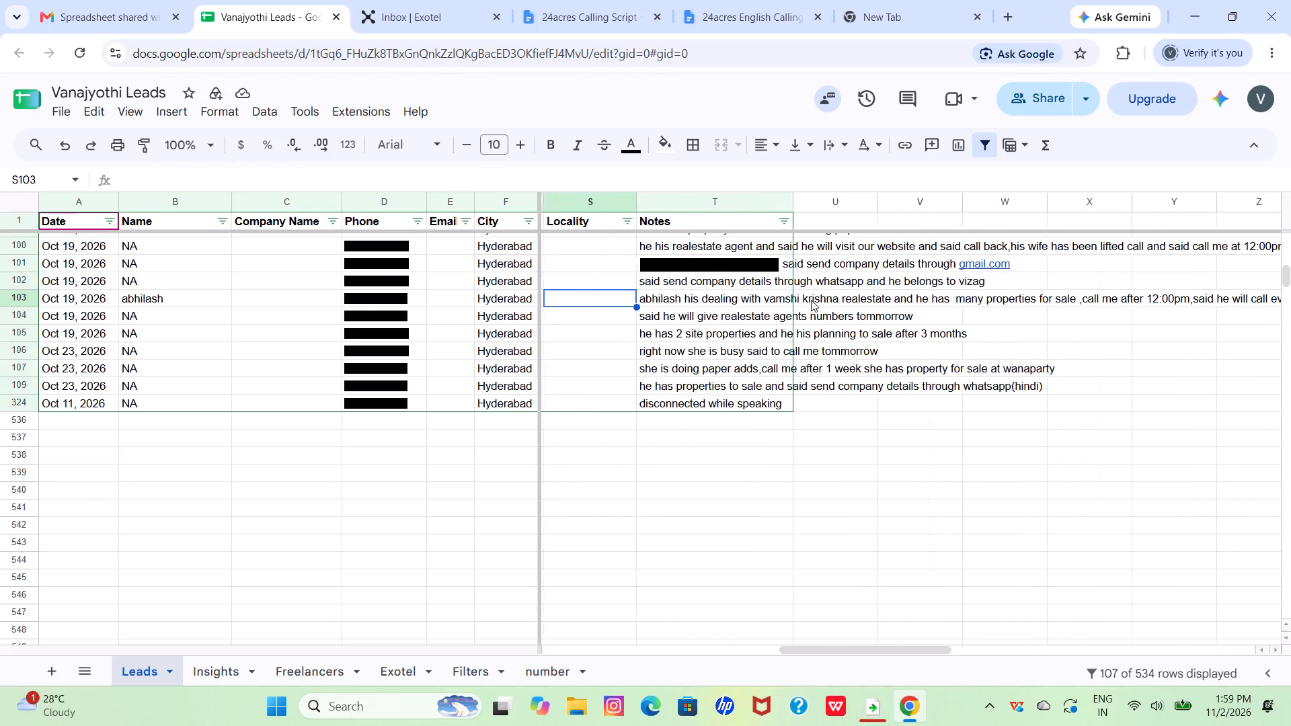
{"action": "left_click", "coordinate": [660, 306]}
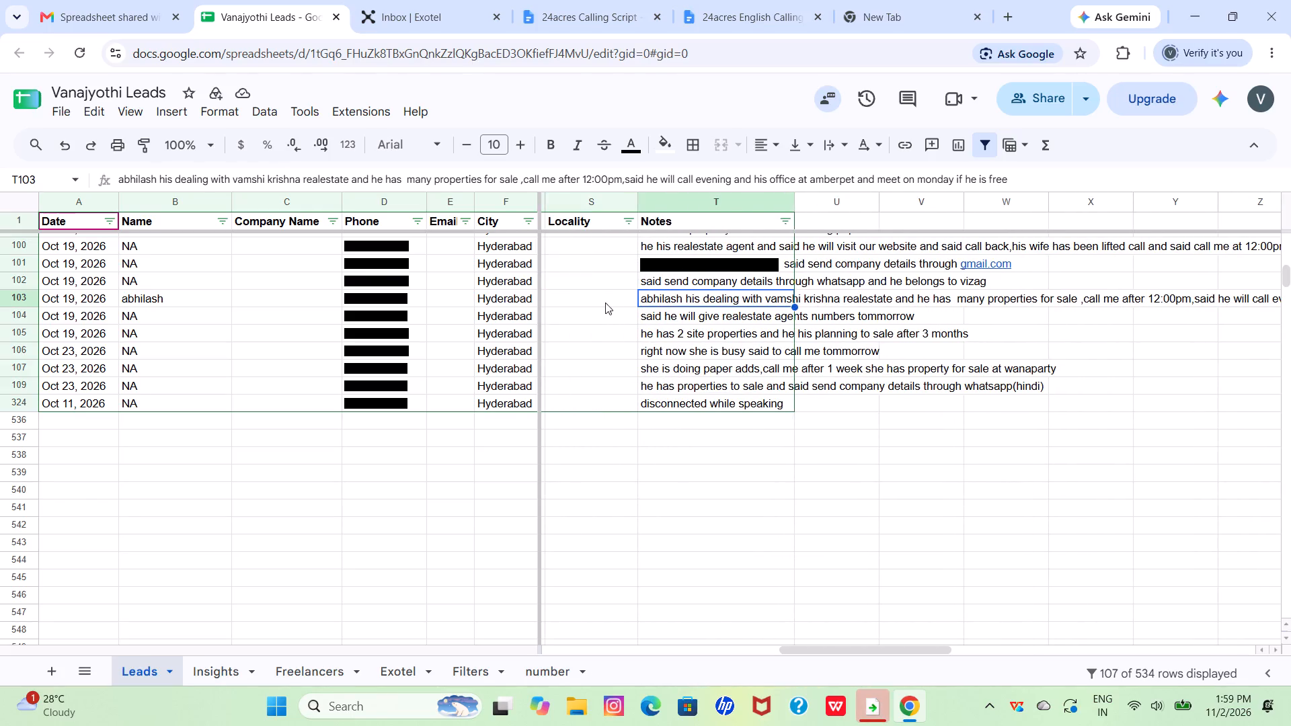
{"action": "left_click", "coordinate": [605, 302]}
Check the phone and locality cells of rows 102 and 103, and select the phone number of the lead in row 103.
{"action": "left_click", "coordinate": [393, 302]}
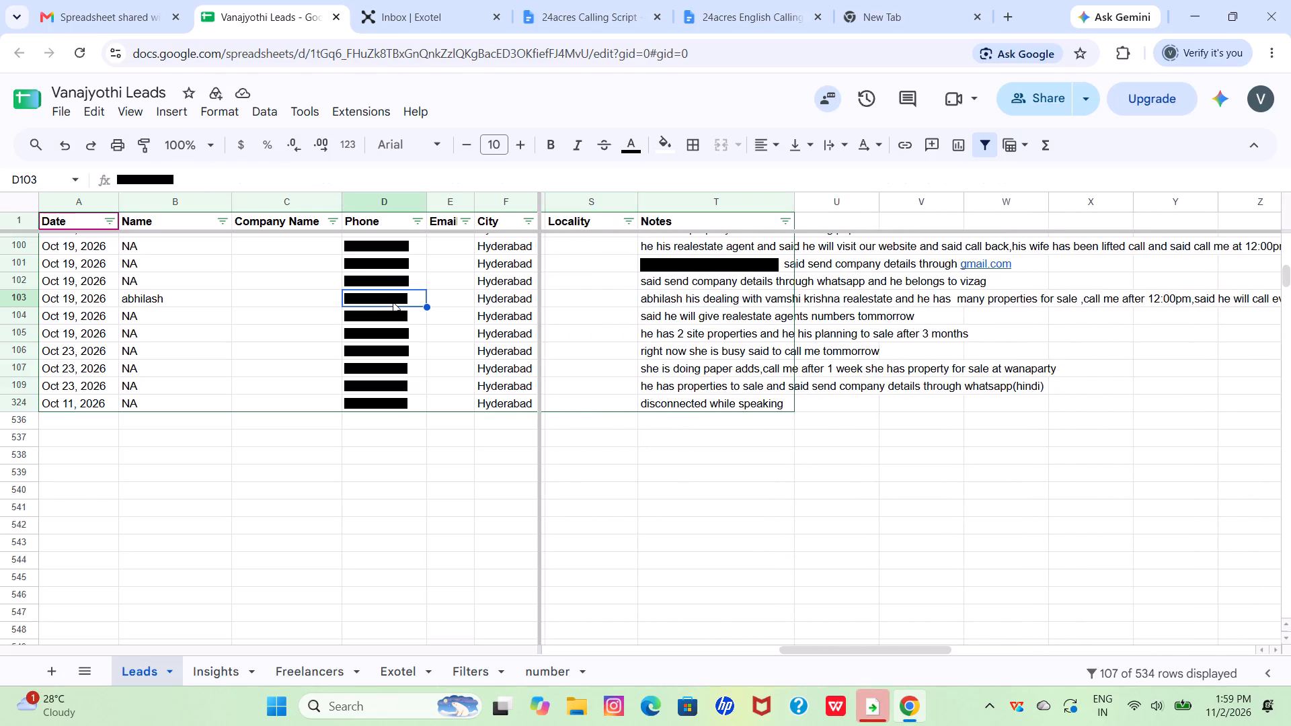
{"action": "left_click", "coordinate": [396, 286]}
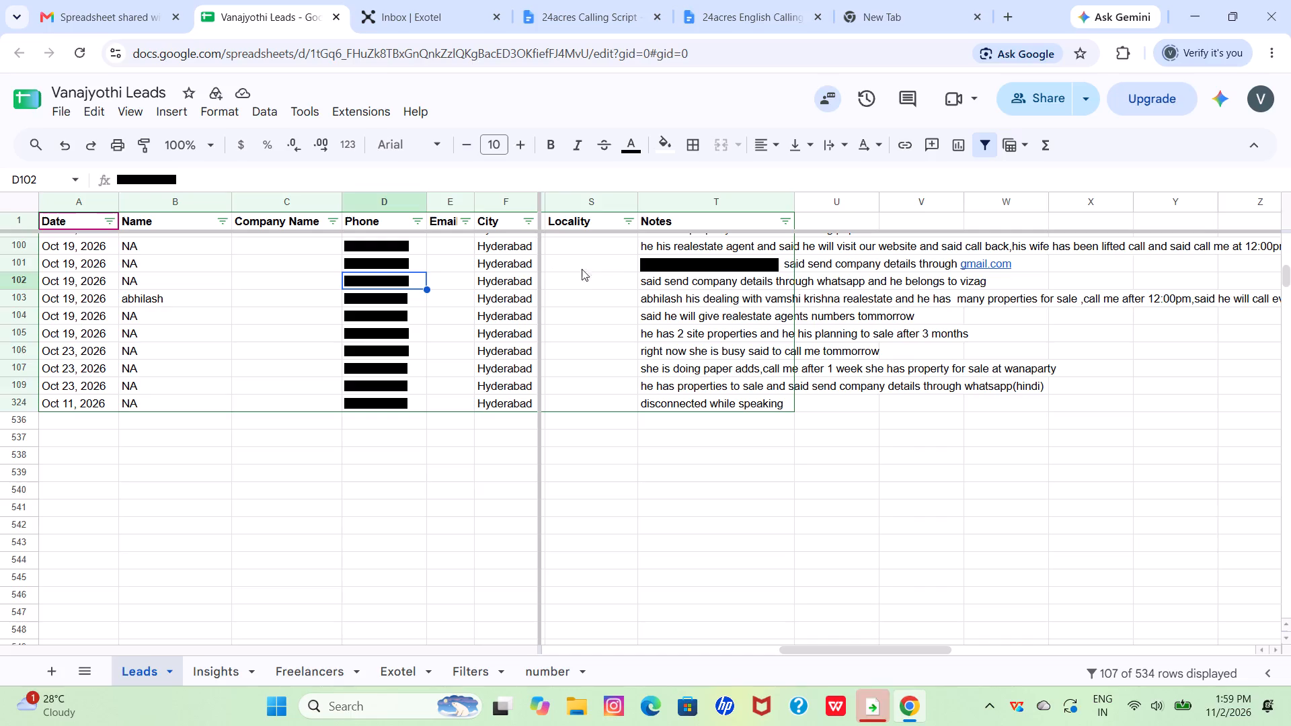
{"action": "left_click", "coordinate": [616, 272]}
{"action": "left_click", "coordinate": [613, 284]}
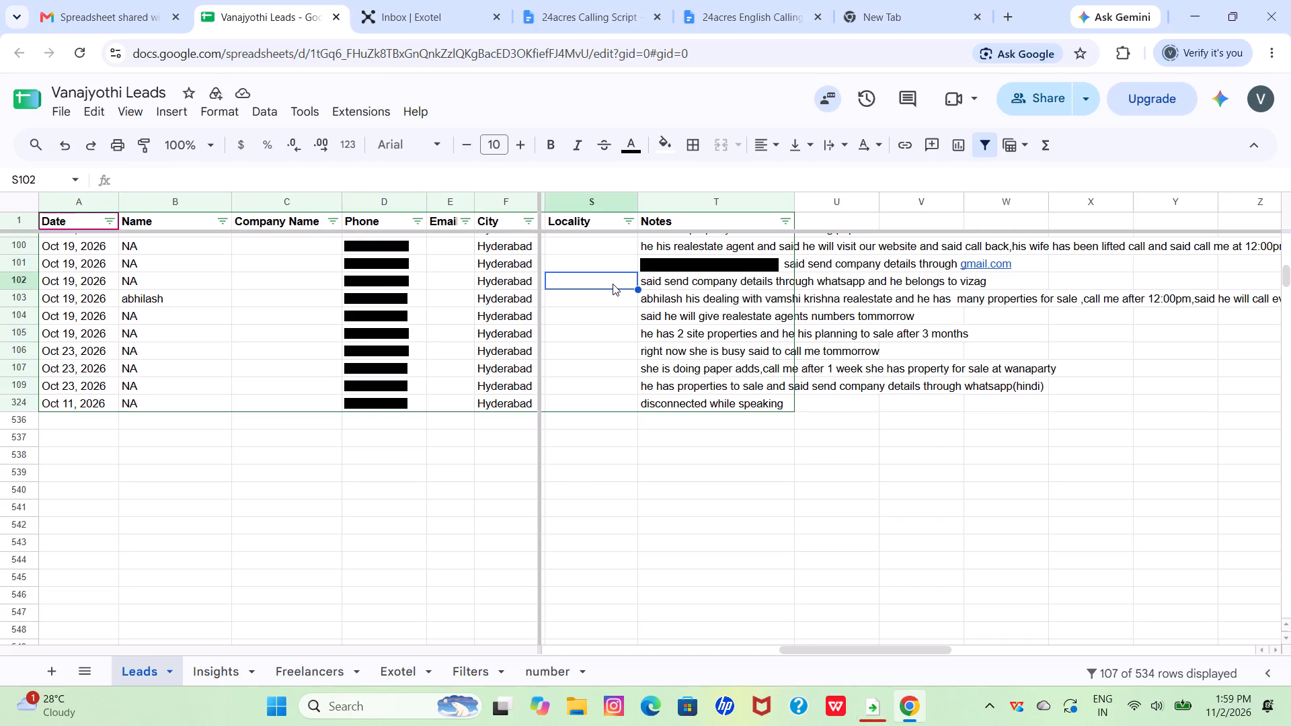
{"action": "left_click", "coordinate": [398, 302]}
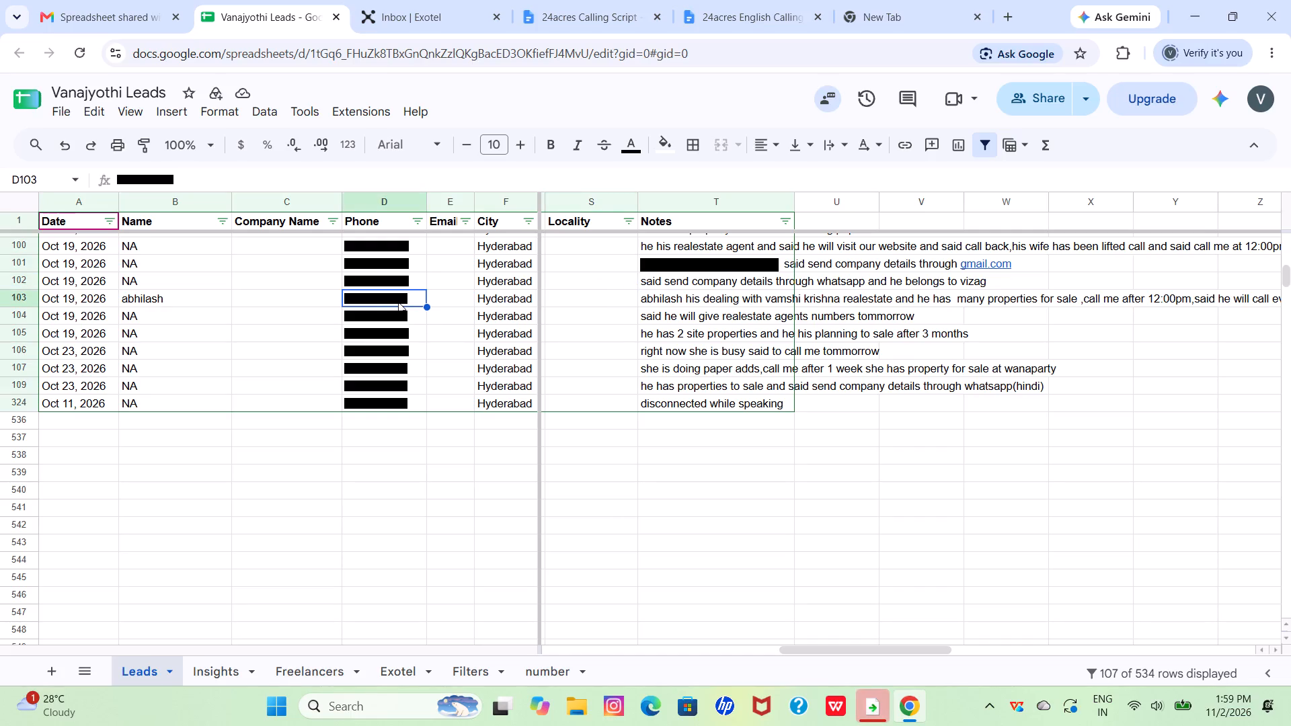
{"action": "scroll", "coordinate": [398, 302], "scroll_direction": "left", "scroll_amount": 1}
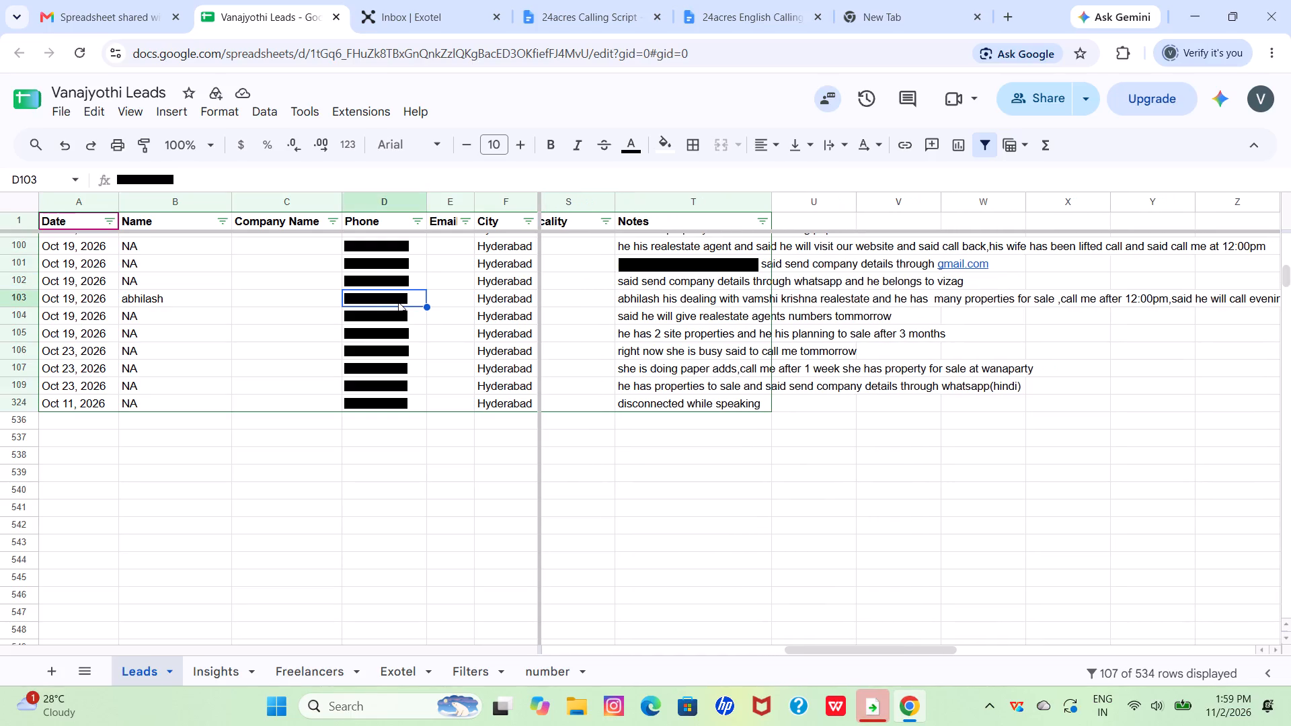
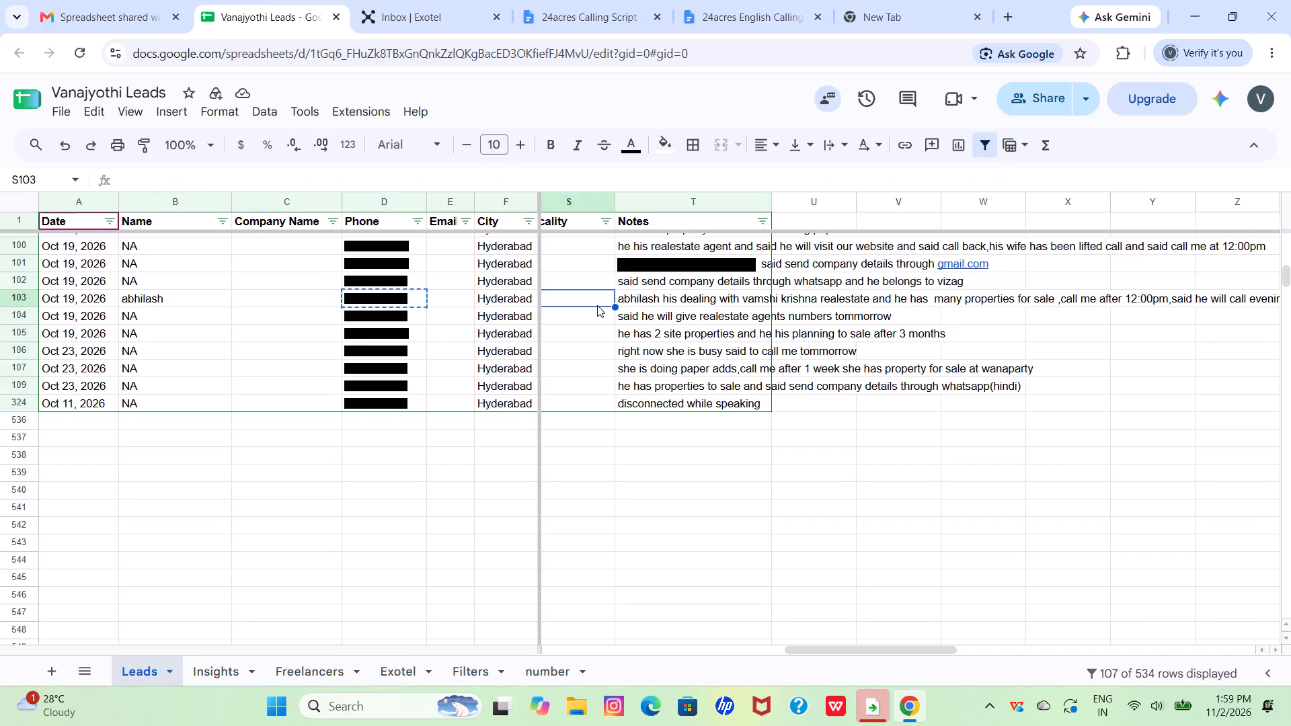
Read the full note of the lead in row 103 and check the locality cells of rows 101 to 104.
{"action": "left_click", "coordinate": [656, 294]}
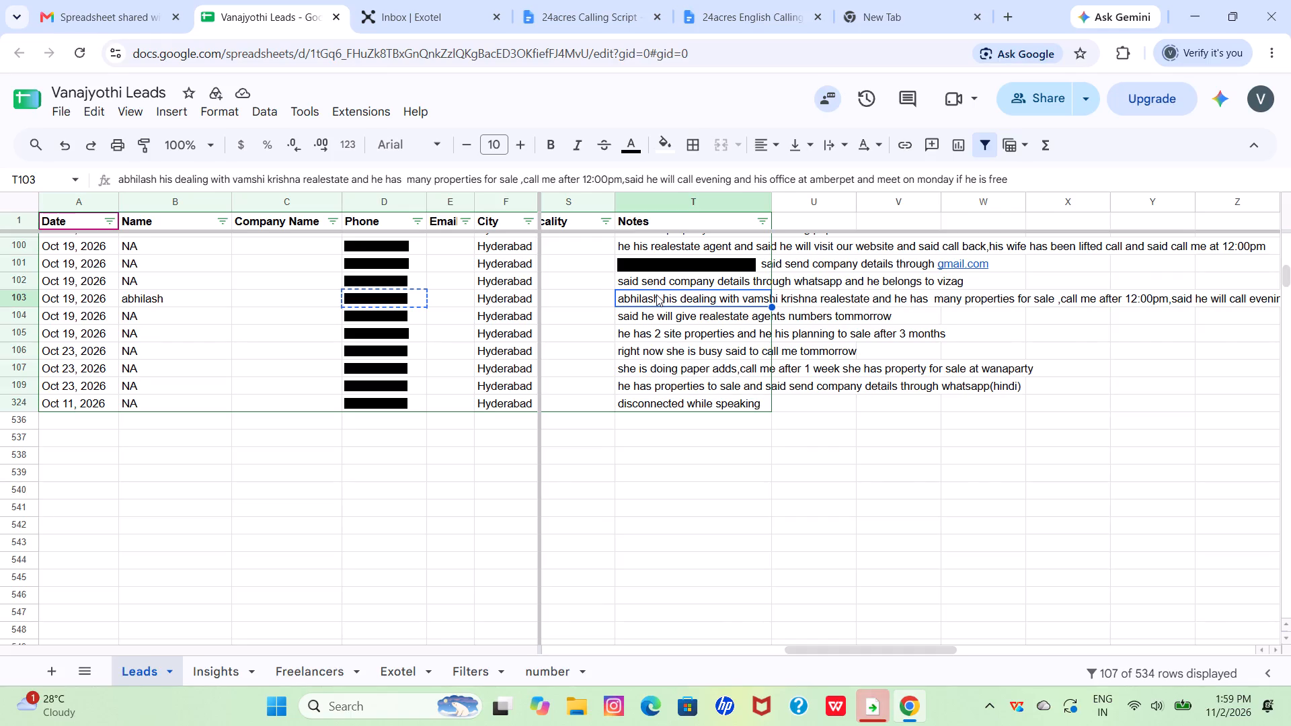
{"action": "scroll", "coordinate": [656, 294], "scroll_direction": "left", "scroll_amount": 5}
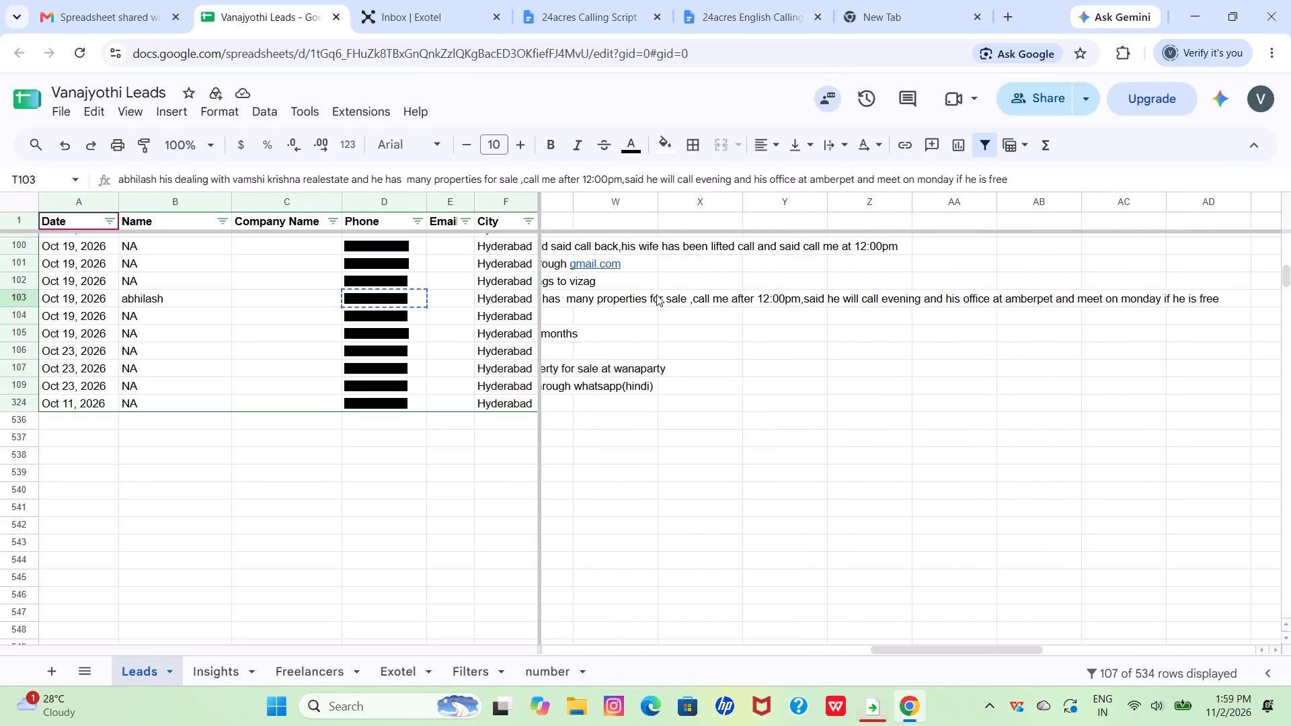
{"action": "scroll", "coordinate": [656, 294], "scroll_direction": "right", "scroll_amount": 6}
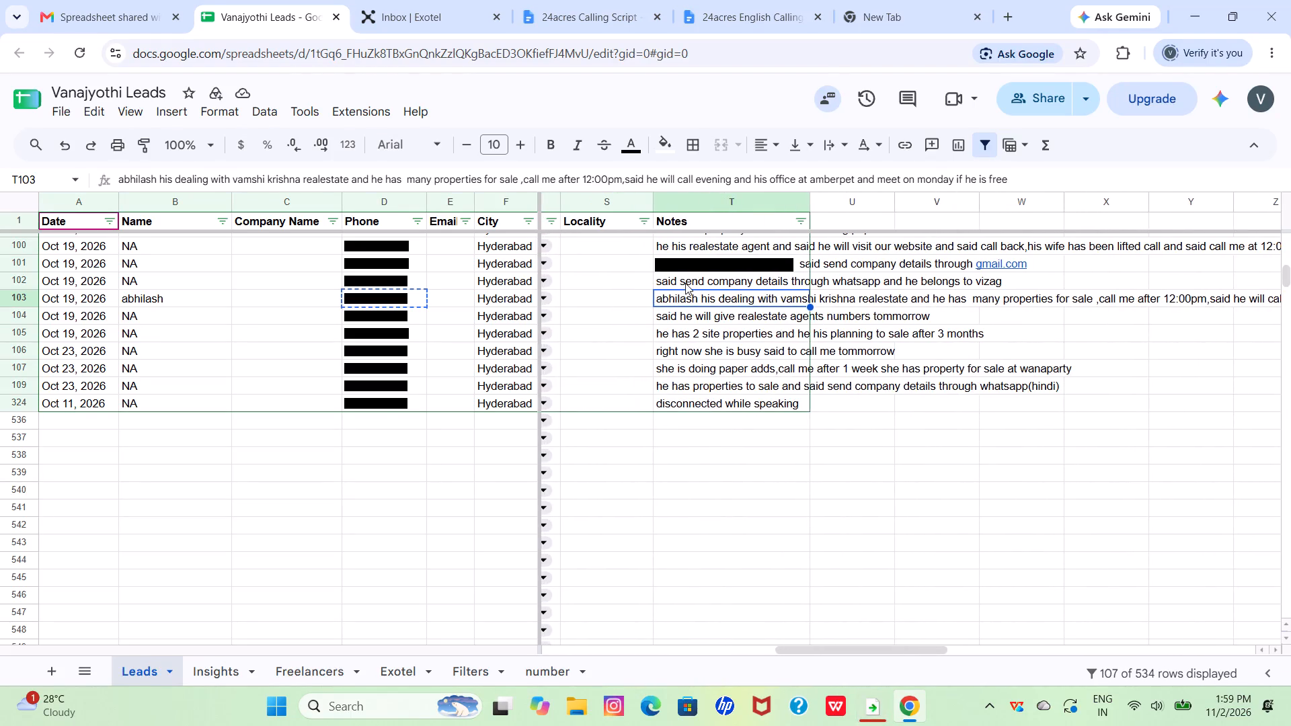
{"action": "left_click", "coordinate": [683, 283]}
{"action": "left_click", "coordinate": [612, 272]}
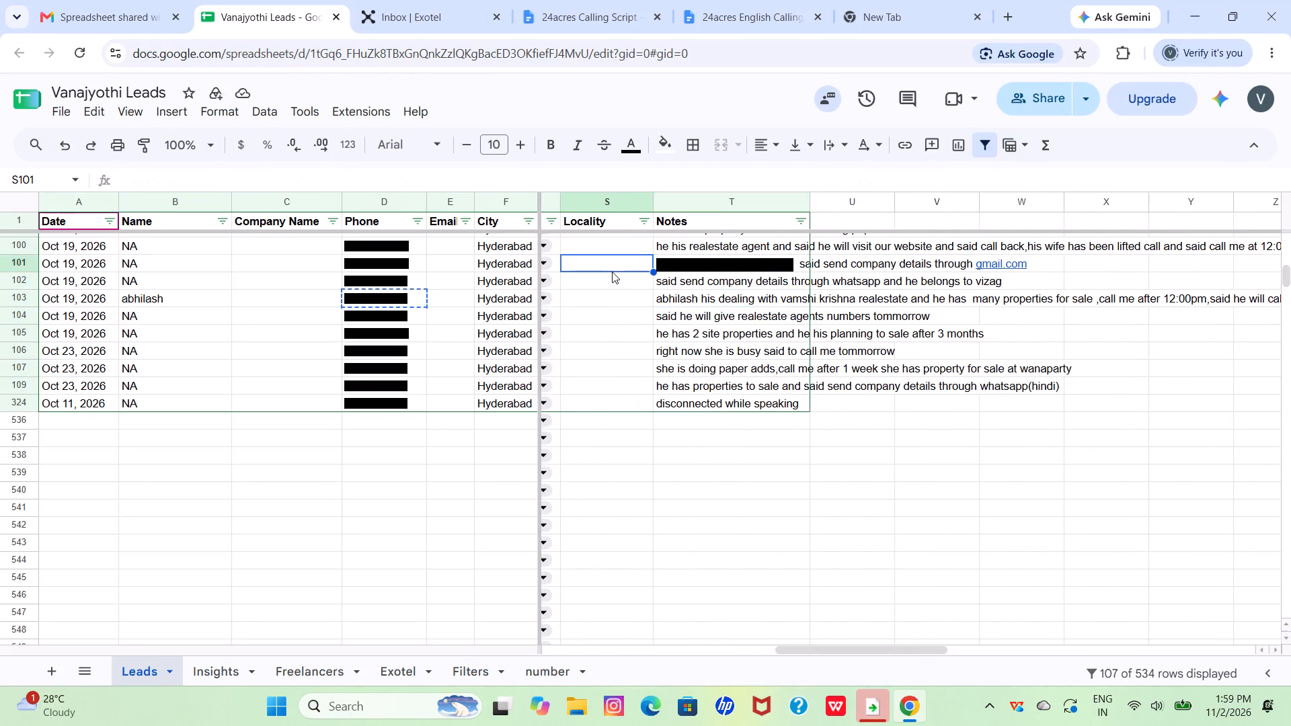
{"action": "left_click", "coordinate": [604, 314]}
{"action": "left_click", "coordinate": [602, 301]}
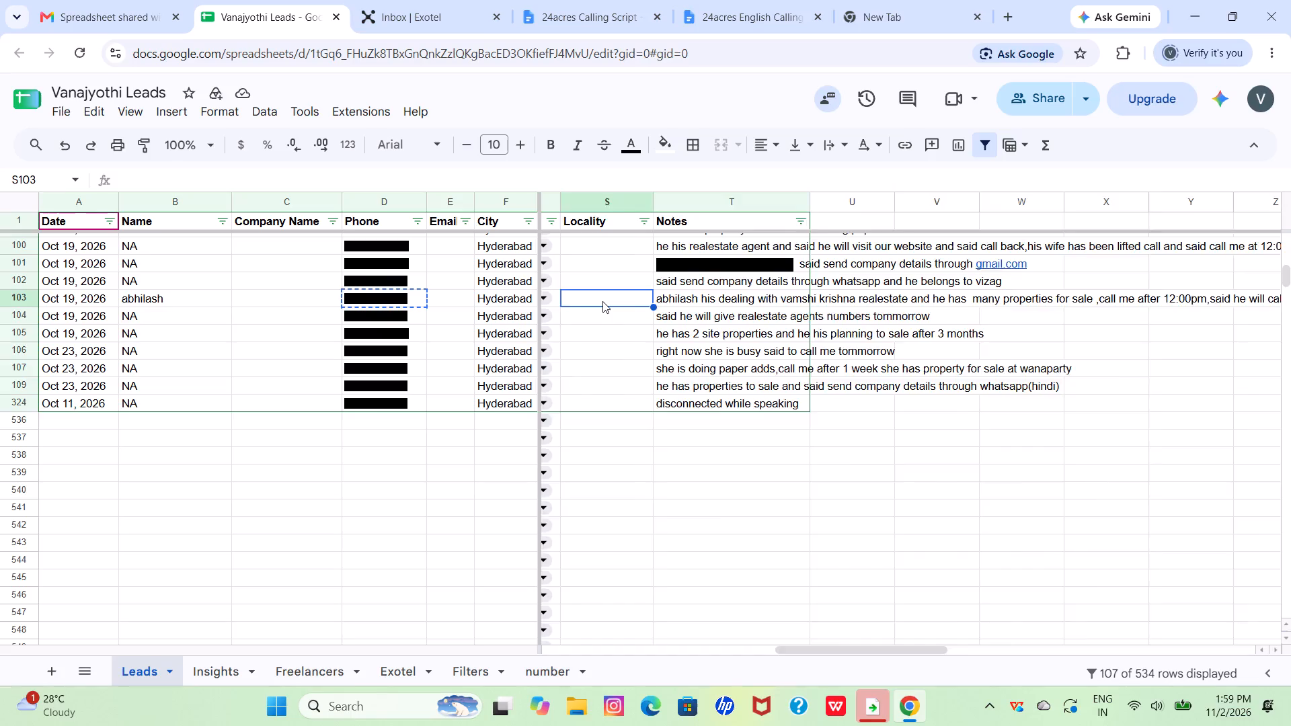
Set the call attempts of the lead in row 103 to 5.
{"action": "scroll", "coordinate": [602, 301], "scroll_direction": "right", "scroll_amount": 7}
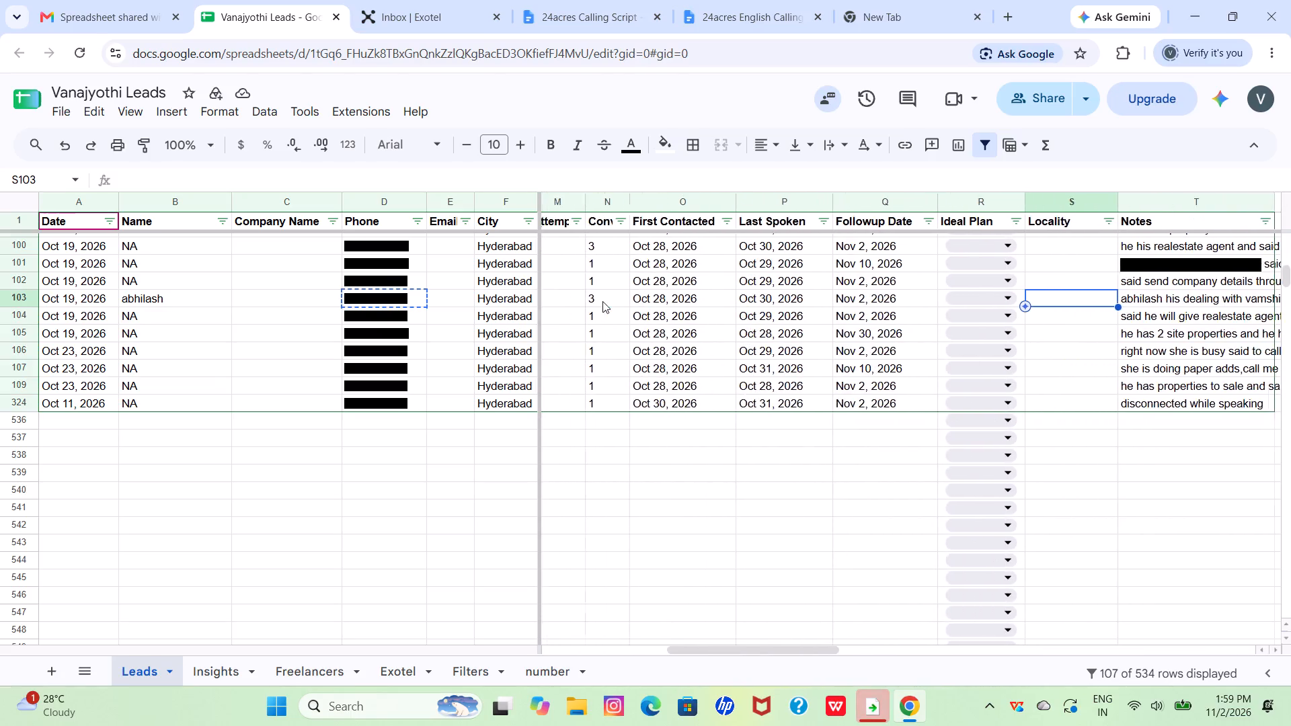
{"action": "scroll", "coordinate": [602, 301], "scroll_direction": "right", "scroll_amount": 1}
{"action": "left_click", "coordinate": [602, 301]}
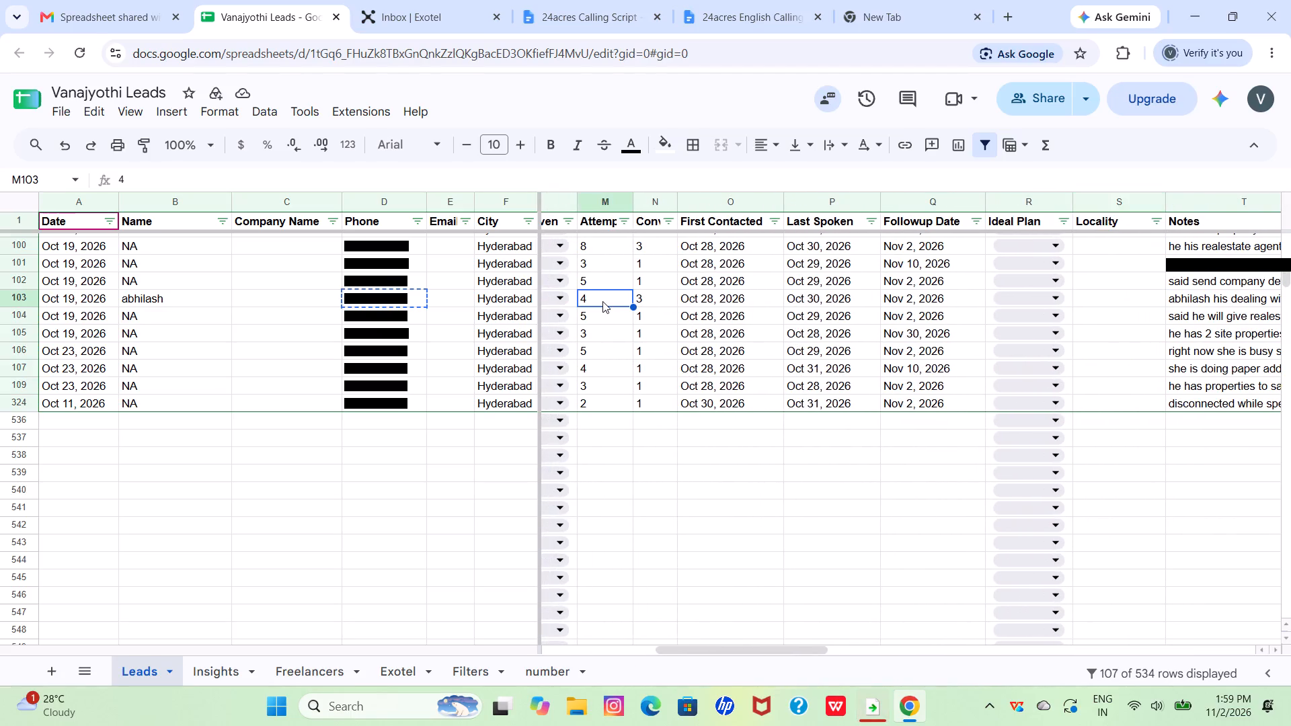
{"action": "key", "text": "5"}
Set the call attempts of the lead in row 102 to 4.
{"action": "left_click", "coordinate": [601, 278]}
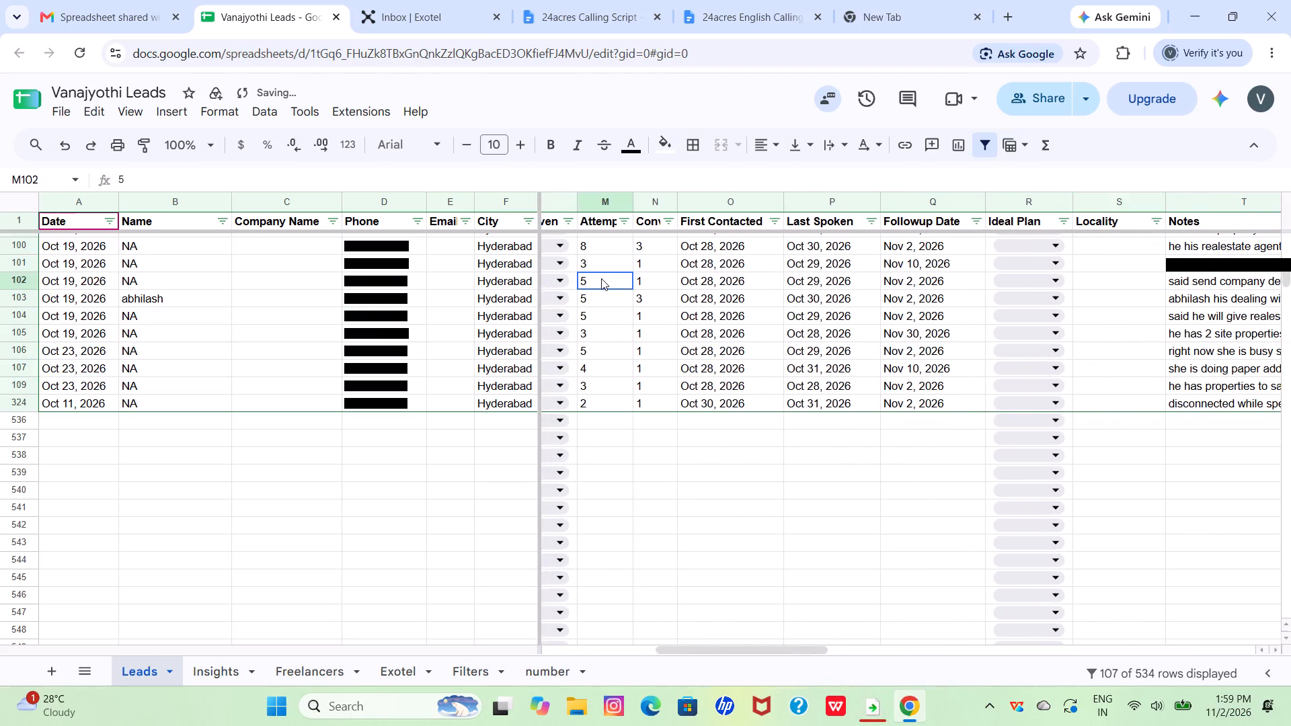
{"action": "key", "text": "4"}
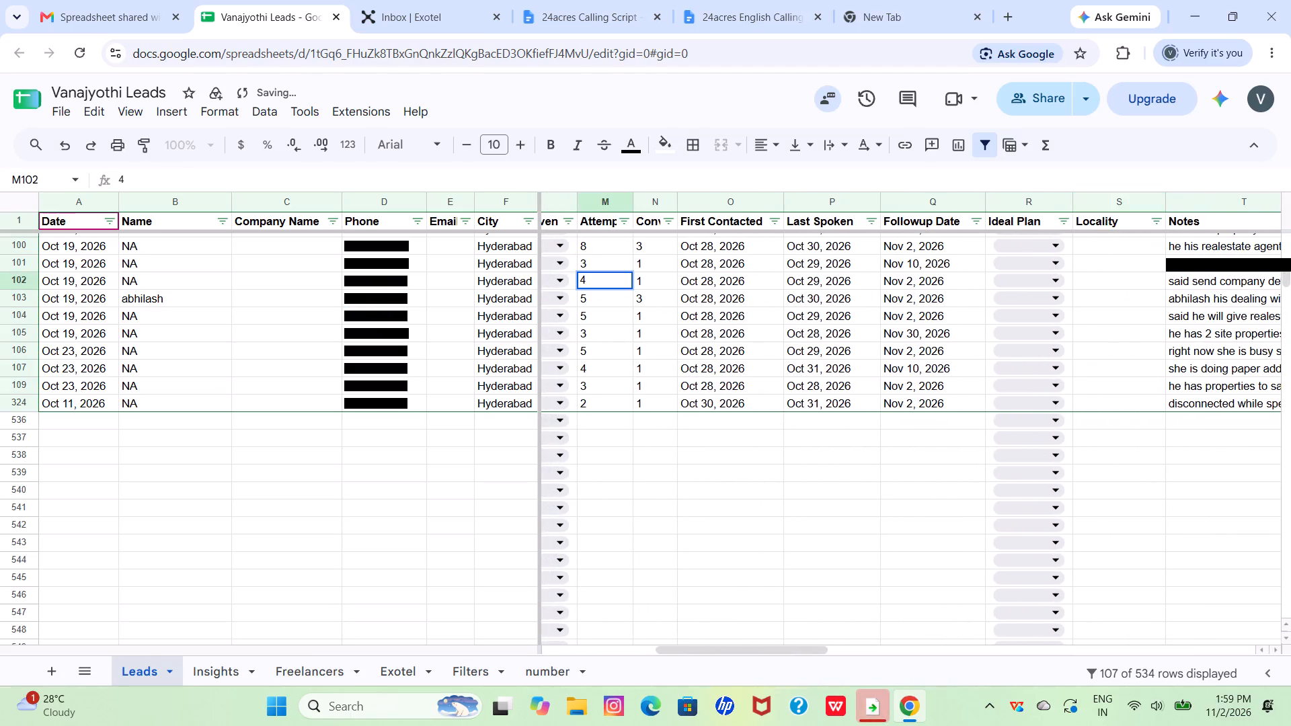
{"action": "left_click", "coordinate": [672, 282]}
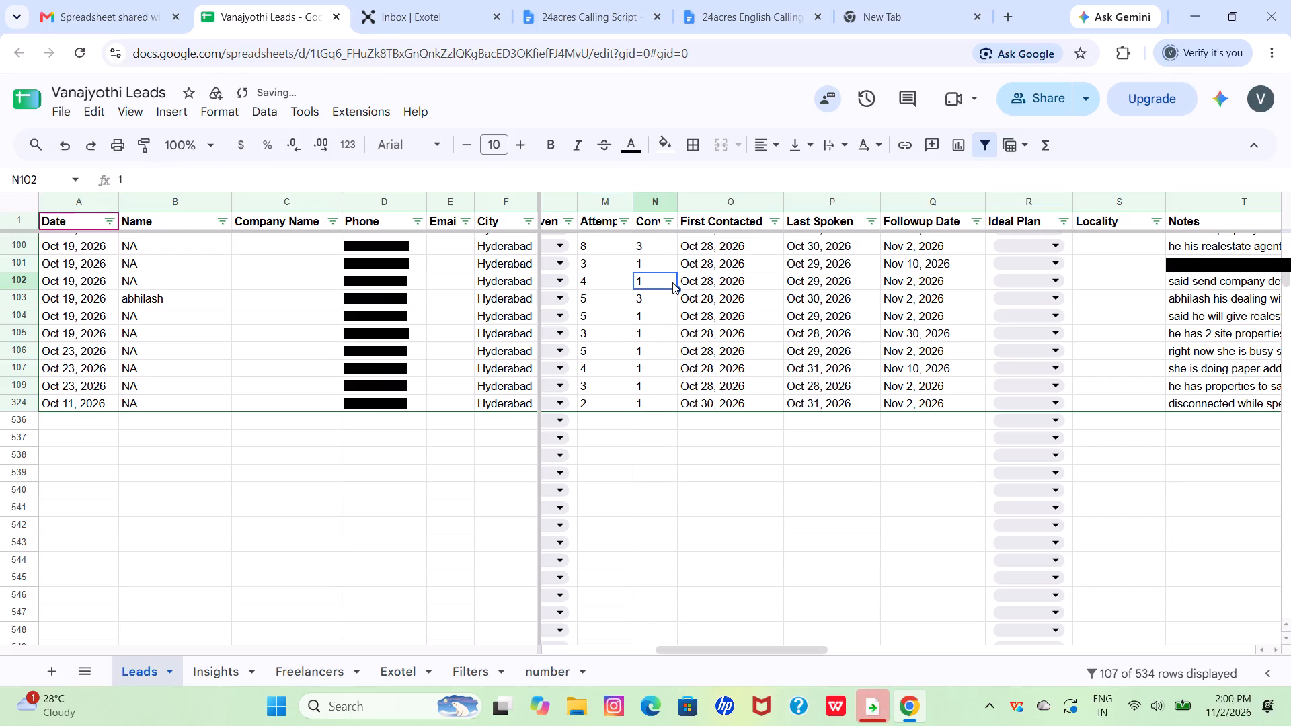
Check the last spoken date and notes of the lead in row 102, and select its phone number.
{"action": "left_click", "coordinate": [821, 286]}
{"action": "scroll", "coordinate": [821, 286], "scroll_direction": "left", "scroll_amount": 3}
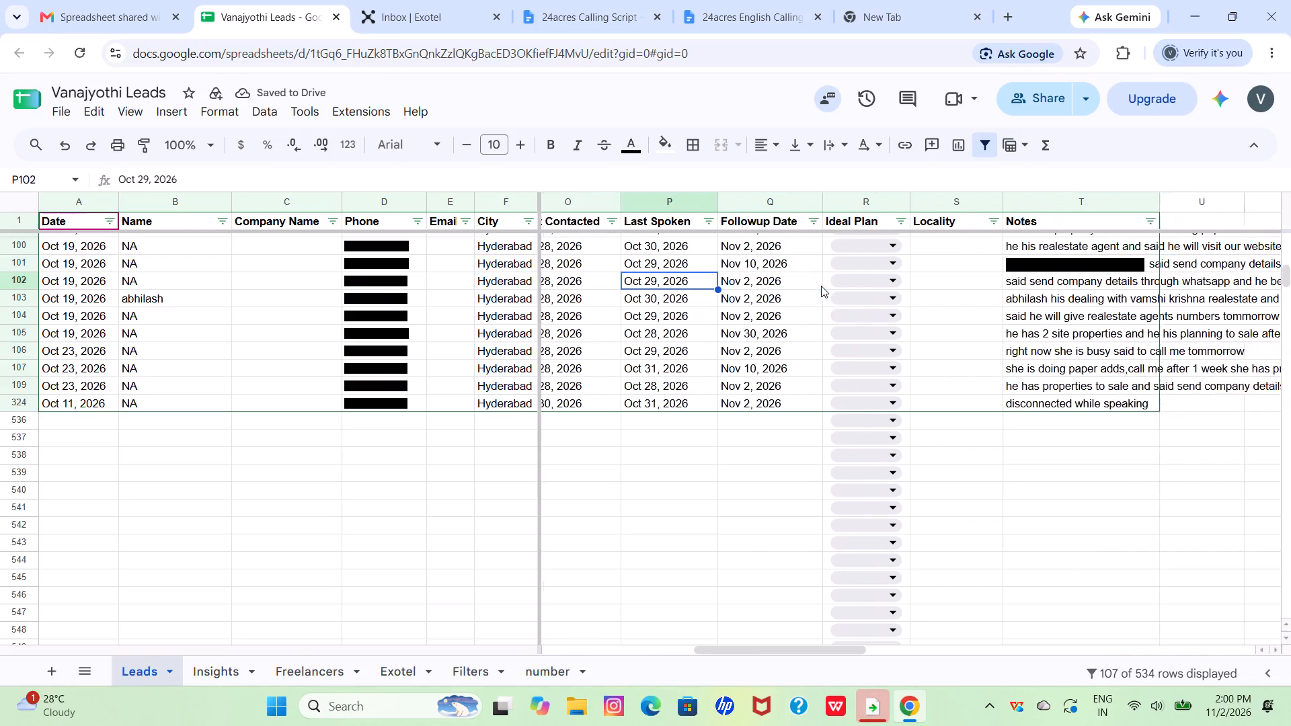
{"action": "scroll", "coordinate": [821, 286], "scroll_direction": "left", "scroll_amount": 1}
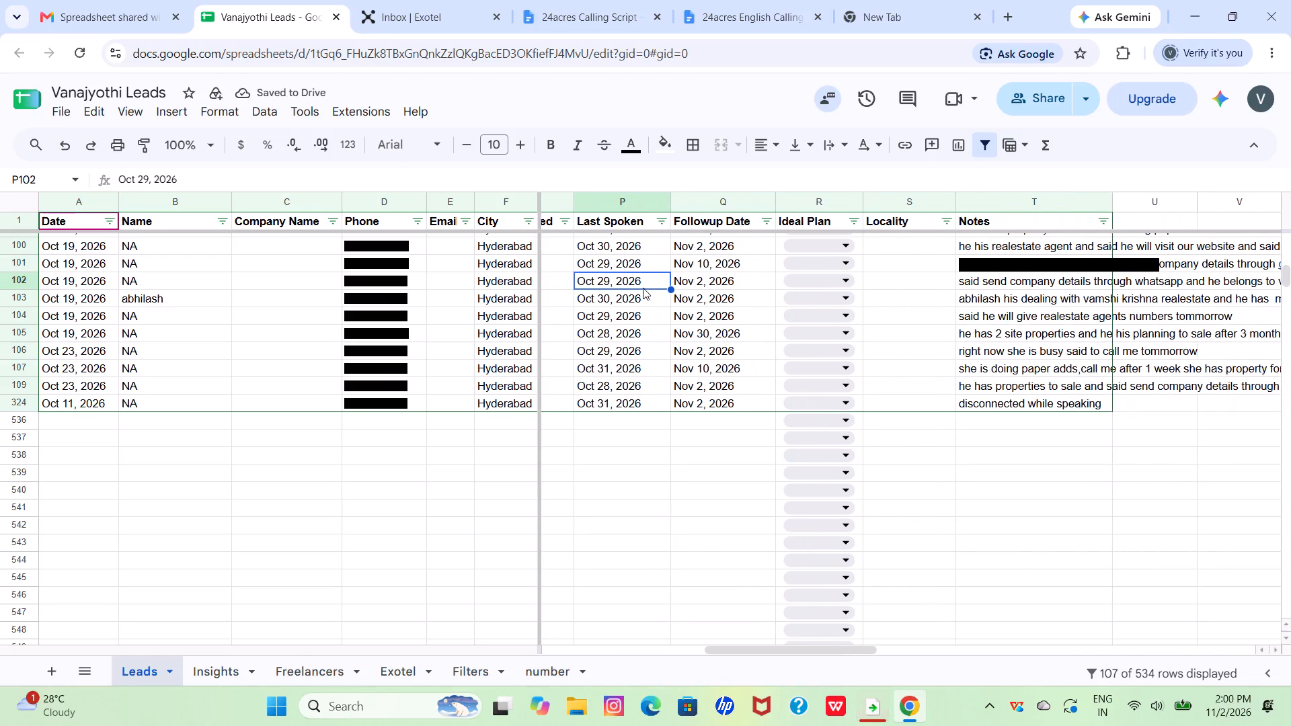
{"action": "left_click", "coordinate": [411, 286]}
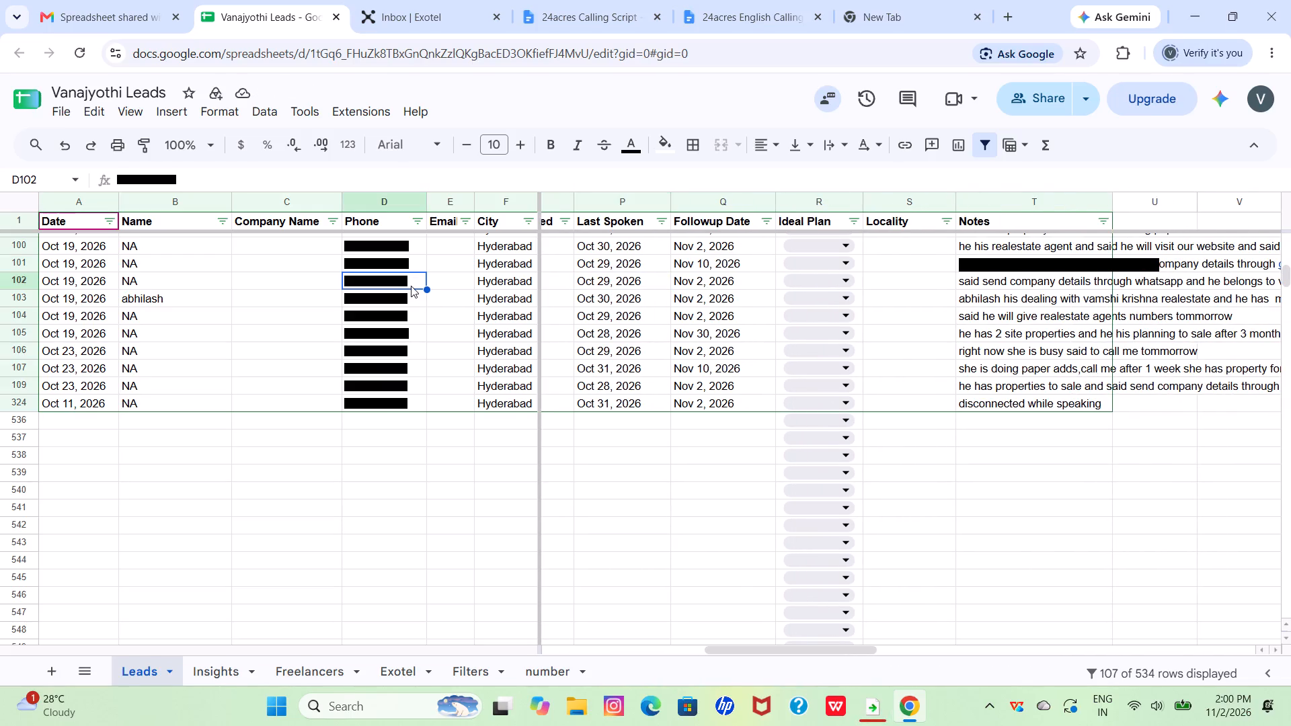
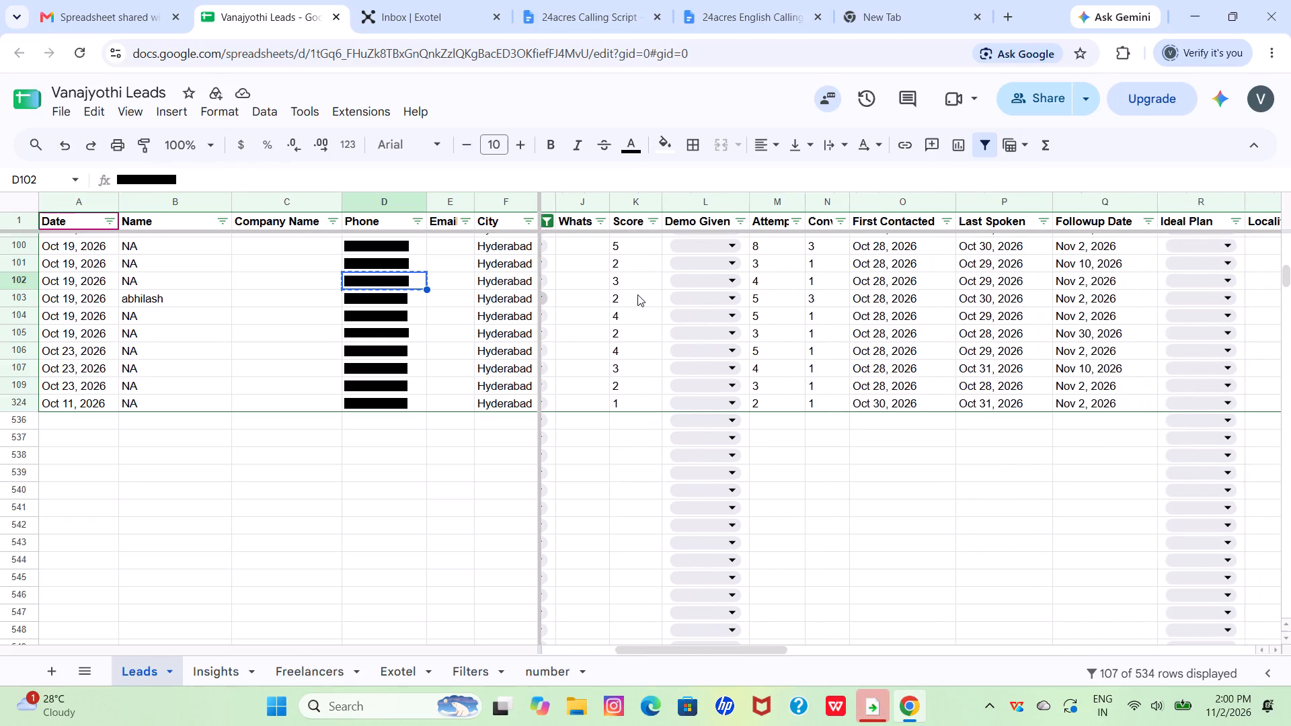
Change the status of the lead in row 103 to Interested.
{"action": "scroll", "coordinate": [637, 294], "scroll_direction": "left", "scroll_amount": 3}
{"action": "scroll", "coordinate": [637, 294], "scroll_direction": "right", "scroll_amount": 3}
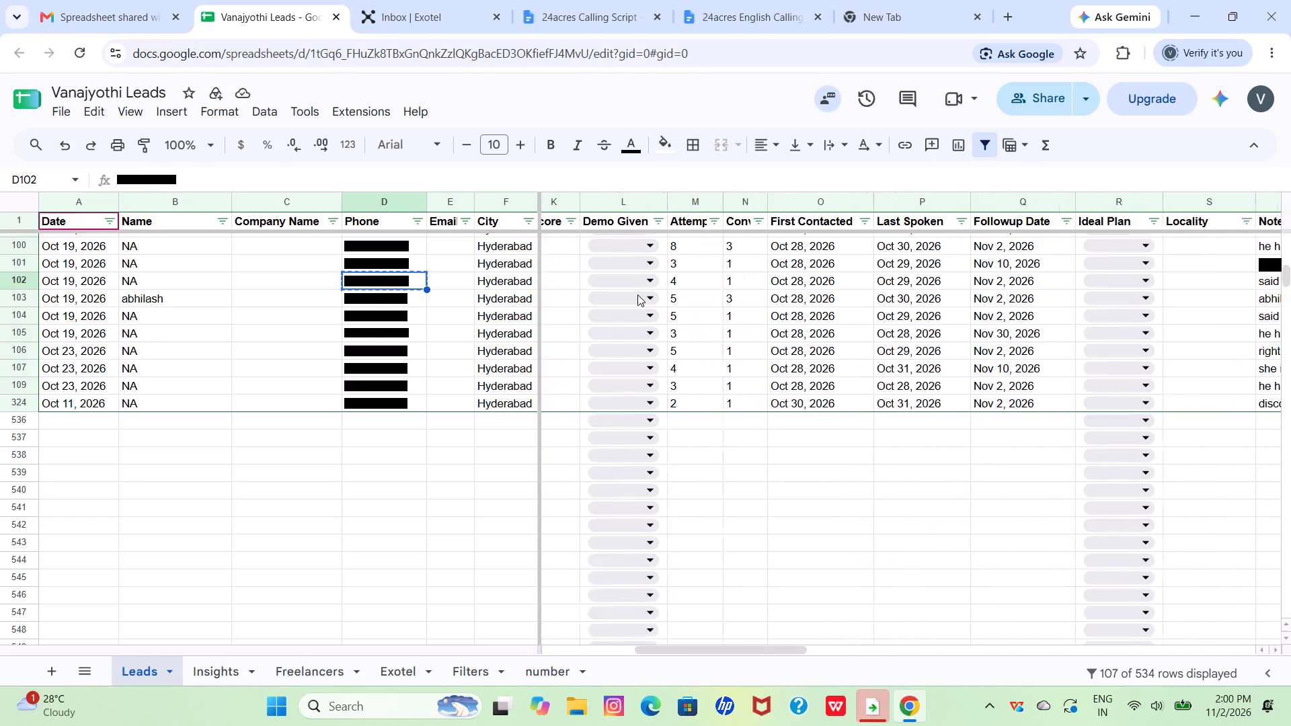
{"action": "scroll", "coordinate": [637, 294], "scroll_direction": "right", "scroll_amount": 4}
{"action": "left_click", "coordinate": [637, 294]}
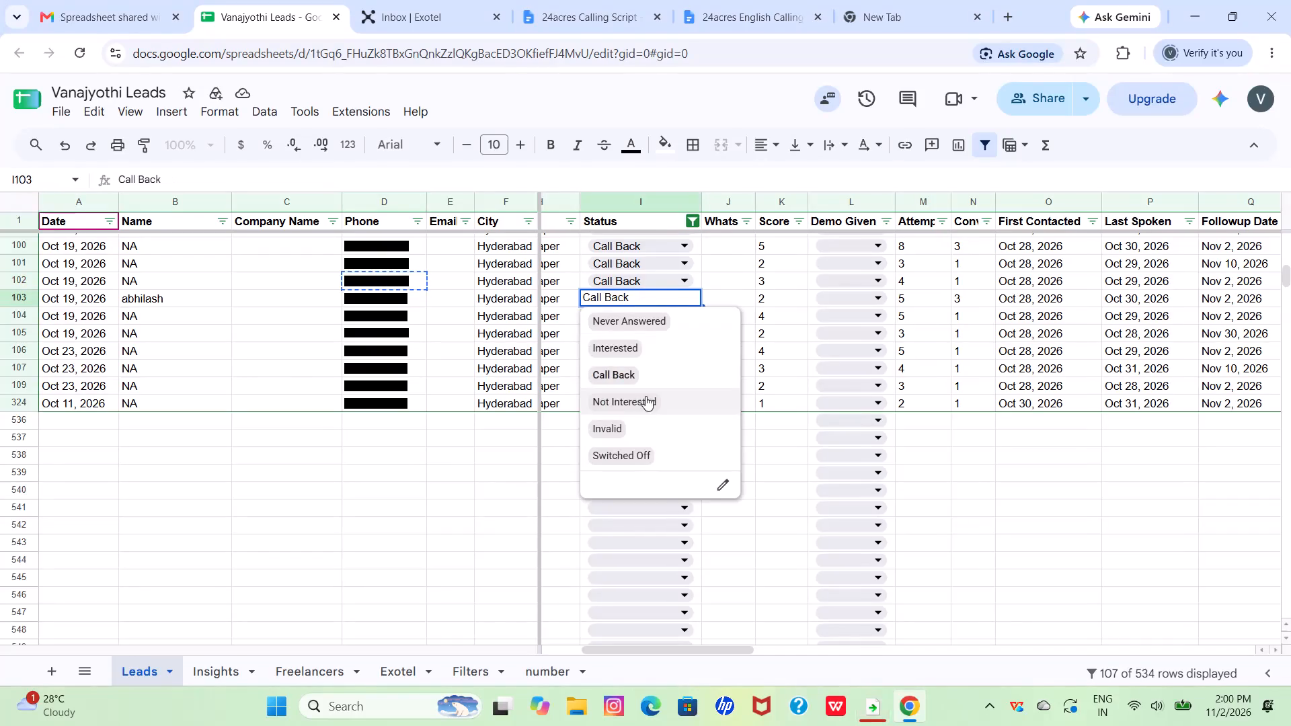
{"action": "left_click", "coordinate": [639, 337]}
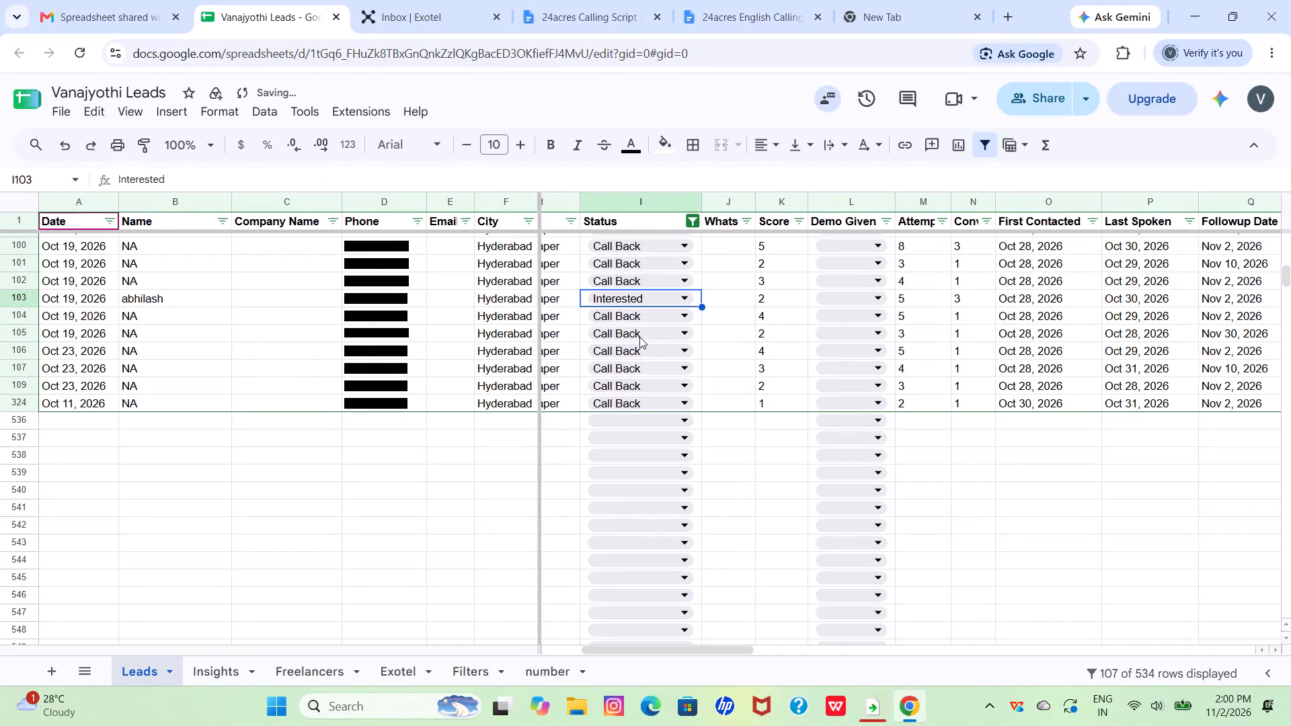
{"action": "left_click", "coordinate": [750, 284]}
Check the follow-up date and notes of the lead in row 104, and copy its phone number.
{"action": "scroll", "coordinate": [750, 284], "scroll_direction": "left", "scroll_amount": 2}
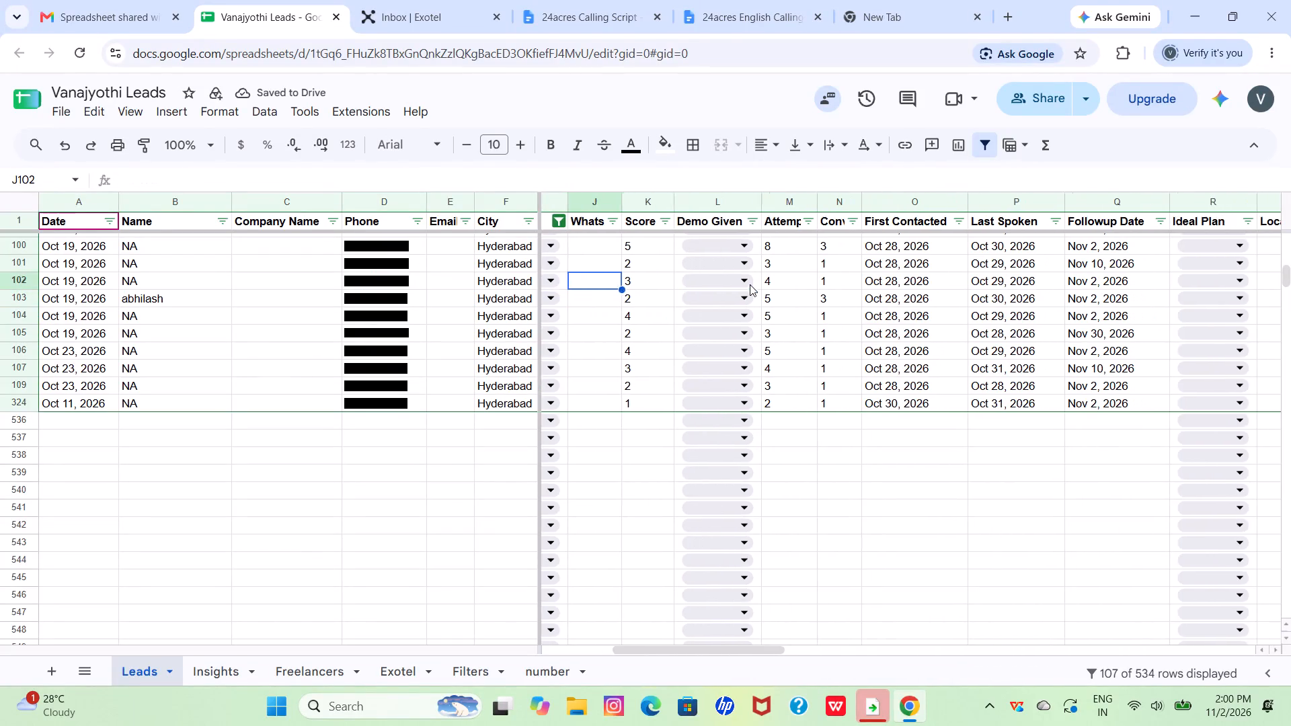
{"action": "scroll", "coordinate": [750, 284], "scroll_direction": "left", "scroll_amount": 5}
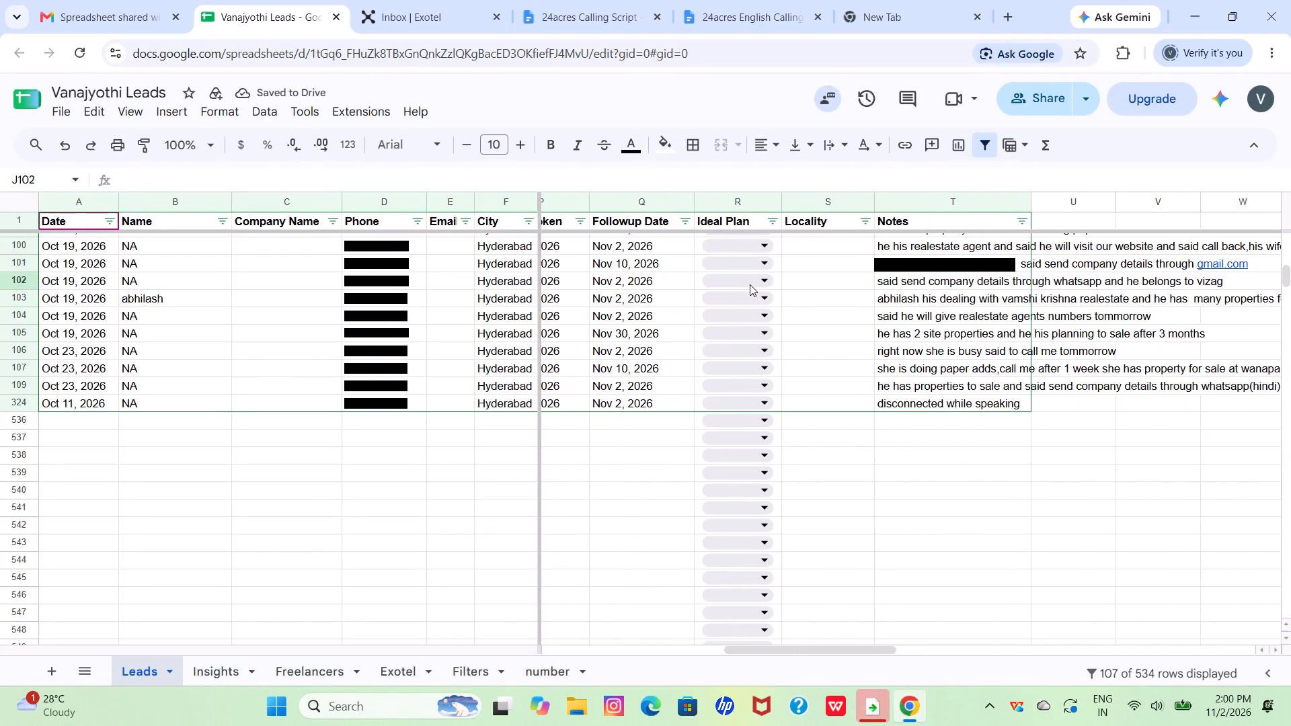
{"action": "scroll", "coordinate": [750, 284], "scroll_direction": "left", "scroll_amount": 1}
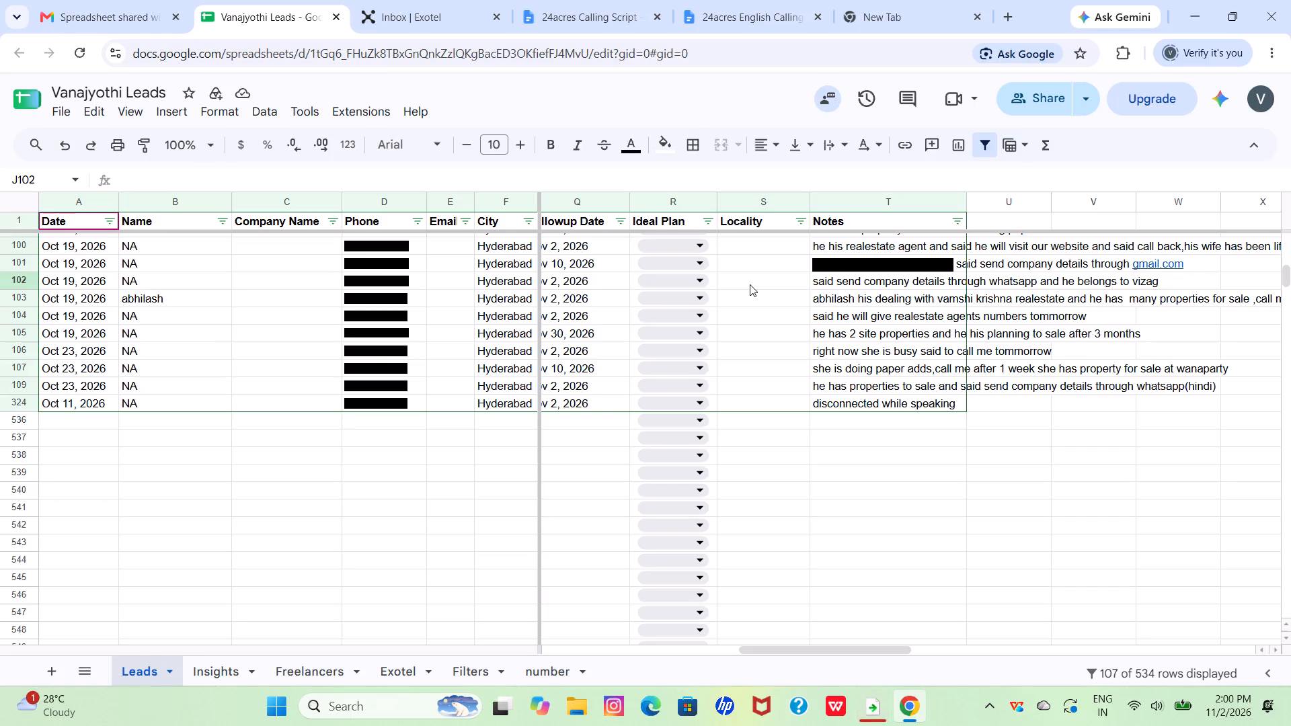
{"action": "left_click", "coordinate": [768, 322]}
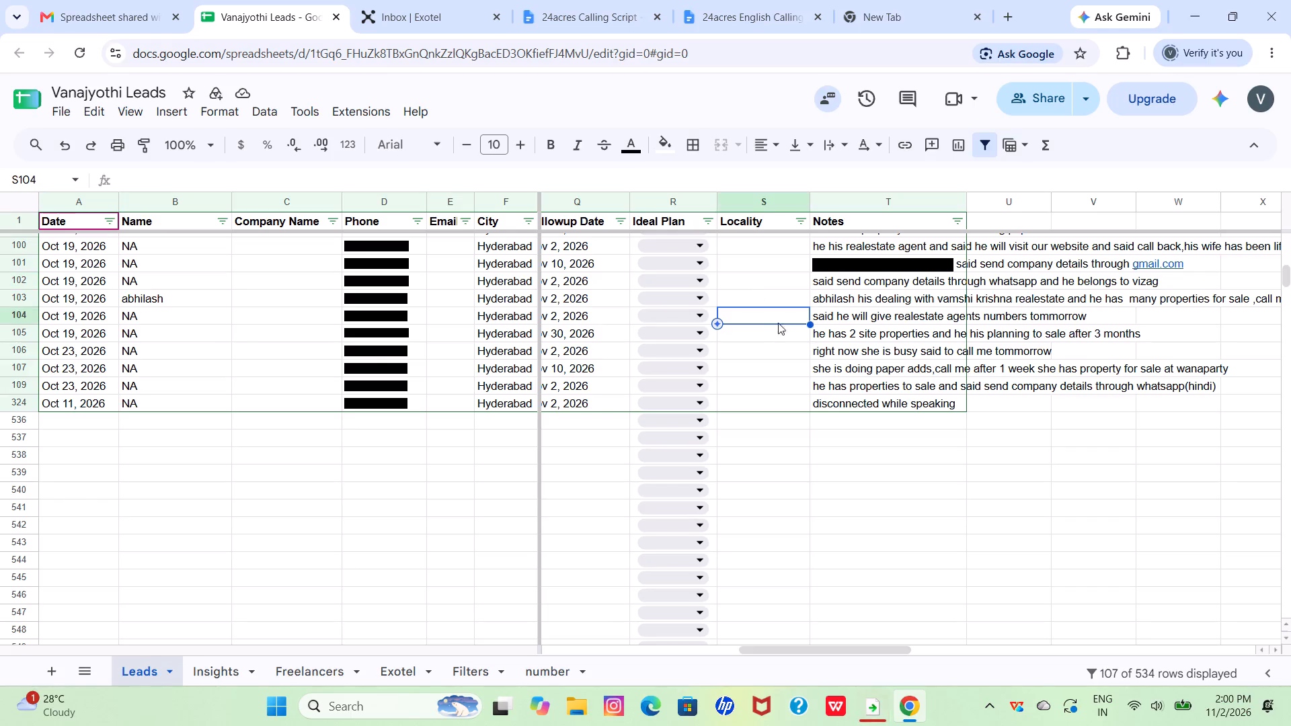
{"action": "left_click", "coordinate": [833, 327]}
{"action": "left_click", "coordinate": [819, 319]}
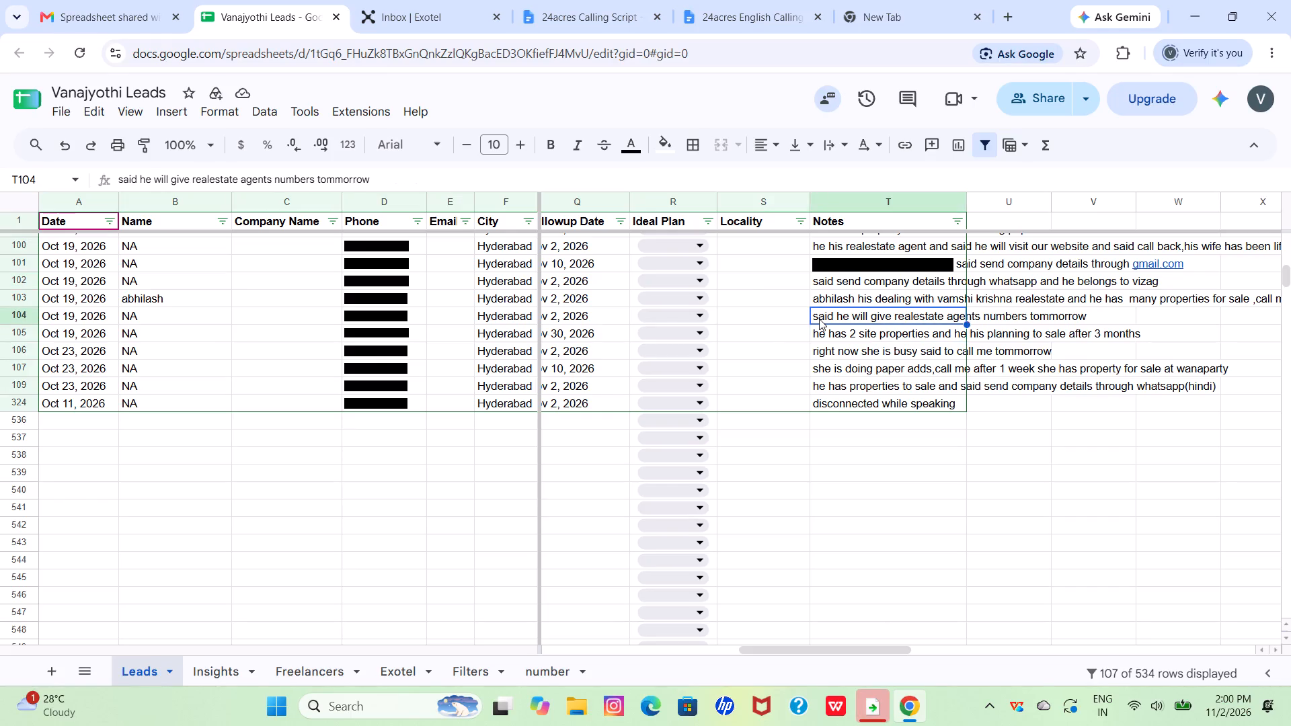
{"action": "scroll", "coordinate": [819, 319], "scroll_direction": "right", "scroll_amount": 1}
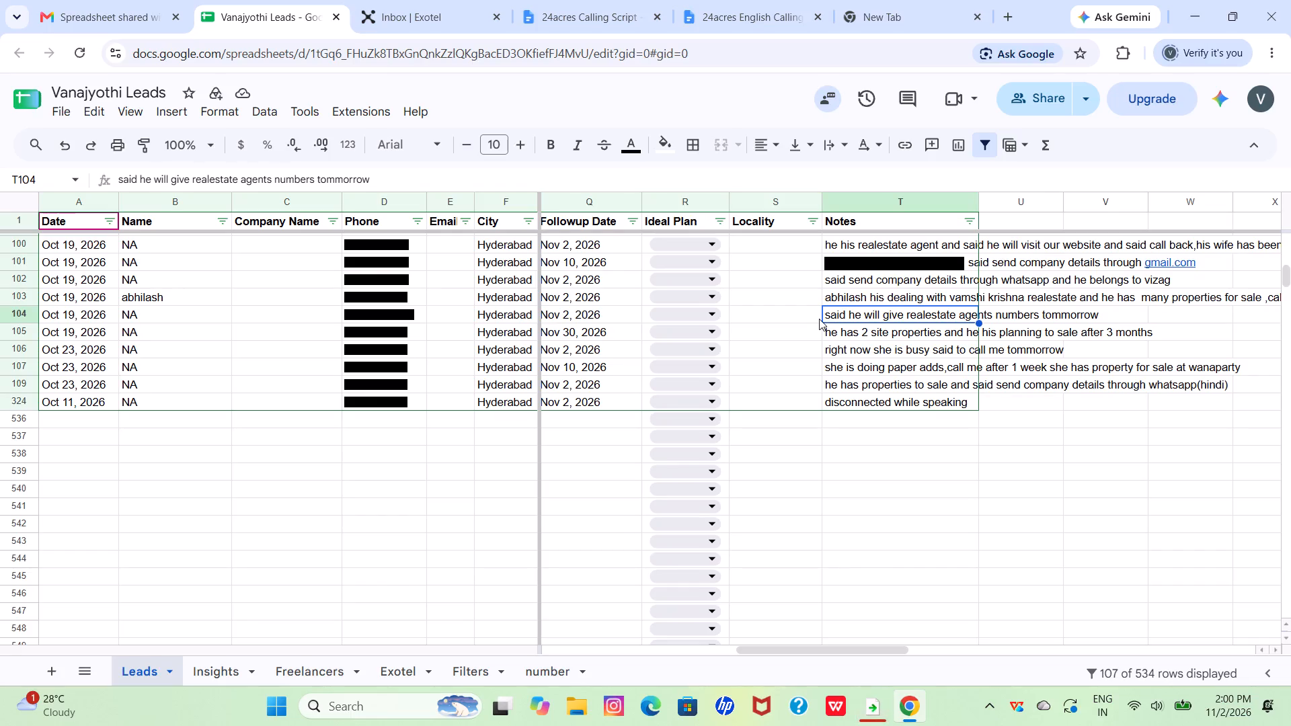
{"action": "left_click", "coordinate": [405, 313]}
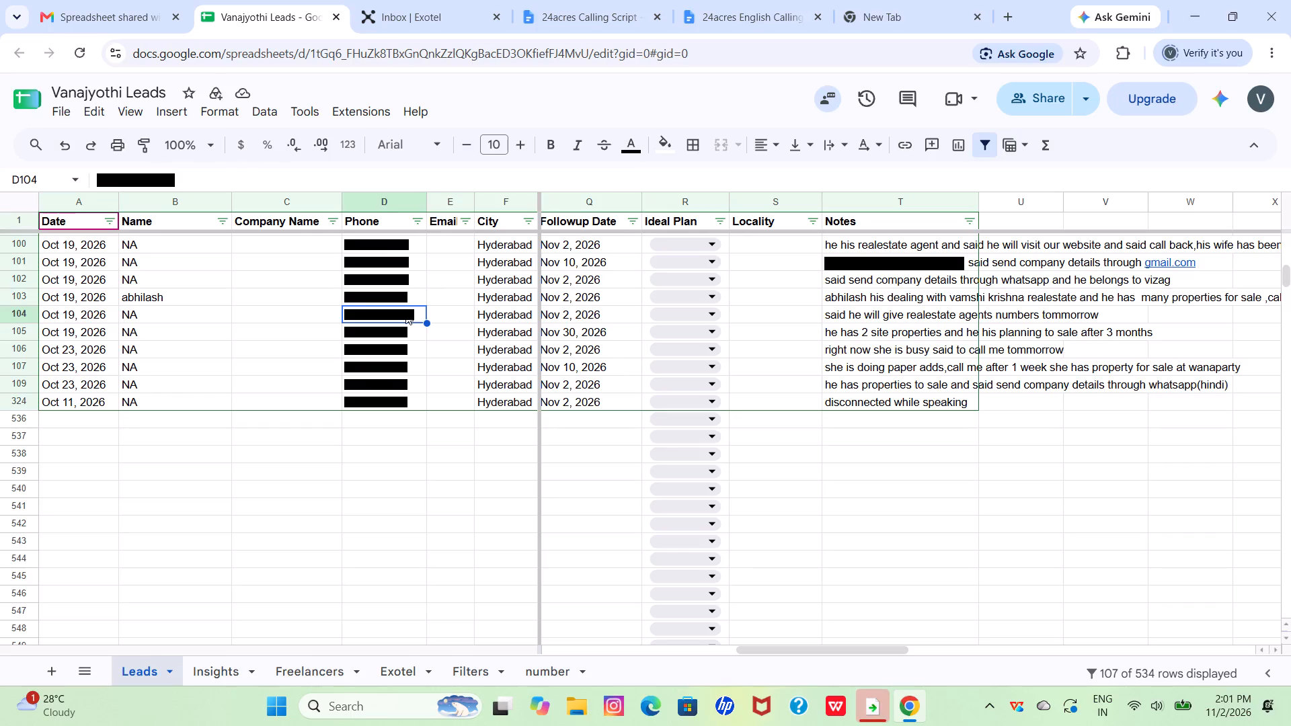
{"action": "key", "text": "ctrl+c"}
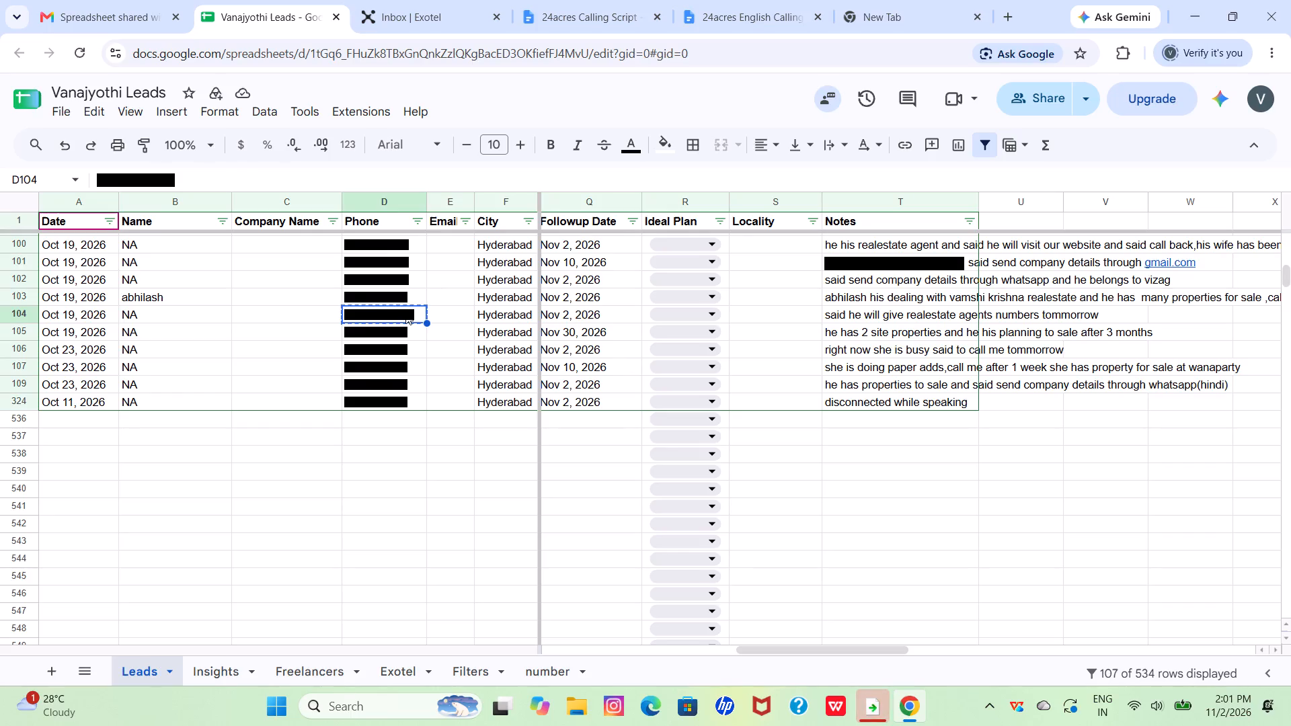
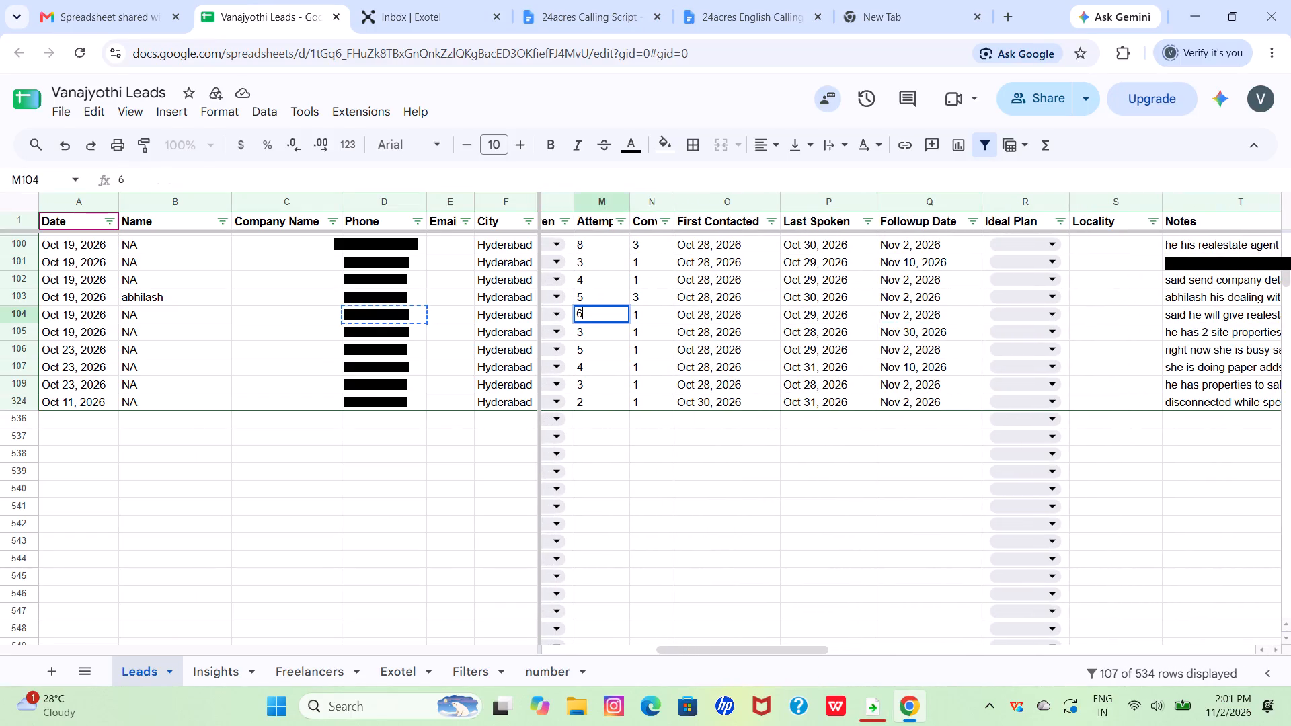
Set the call attempts count of the lead in row 104 to 6.
{"action": "left_click", "coordinate": [648, 319]}
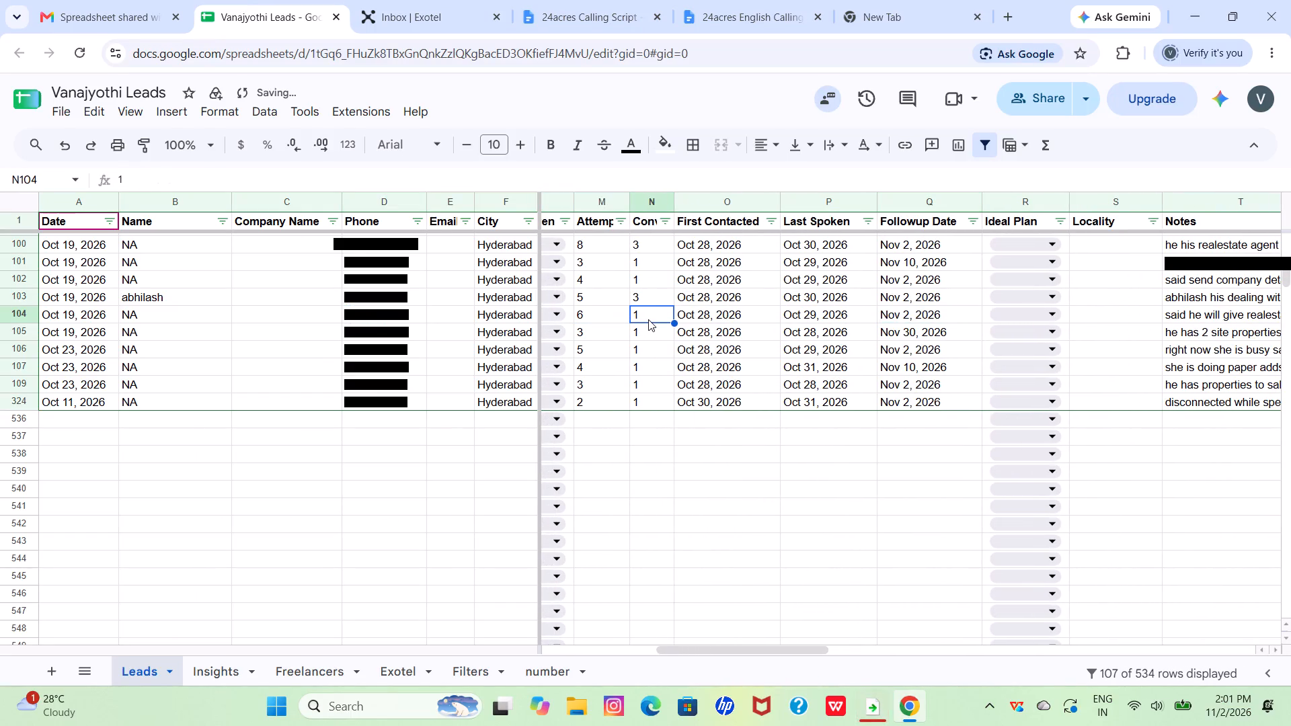
{"action": "left_click", "coordinate": [709, 315]}
Check the follow-up date and notes of the lead in row 106, and copy its phone number.
{"action": "scroll", "coordinate": [709, 315], "scroll_direction": "left", "scroll_amount": 2}
{"action": "scroll", "coordinate": [709, 315], "scroll_direction": "down", "scroll_amount": 1}
{"action": "scroll", "coordinate": [709, 315], "scroll_direction": "left", "scroll_amount": 2}
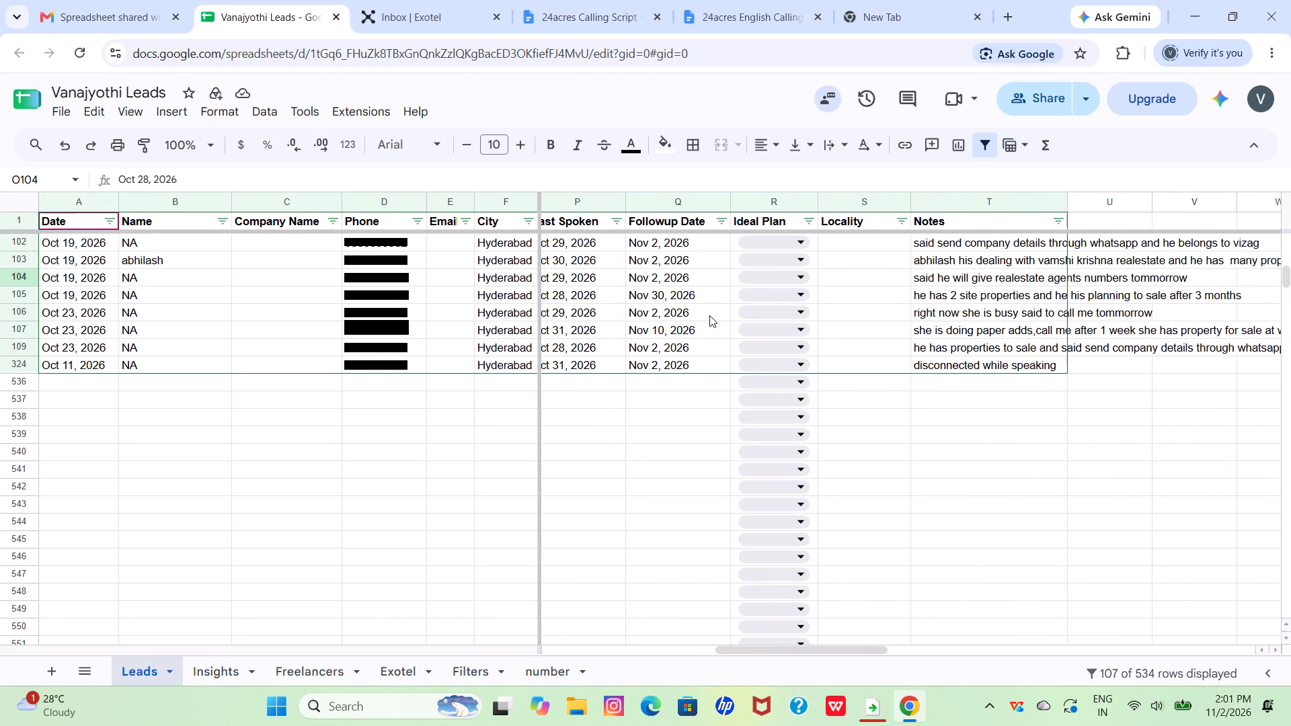
{"action": "left_click", "coordinate": [670, 310]}
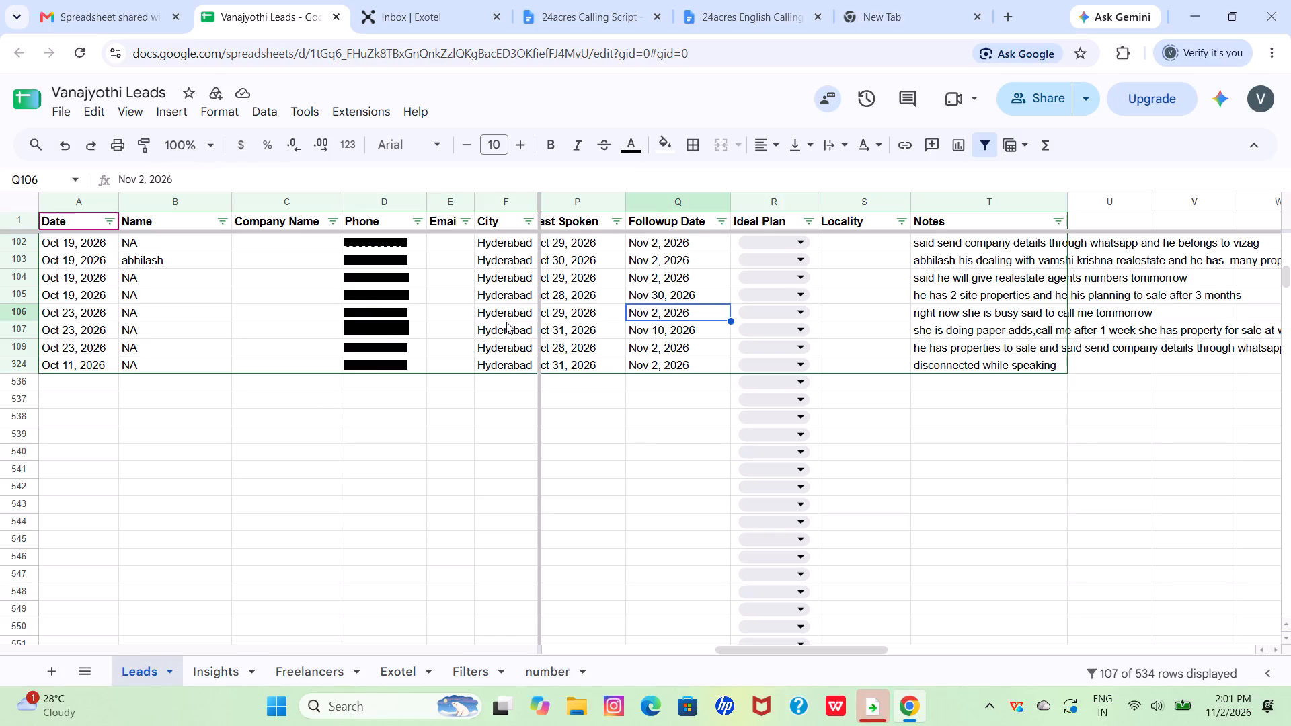
{"action": "left_click", "coordinate": [412, 321]}
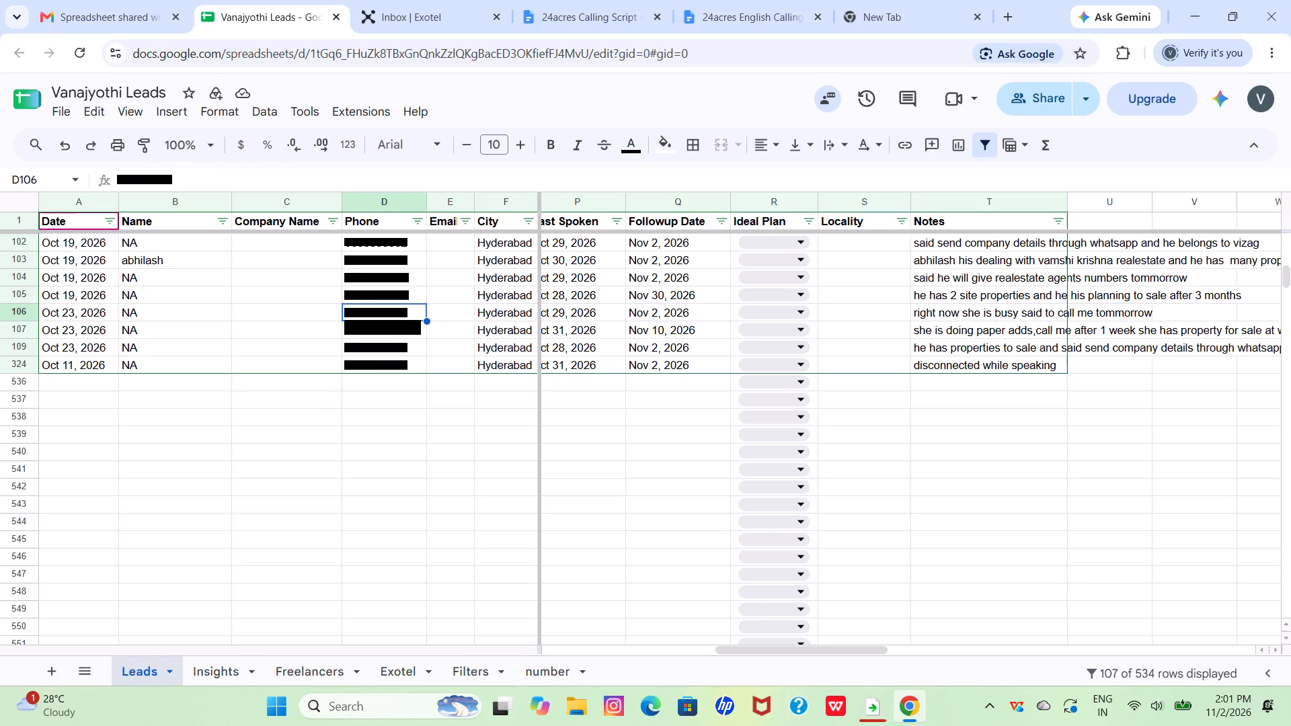
{"action": "key", "text": "ctrl+c"}
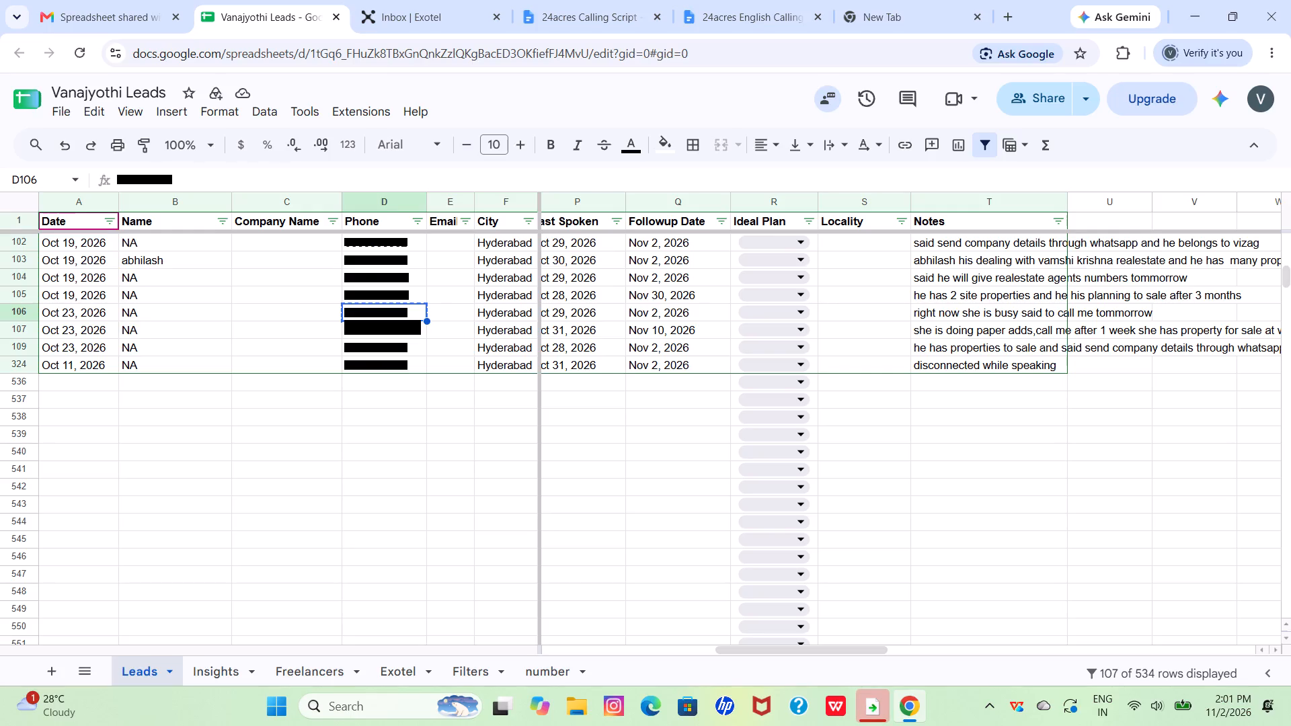
{"action": "scroll", "coordinate": [412, 321], "scroll_direction": "left", "scroll_amount": 4}
{"action": "scroll", "coordinate": [412, 321], "scroll_direction": "right", "scroll_amount": 6}
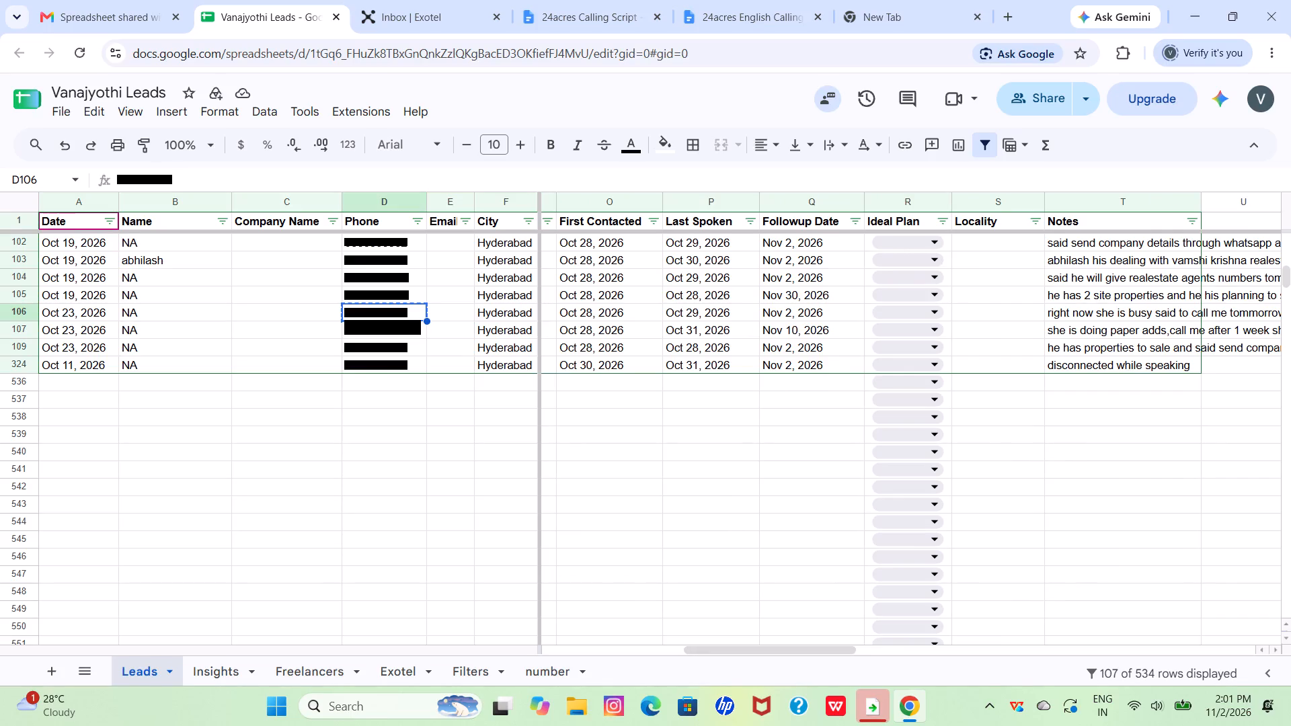
{"action": "left_click", "coordinate": [790, 314]}
{"action": "scroll", "coordinate": [790, 314], "scroll_direction": "left", "scroll_amount": 4}
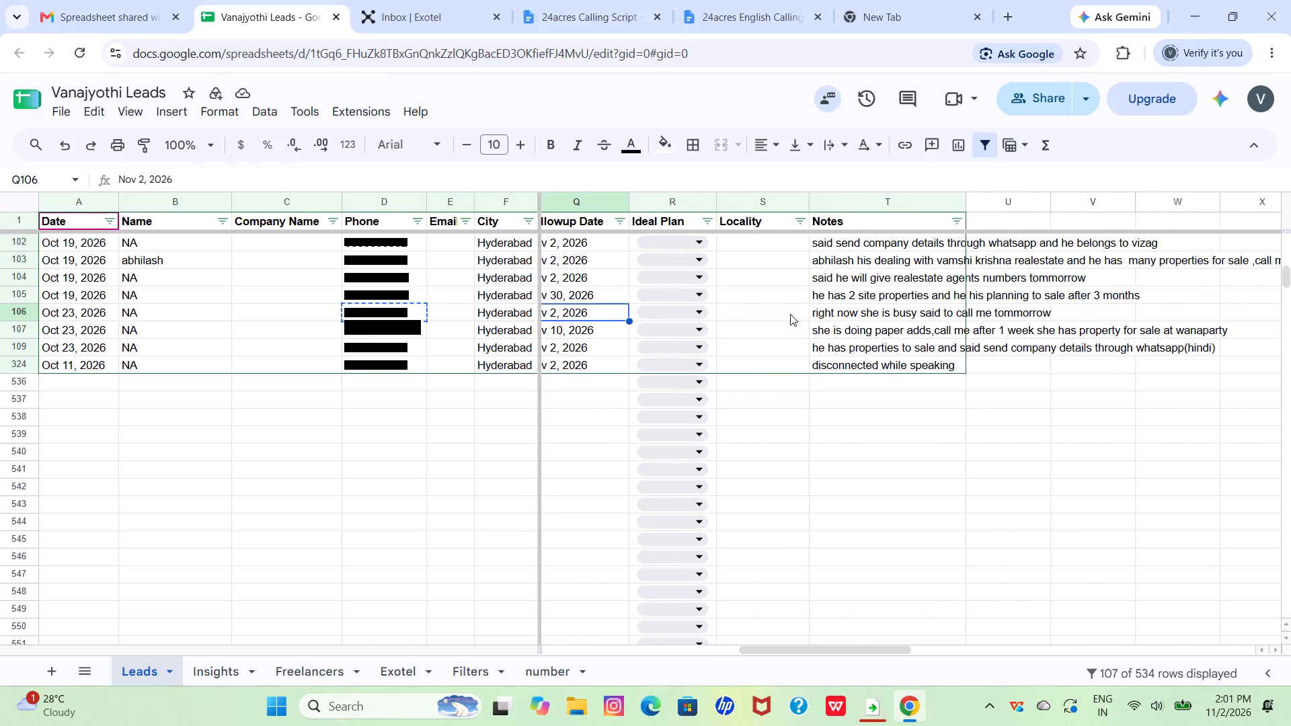
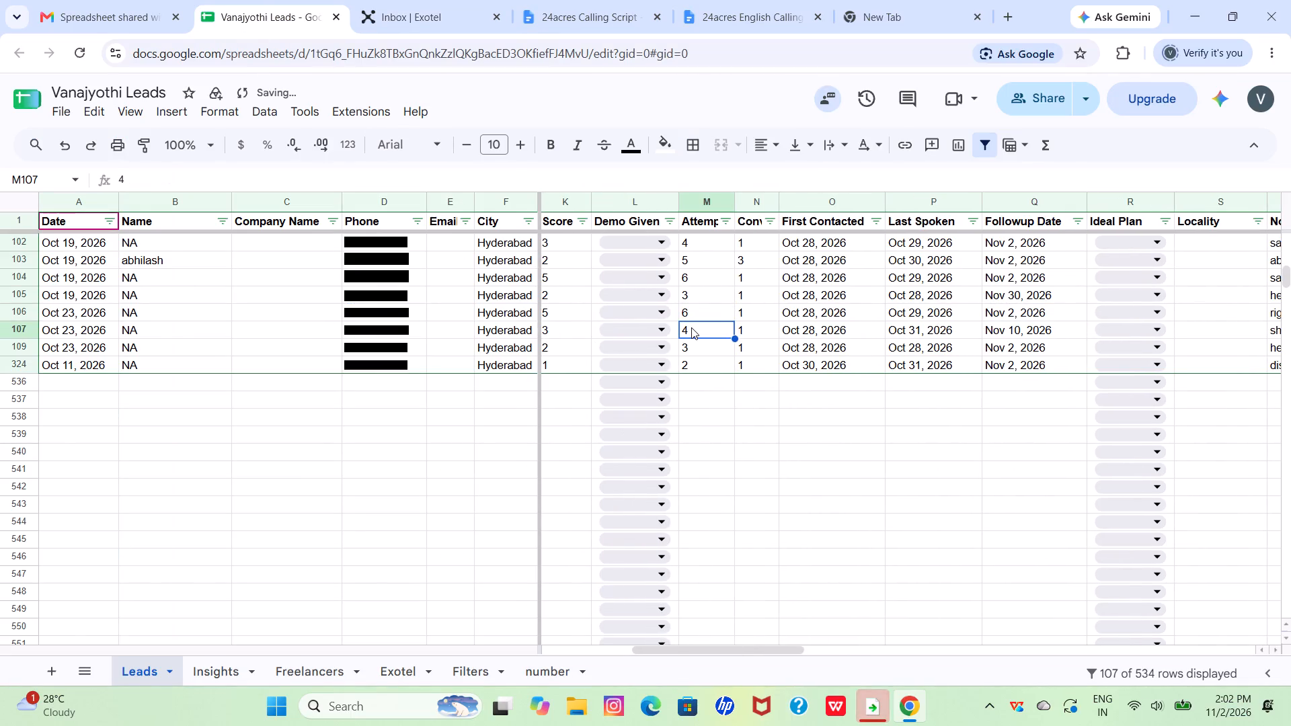
Review the contact dates, follow-up date and notes of the lead in row 109, and the notes of the lead in row 324.
{"action": "scroll", "coordinate": [691, 327], "scroll_direction": "left", "scroll_amount": 2}
{"action": "scroll", "coordinate": [691, 327], "scroll_direction": "down", "scroll_amount": 1}
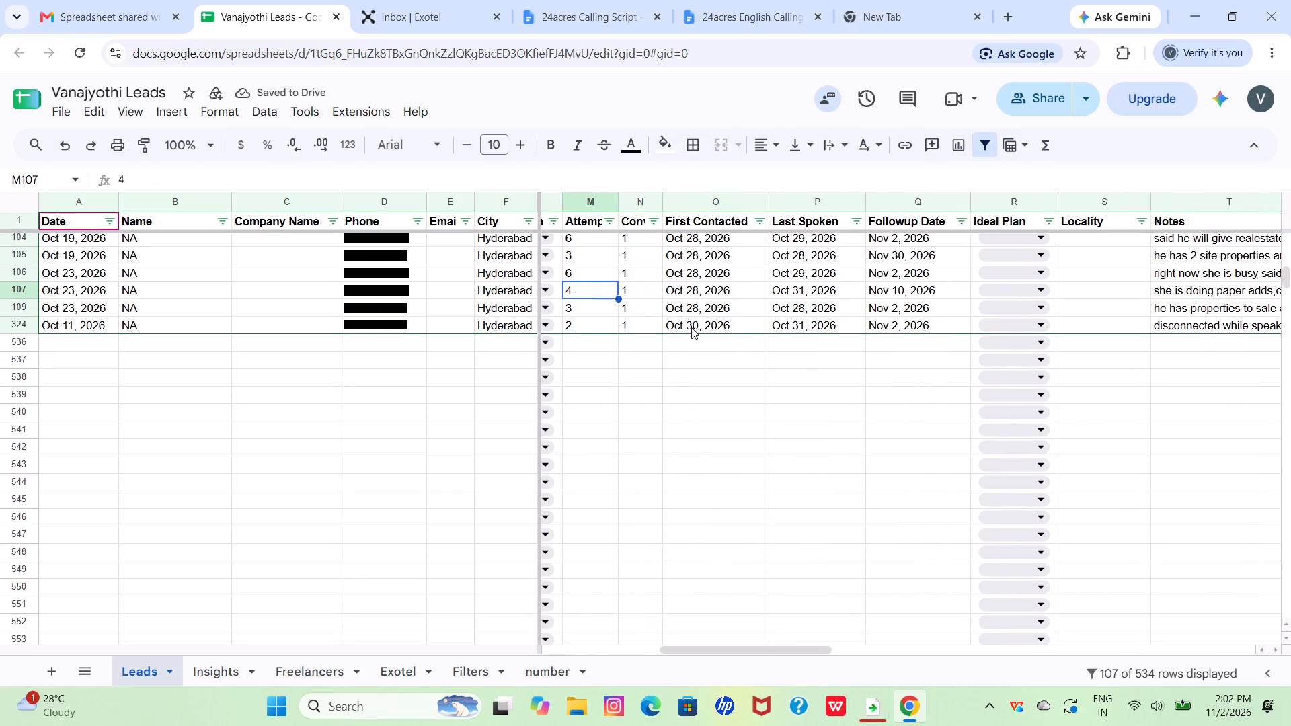
{"action": "left_click", "coordinate": [696, 310]}
{"action": "scroll", "coordinate": [696, 310], "scroll_direction": "left", "scroll_amount": 1}
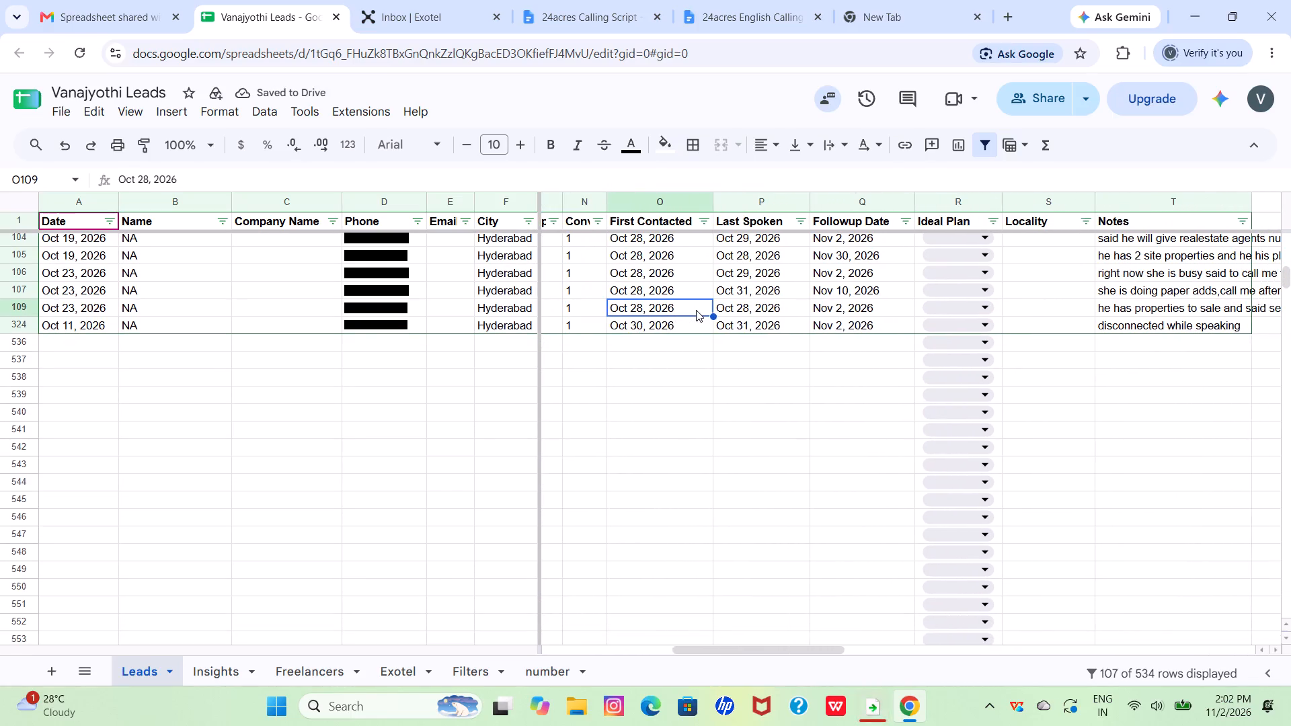
{"action": "scroll", "coordinate": [696, 310], "scroll_direction": "left", "scroll_amount": 2}
{"action": "scroll", "coordinate": [696, 310], "scroll_direction": "right", "scroll_amount": 4}
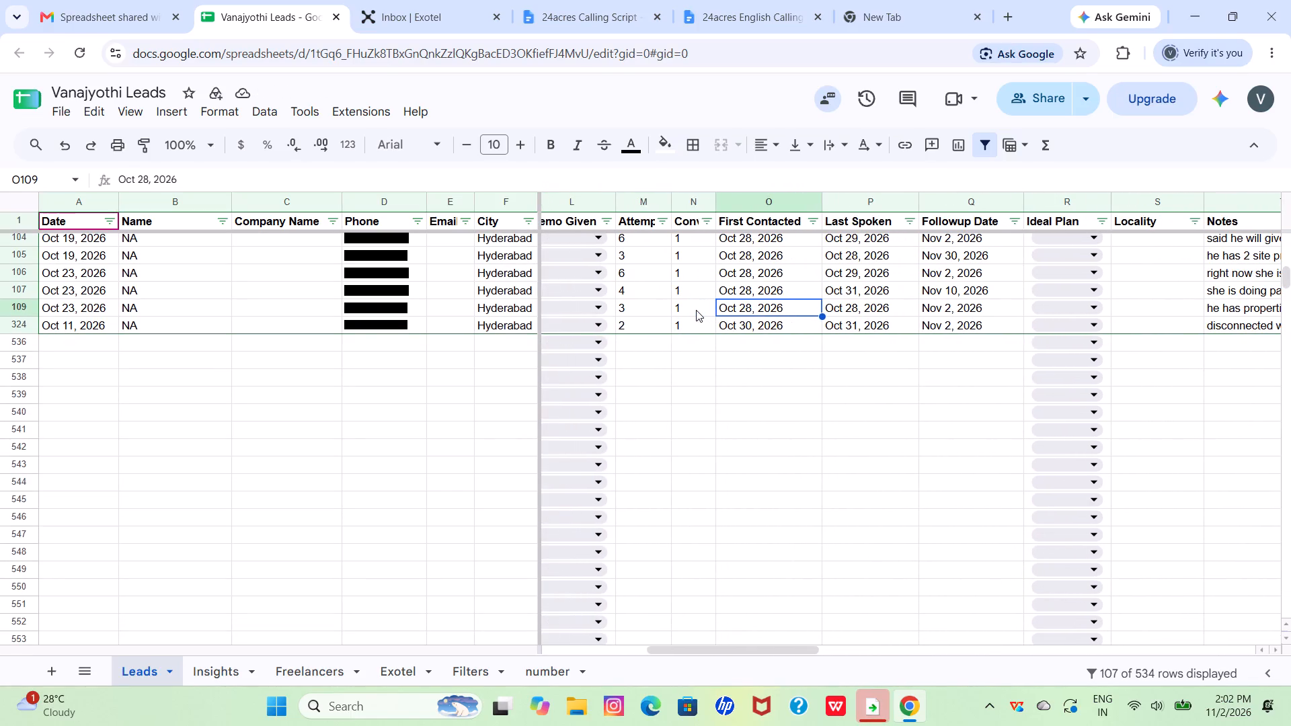
{"action": "scroll", "coordinate": [696, 310], "scroll_direction": "left", "scroll_amount": 2}
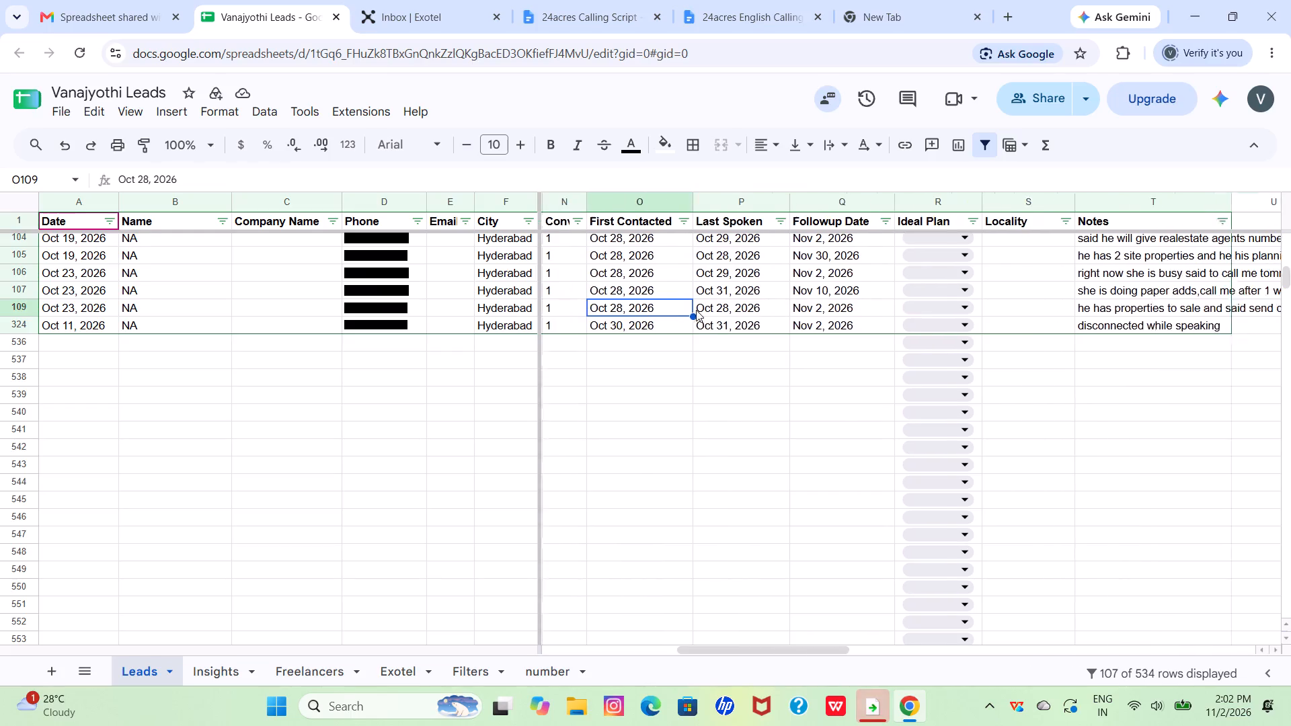
{"action": "scroll", "coordinate": [696, 310], "scroll_direction": "left", "scroll_amount": 3}
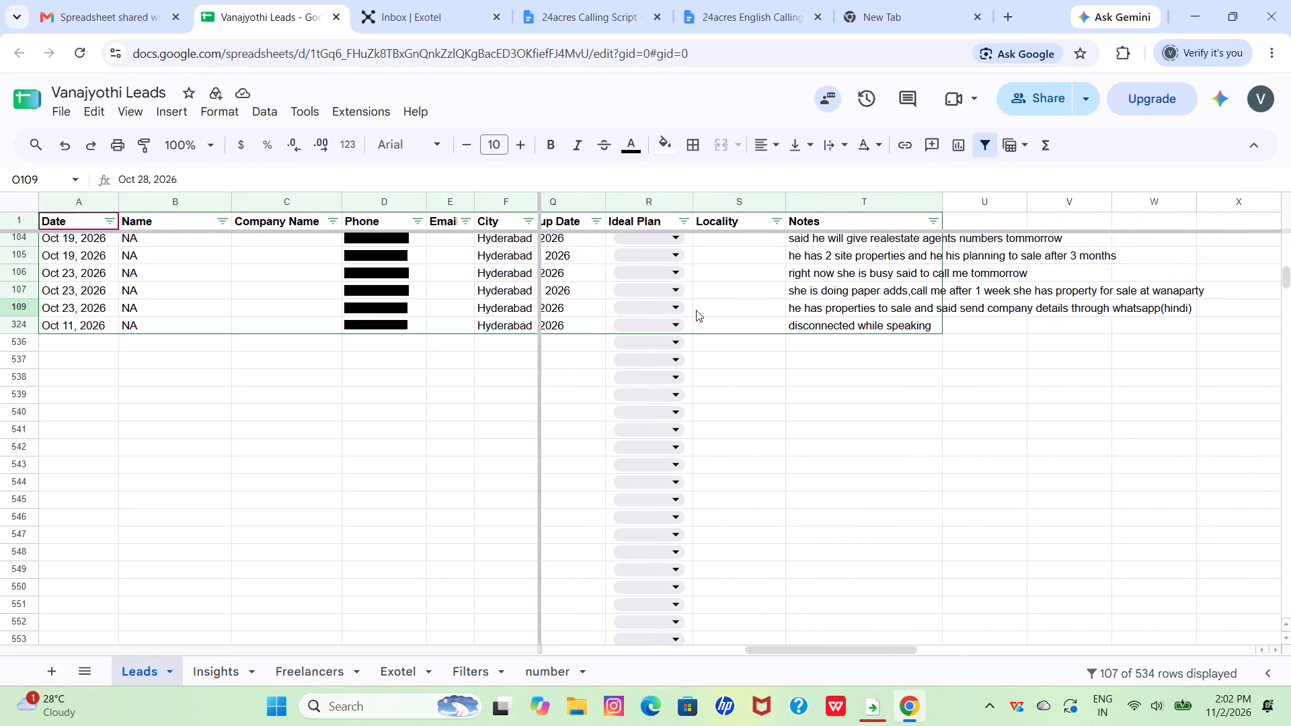
{"action": "scroll", "coordinate": [696, 310], "scroll_direction": "right", "scroll_amount": 4}
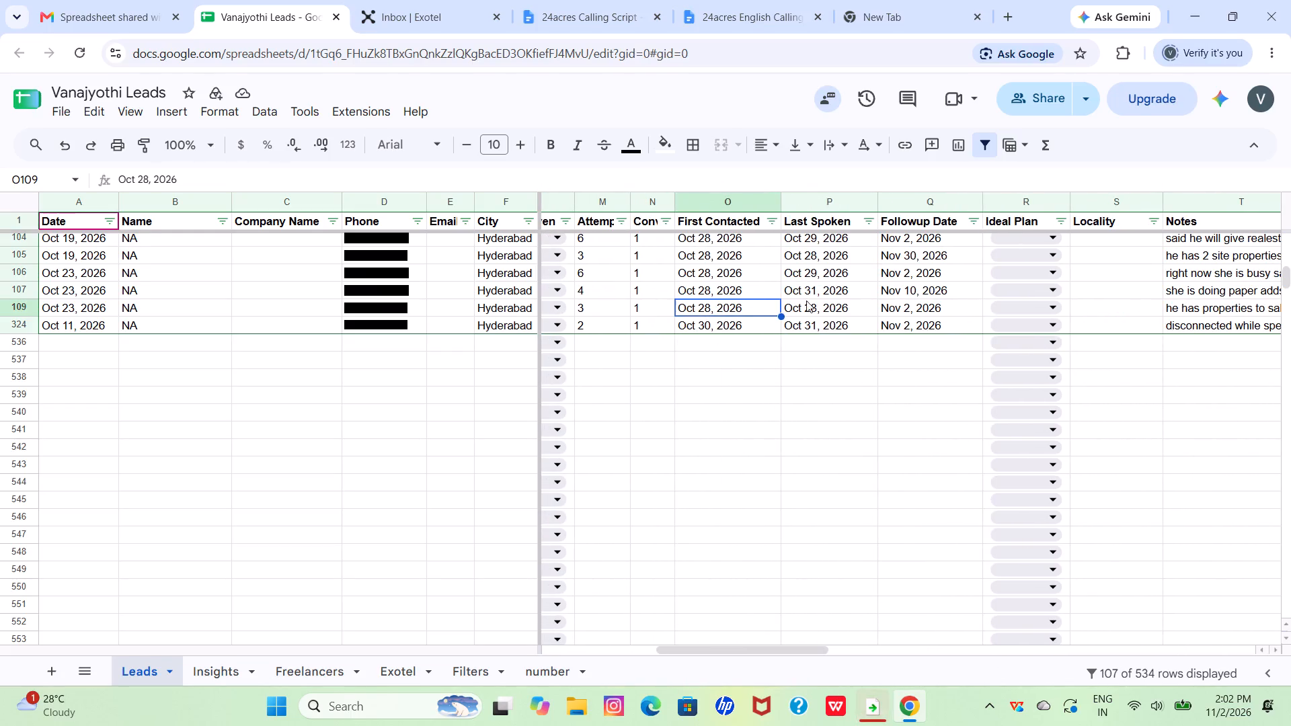
{"action": "left_click", "coordinate": [824, 305]}
{"action": "left_click", "coordinate": [908, 307]}
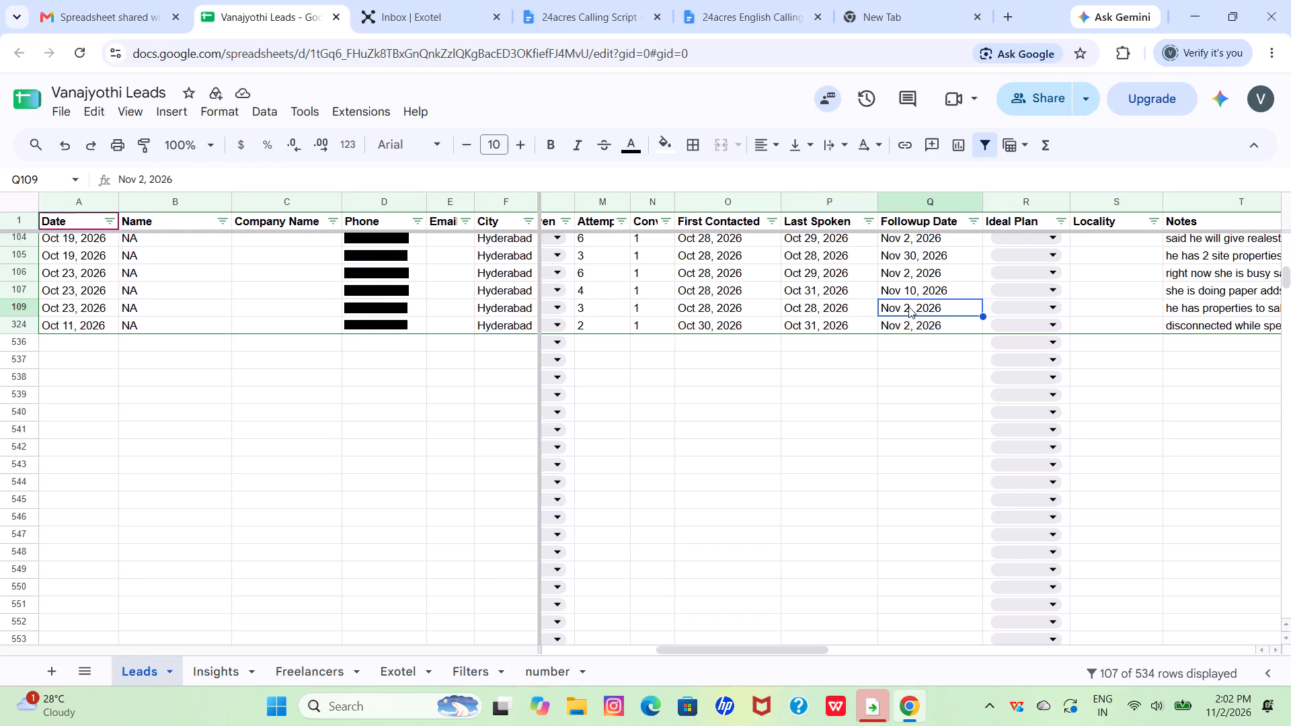
{"action": "scroll", "coordinate": [908, 307], "scroll_direction": "left", "scroll_amount": 4}
{"action": "left_click", "coordinate": [908, 307]}
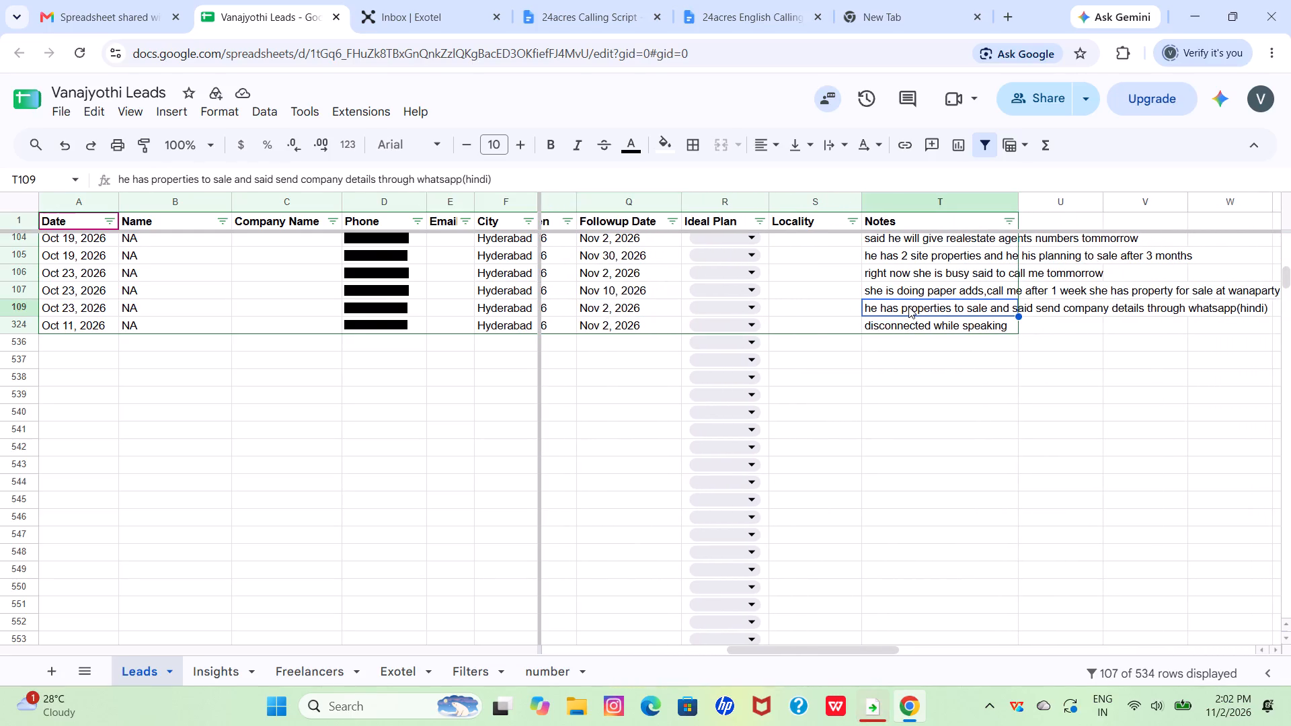
{"action": "left_click", "coordinate": [893, 330]}
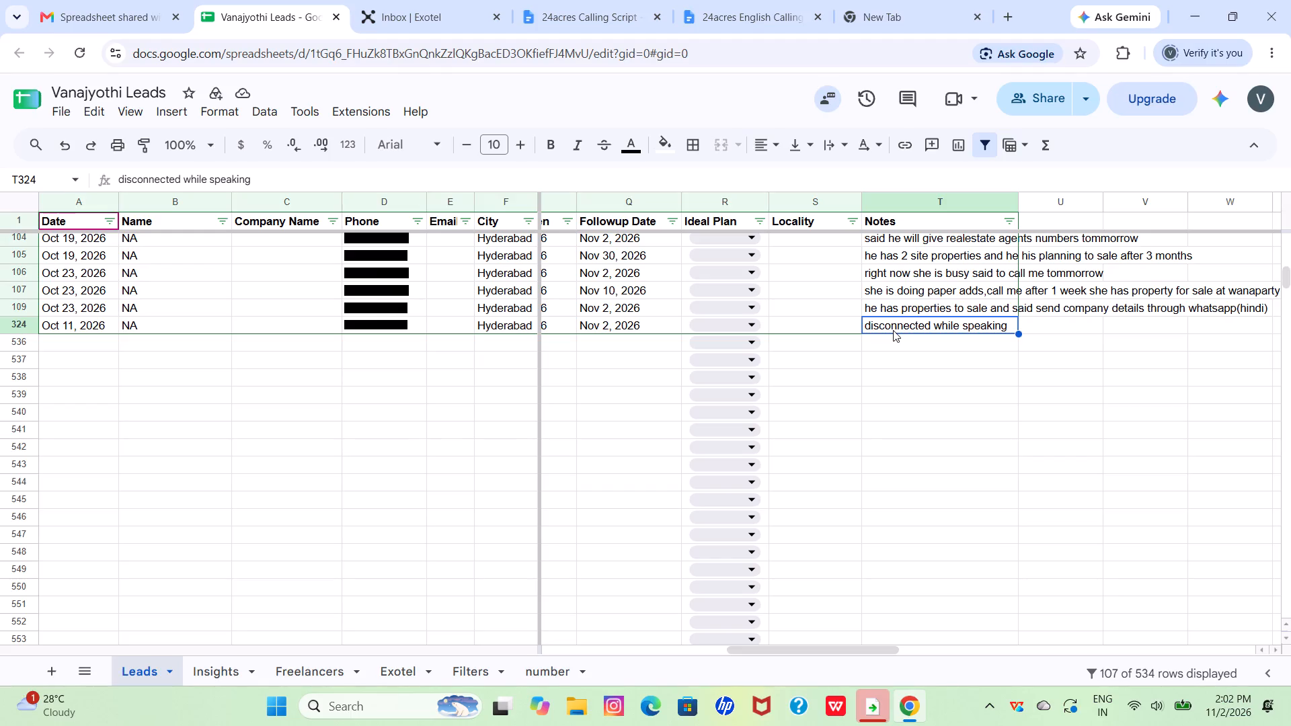
{"action": "left_click", "coordinate": [882, 315]}
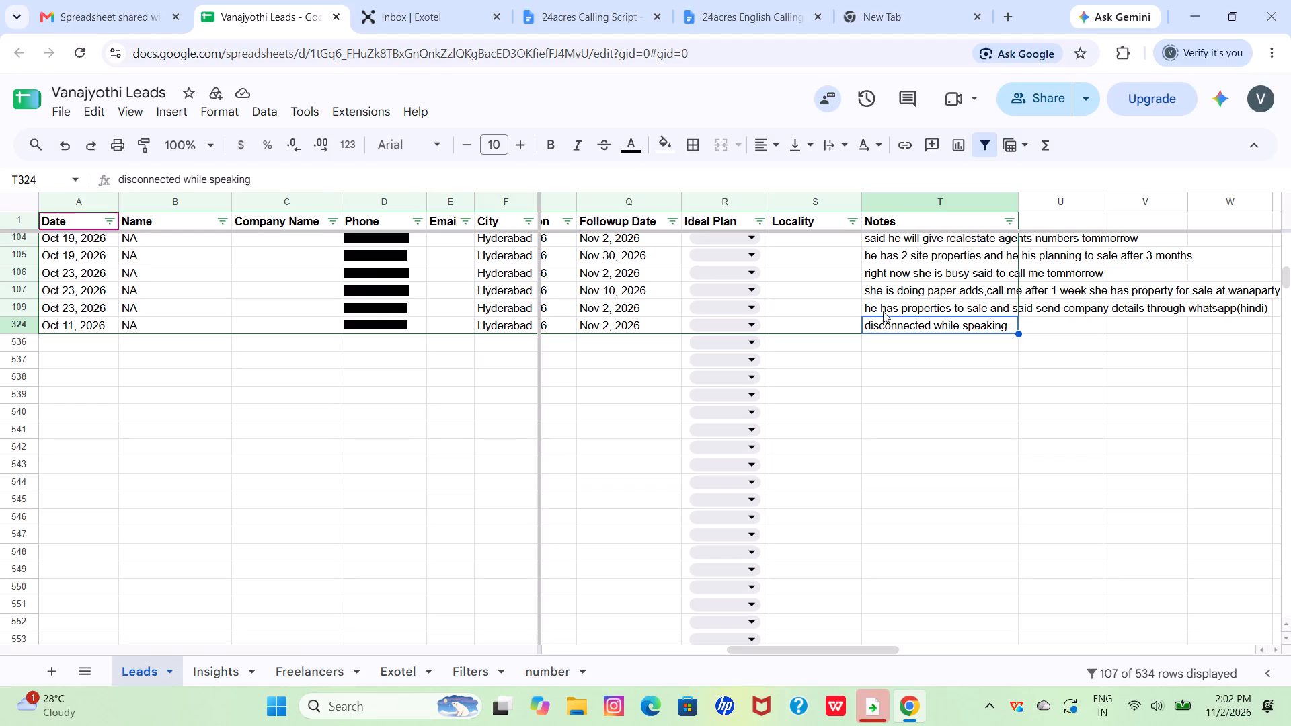
{"action": "left_click", "coordinate": [884, 311]}
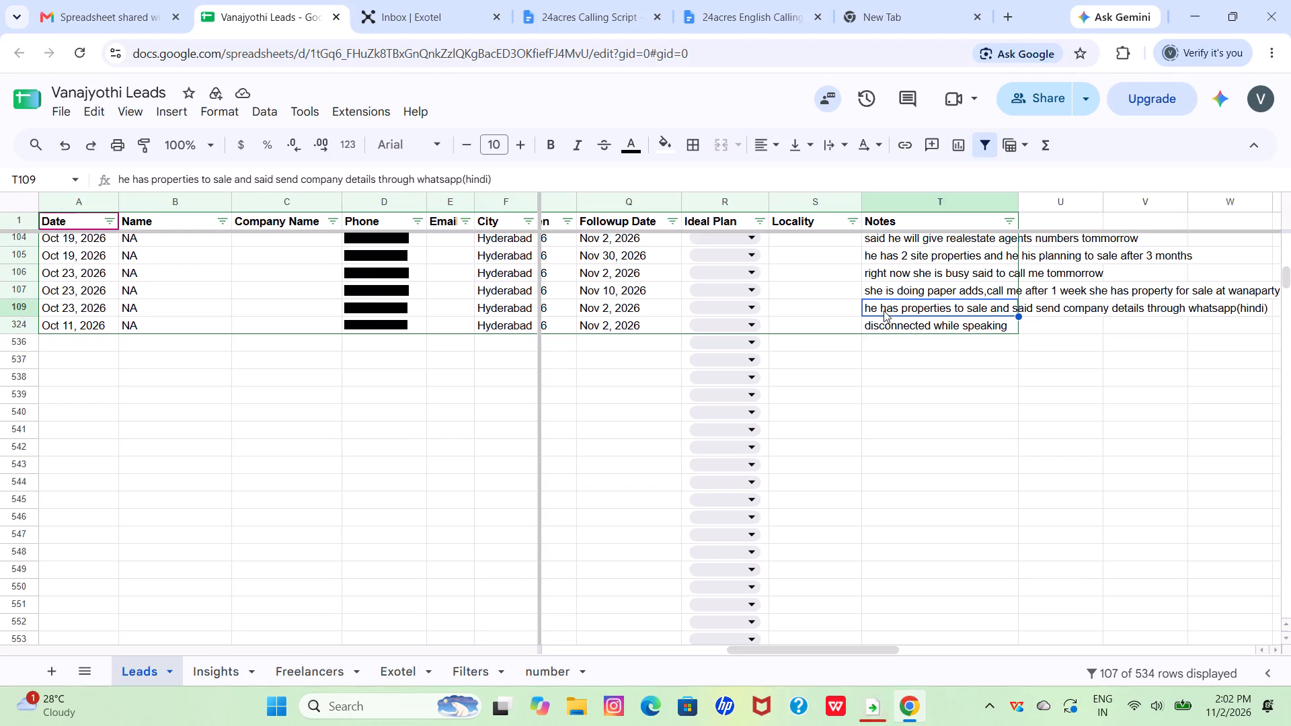
{"action": "scroll", "coordinate": [884, 311], "scroll_direction": "right", "scroll_amount": 5}
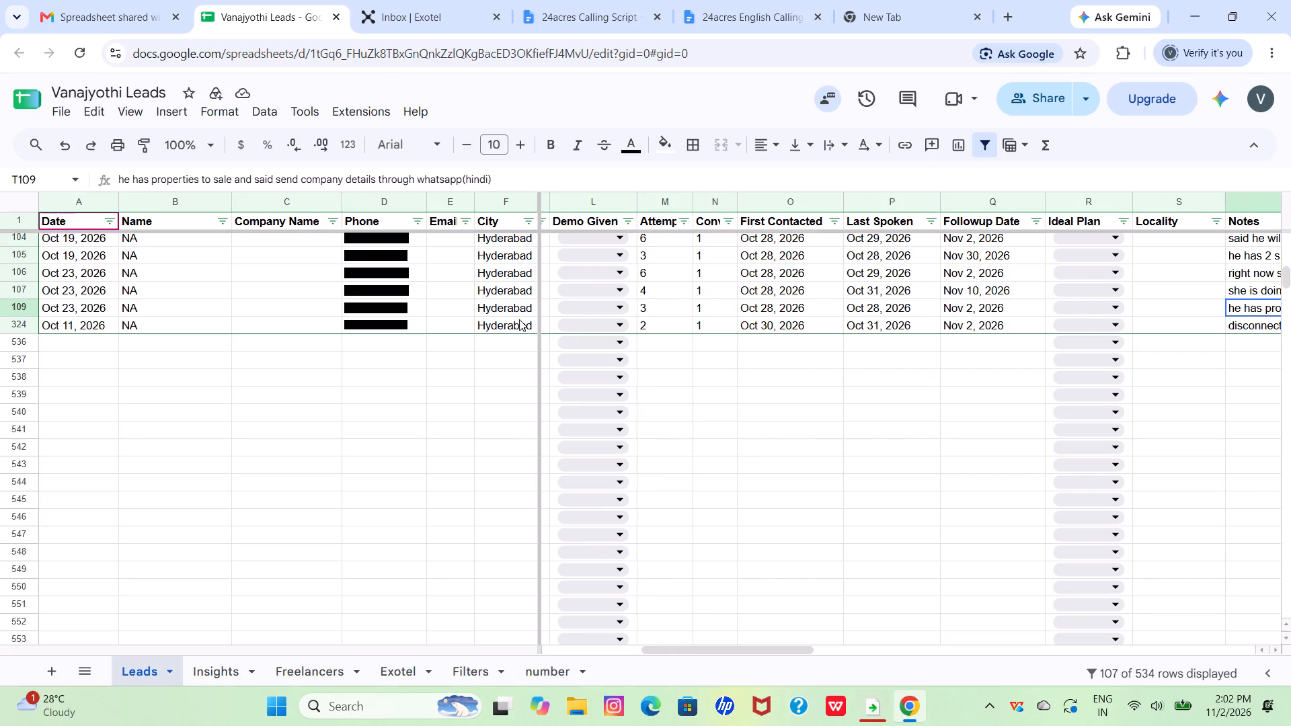
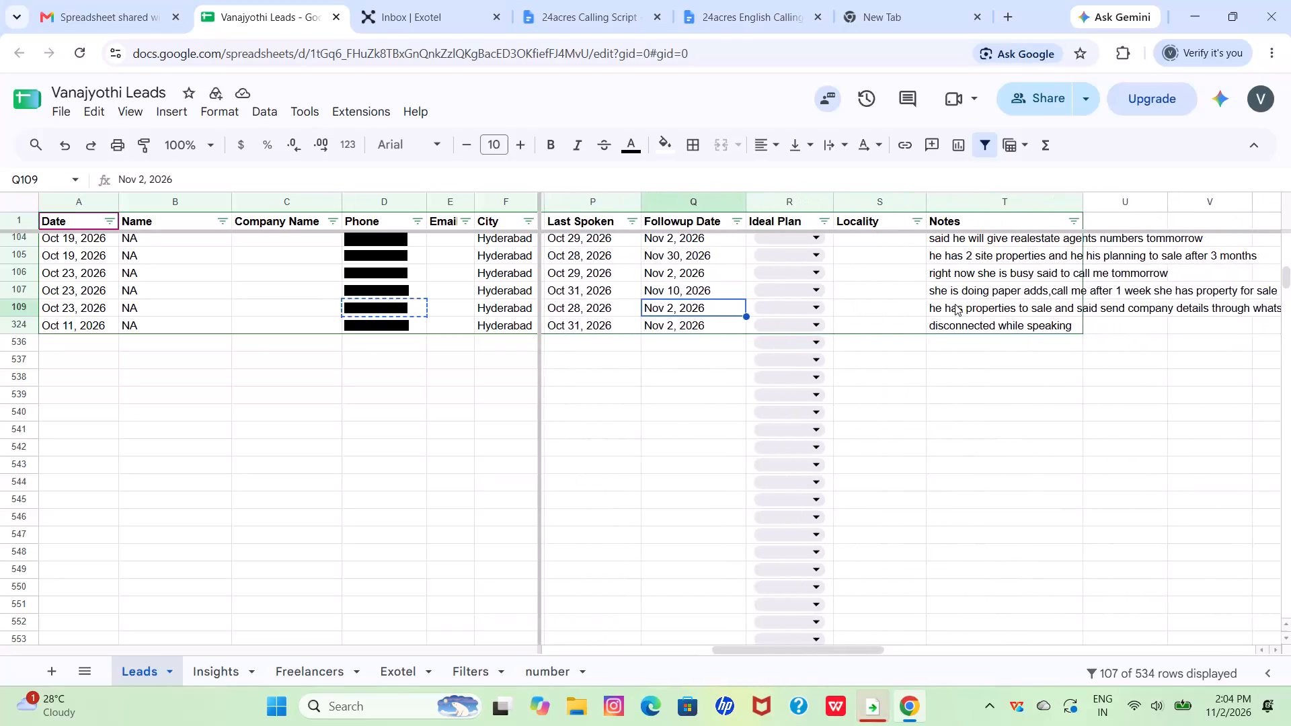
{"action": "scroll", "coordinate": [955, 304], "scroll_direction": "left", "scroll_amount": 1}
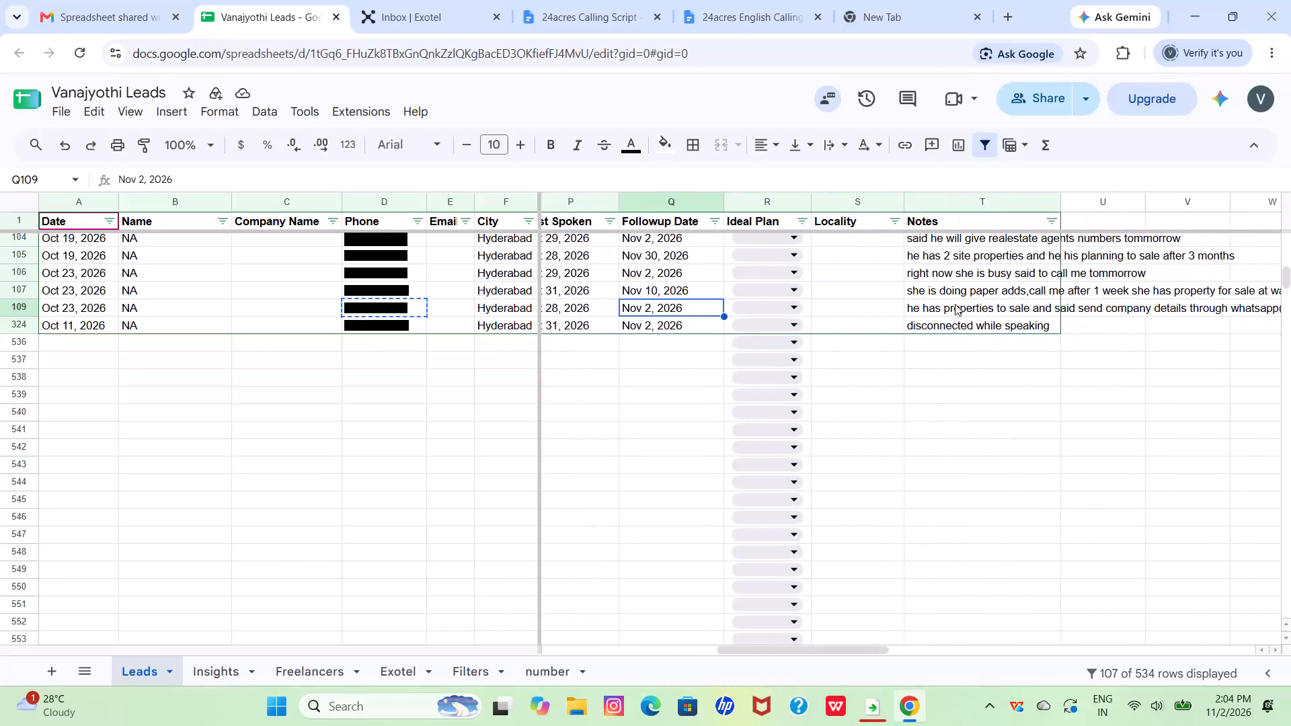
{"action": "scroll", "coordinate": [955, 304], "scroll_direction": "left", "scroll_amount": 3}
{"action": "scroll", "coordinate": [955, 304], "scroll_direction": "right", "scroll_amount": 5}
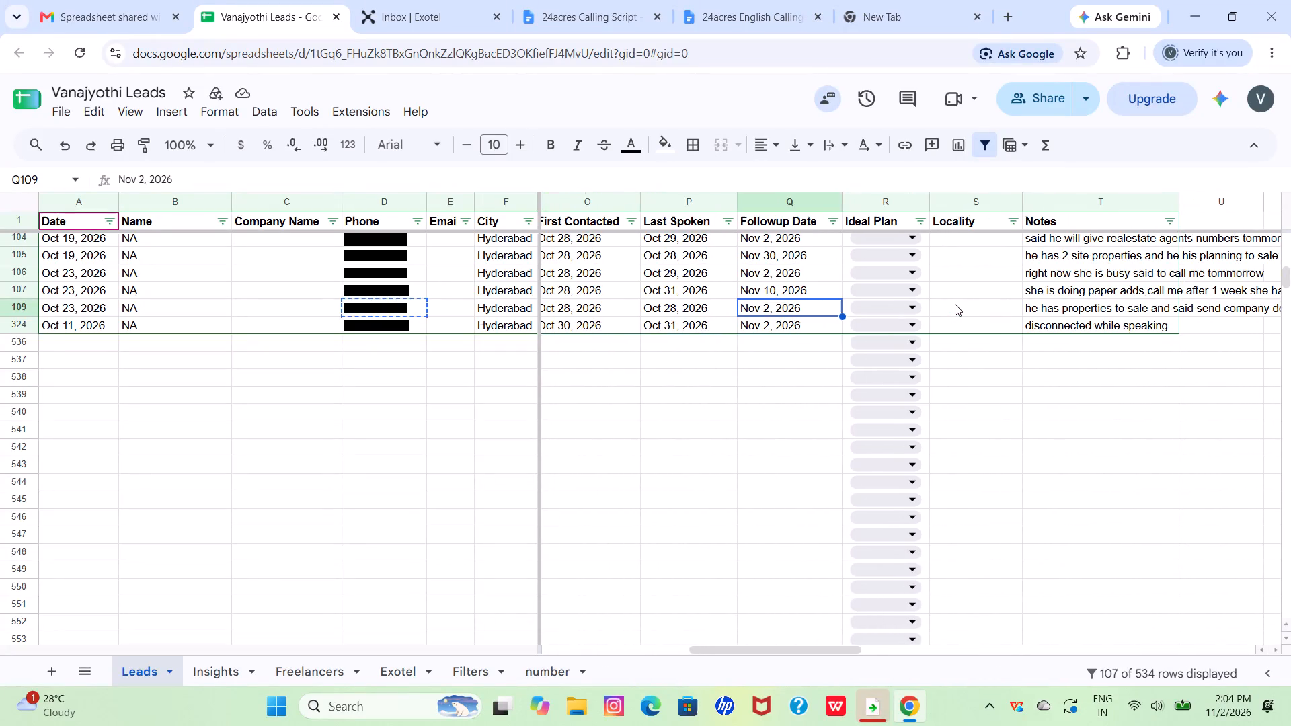
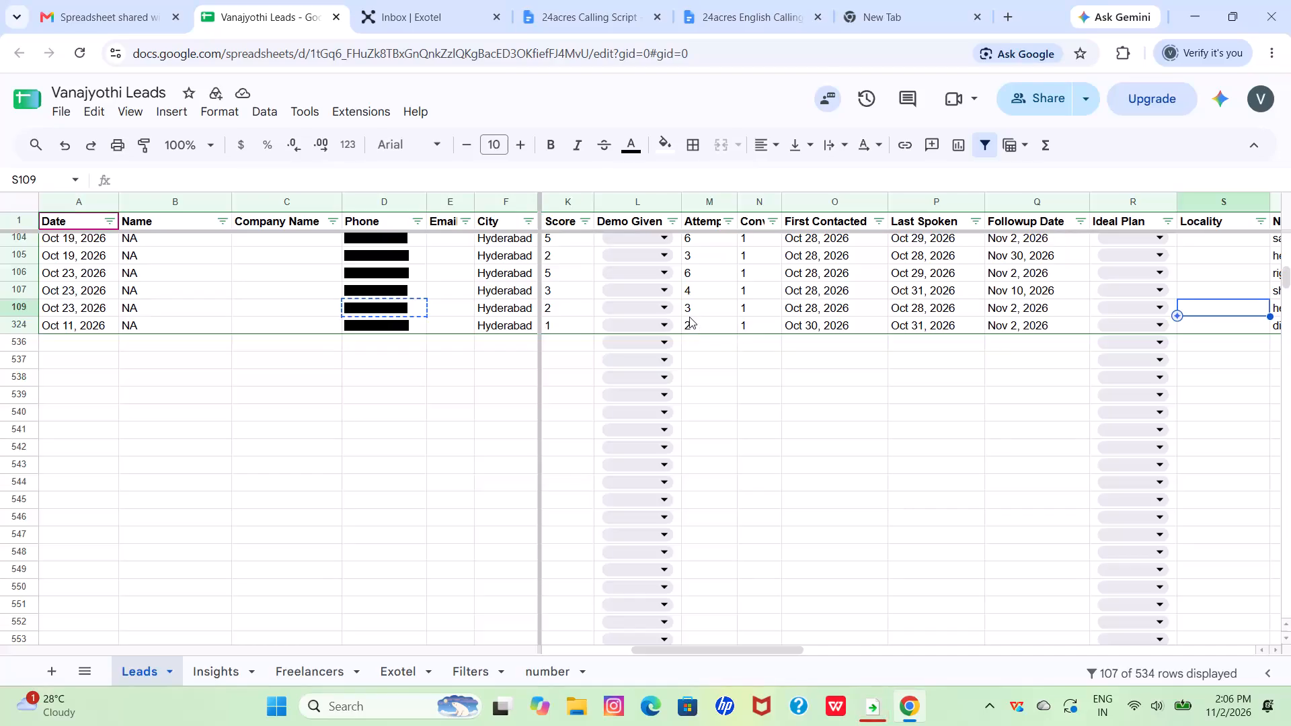
In row 109, set the lead's attempts count to 5 and the Conv count to 2.
{"action": "left_click", "coordinate": [701, 303]}
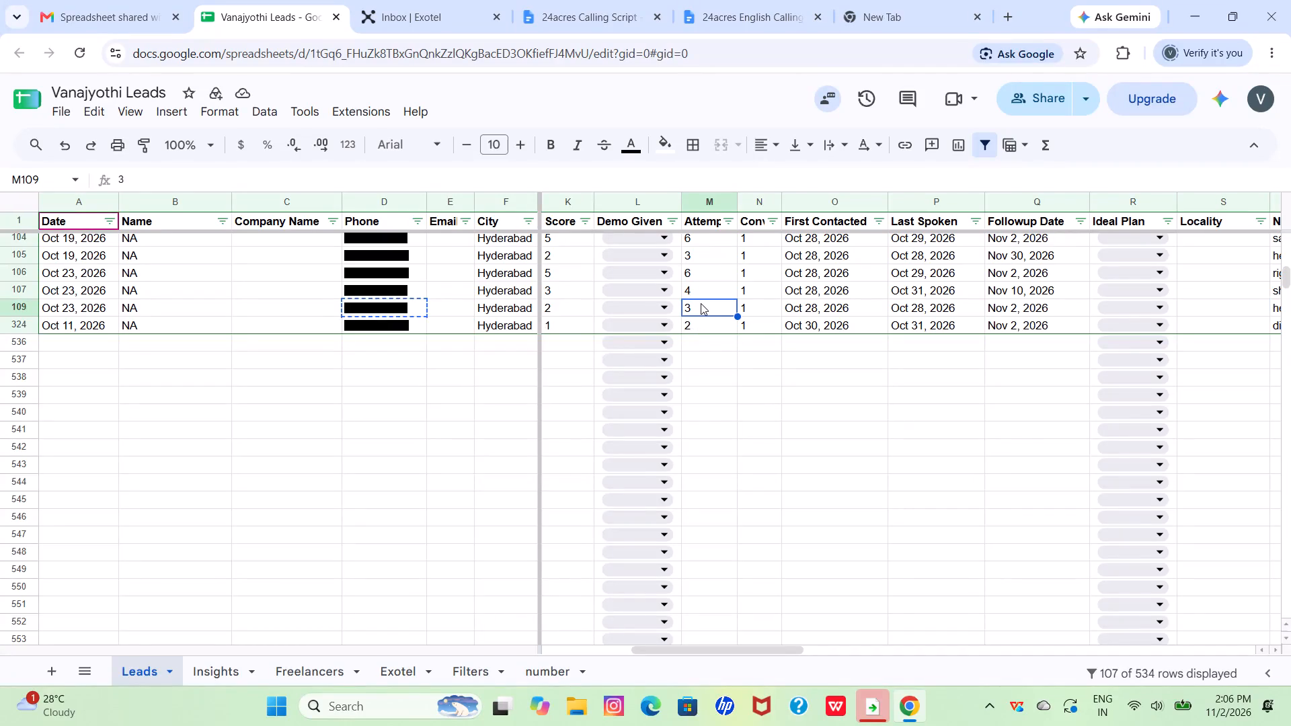
{"action": "key", "text": "5"}
{"action": "left_click", "coordinate": [744, 307]}
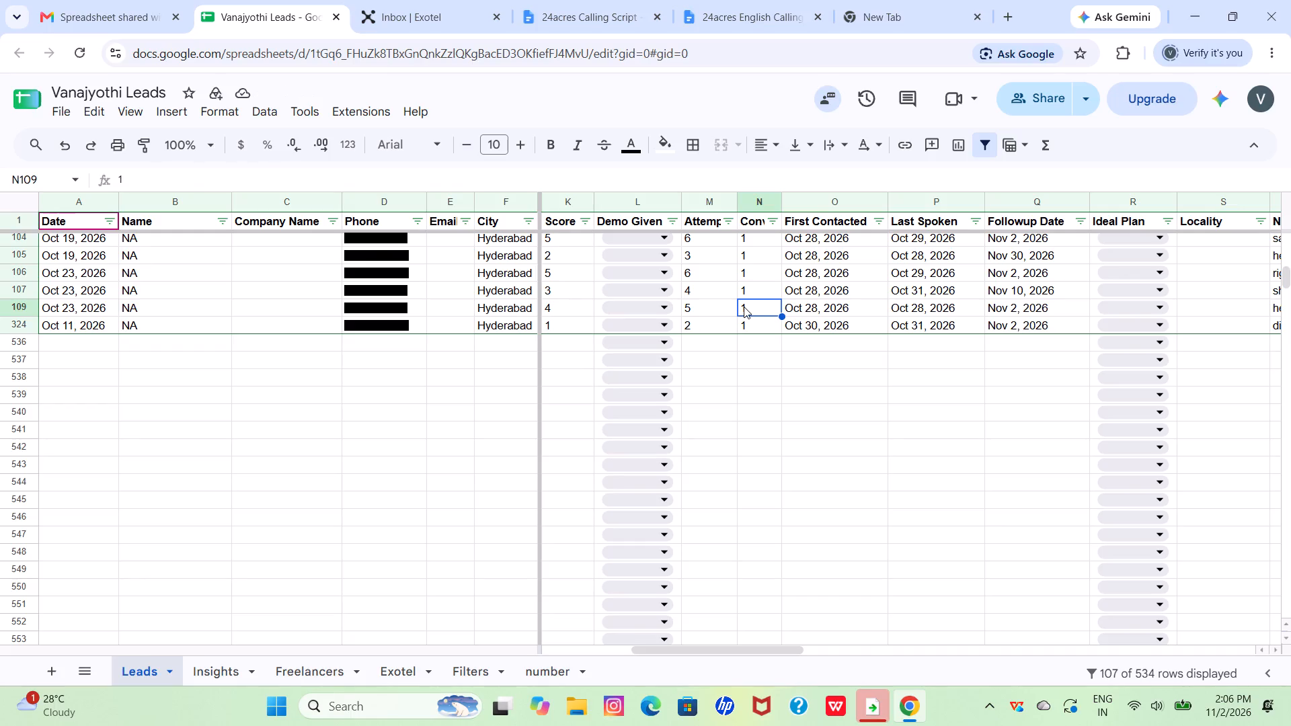
{"action": "left_click", "coordinate": [697, 325]}
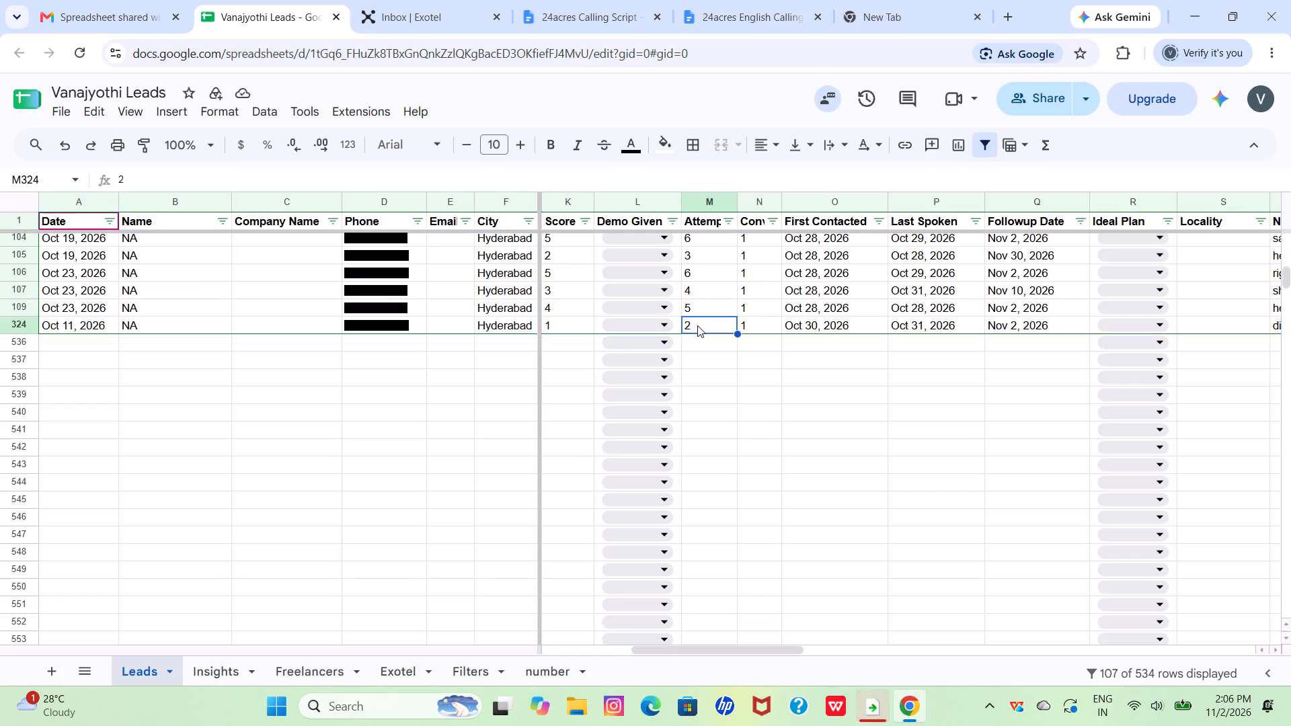
{"action": "left_click", "coordinate": [758, 307]}
{"action": "key", "text": "2"}
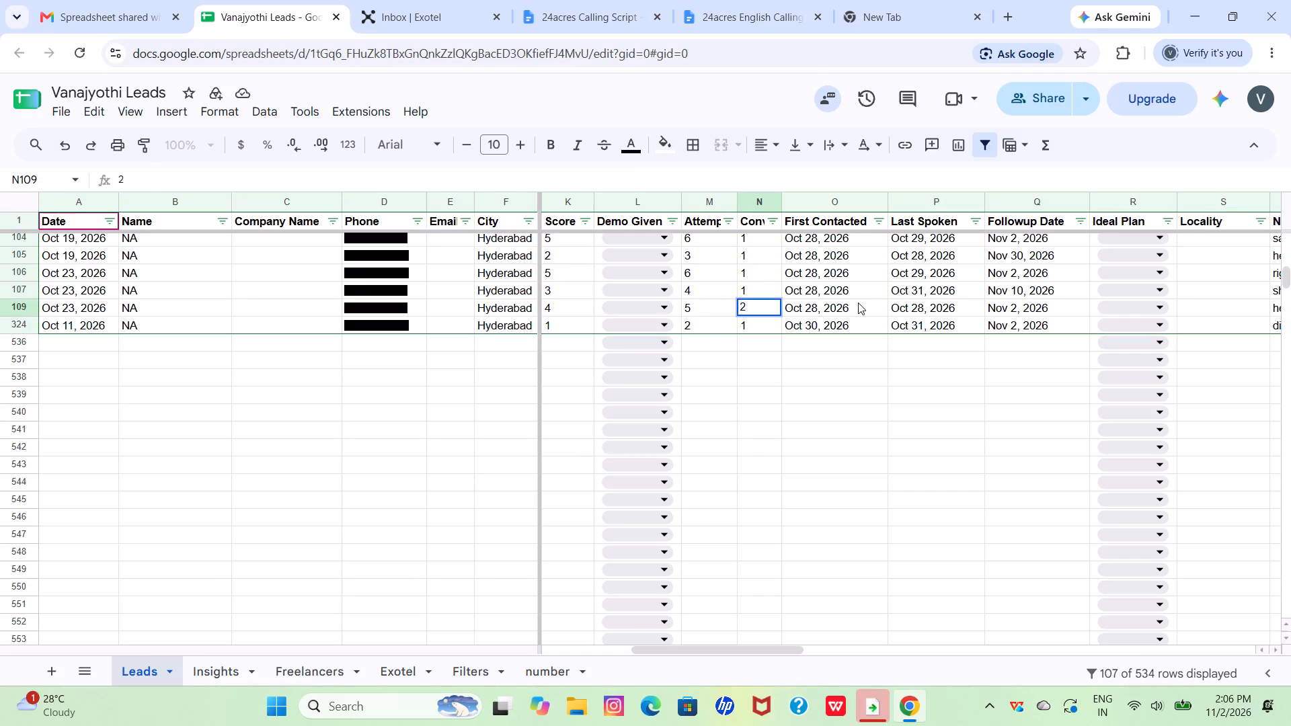
{"action": "left_click", "coordinate": [851, 306]}
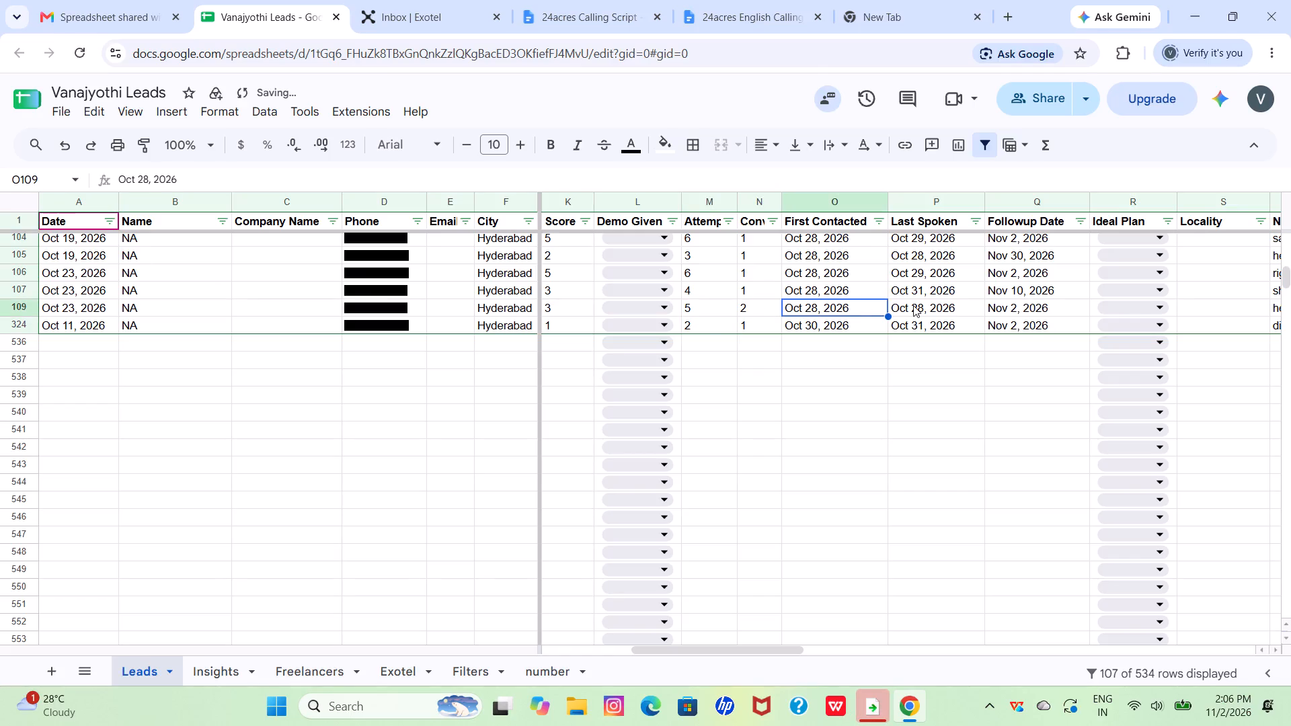
Set the Last Spoken date of the row 109 lead to Nov 2, 2026.
{"action": "double_click", "coordinate": [913, 305]}
{"action": "left_click", "coordinate": [886, 500]}
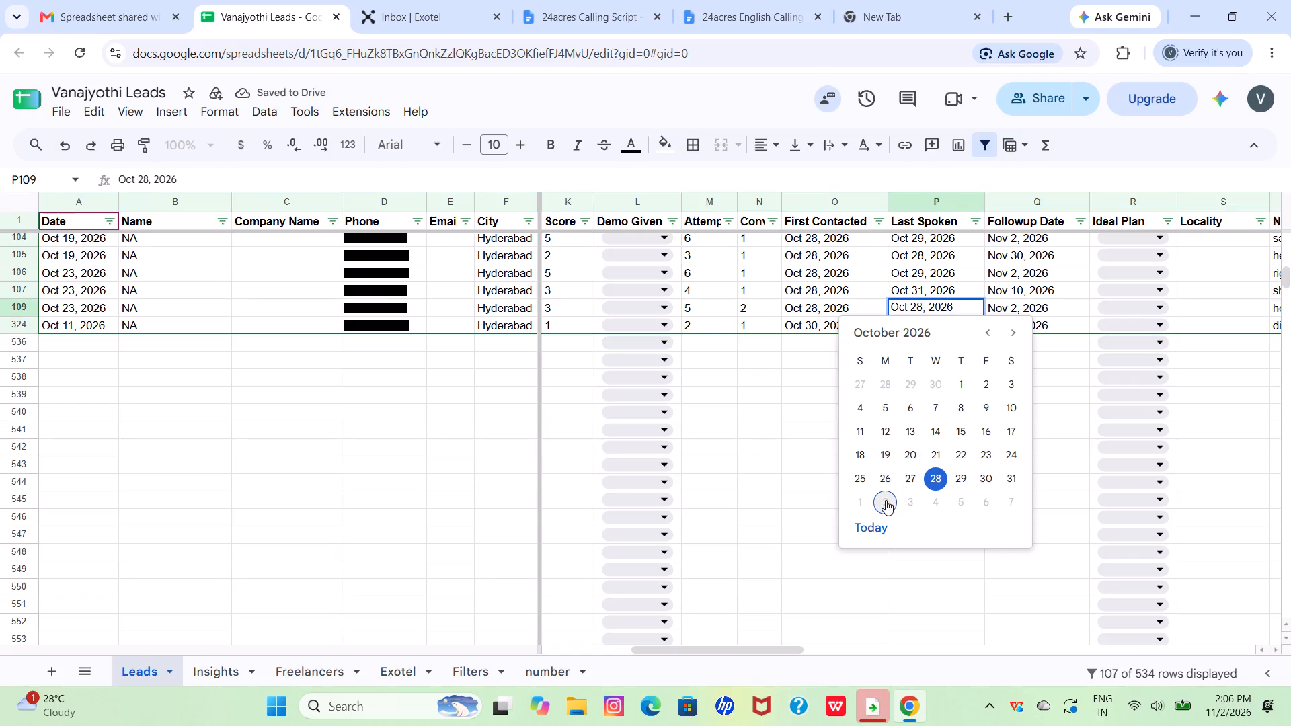
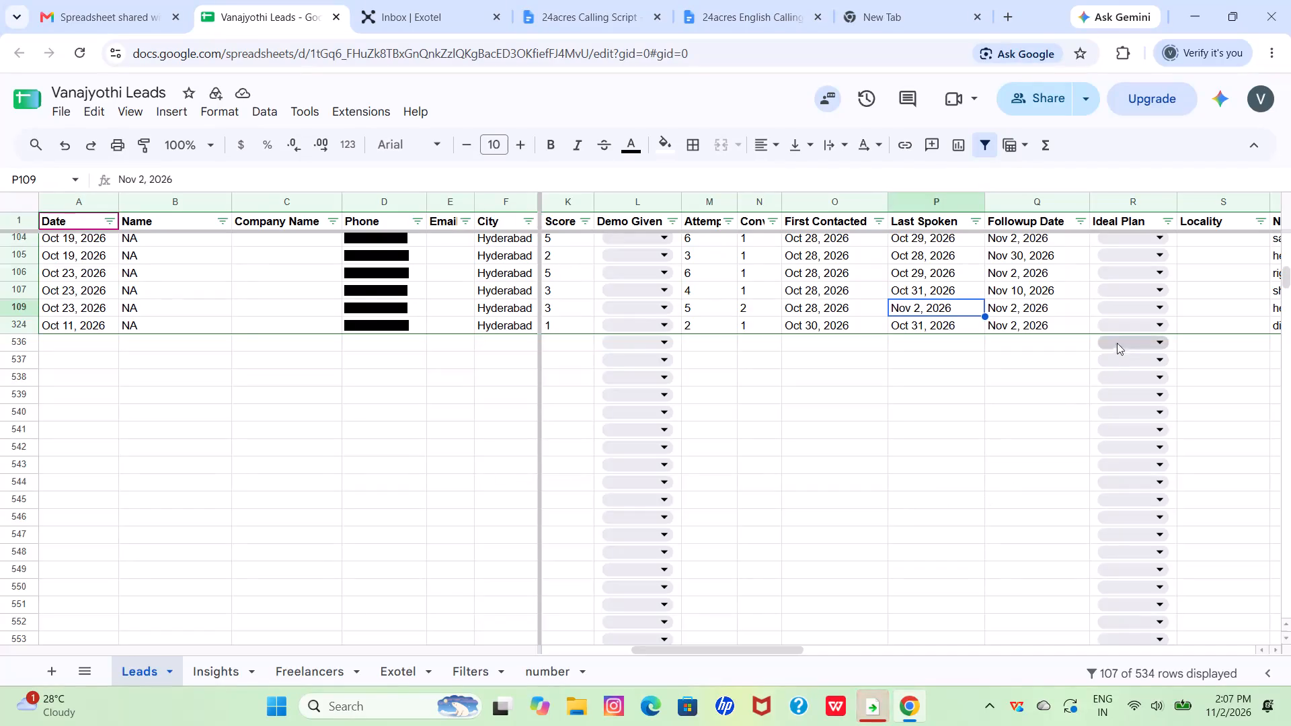
Review the Followup Date and Notes entries for the row 109 lead.
{"action": "left_click", "coordinate": [1028, 315]}
{"action": "scroll", "coordinate": [1028, 315], "scroll_direction": "left", "scroll_amount": 5}
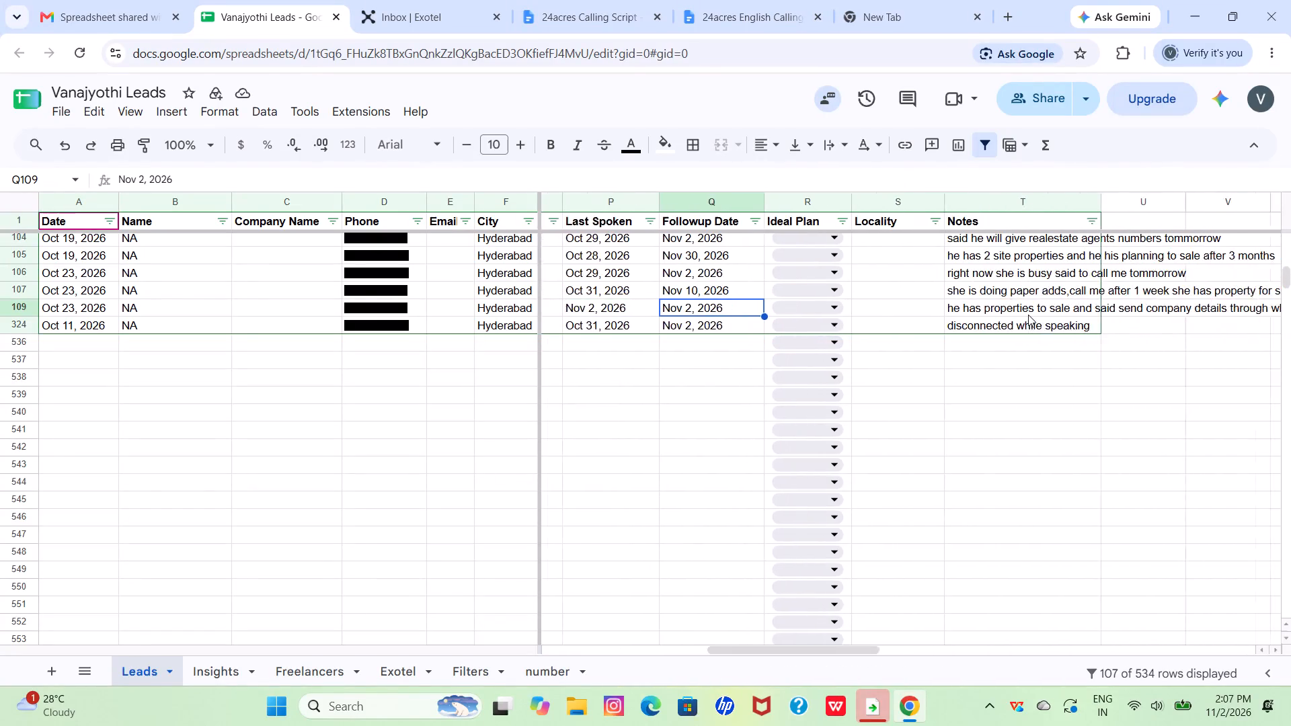
{"action": "scroll", "coordinate": [1028, 315], "scroll_direction": "right", "scroll_amount": 6}
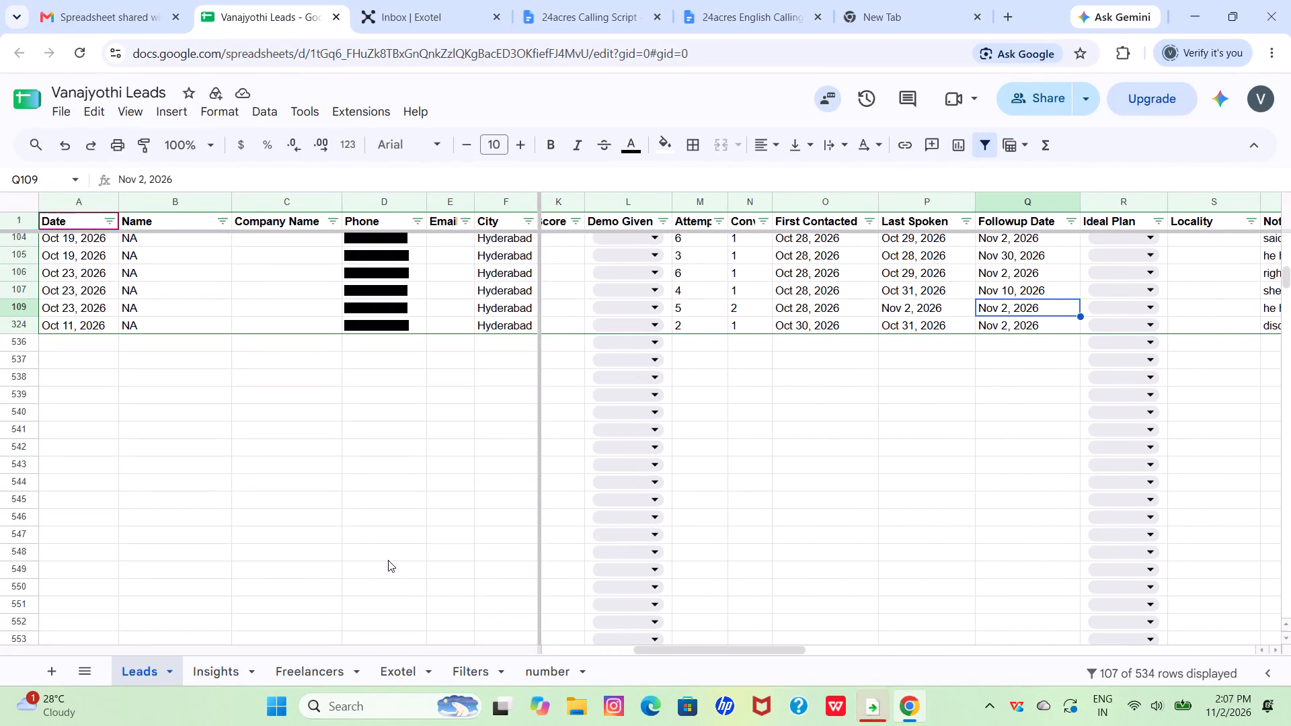
Bring up the Windows Start screen of installed apps and recent files.
{"action": "left_click", "coordinate": [295, 715]}
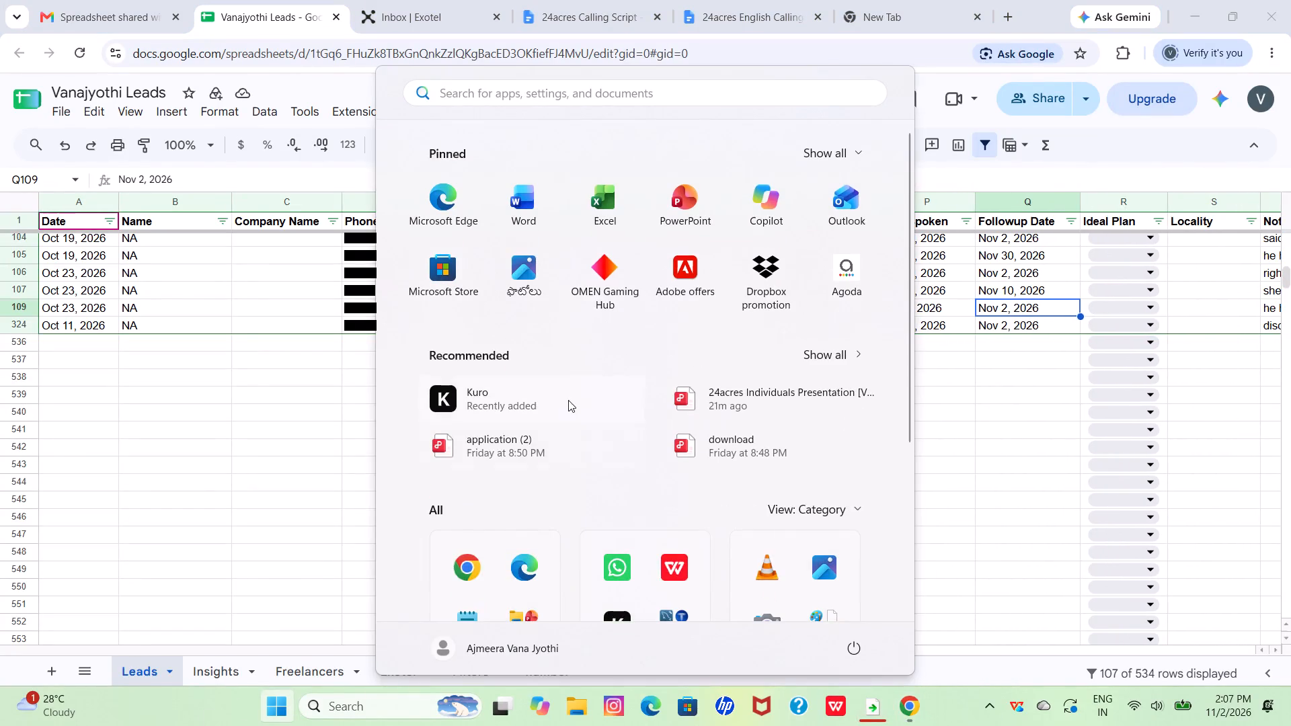
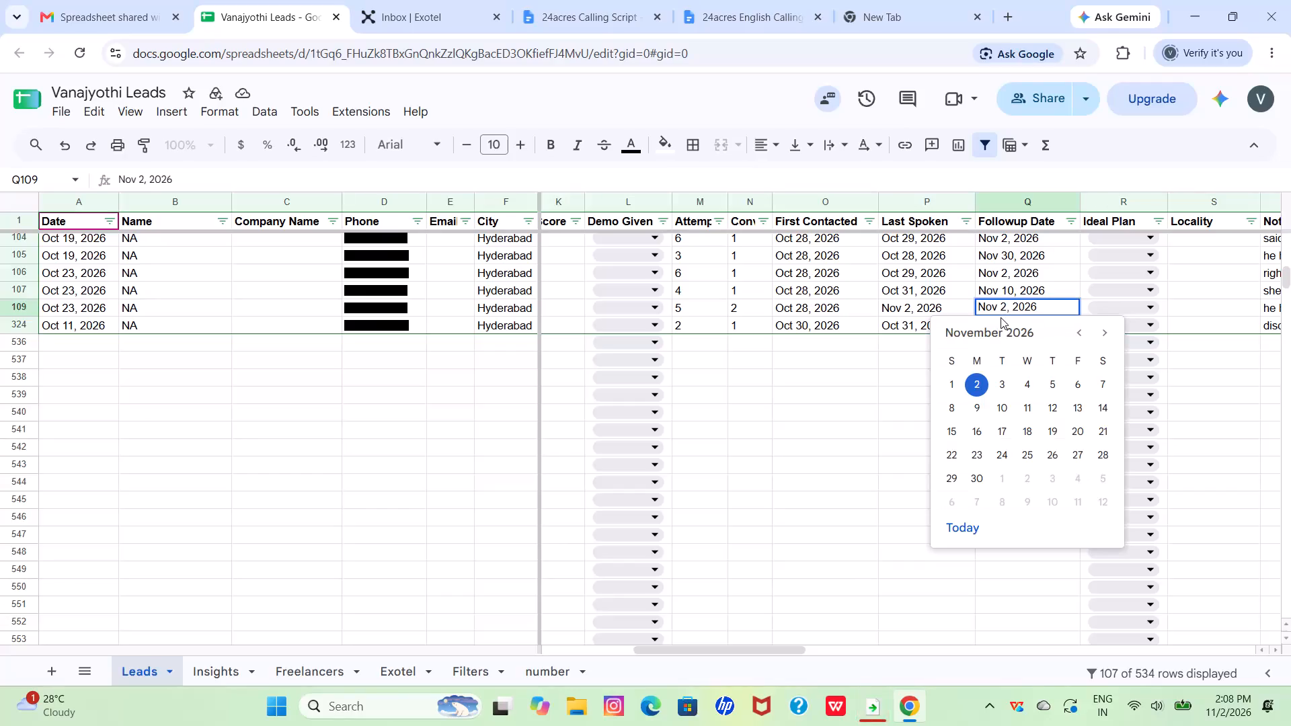
Set the Followup Date of the row 109 lead to Dec 1, 2026.
{"action": "left_click", "coordinate": [1013, 473]}
Go to the Followup Date of the row 324 lead and review that lead's notes, status and call details.
{"action": "scroll", "coordinate": [958, 473], "scroll_direction": "left", "scroll_amount": 2}
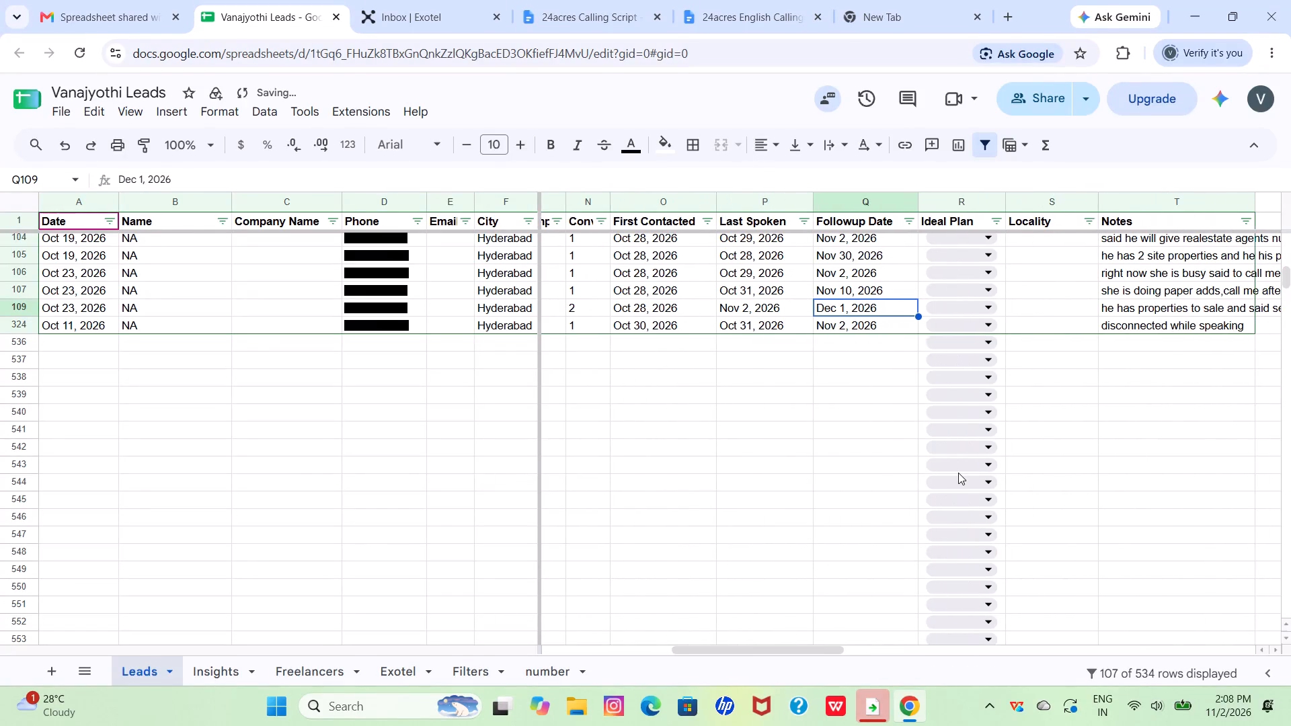
{"action": "left_click", "coordinate": [862, 325]}
{"action": "scroll", "coordinate": [862, 325], "scroll_direction": "right", "scroll_amount": 5}
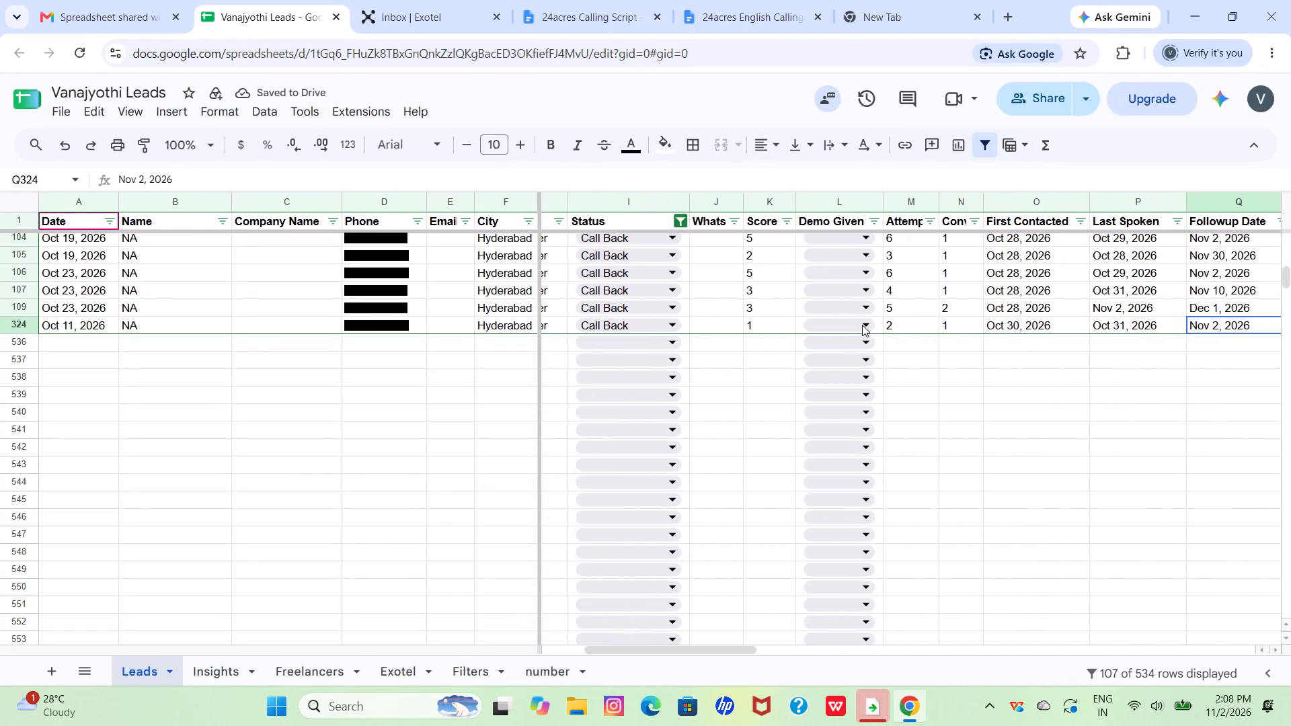
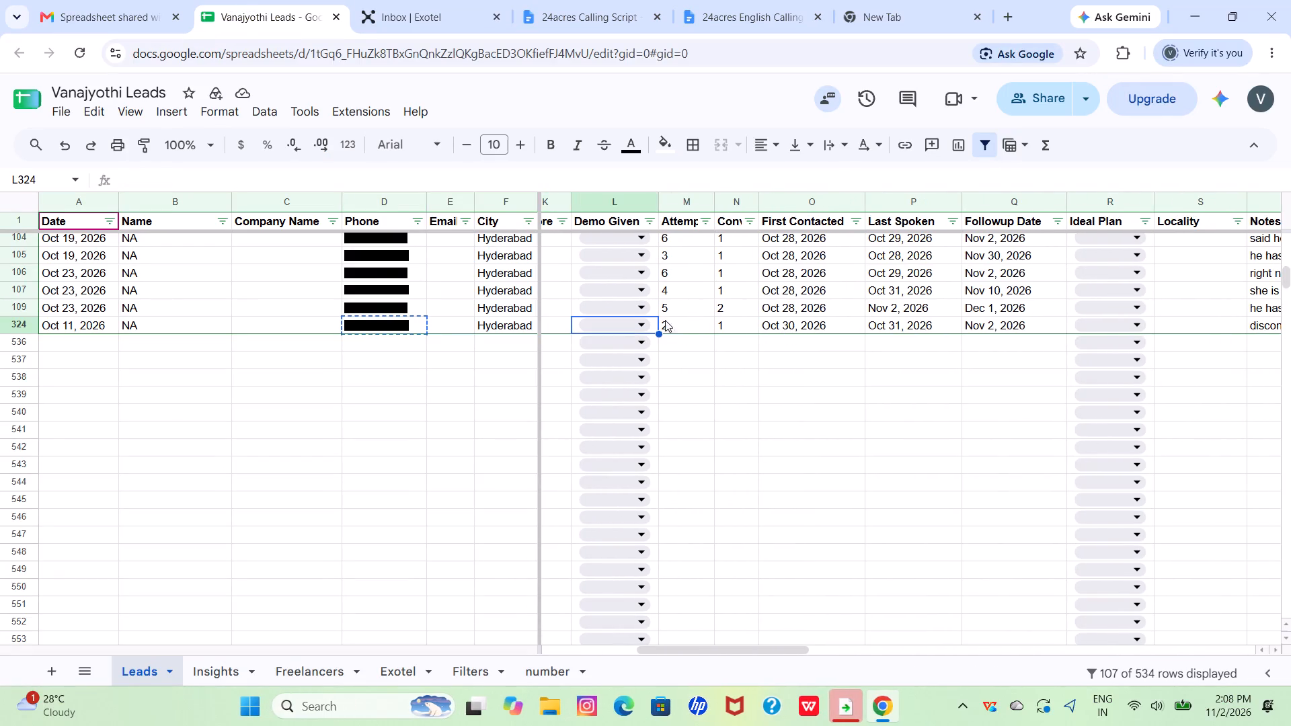
Set the Attempts count of the row 324 lead to 3.
{"action": "left_click", "coordinate": [687, 323]}
{"action": "key", "text": "3"}
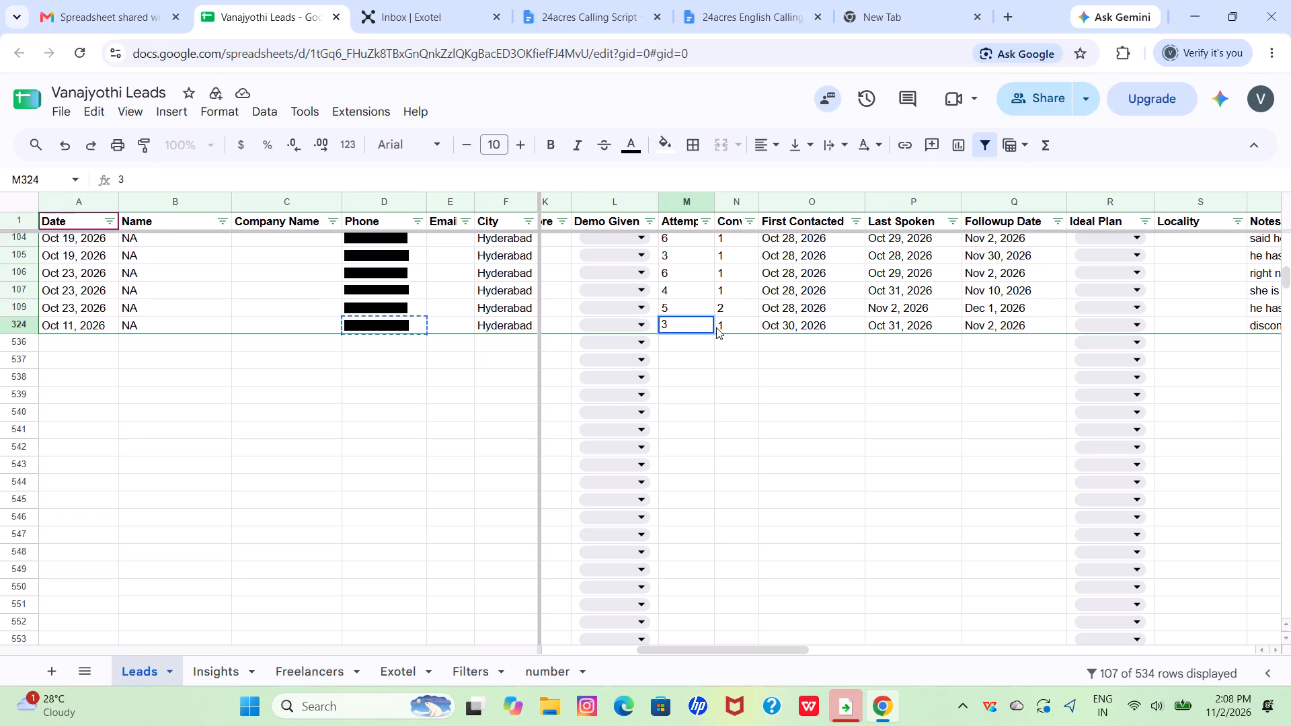
{"action": "left_click", "coordinate": [747, 331]}
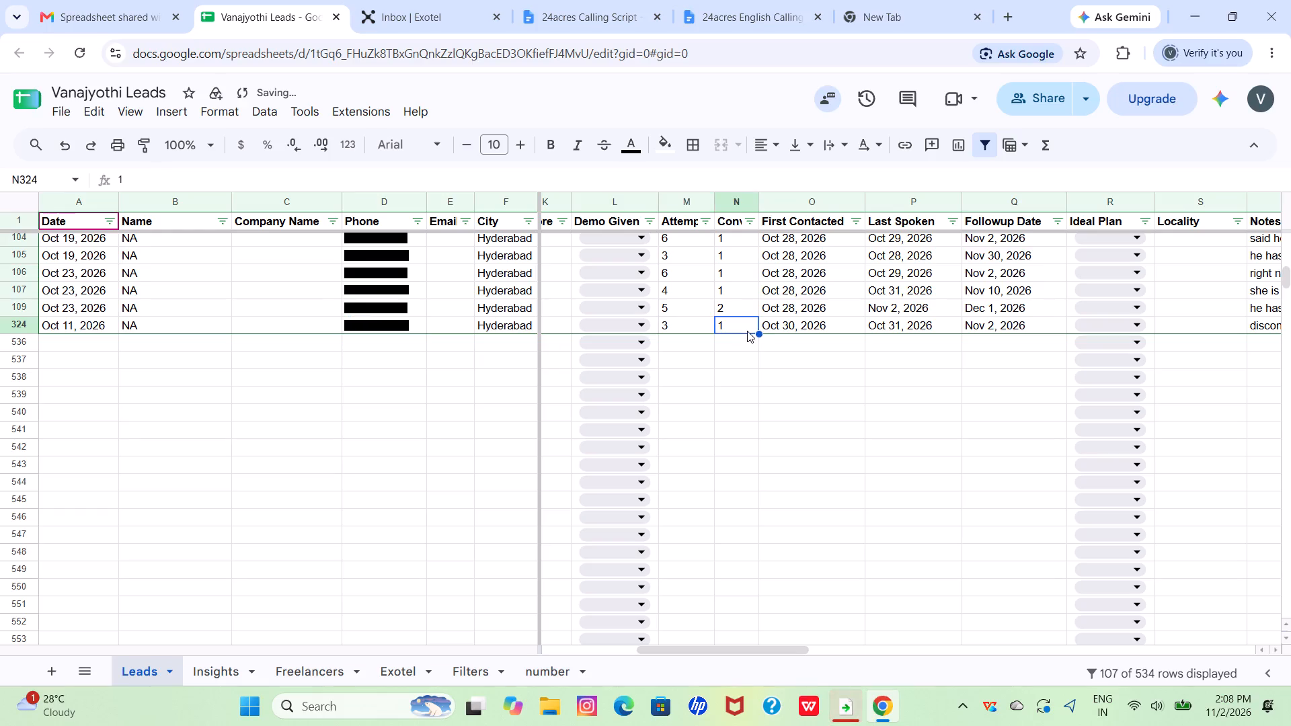
{"action": "left_click", "coordinate": [790, 328]}
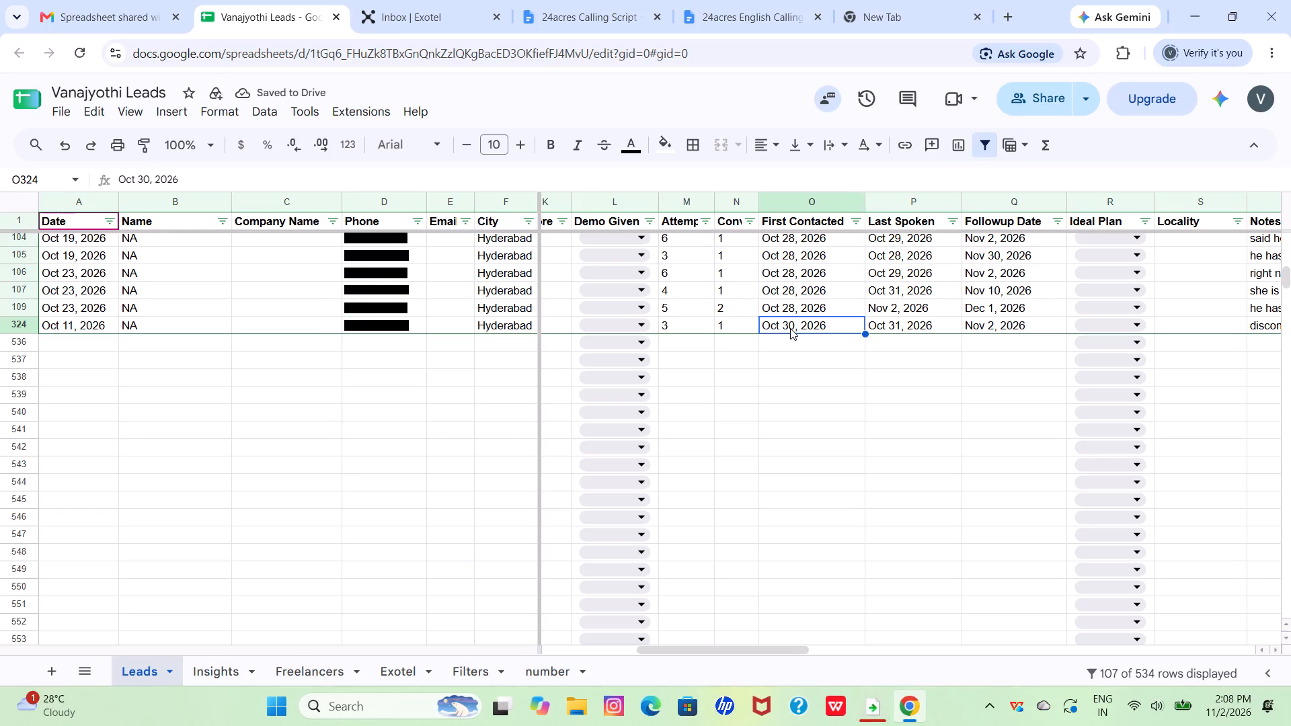
{"action": "left_click", "coordinate": [899, 329]}
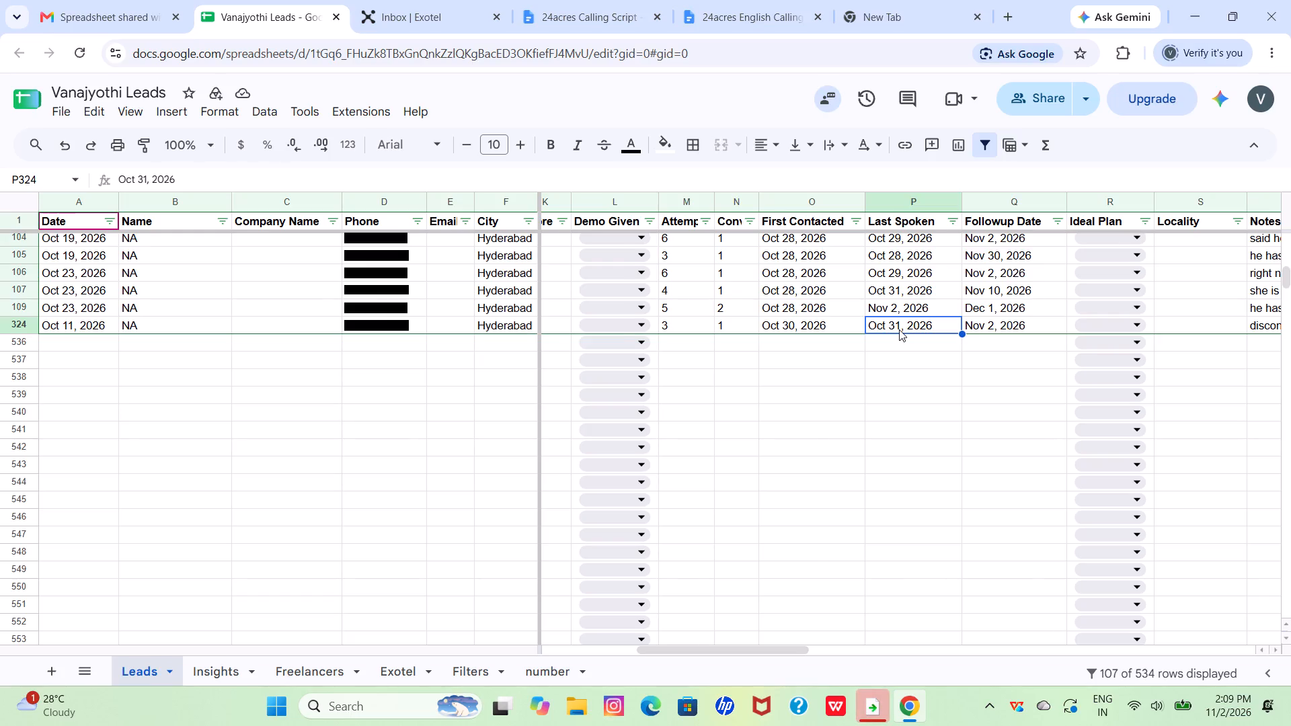
Change the Status of the row 324 lead to Not Interested.
{"action": "scroll", "coordinate": [899, 329], "scroll_direction": "right", "scroll_amount": 4}
{"action": "left_click", "coordinate": [723, 329]}
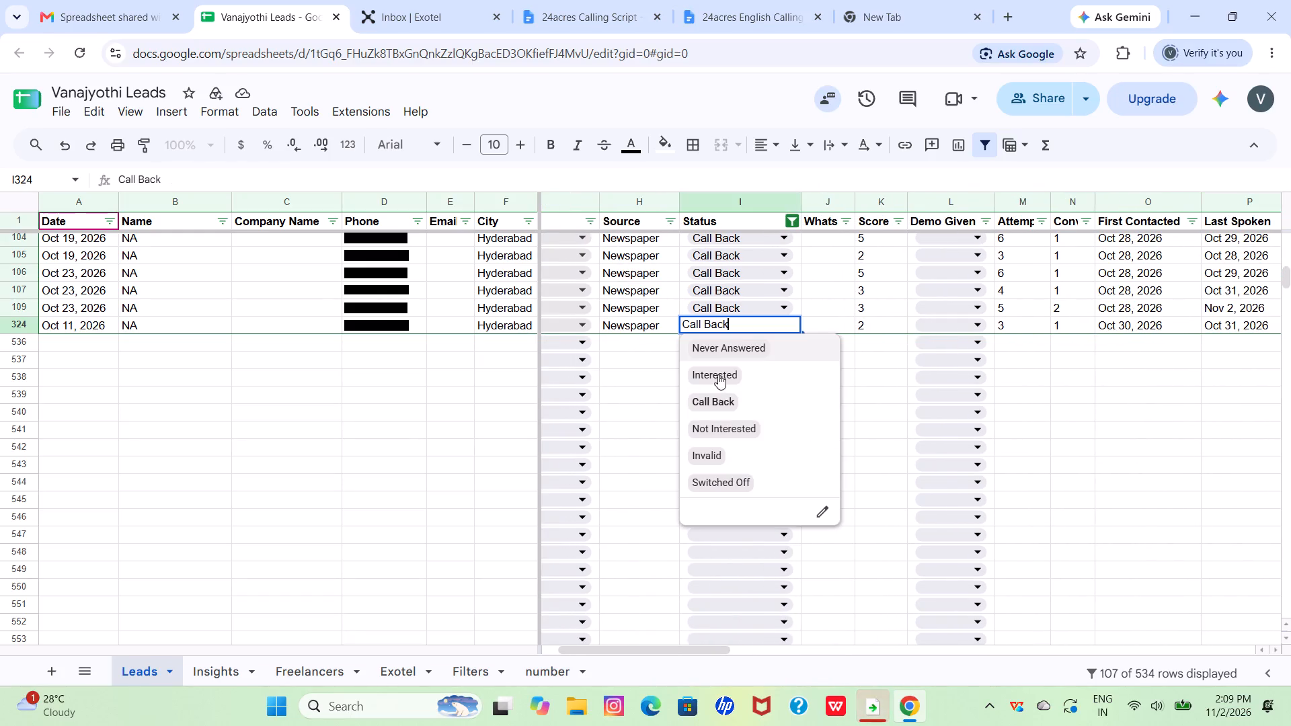
{"action": "left_click", "coordinate": [719, 426]}
Set the Last Spoken date of the row 324 lead to Nov 2, 2026.
{"action": "scroll", "coordinate": [719, 426], "scroll_direction": "left", "scroll_amount": 3}
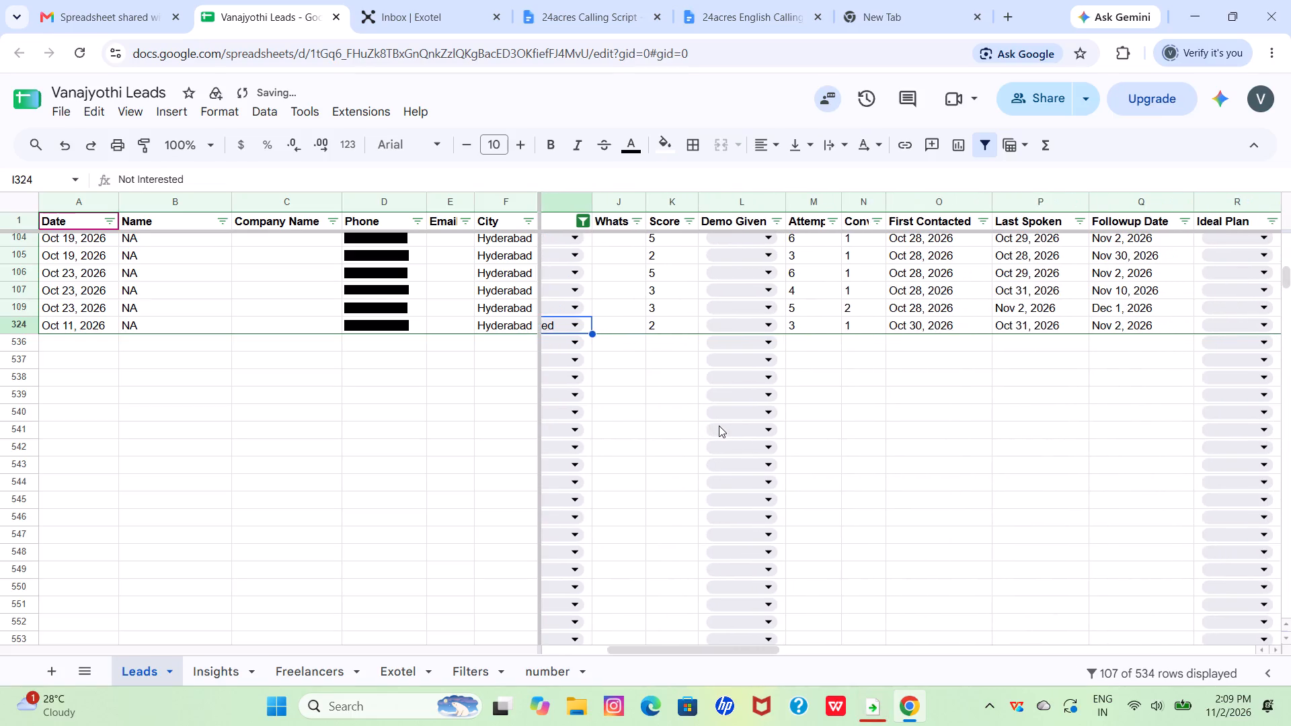
{"action": "scroll", "coordinate": [719, 426], "scroll_direction": "left", "scroll_amount": 1}
{"action": "double_click", "coordinate": [795, 327]}
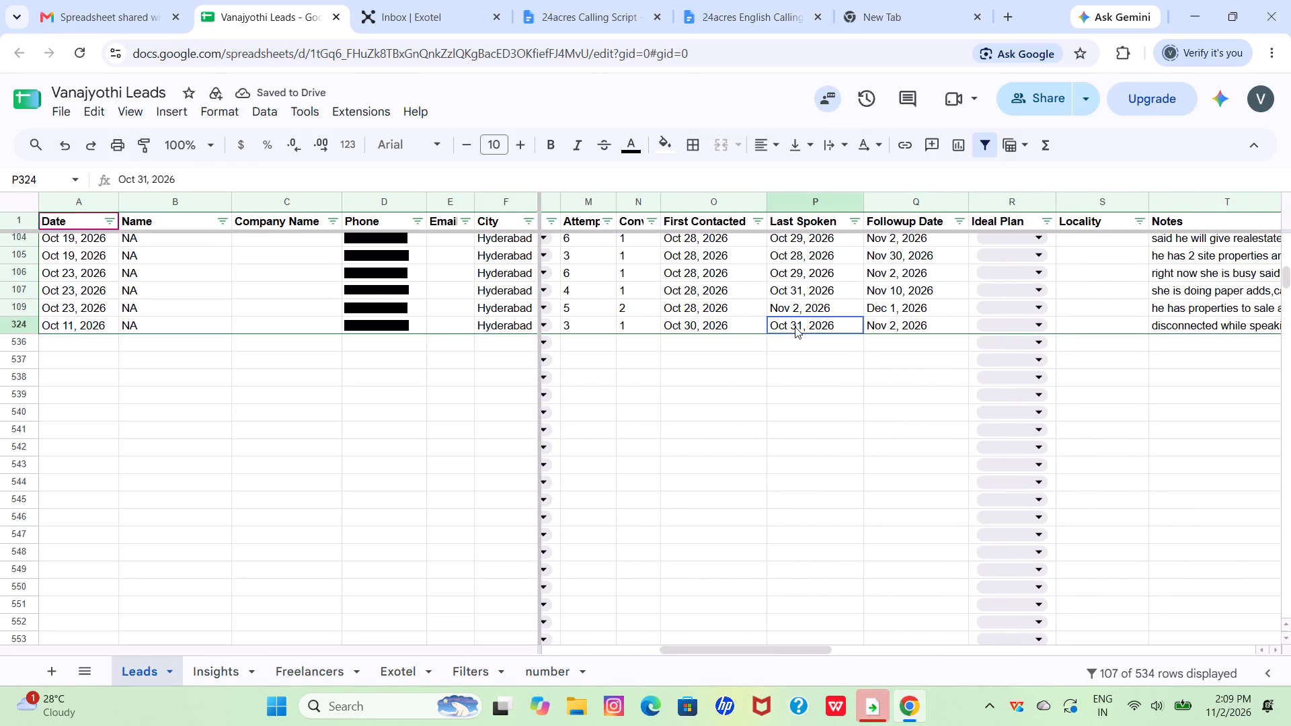
{"action": "left_click", "coordinate": [758, 521]}
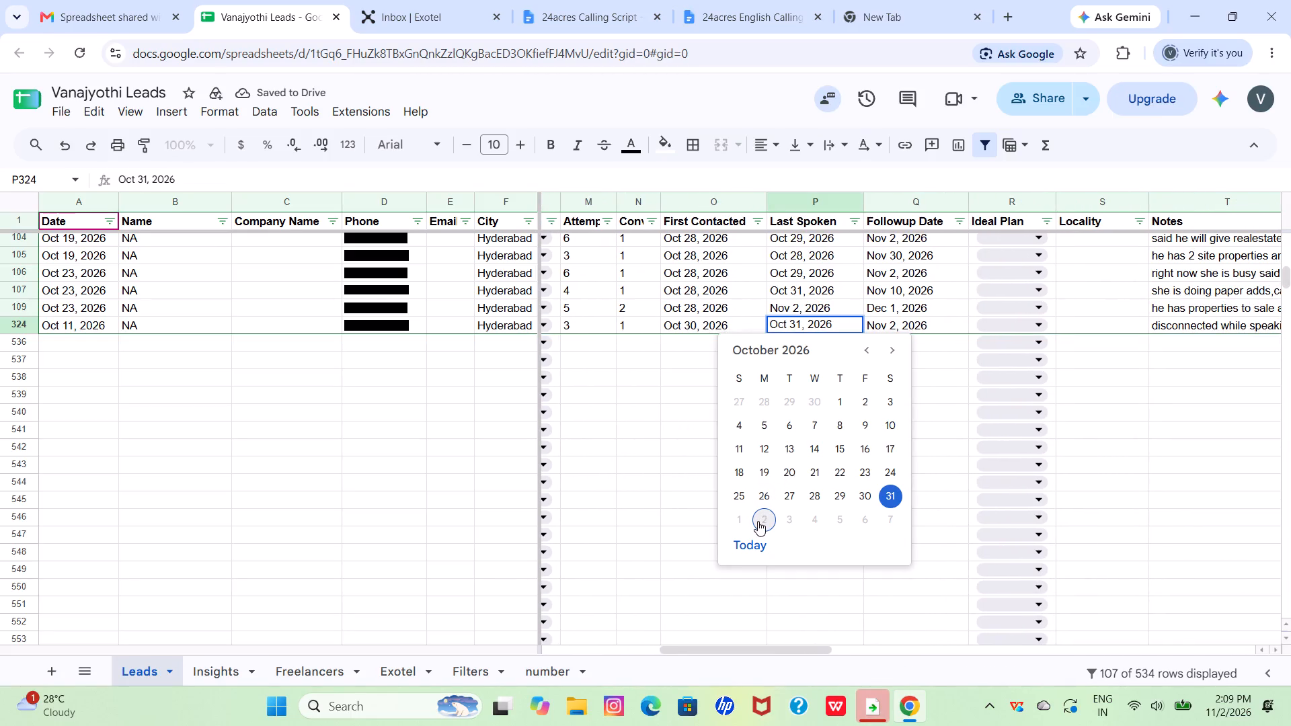
{"action": "left_click", "coordinate": [898, 323]}
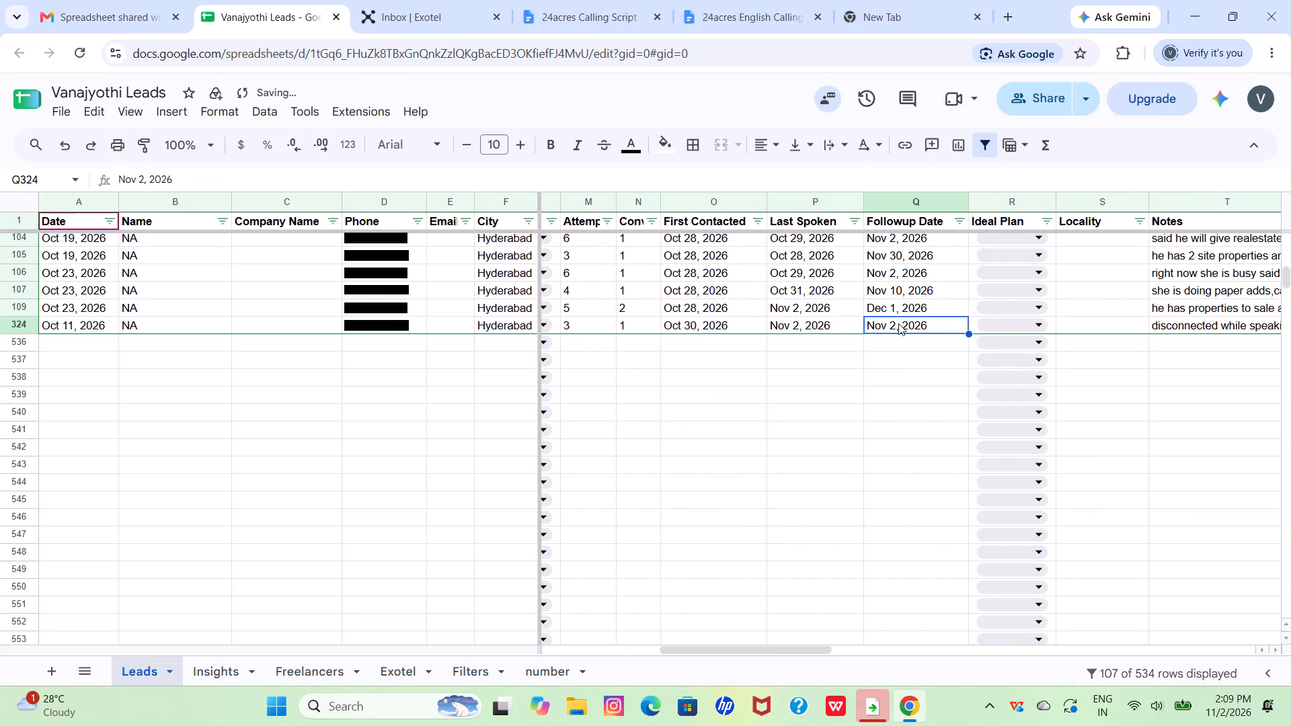
Remove the filter from the Leads sheet.
{"action": "scroll", "coordinate": [898, 323], "scroll_direction": "up", "scroll_amount": 7}
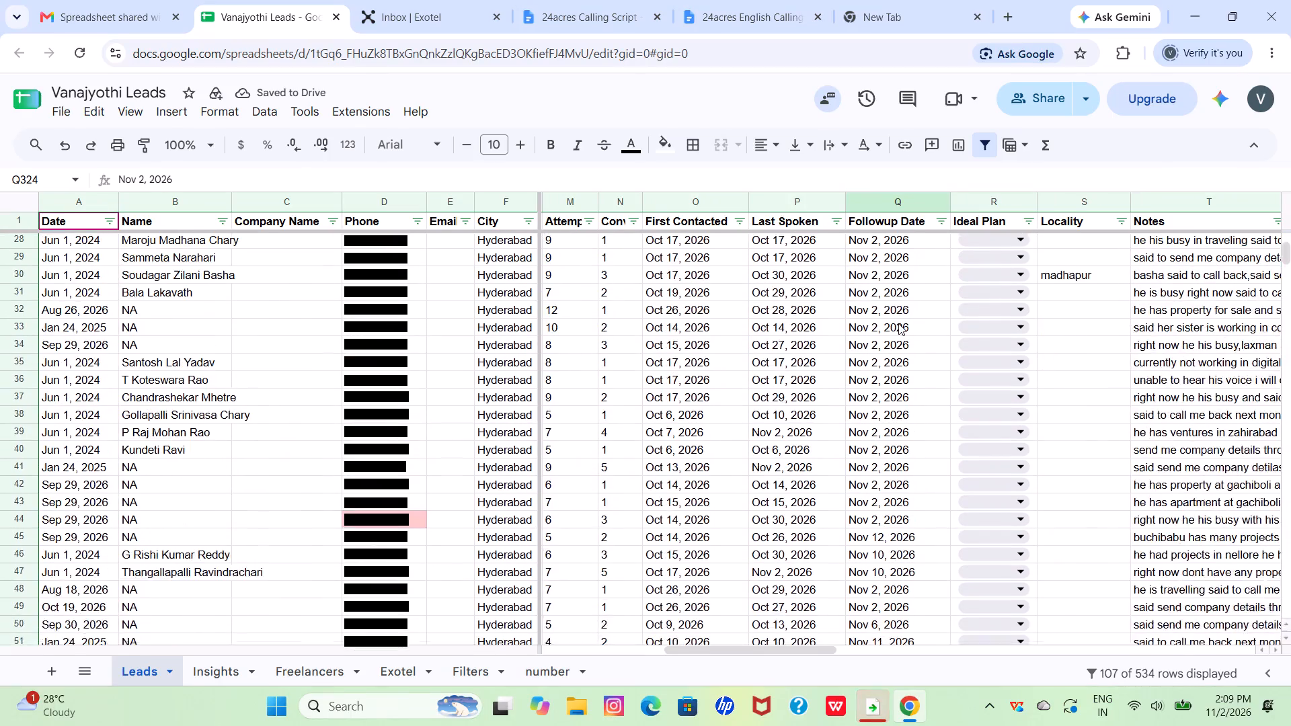
{"action": "scroll", "coordinate": [898, 323], "scroll_direction": "up", "scroll_amount": 8}
{"action": "left_click", "coordinate": [990, 147]}
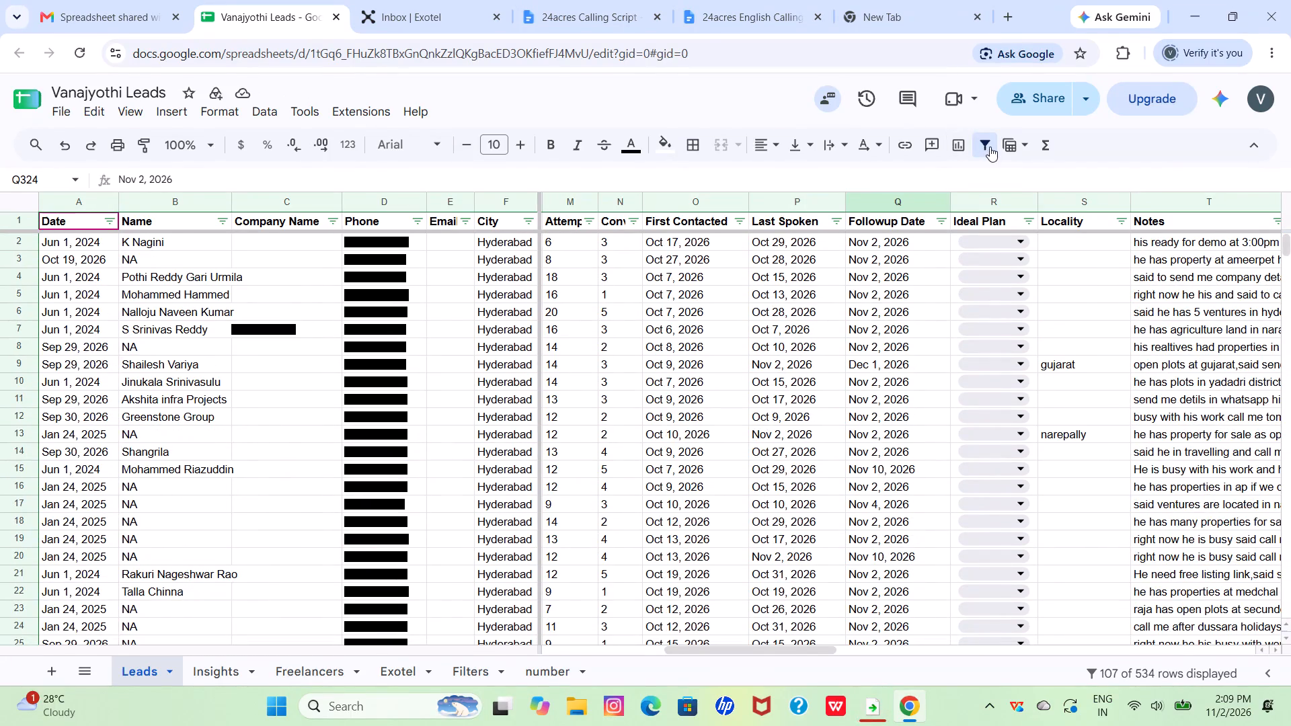
{"action": "scroll", "coordinate": [881, 354], "scroll_direction": "up", "scroll_amount": 7}
{"action": "scroll", "coordinate": [881, 354], "scroll_direction": "left", "scroll_amount": 6}
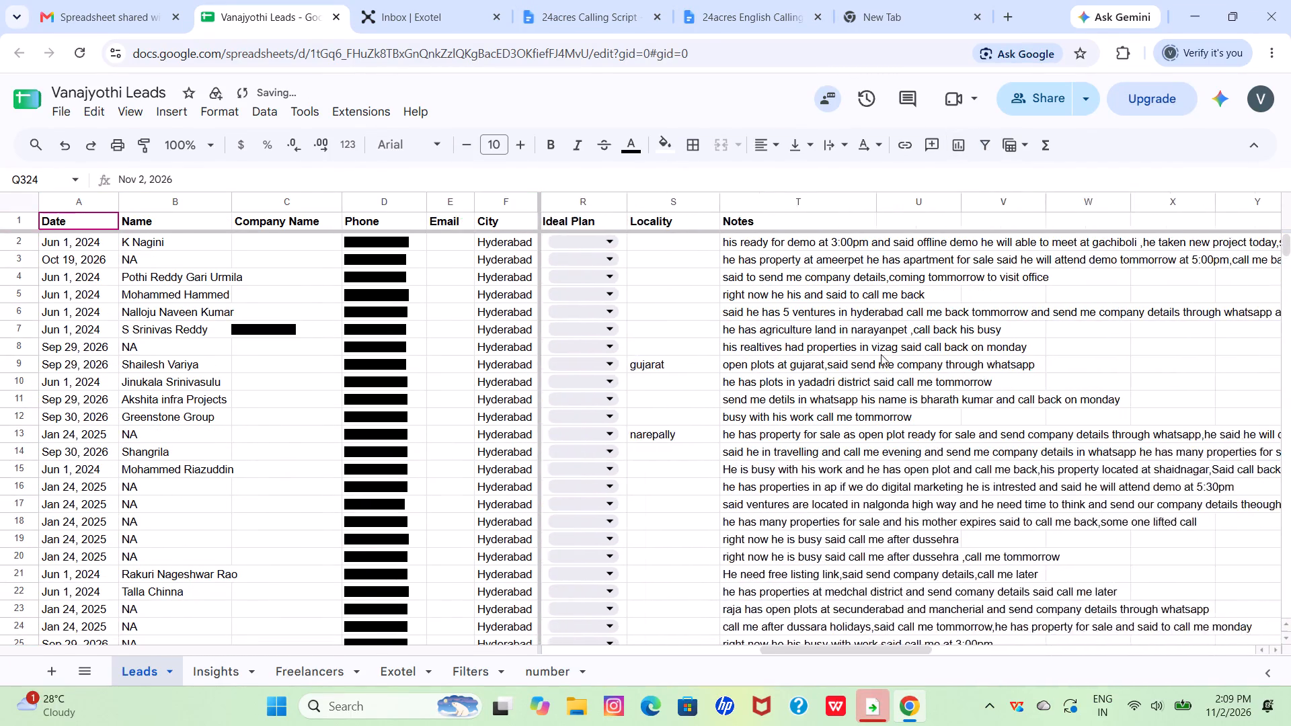
{"action": "scroll", "coordinate": [881, 354], "scroll_direction": "right", "scroll_amount": 1}
{"action": "scroll", "coordinate": [881, 354], "scroll_direction": "up", "scroll_amount": 3}
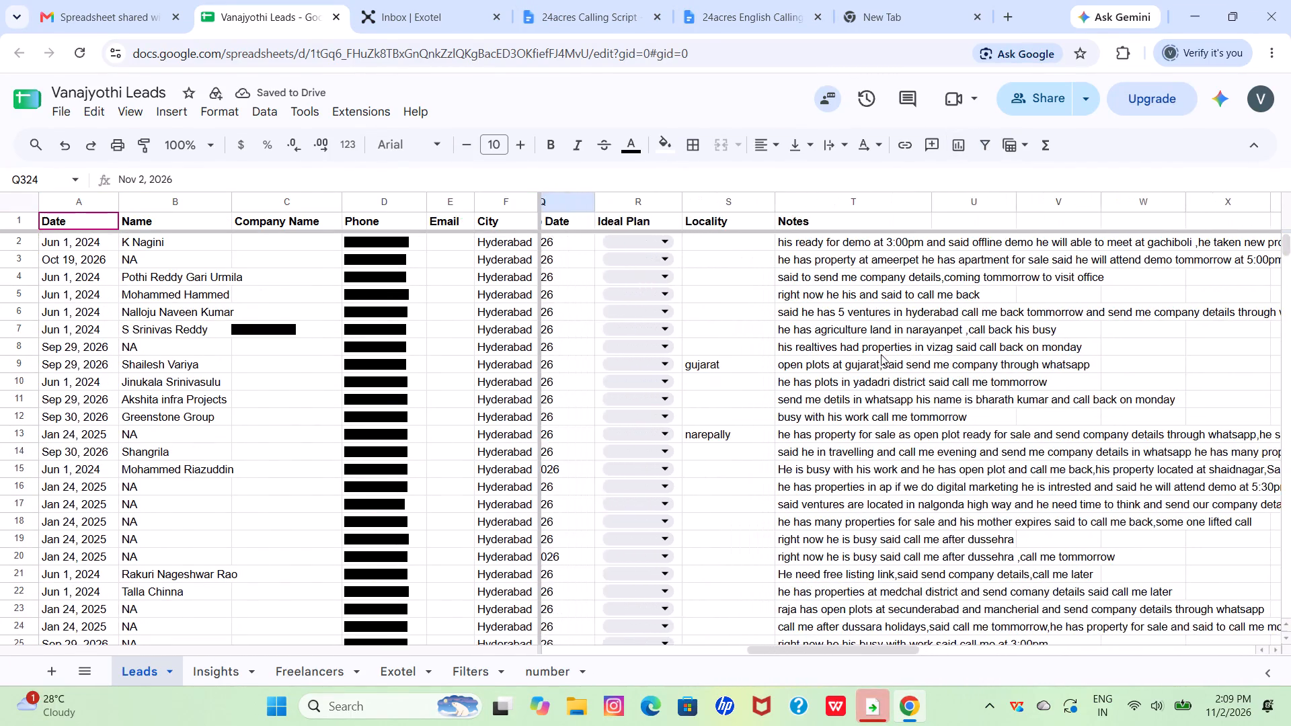
{"action": "scroll", "coordinate": [881, 354], "scroll_direction": "right", "scroll_amount": 11}
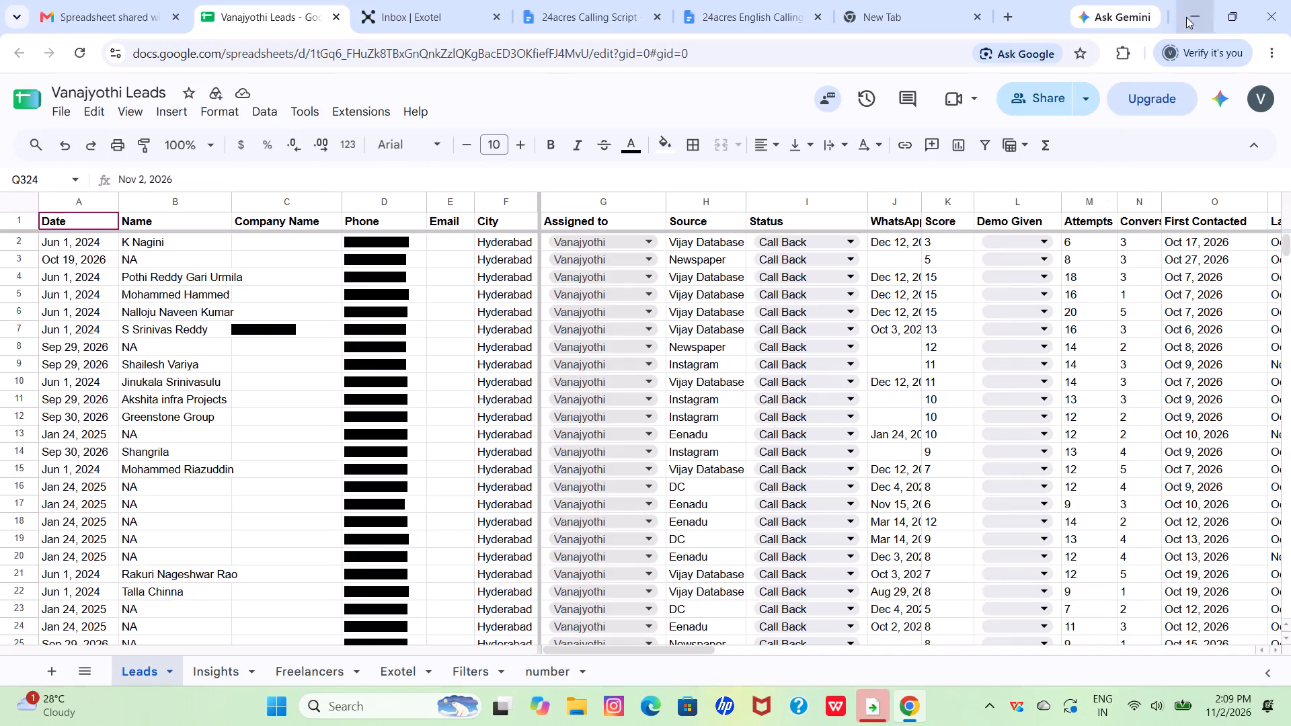
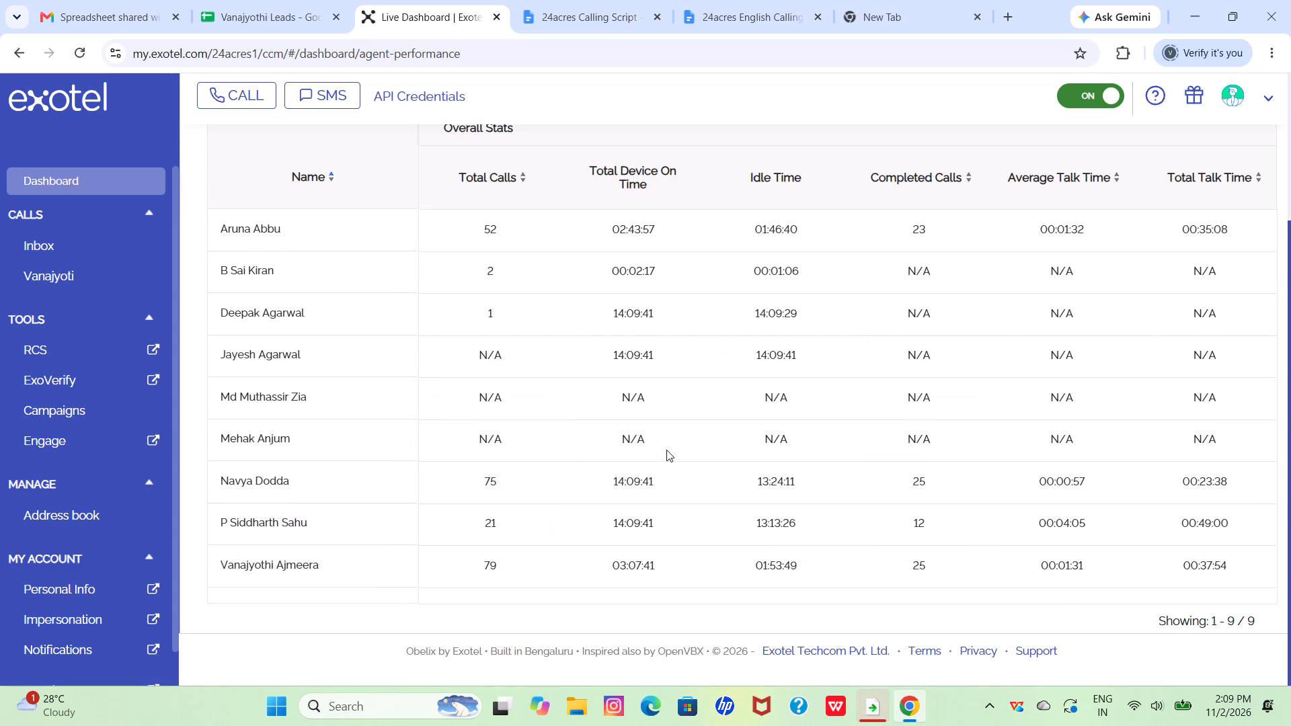
Examine the Overall Stats table for all agents on the Exotel agent performance dashboard, including call counts and talk times.
{"action": "scroll", "coordinate": [666, 450], "scroll_direction": "up", "scroll_amount": 1}
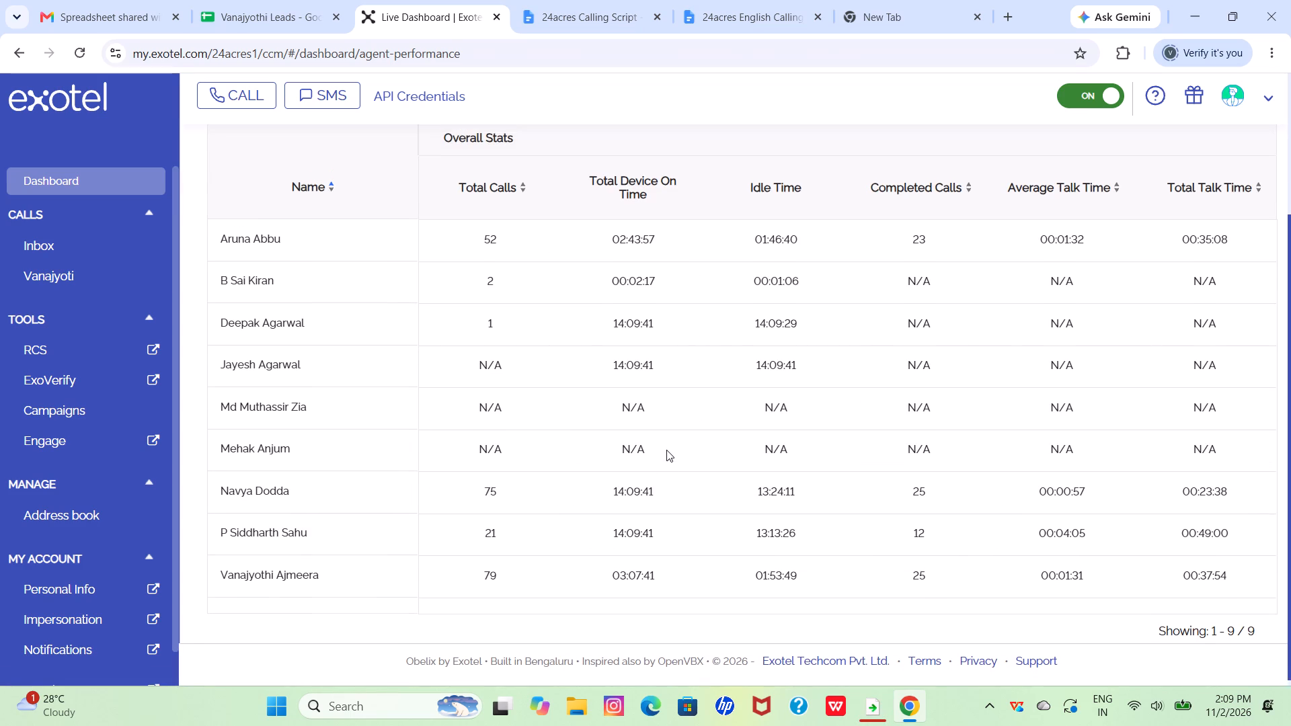
{"action": "scroll", "coordinate": [666, 450], "scroll_direction": "up", "scroll_amount": 3}
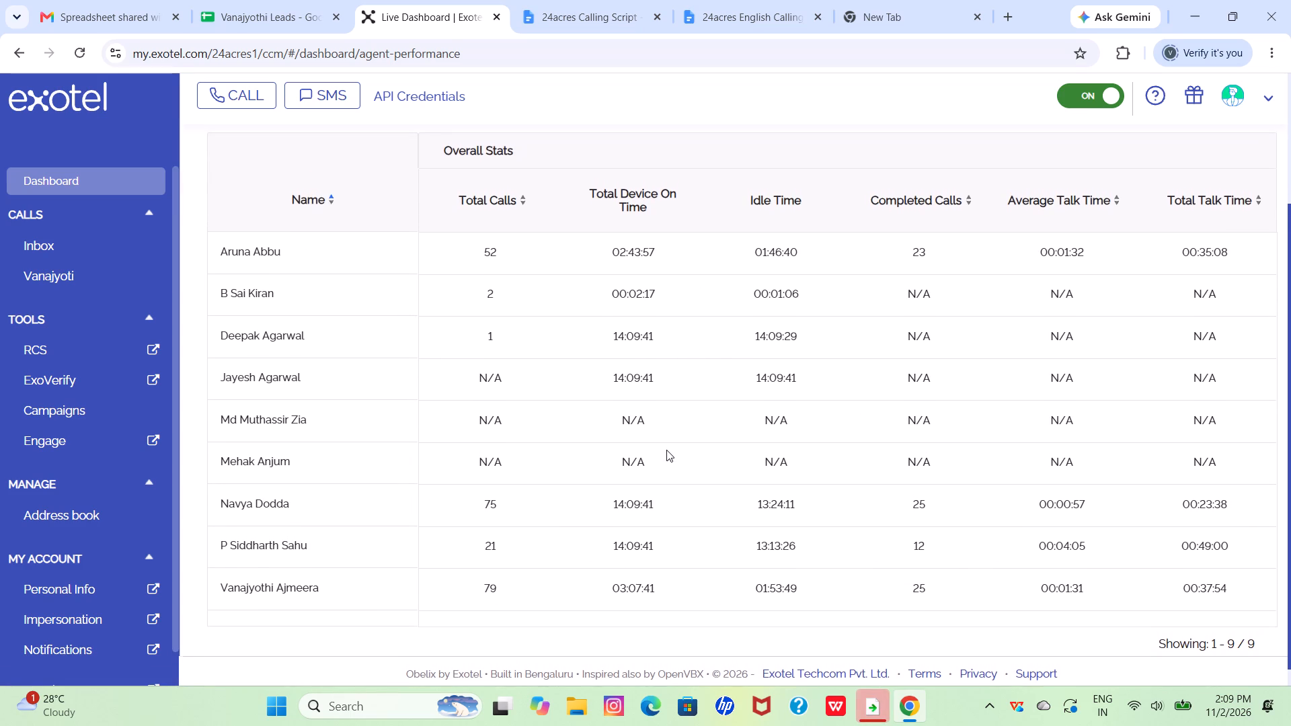
{"action": "scroll", "coordinate": [666, 450], "scroll_direction": "up", "scroll_amount": 3}
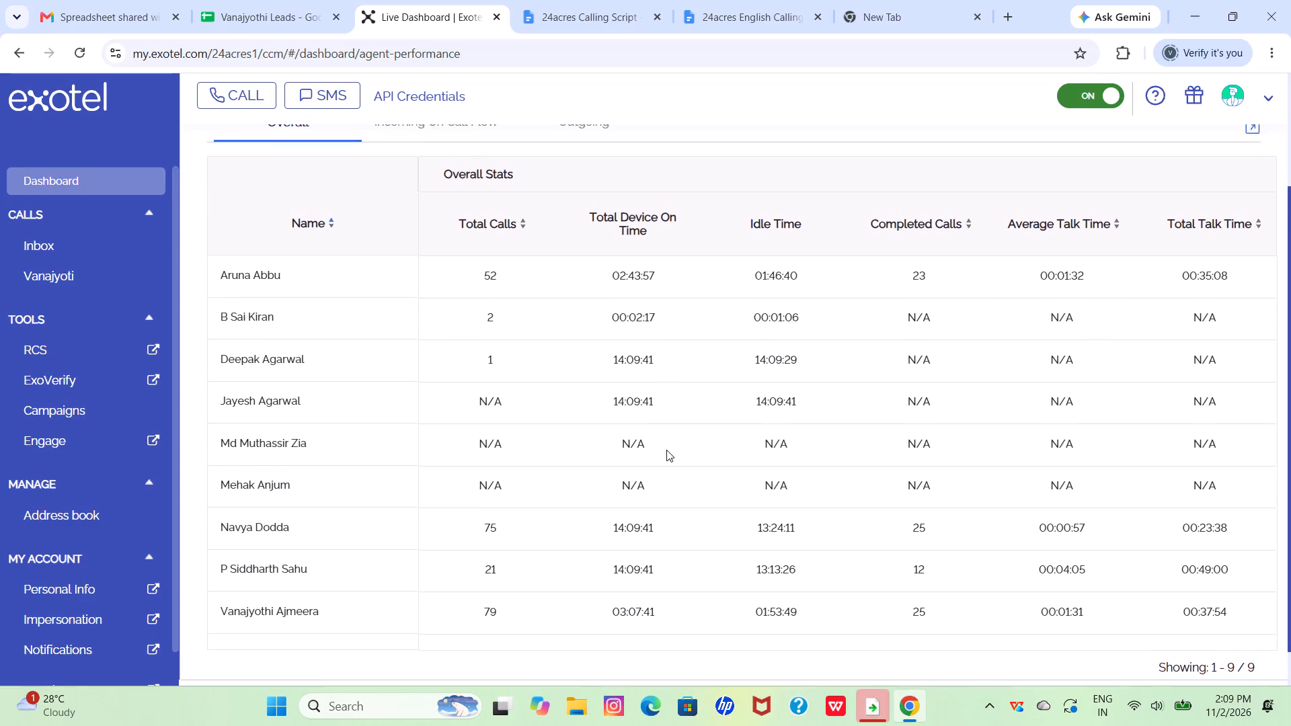
{"action": "scroll", "coordinate": [666, 450], "scroll_direction": "up", "scroll_amount": 1}
{"action": "scroll", "coordinate": [992, 523], "scroll_direction": "down", "scroll_amount": 5}
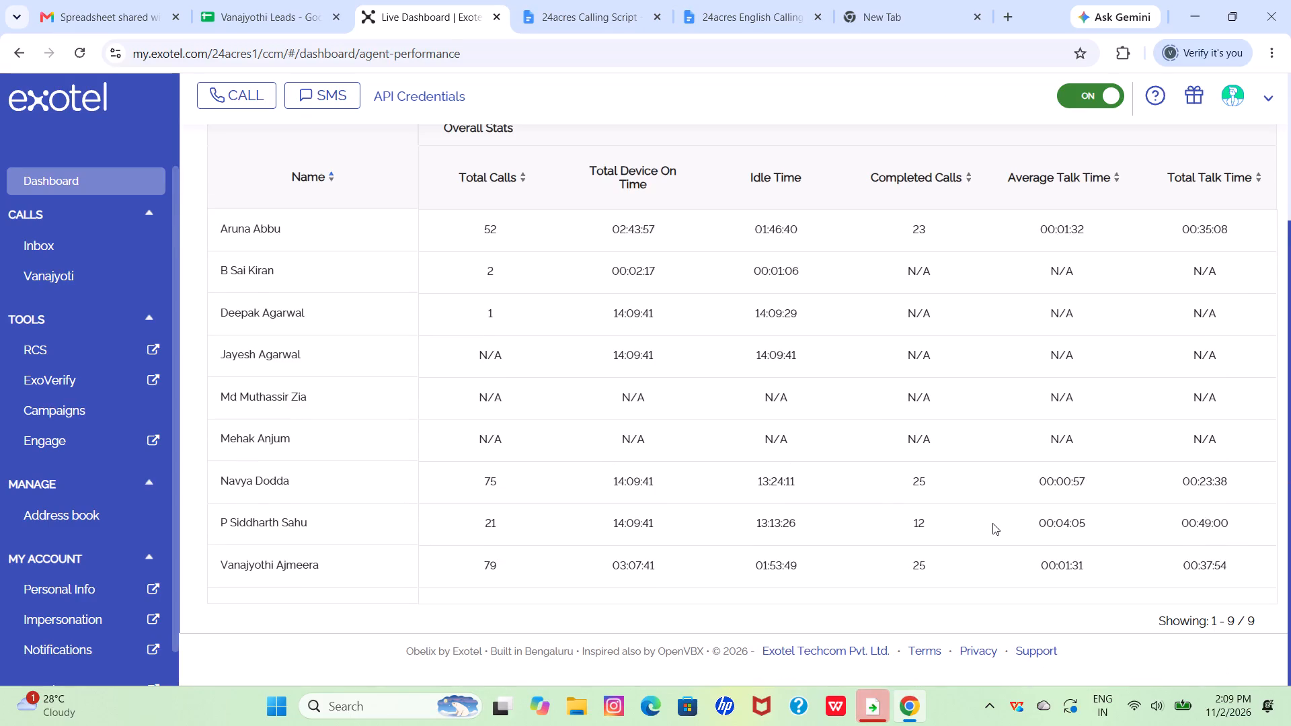
Switch the Exotel calling device availability from on to off.
{"action": "left_click", "coordinate": [1095, 87]}
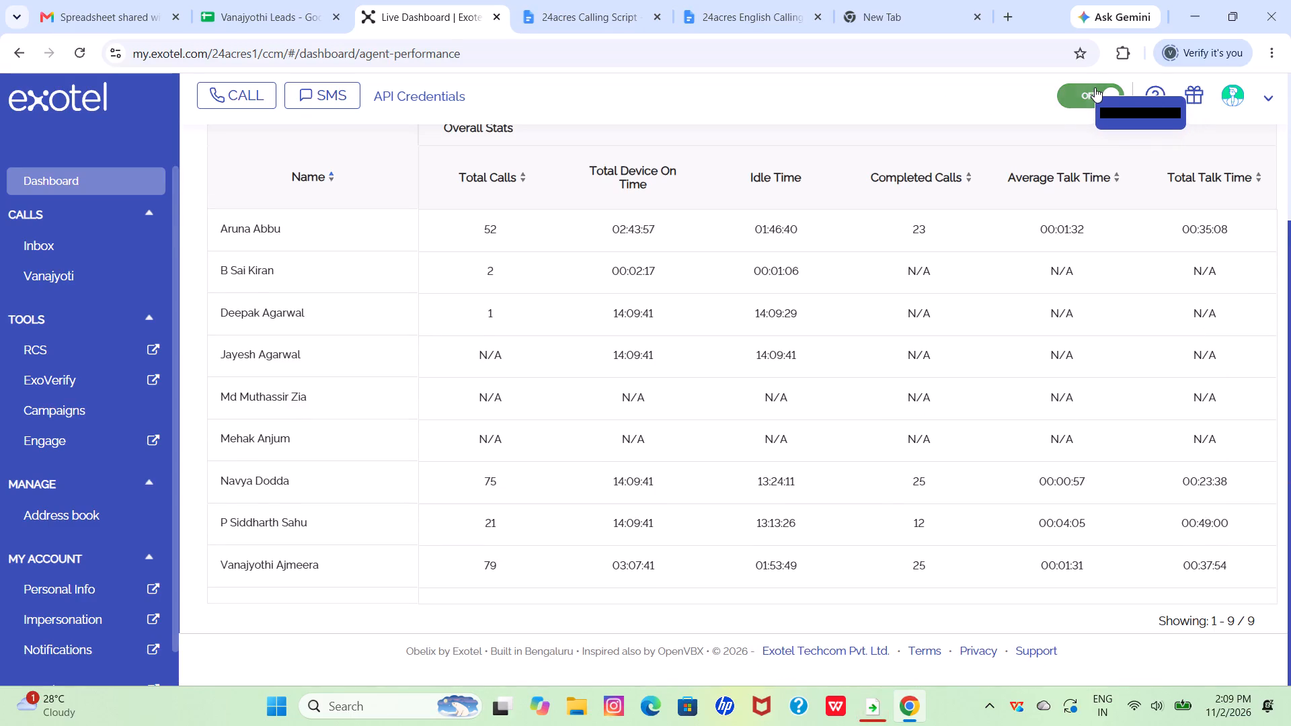
Close the Chrome browser window with all its open pages.
{"action": "left_click", "coordinate": [1279, 5]}
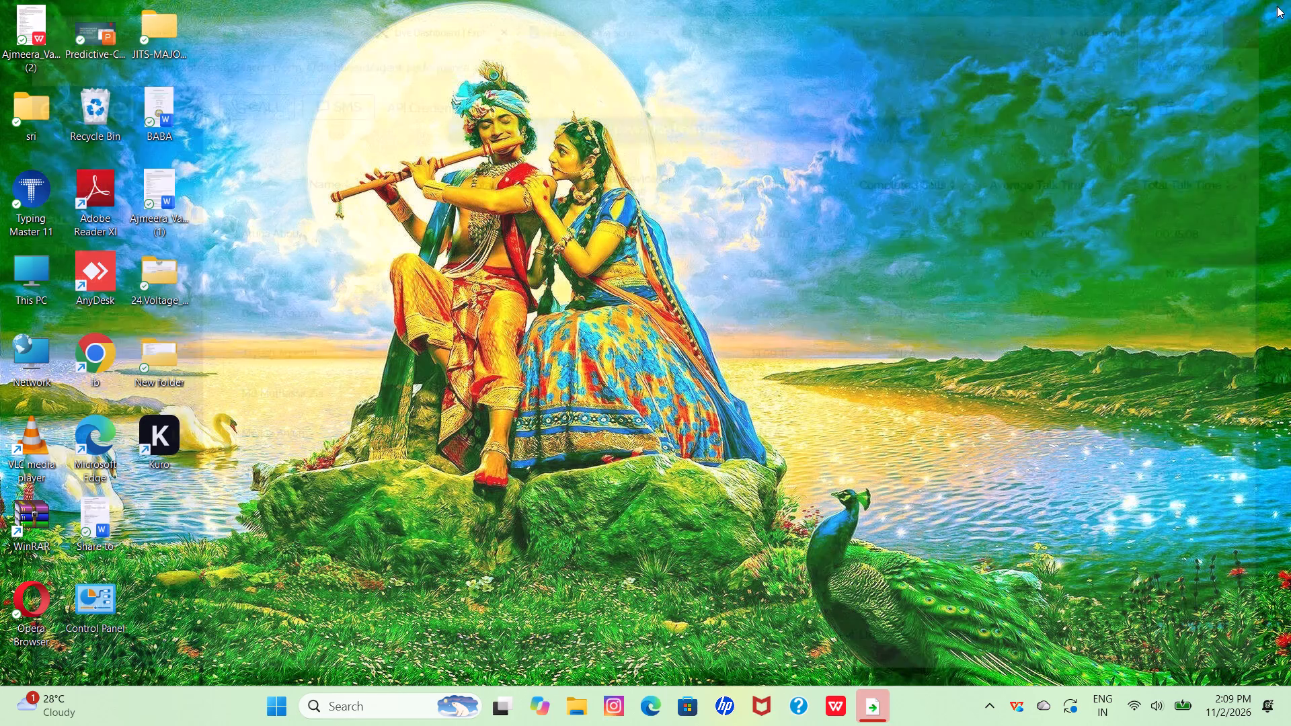
Refresh the Windows desktop.
{"action": "right_click", "coordinate": [713, 216]}
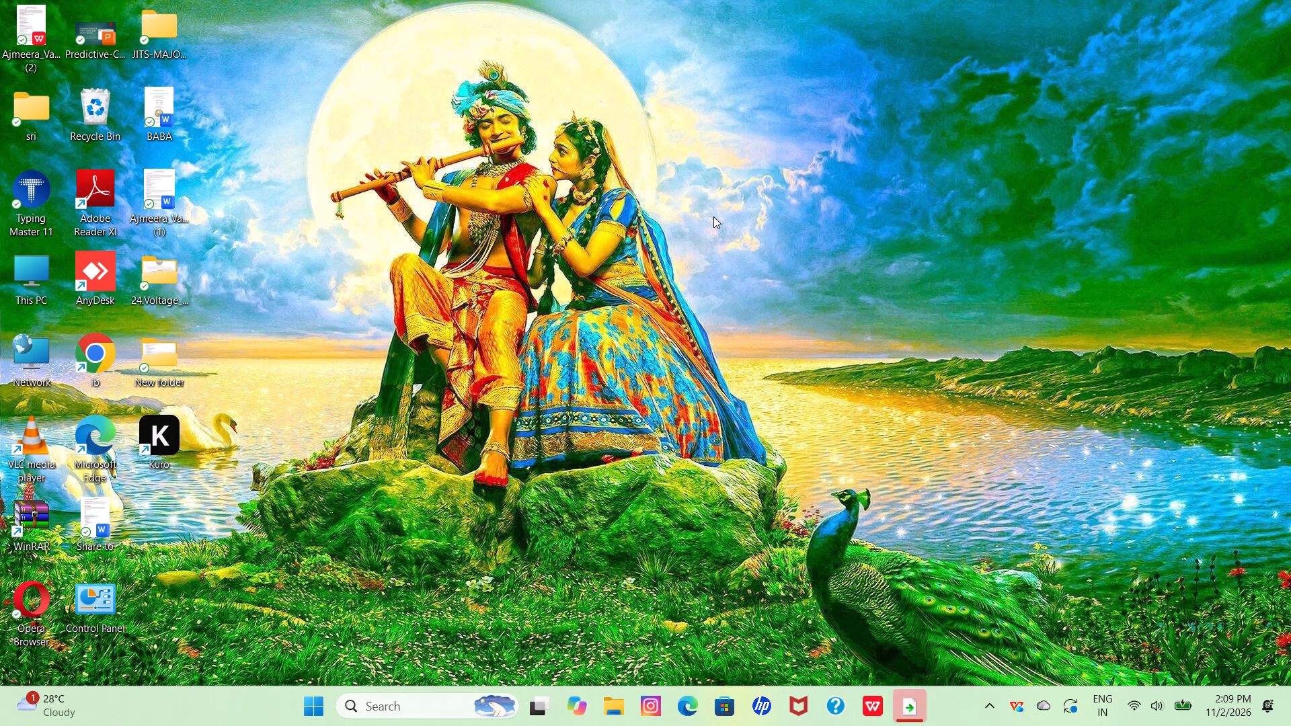
{"action": "left_click", "coordinate": [756, 291]}
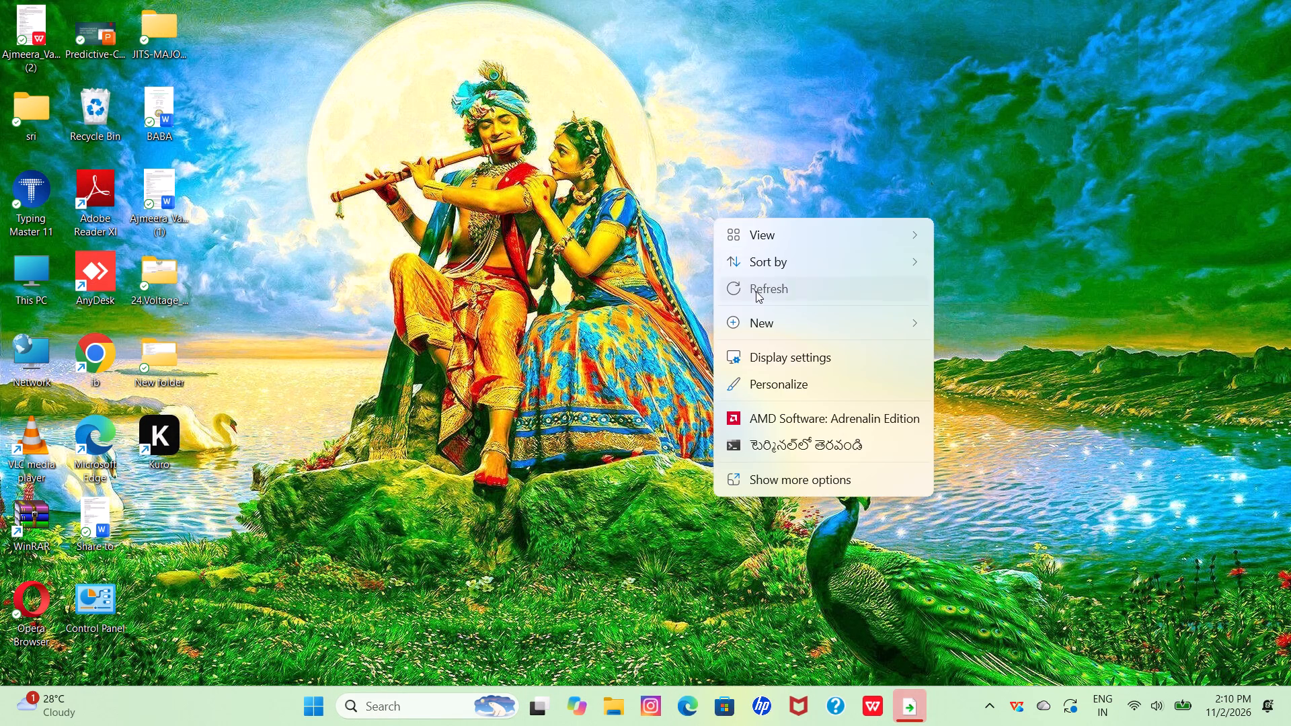